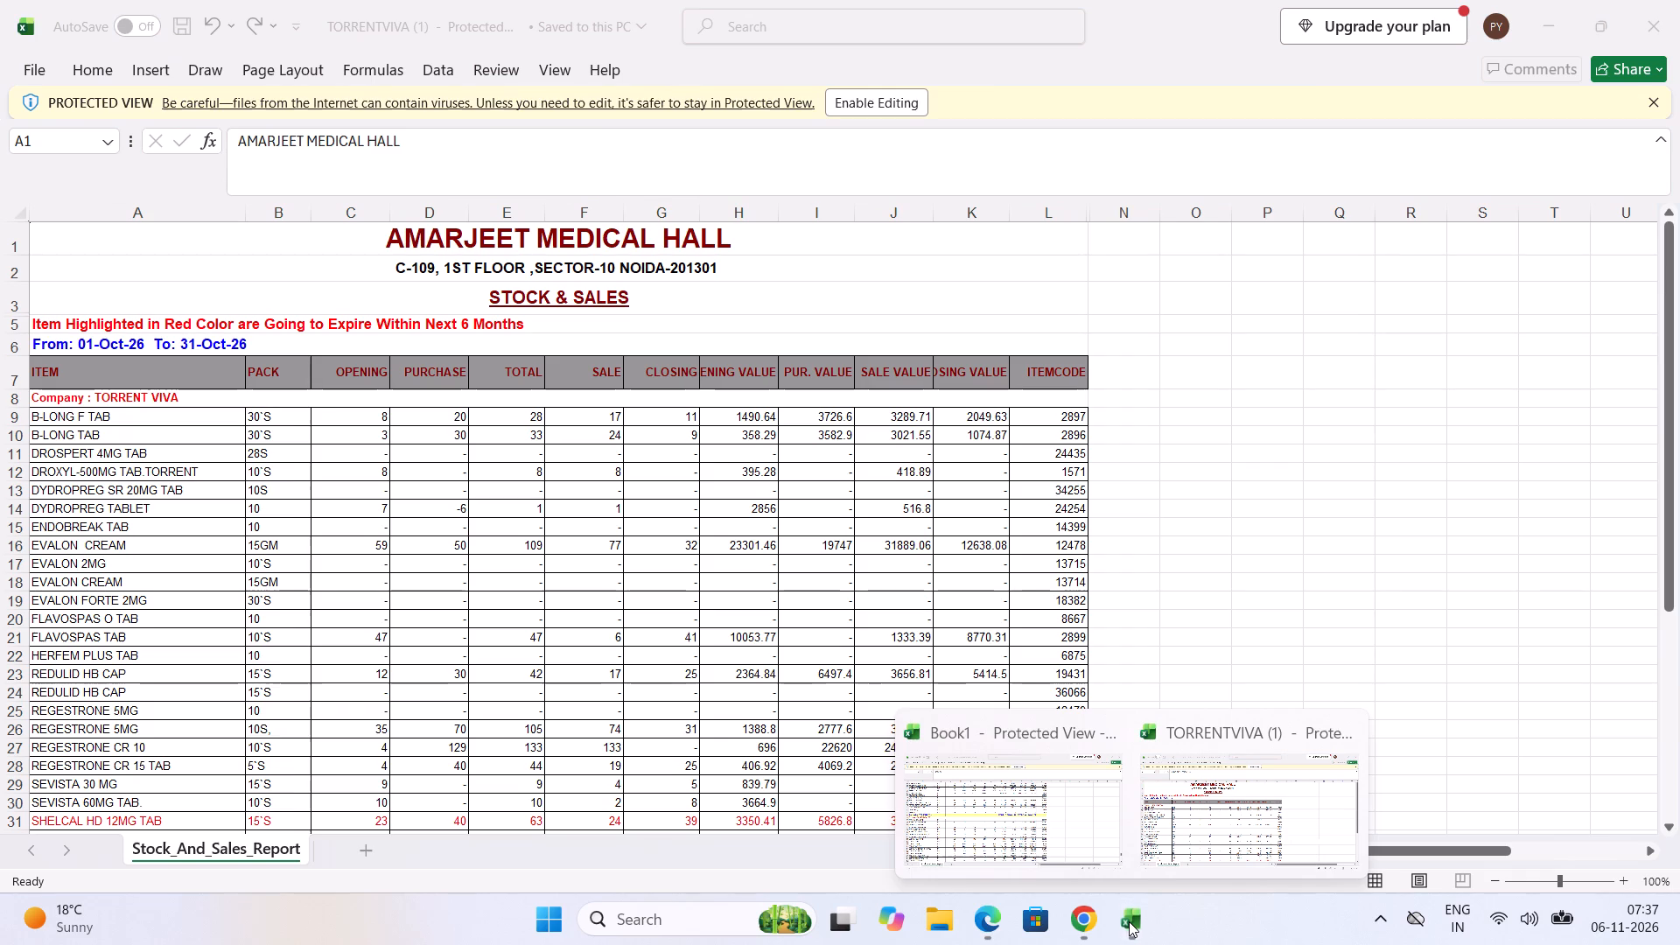
Close the Book1 workbook and return to the TORRENTVIVA (1) stock and sales workbook.
click(1129, 921)
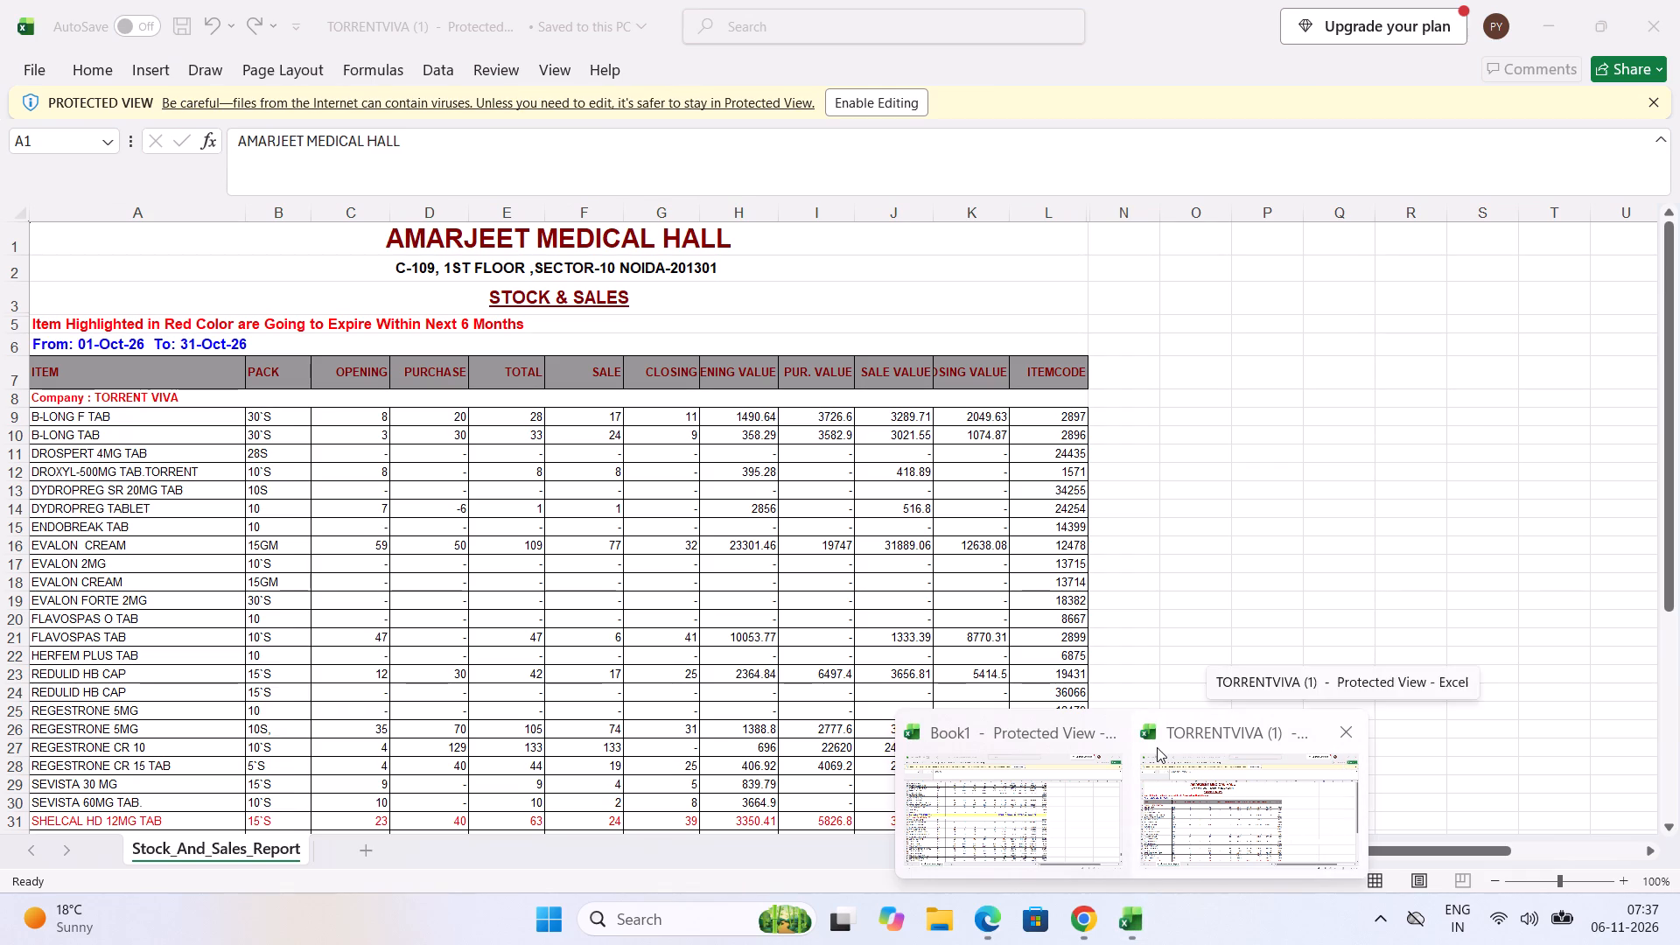
click(1109, 733)
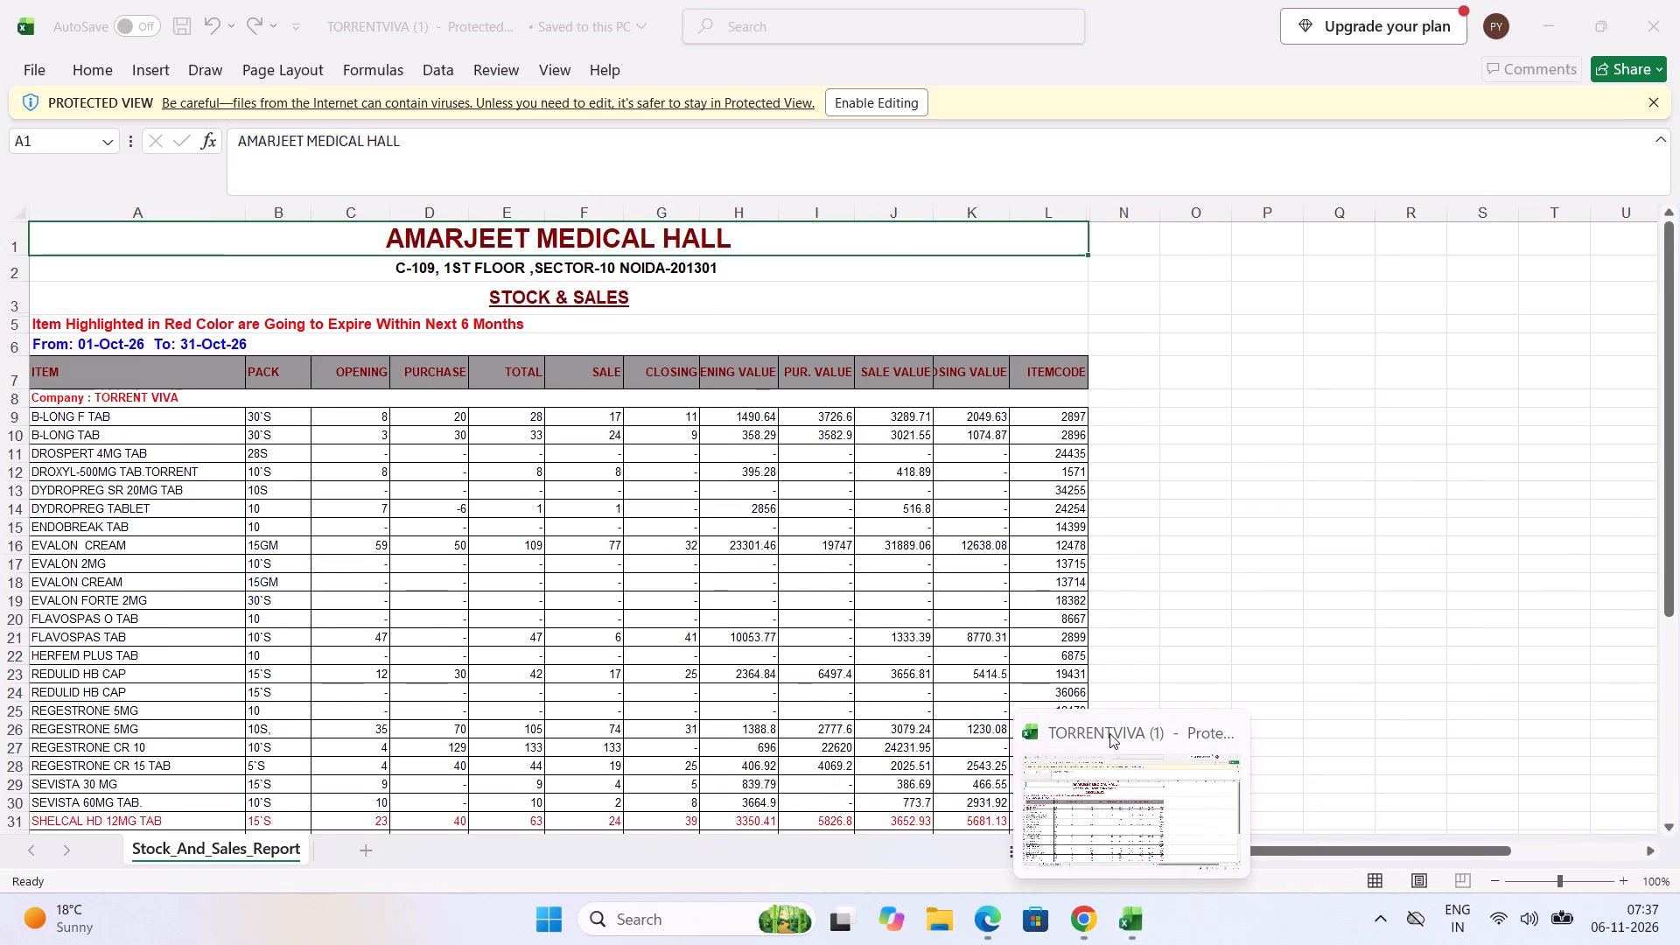
click(1128, 924)
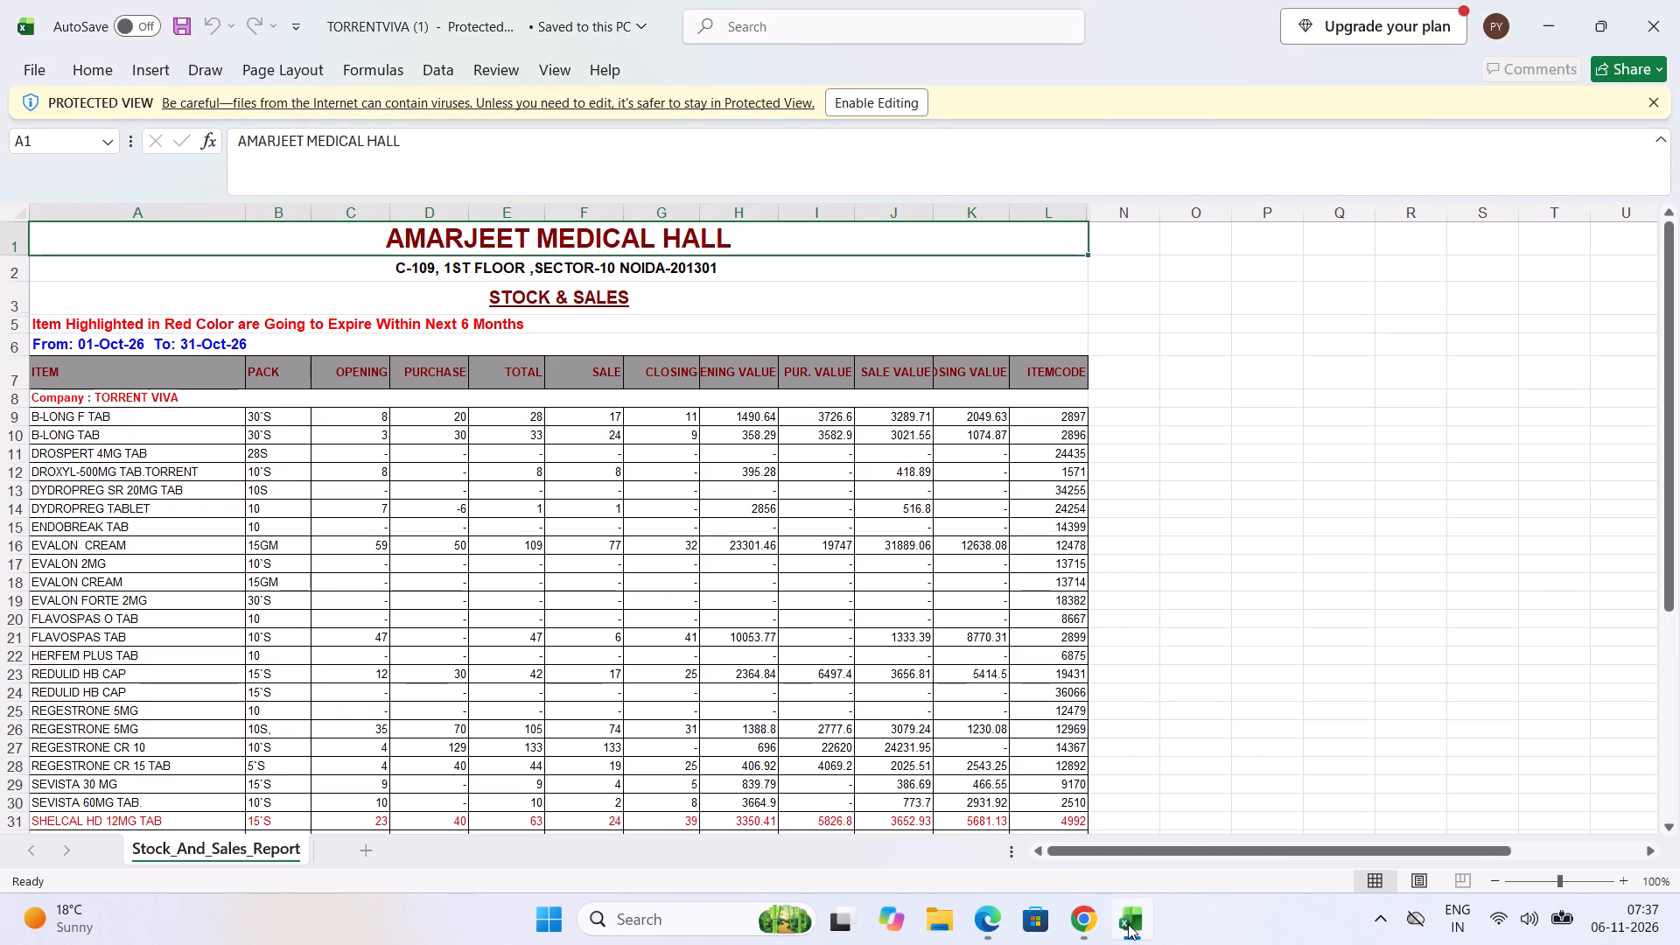
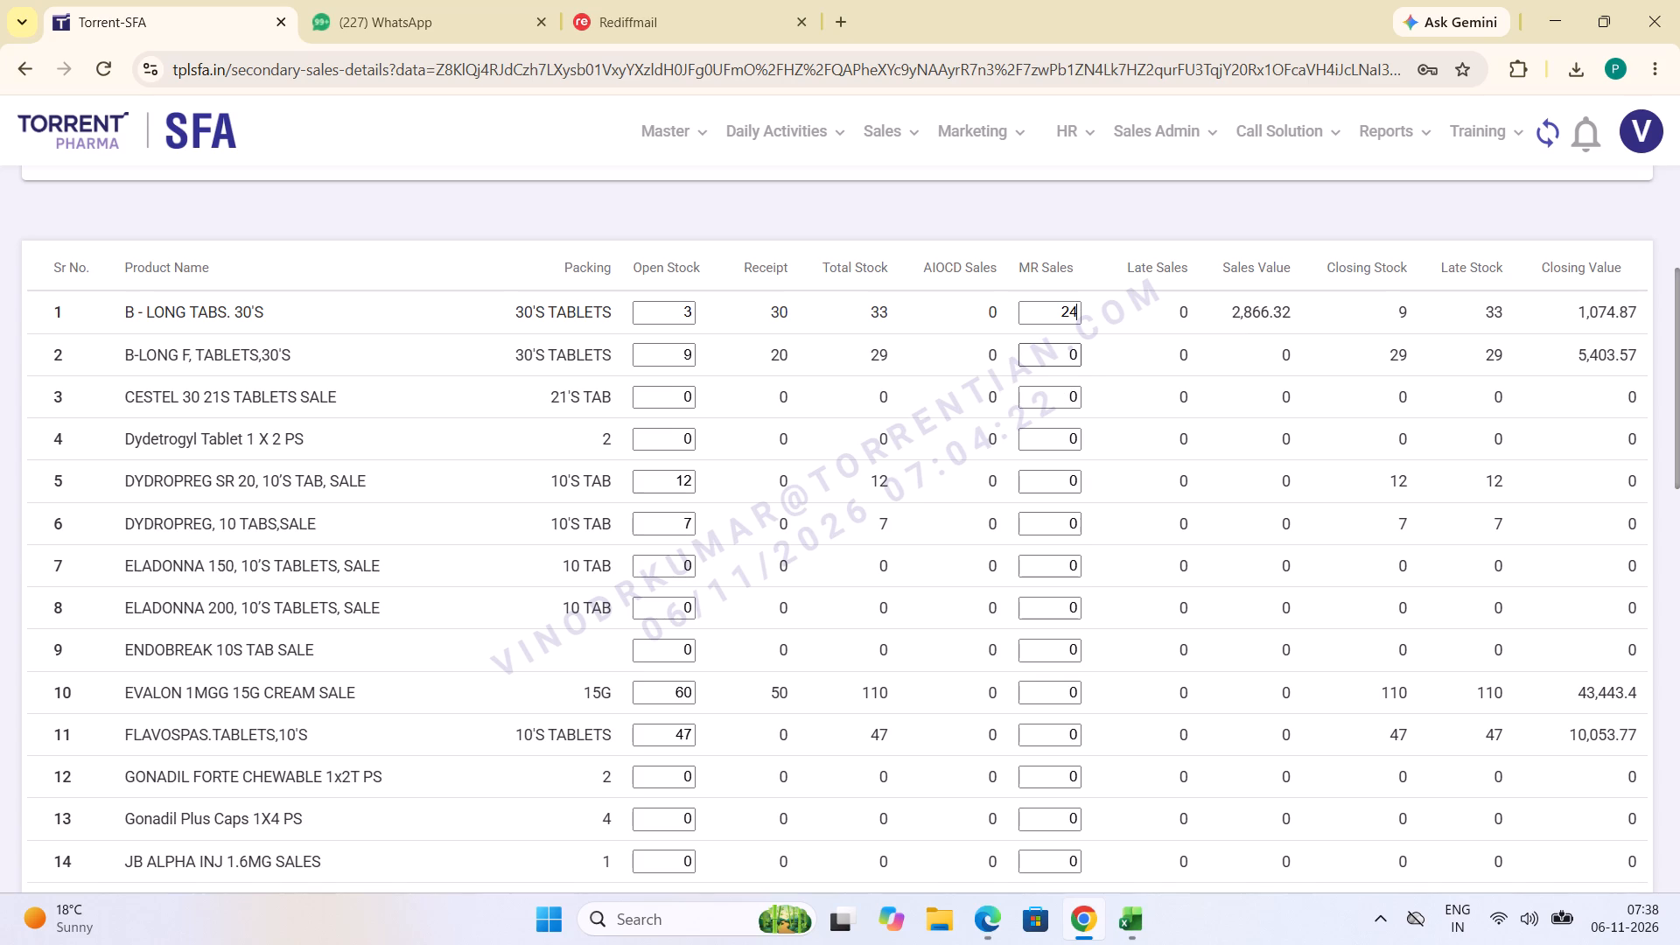
Enter 17 as the MR Sales quantity for B-LONG F, TABLETS,30'S.
text(17)
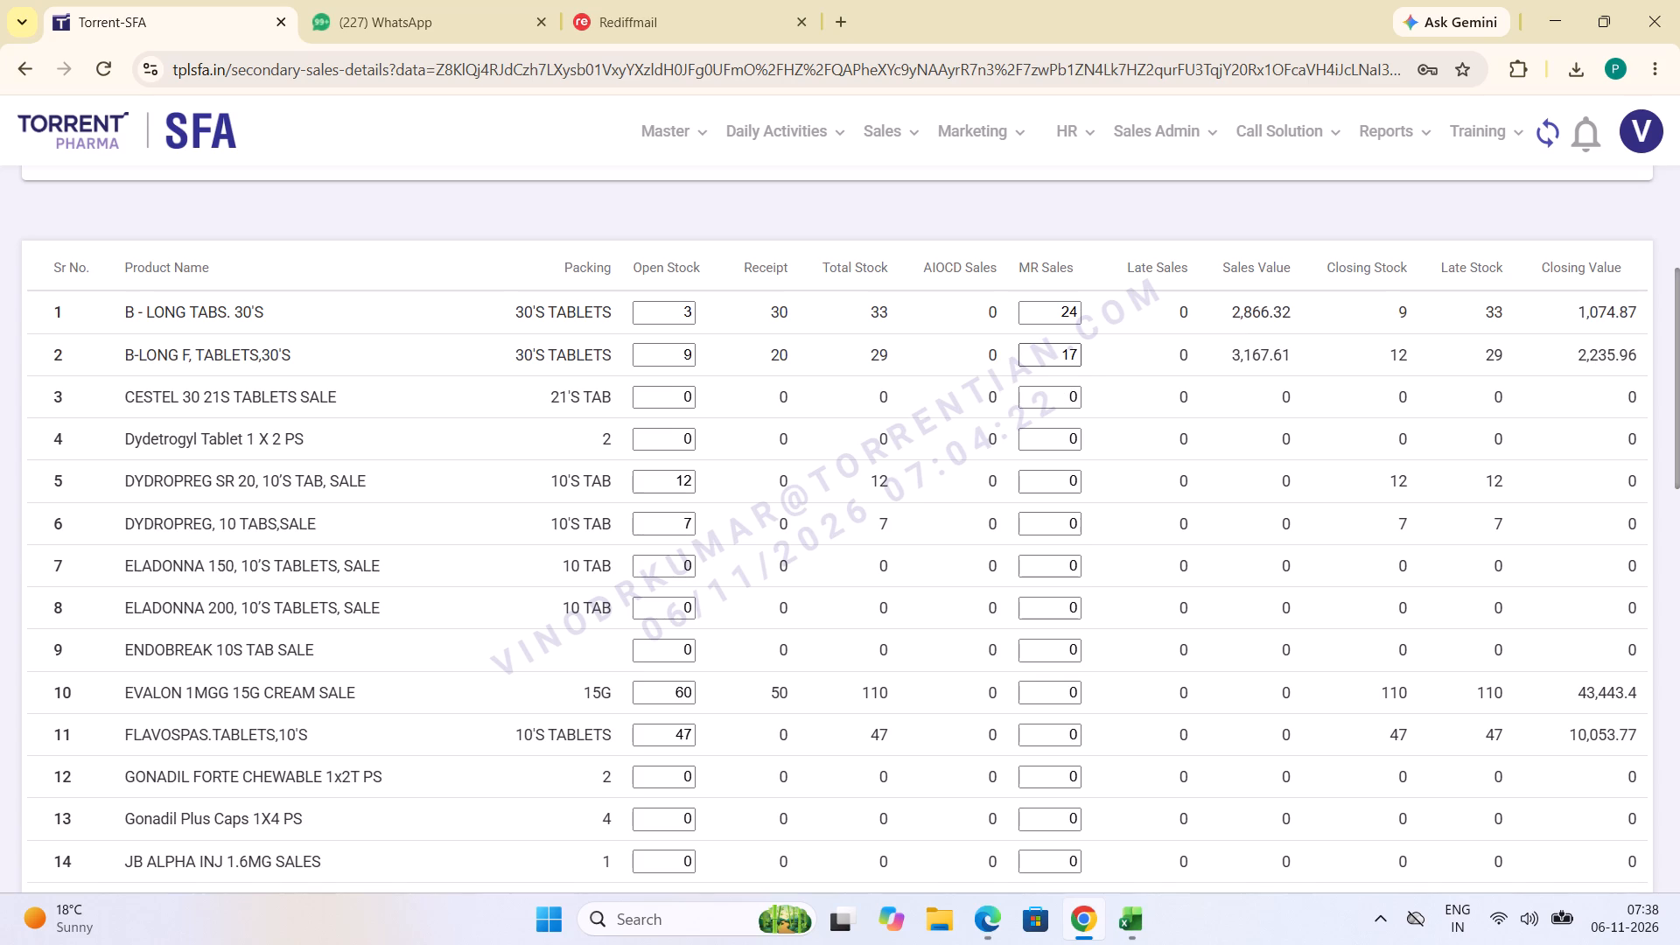
click(691, 349)
Check the Dydropreg sales in the TORRENTVIVA (1) Excel workbook and enter MR Sales of 1 for DYDROPREG, 10 TABS,SALE in Torrent-SFA.
click(1078, 475)
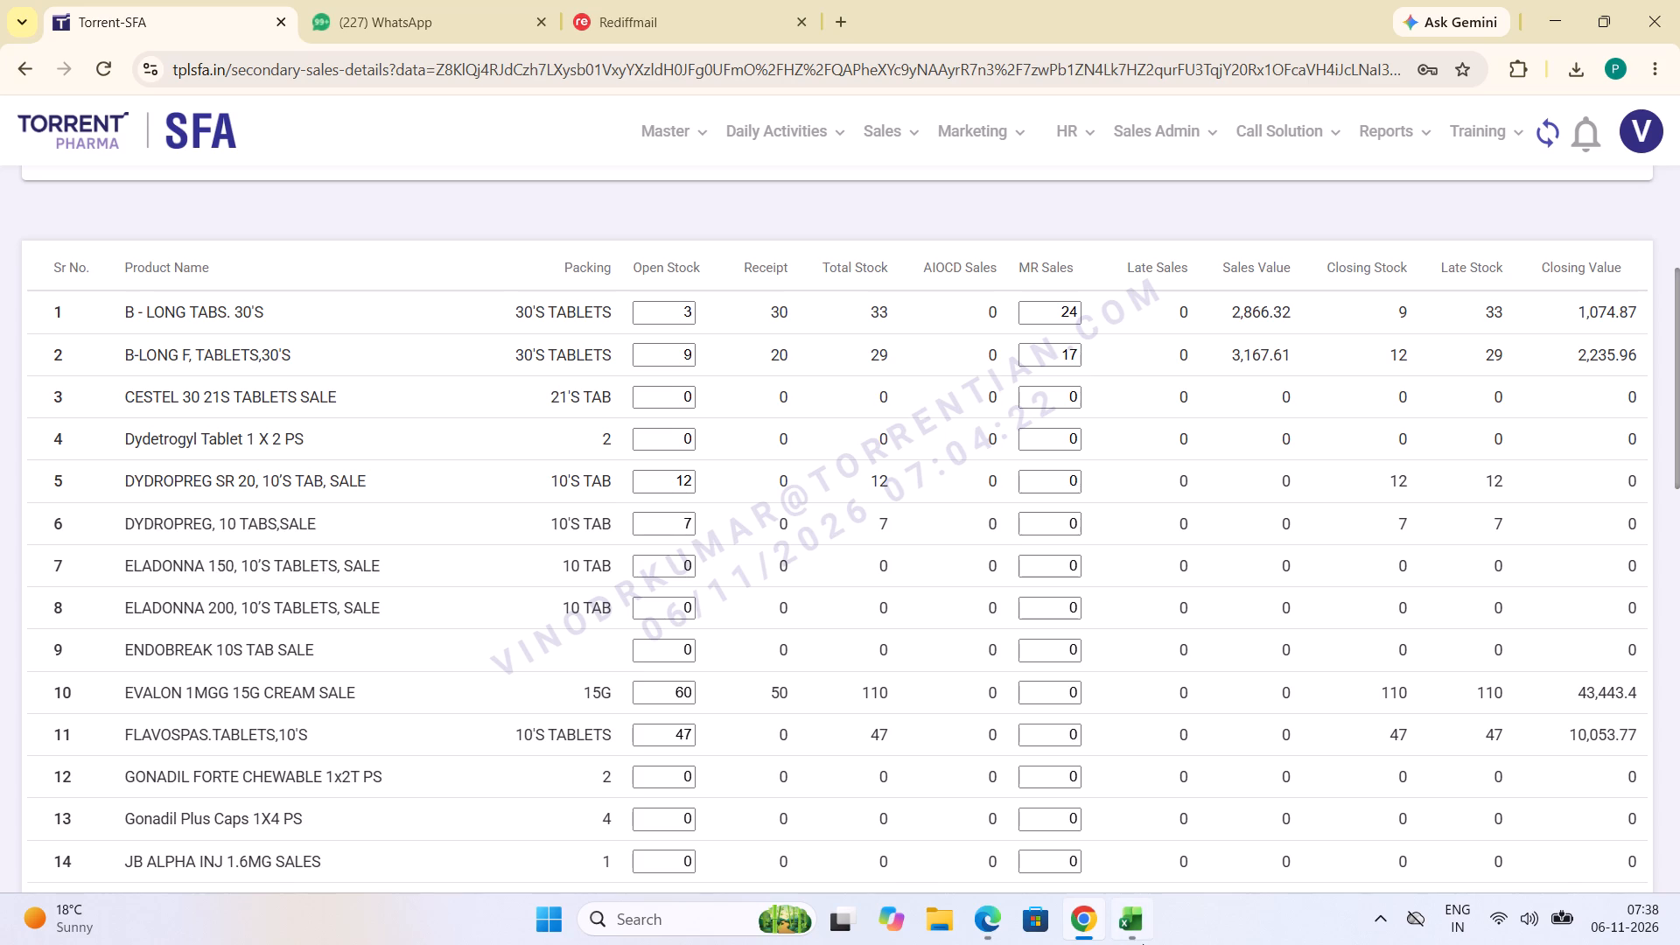
click(1130, 915)
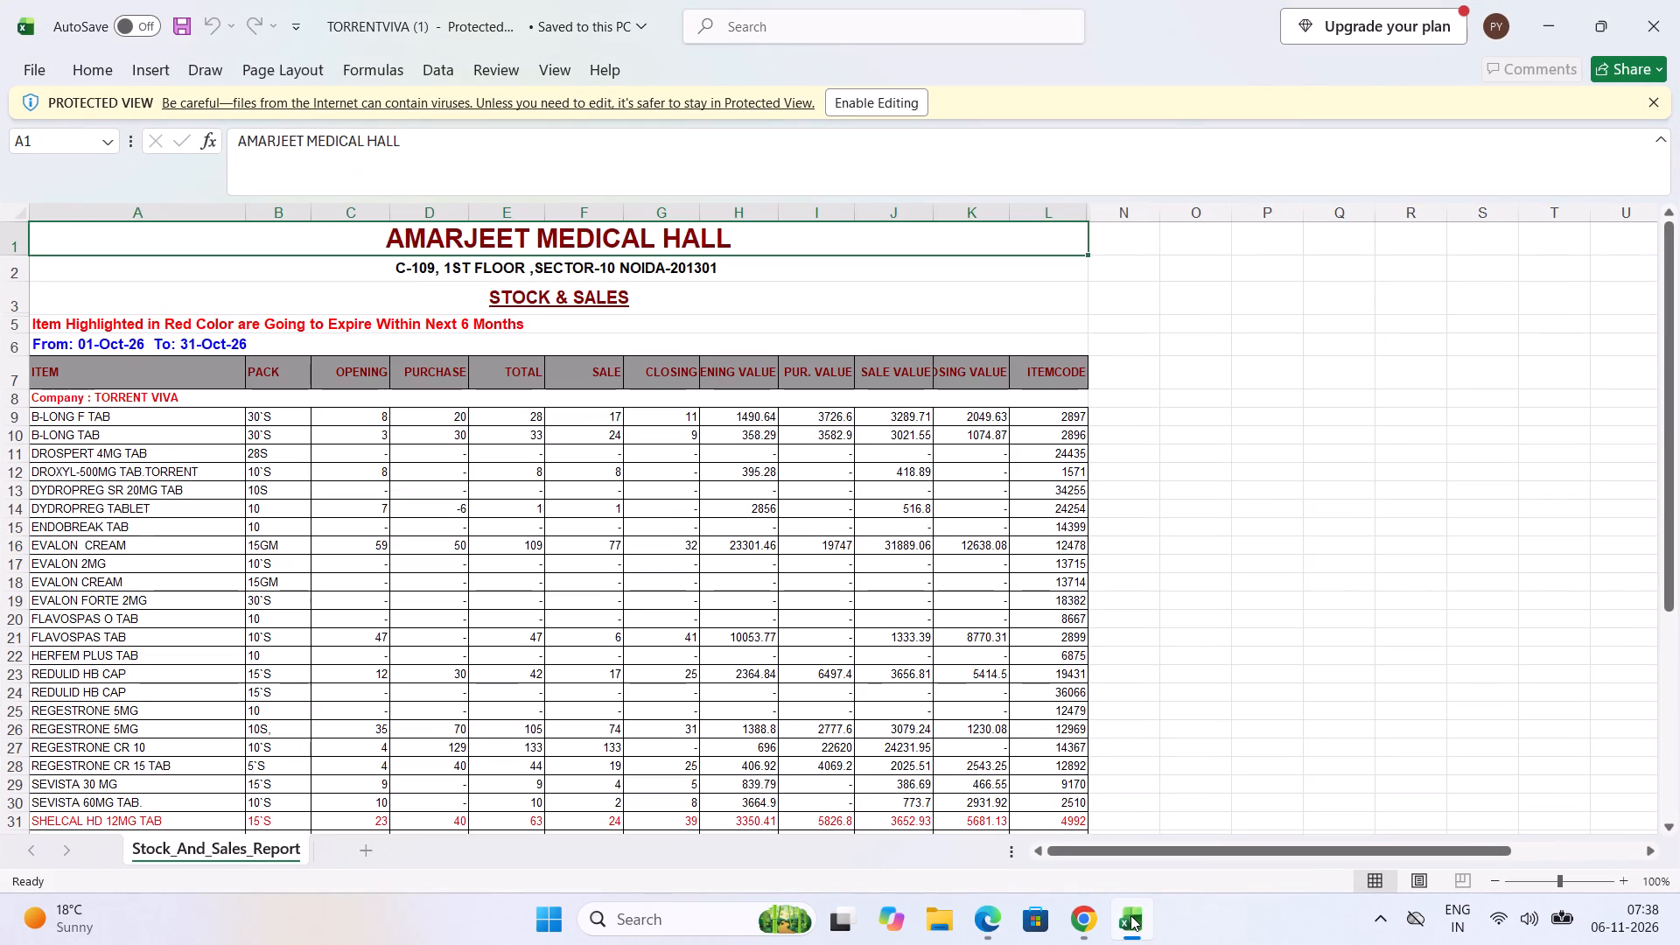
click(1130, 915)
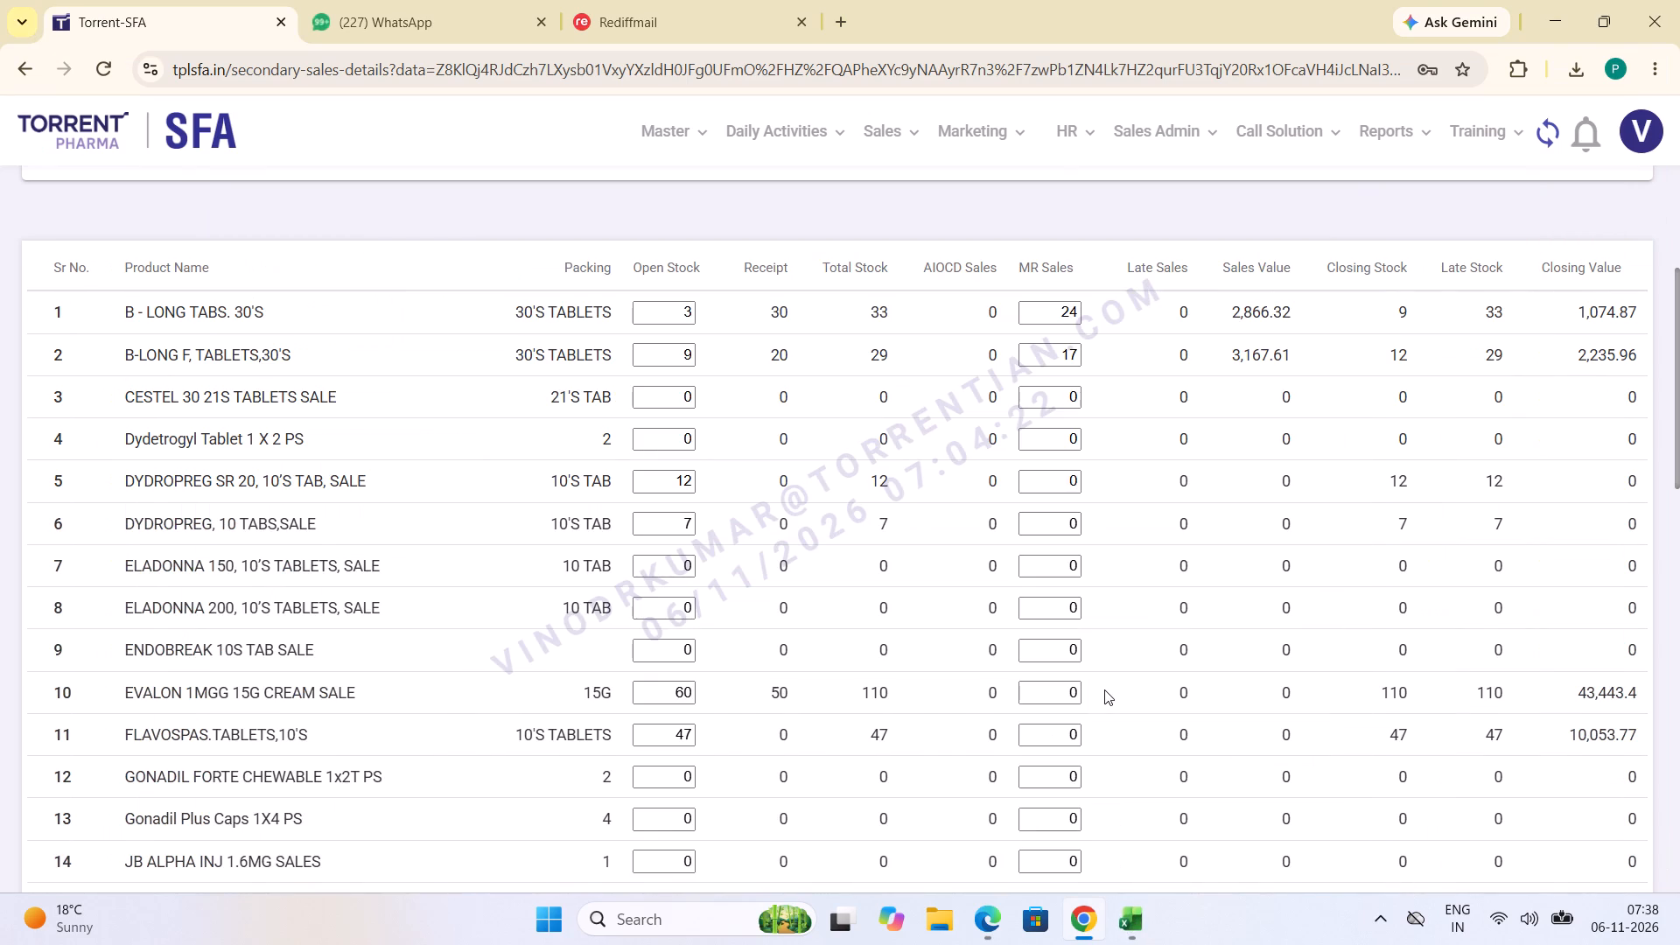
click(1077, 522)
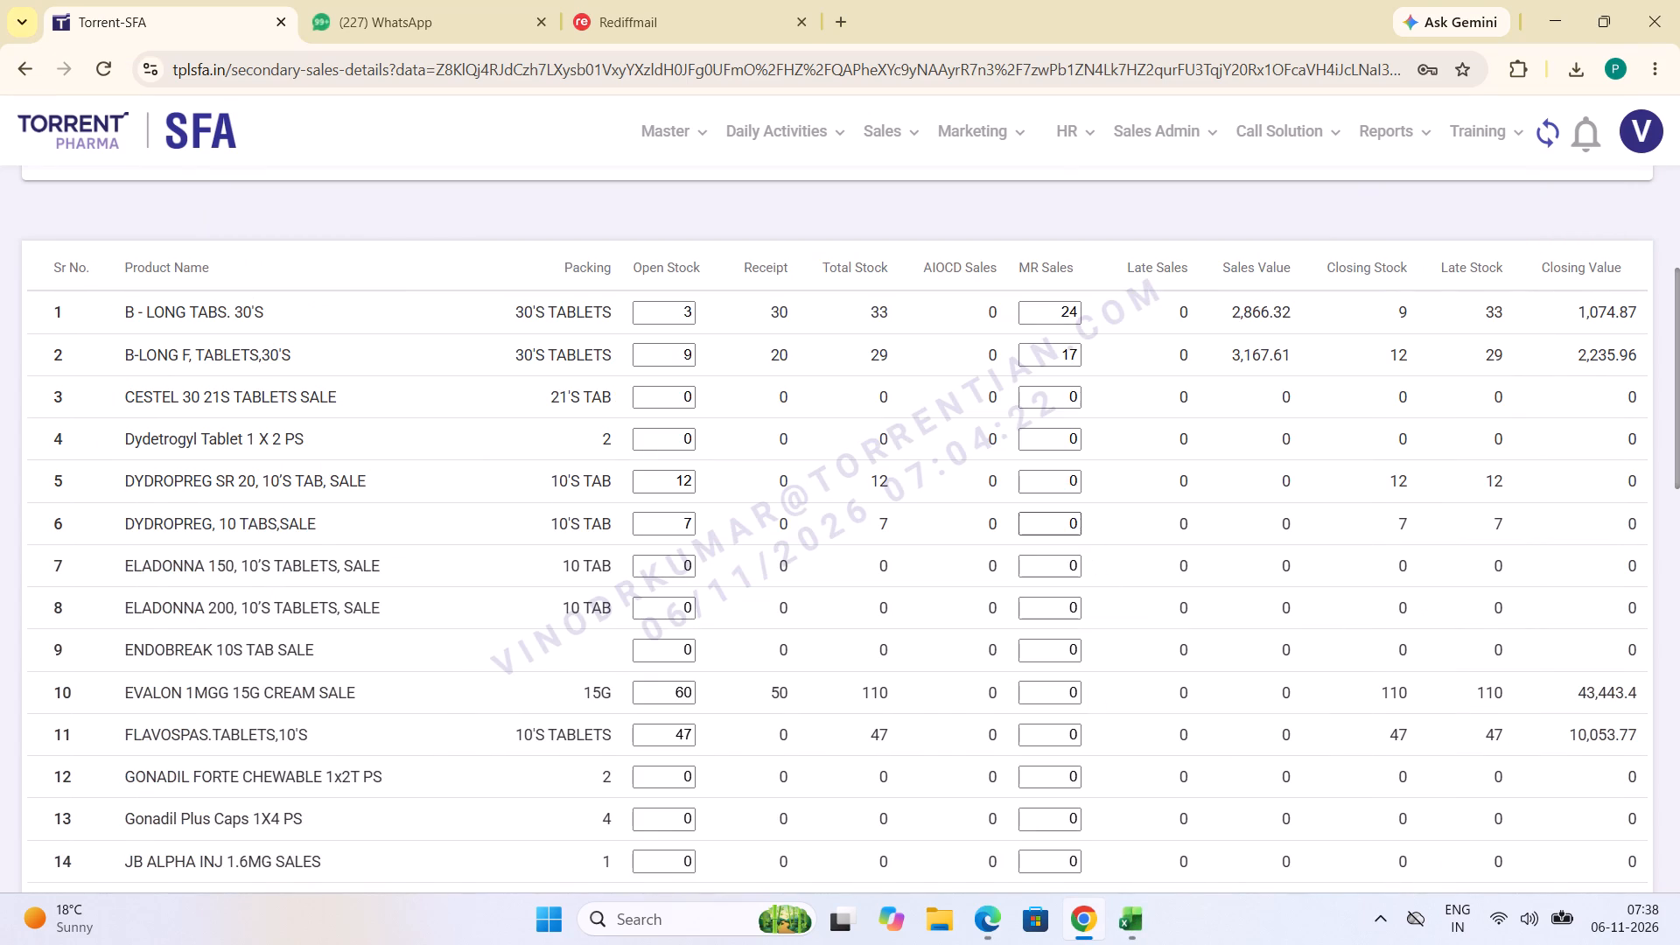
key(1)
Look up the Evalon Cream sale in the Excel report and enter MR Sales of 77 for EVALON 1MGG 15G CREAM SALE in Torrent-SFA.
click(1079, 691)
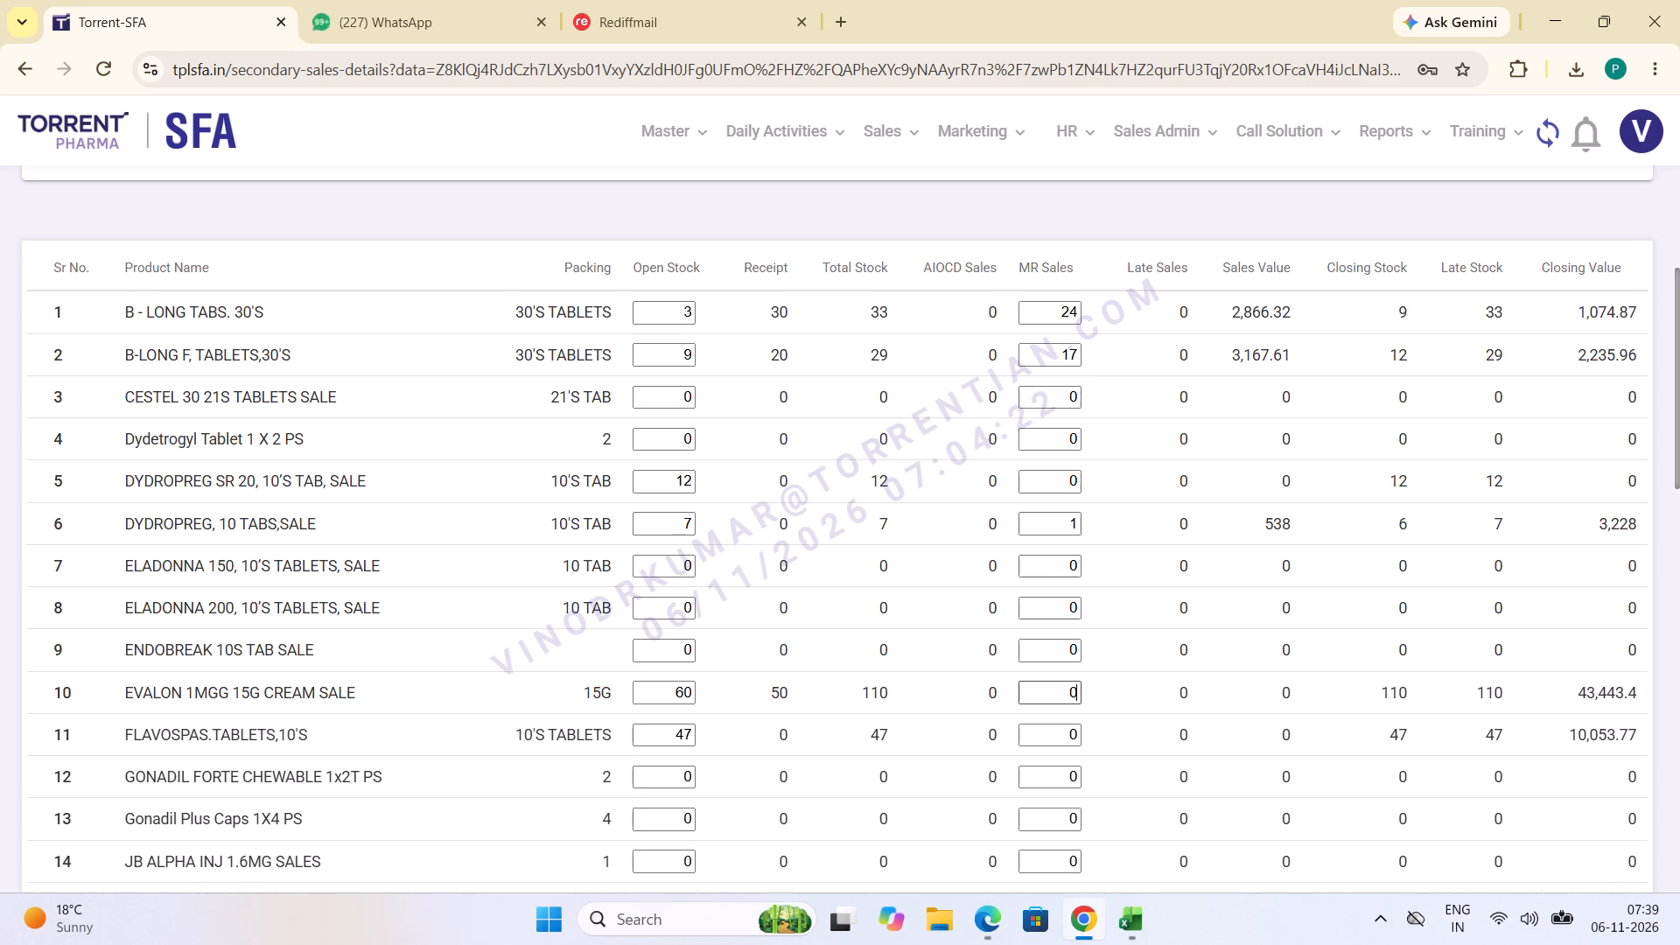
click(1132, 914)
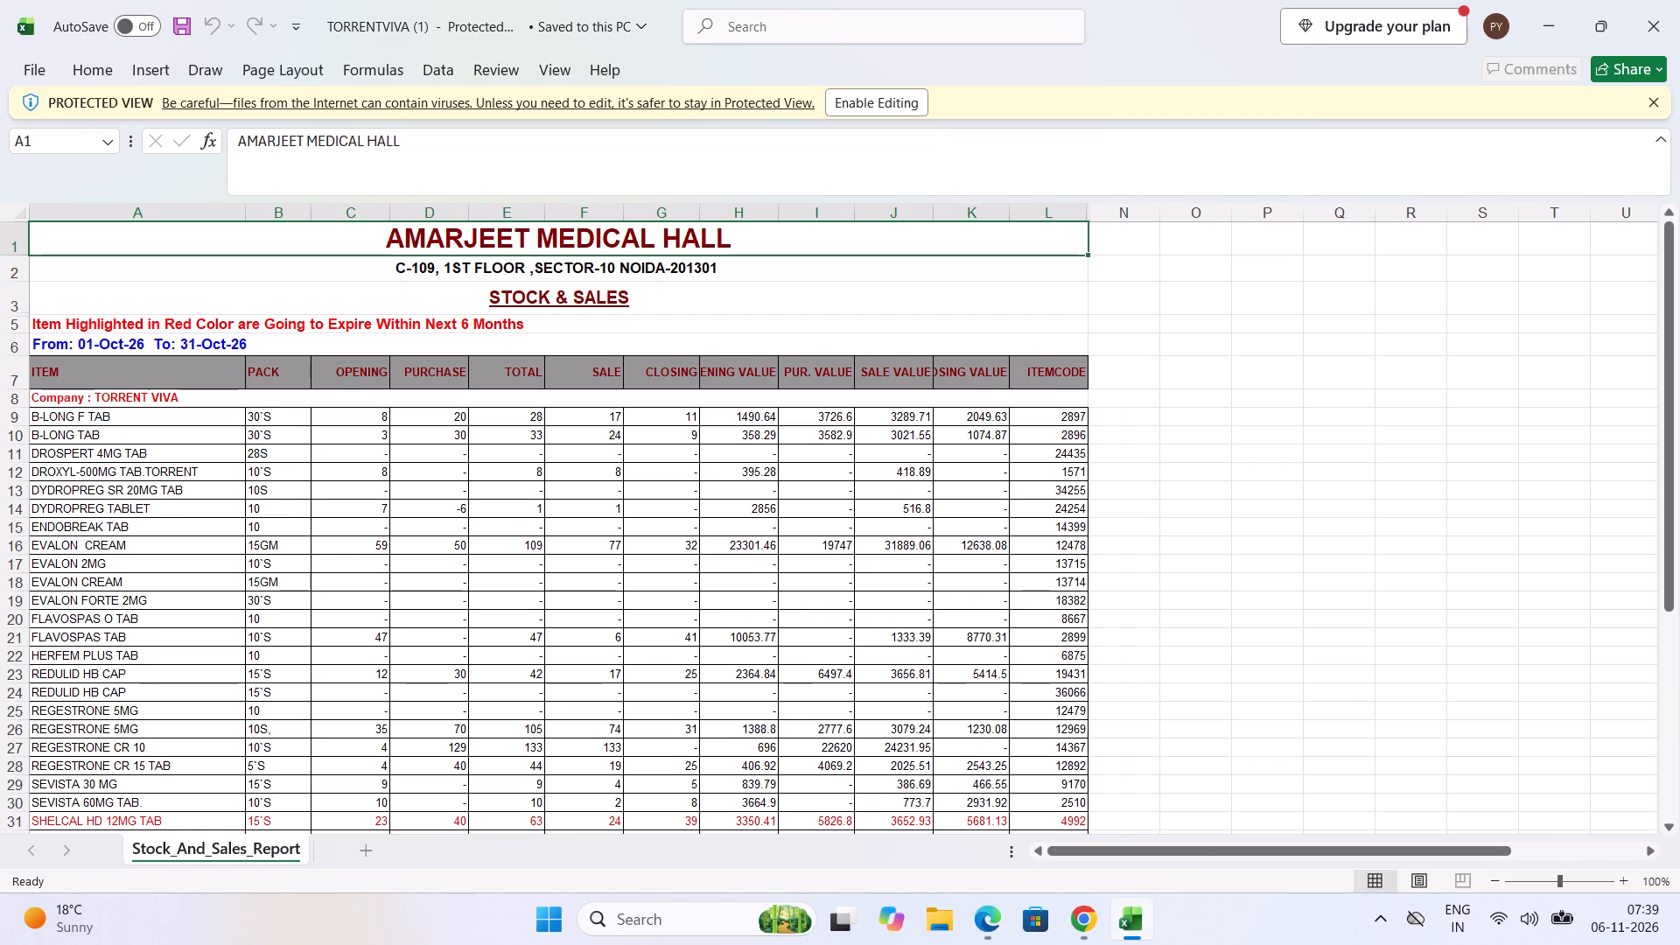
click(1133, 910)
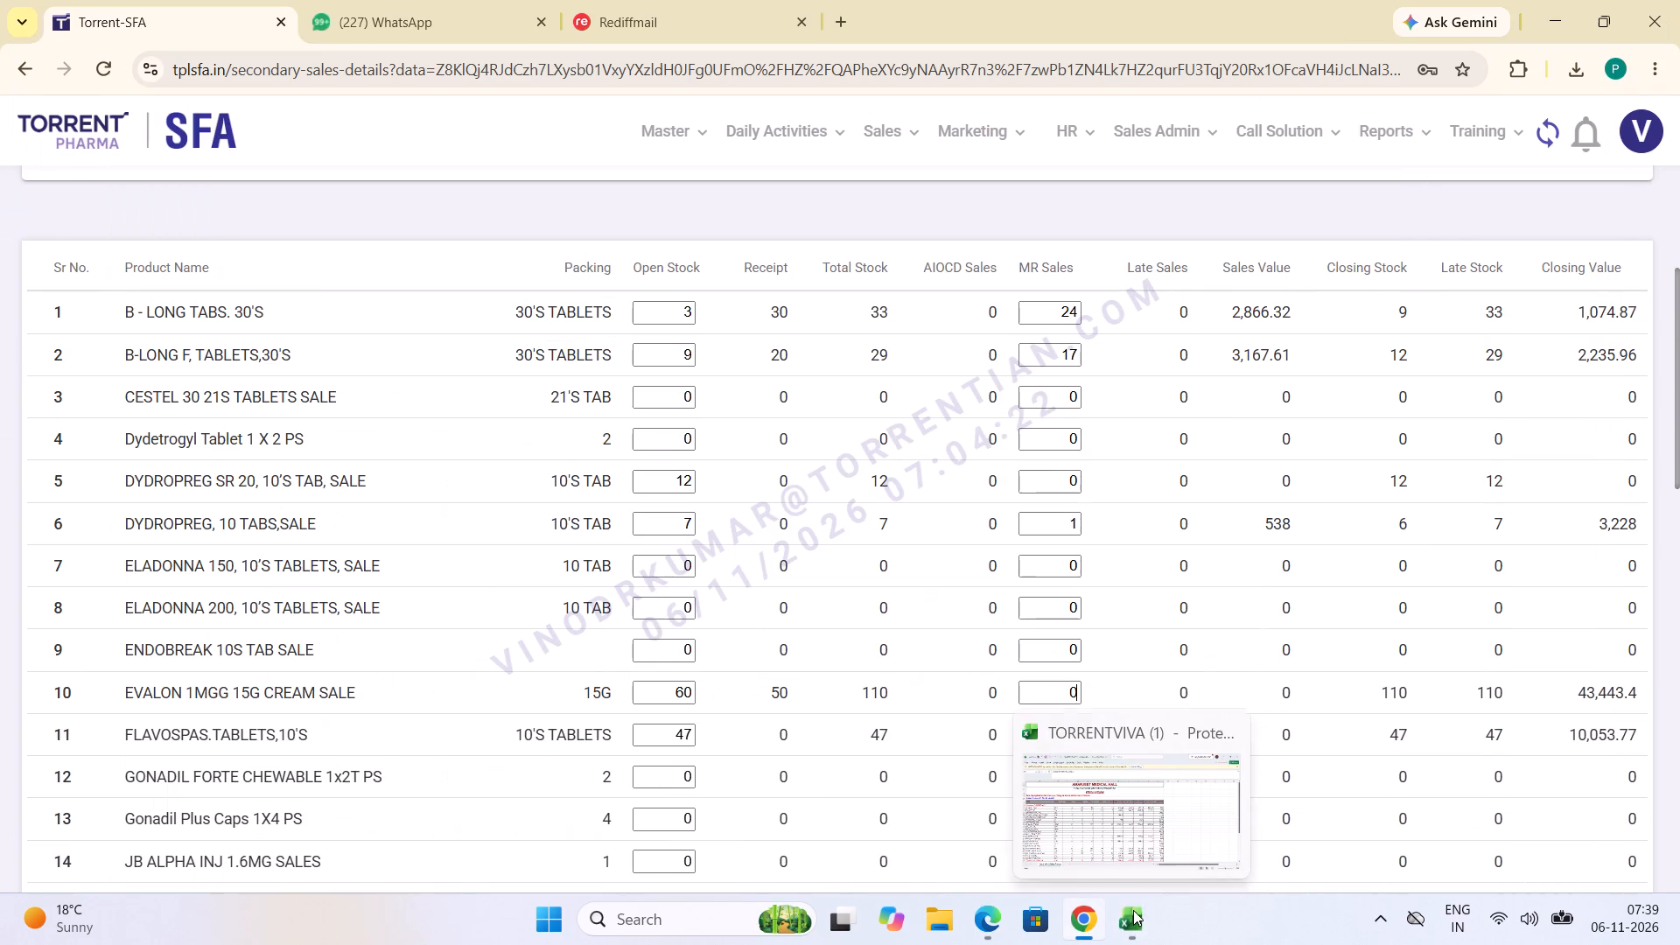
text(77)
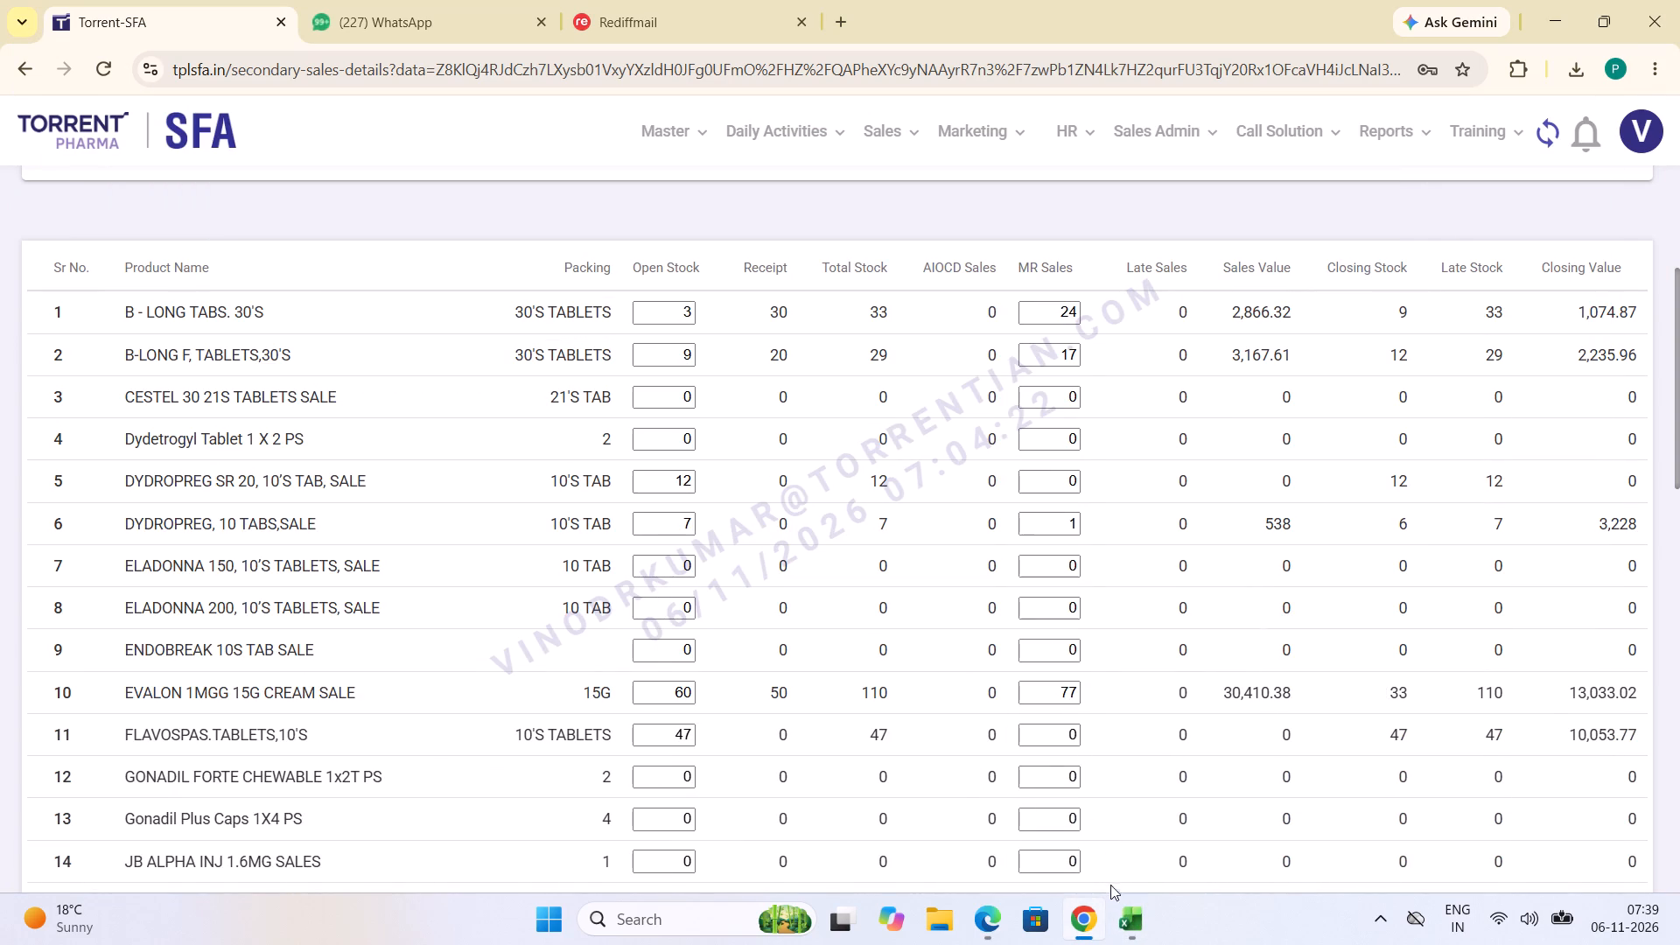
Look up the Flavospas Tab sale in the Excel report and enter MR Sales of 6 for FLAVOSPAS.TABLETS,10'S in Torrent-SFA.
click(1128, 918)
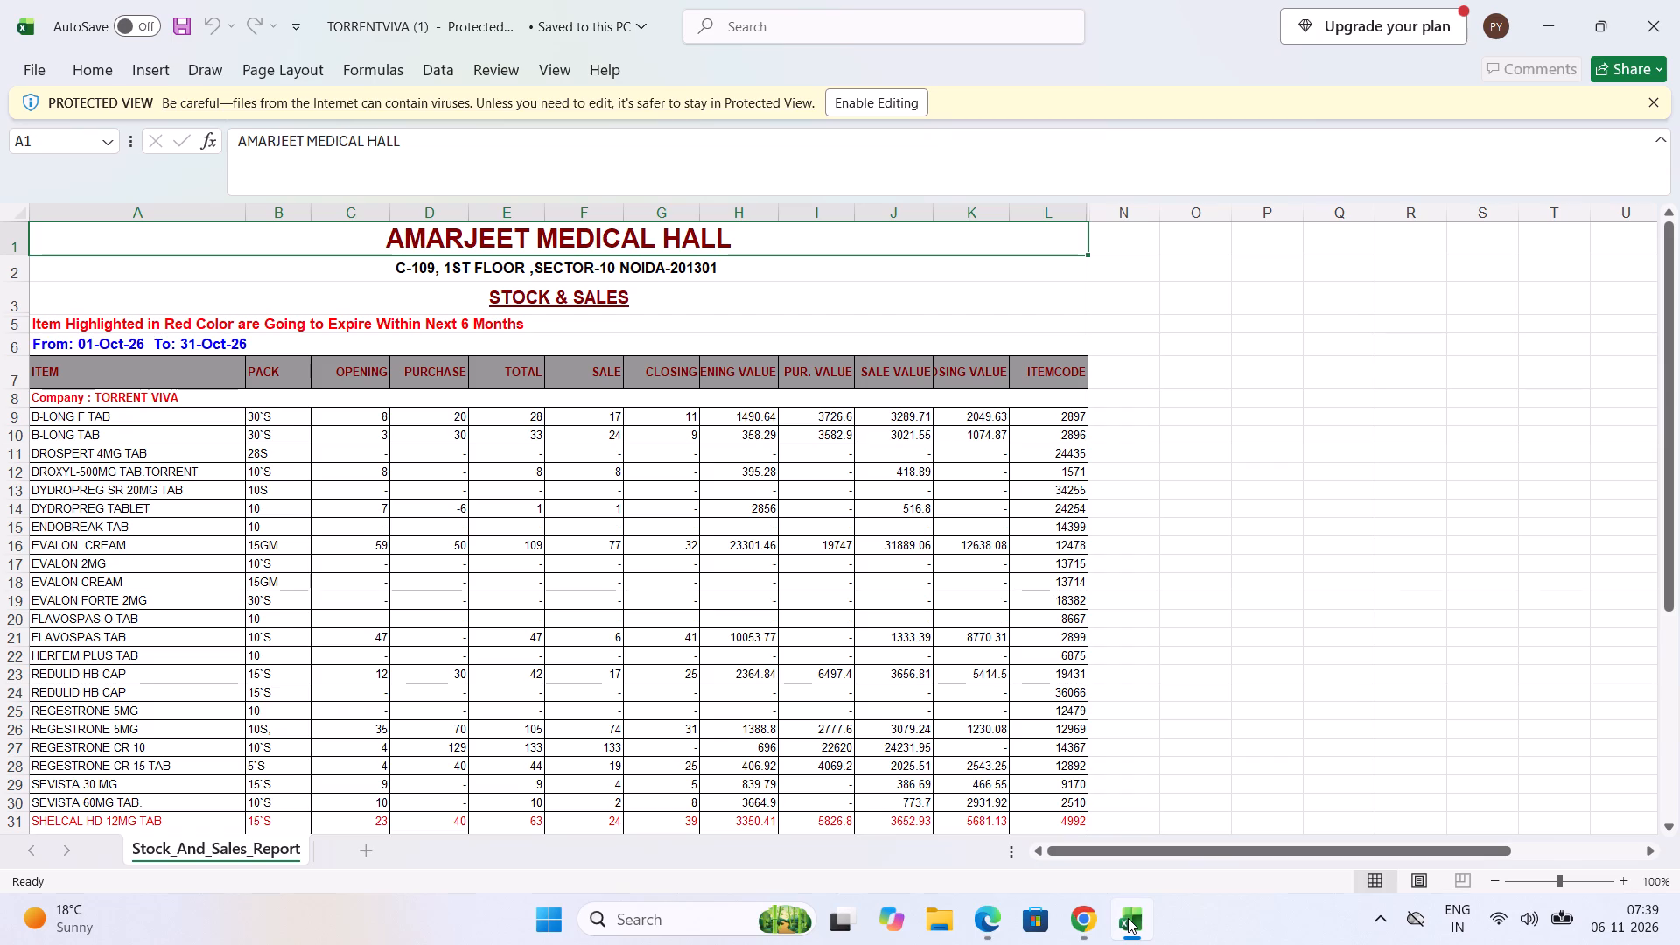
click(1132, 922)
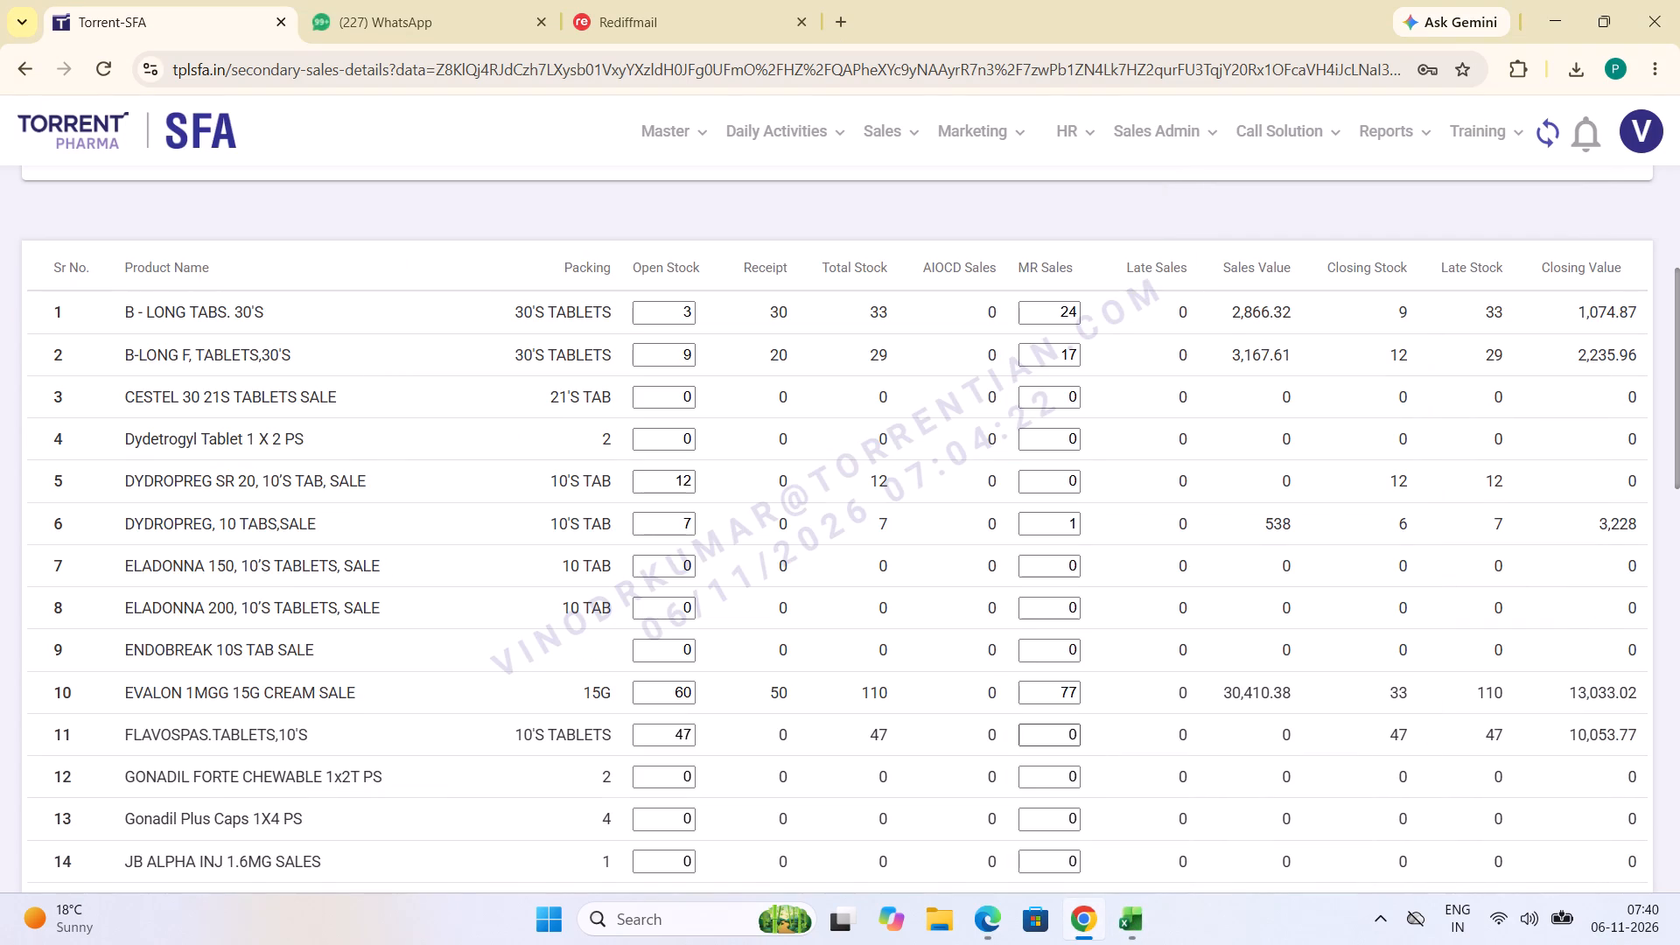
click(1075, 740)
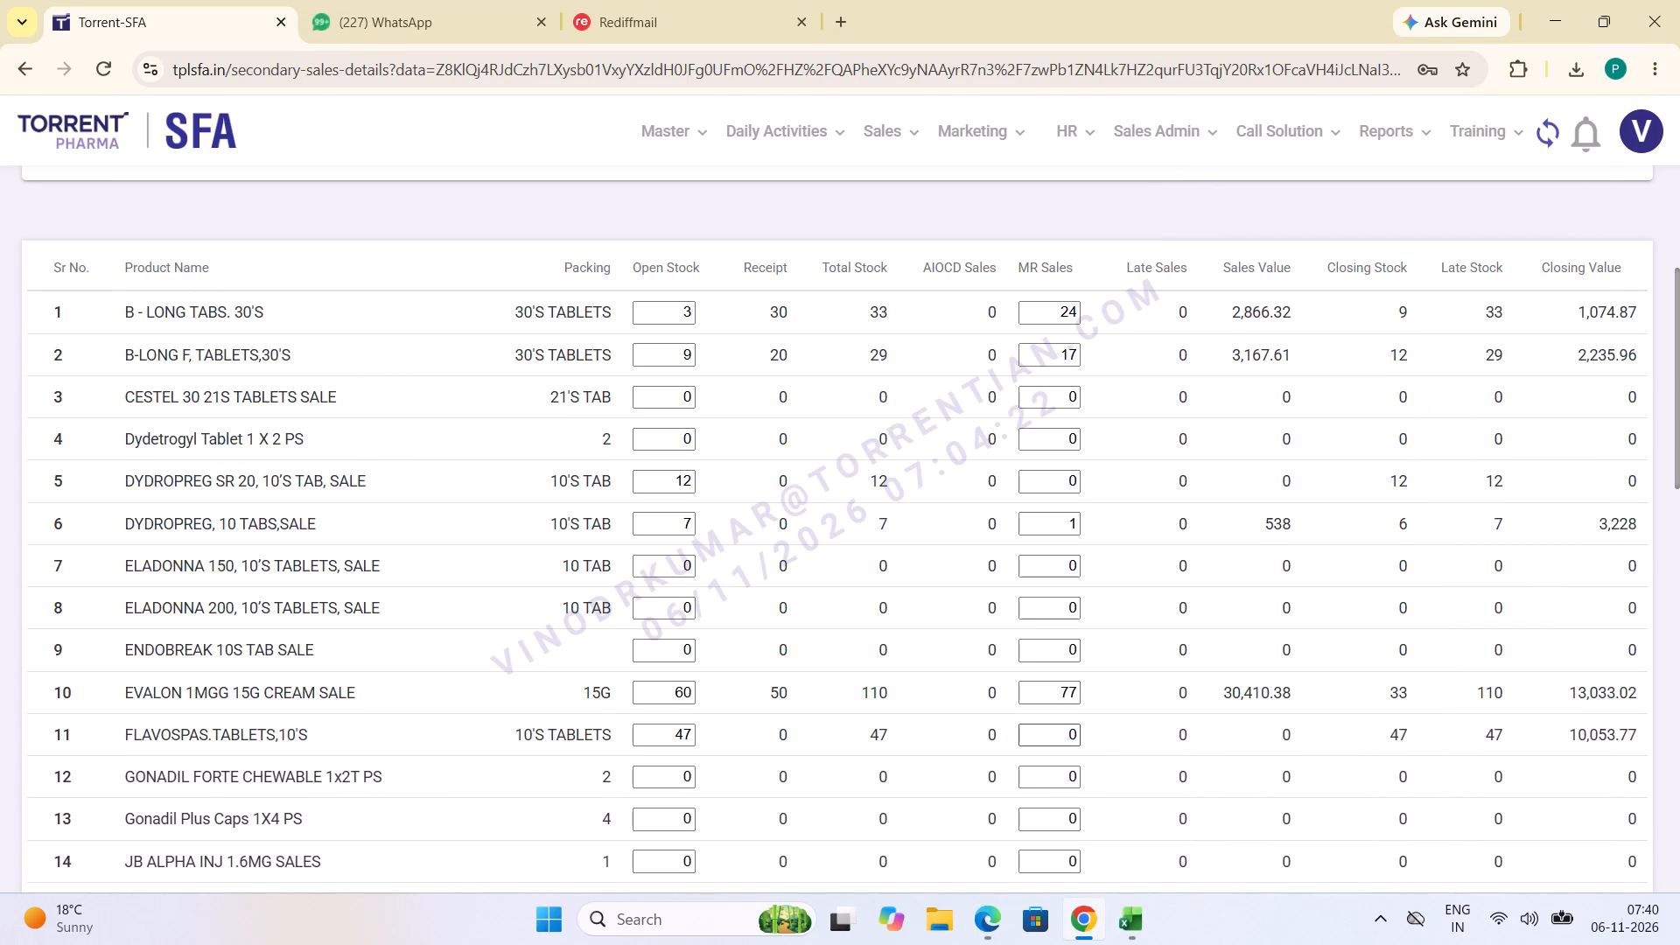
key(6)
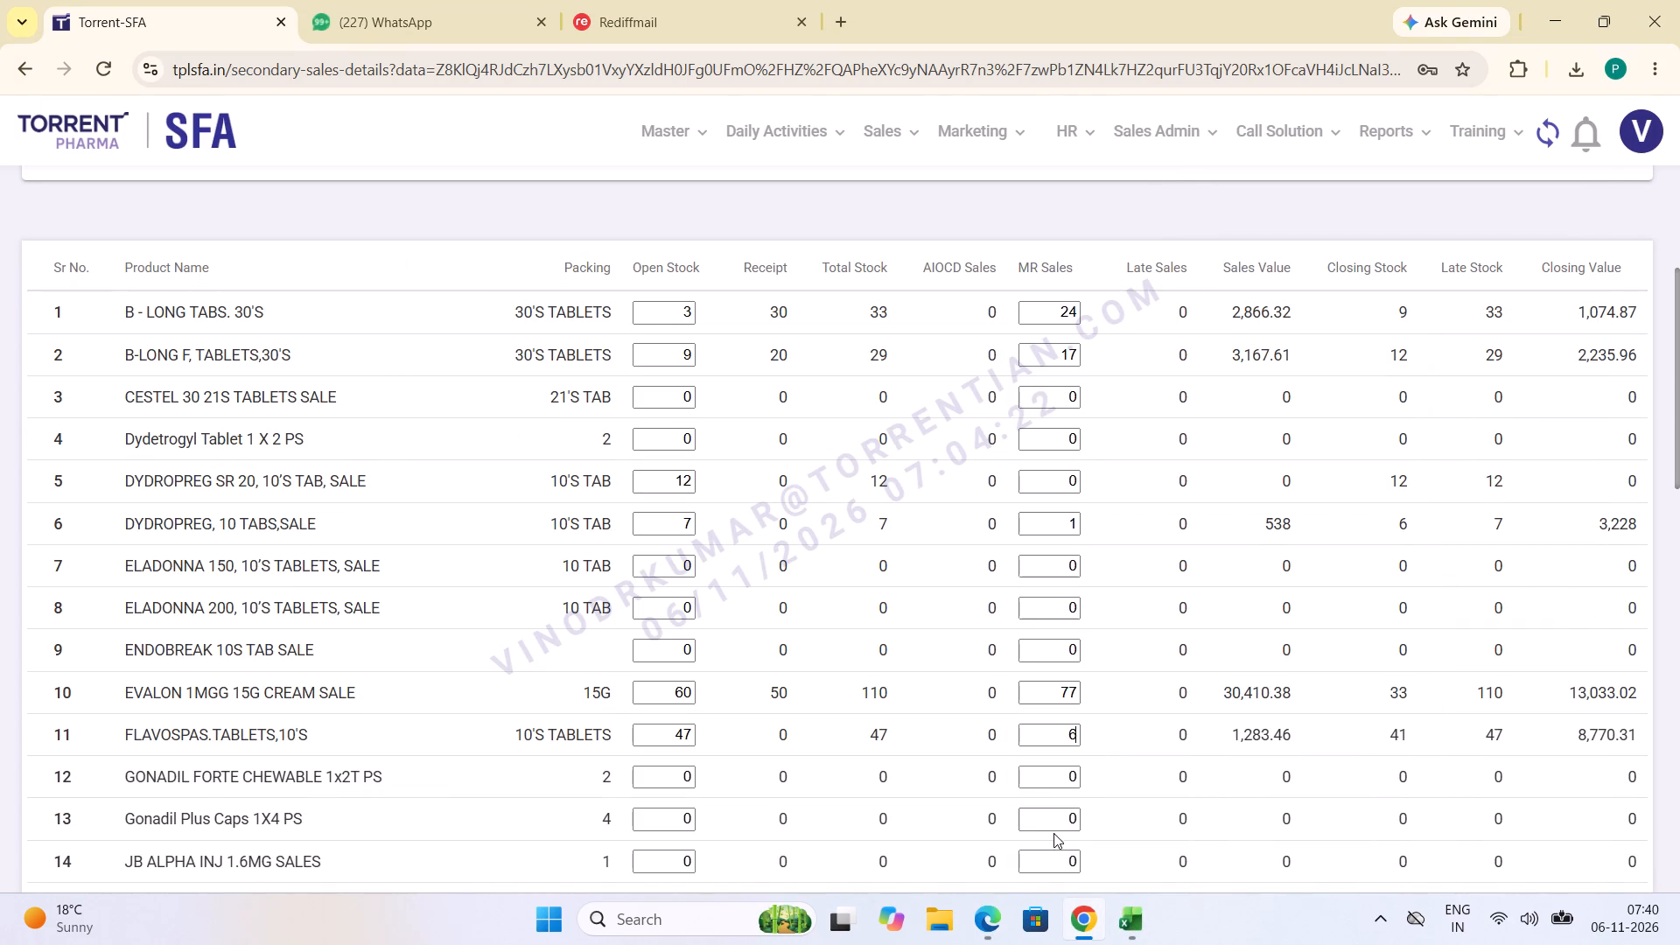
Look up the Redulid HB sale in the Excel report and enter MR Sales of 17 for New Redulid Hb 15s Tablets Sale in Torrent-SFA.
click(1093, 835)
key(Down)
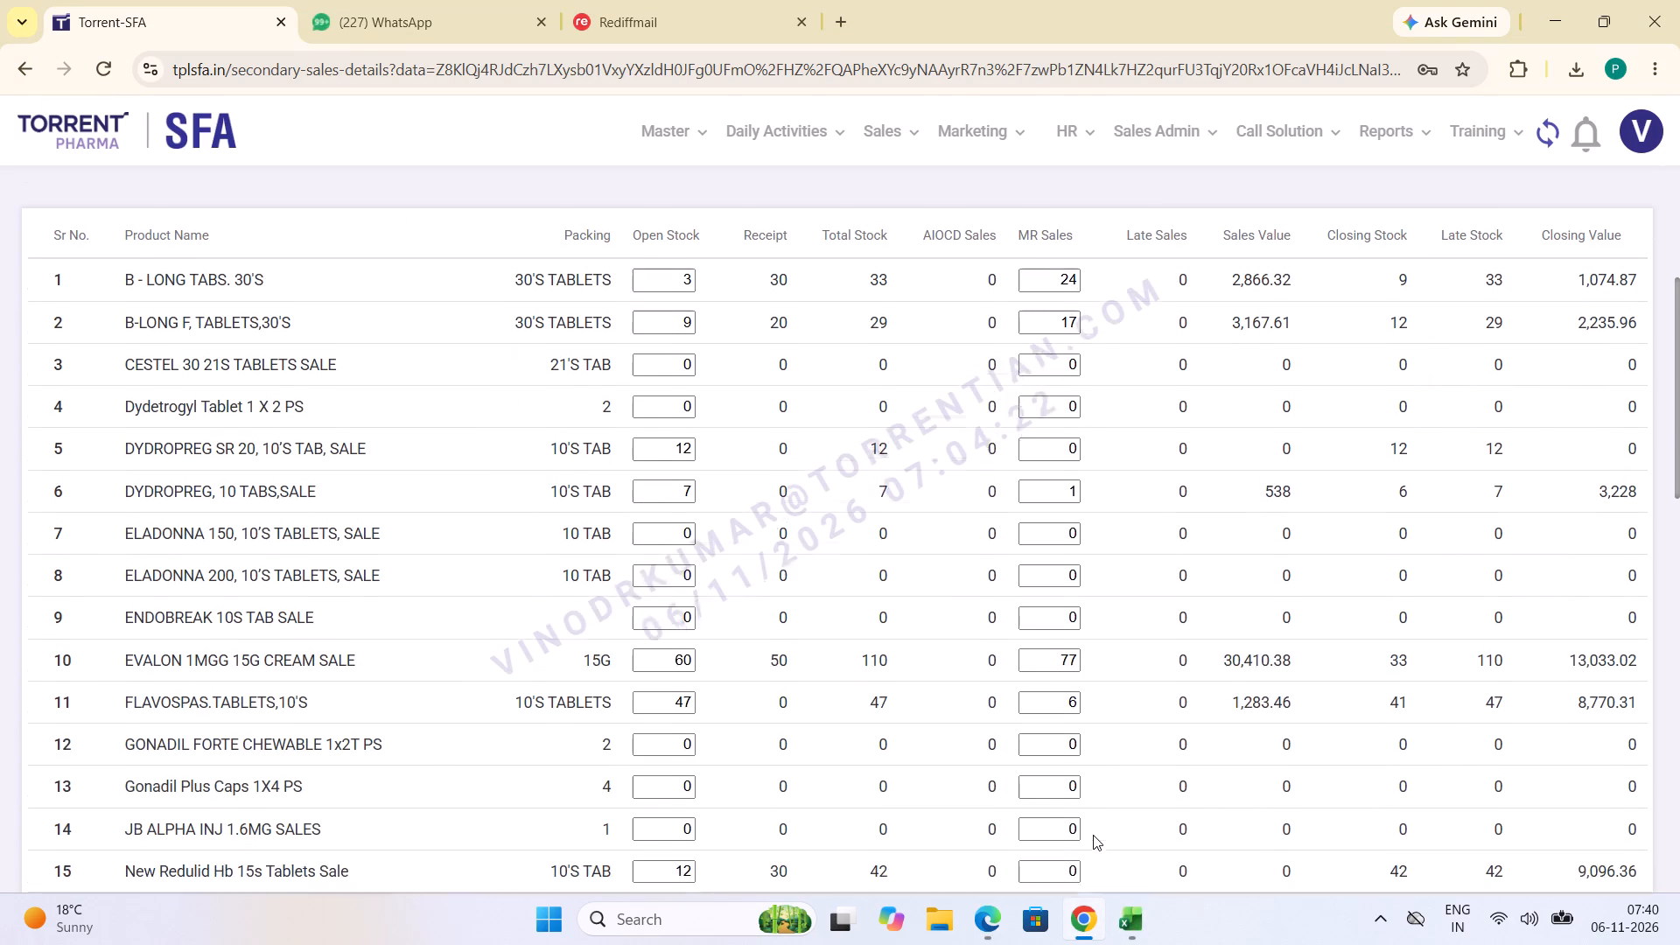
key(Down)
key(Down)
key(Down)
key(Down)
key(Down)
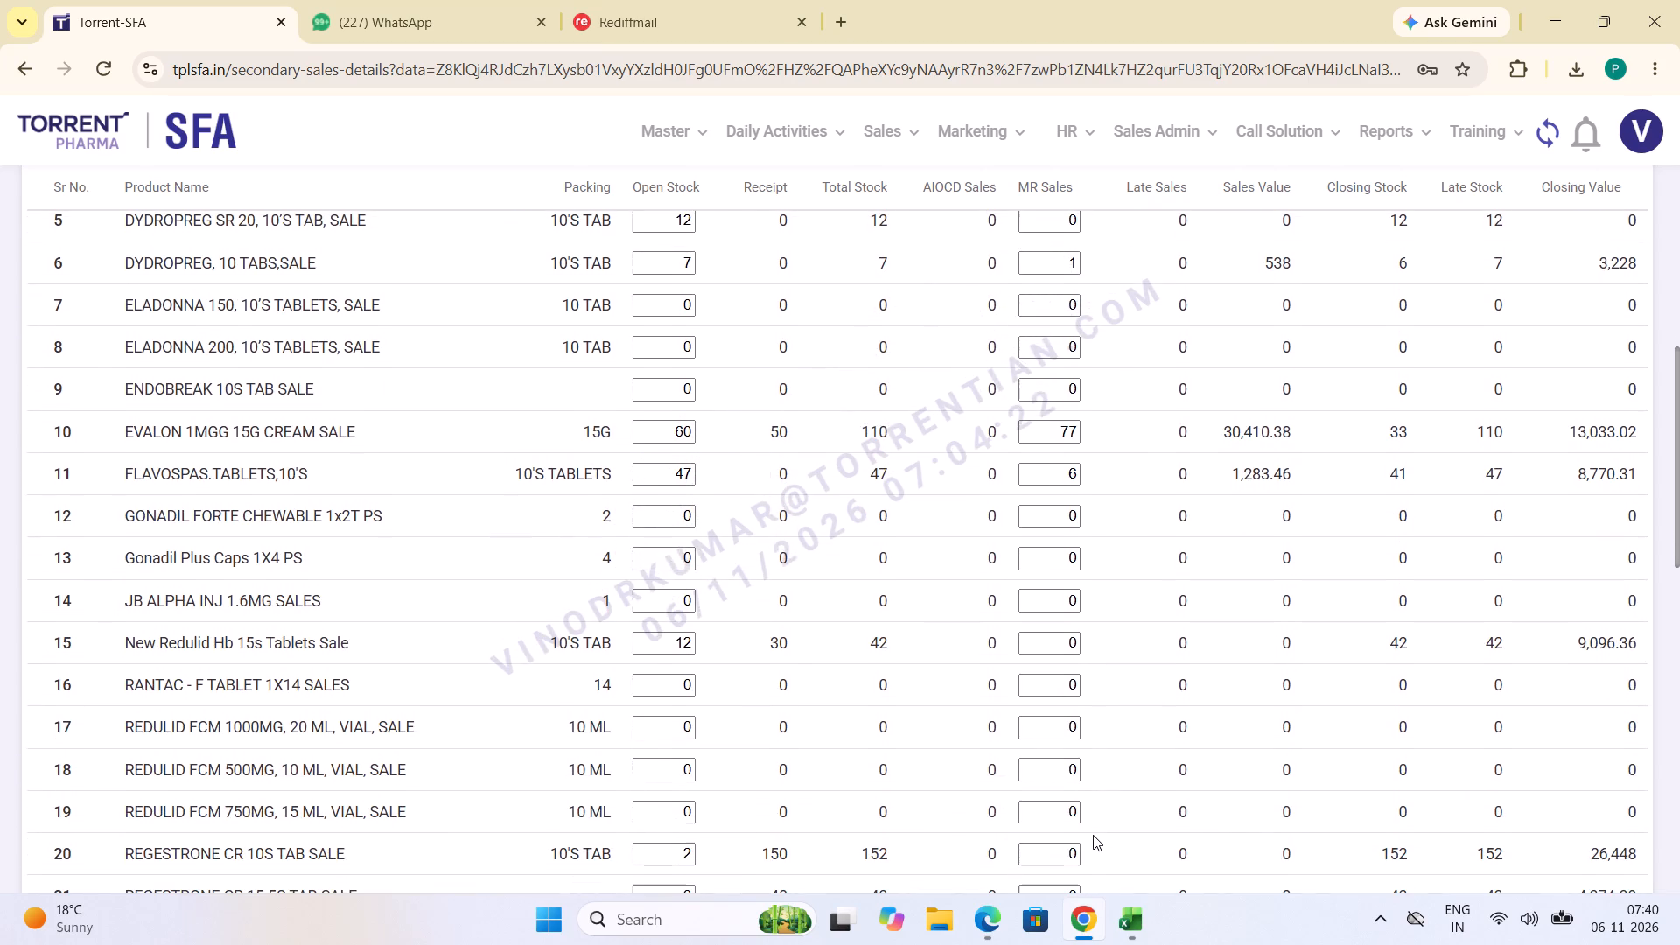
key(Down)
key(Down)
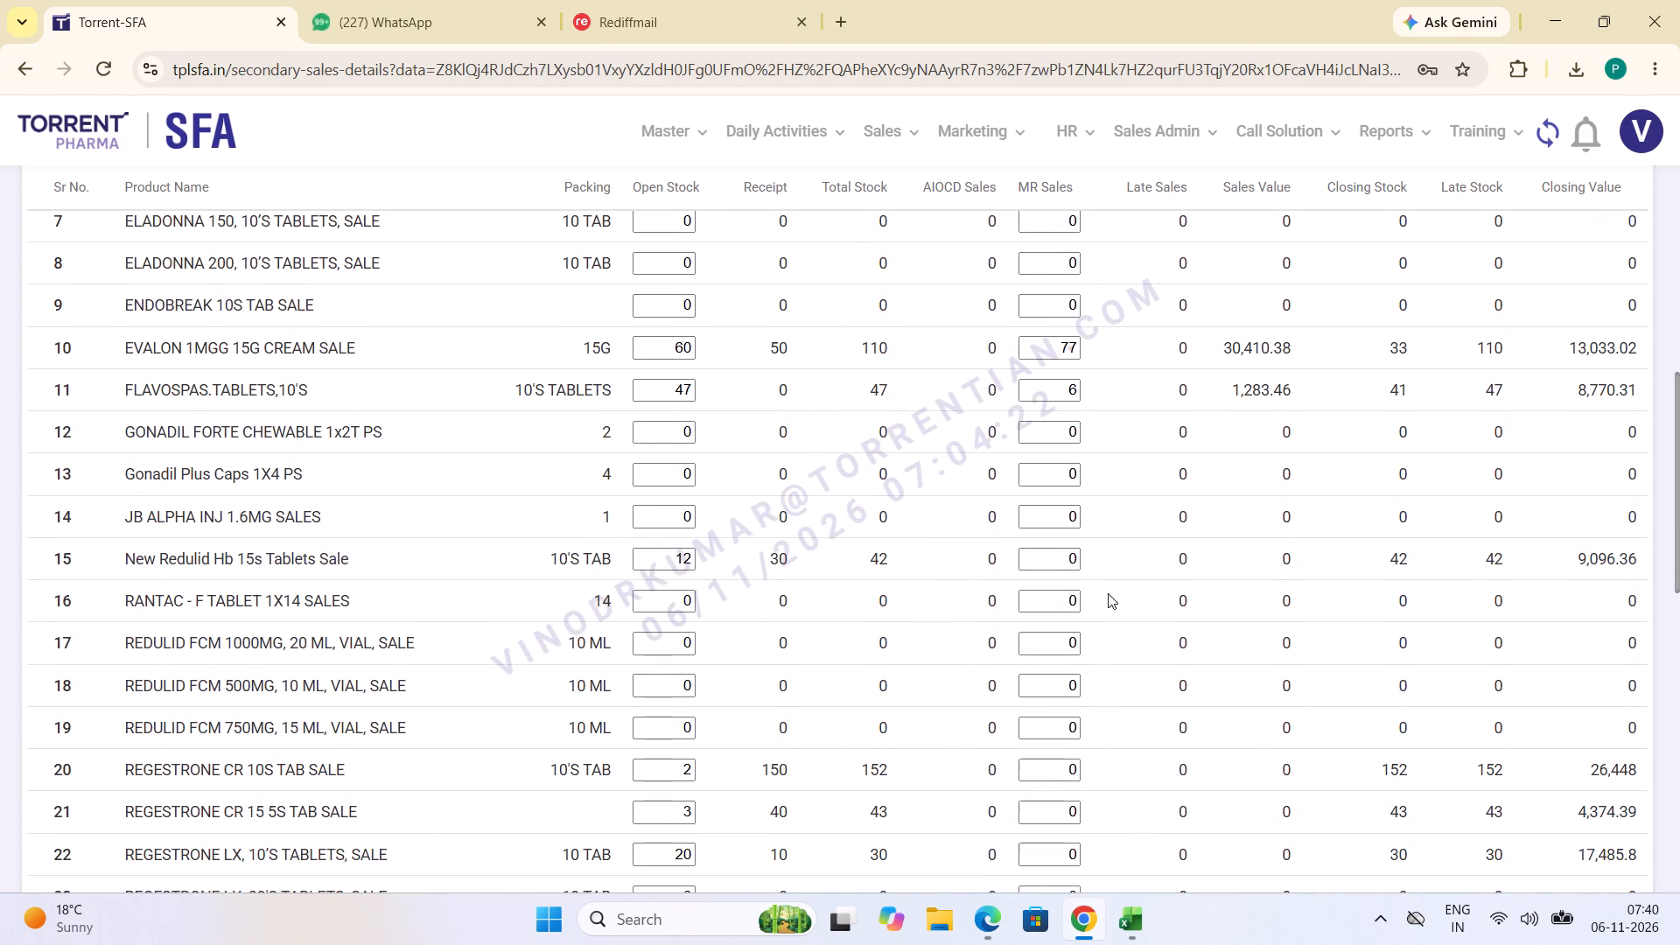
click(1076, 555)
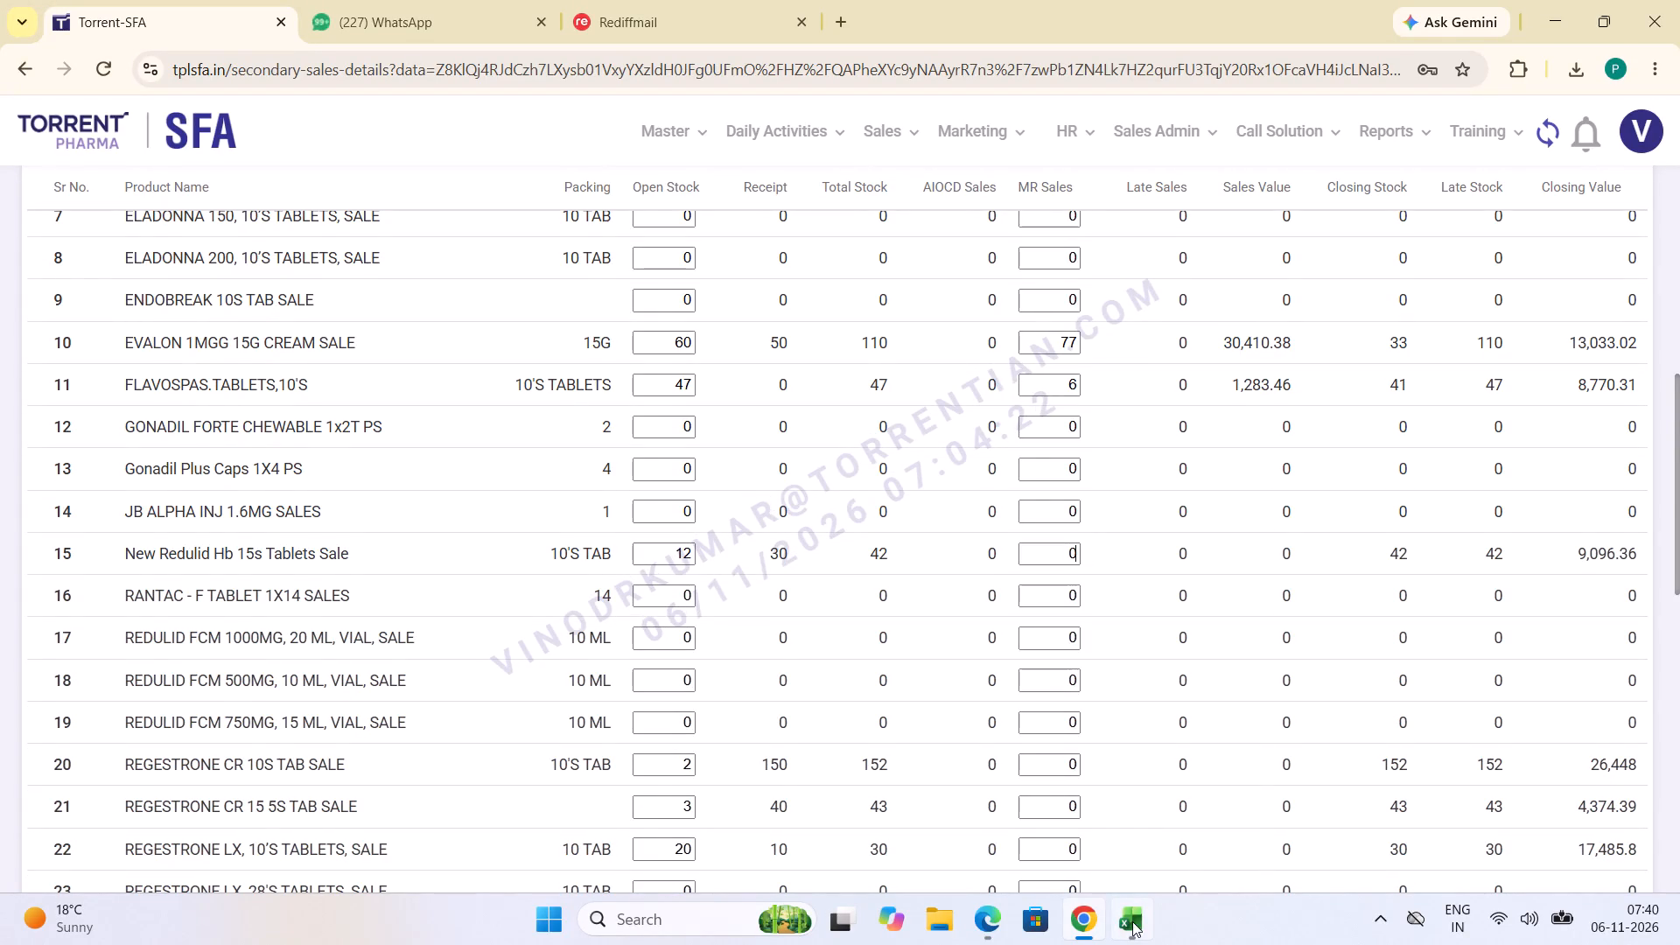
click(1136, 919)
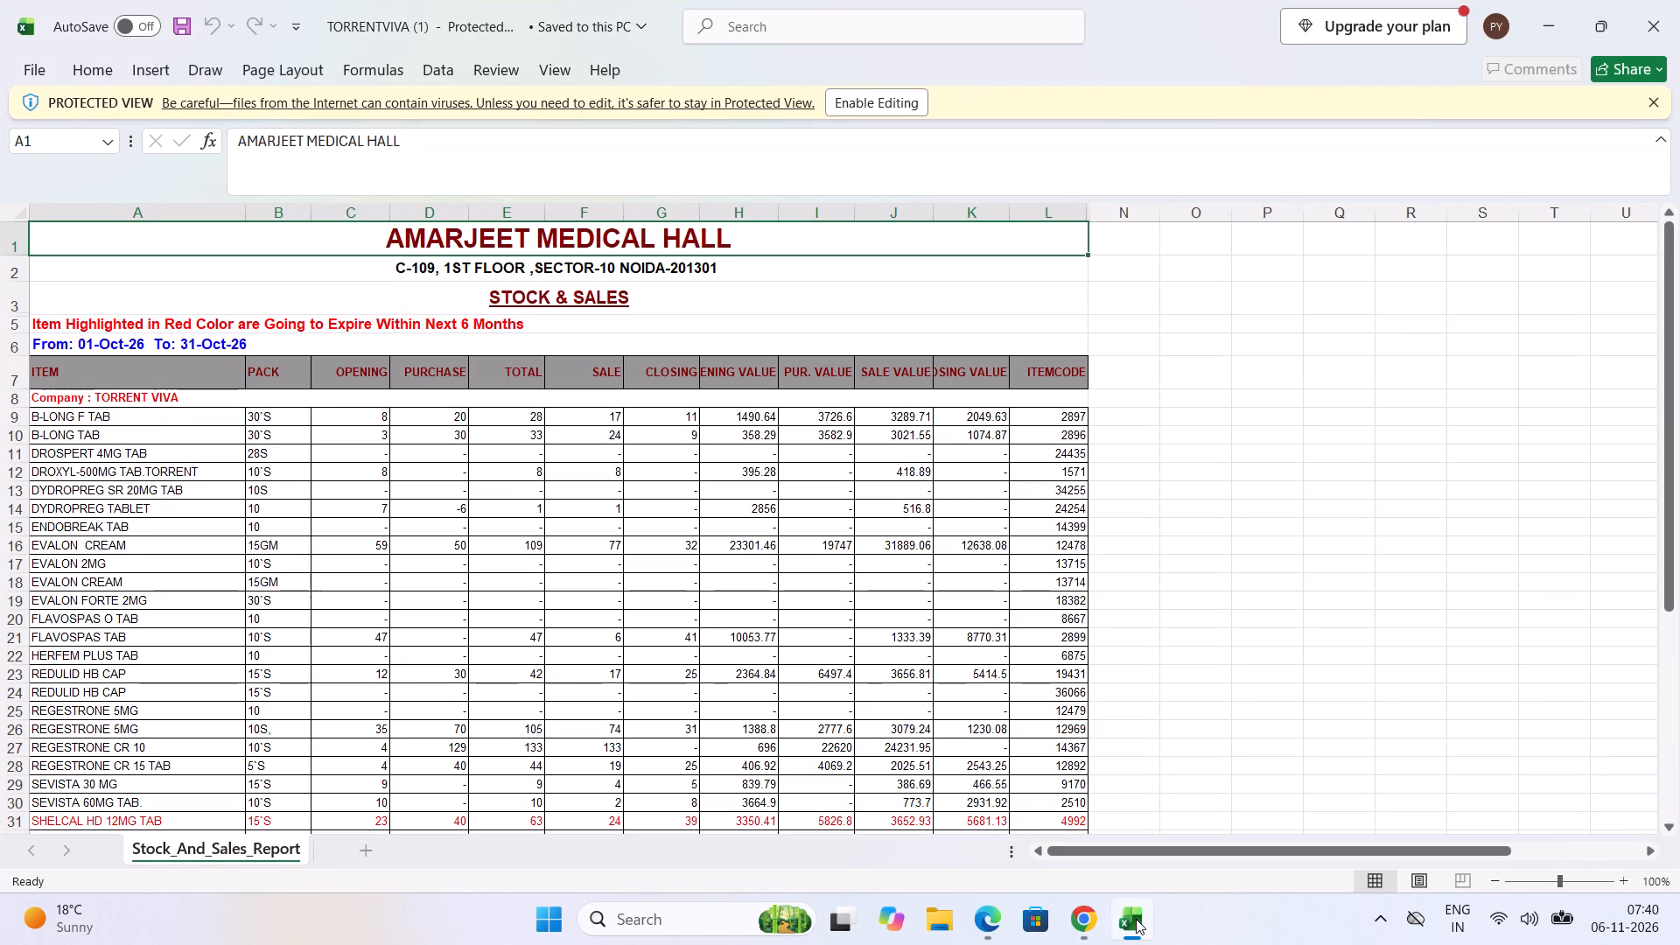
click(1136, 919)
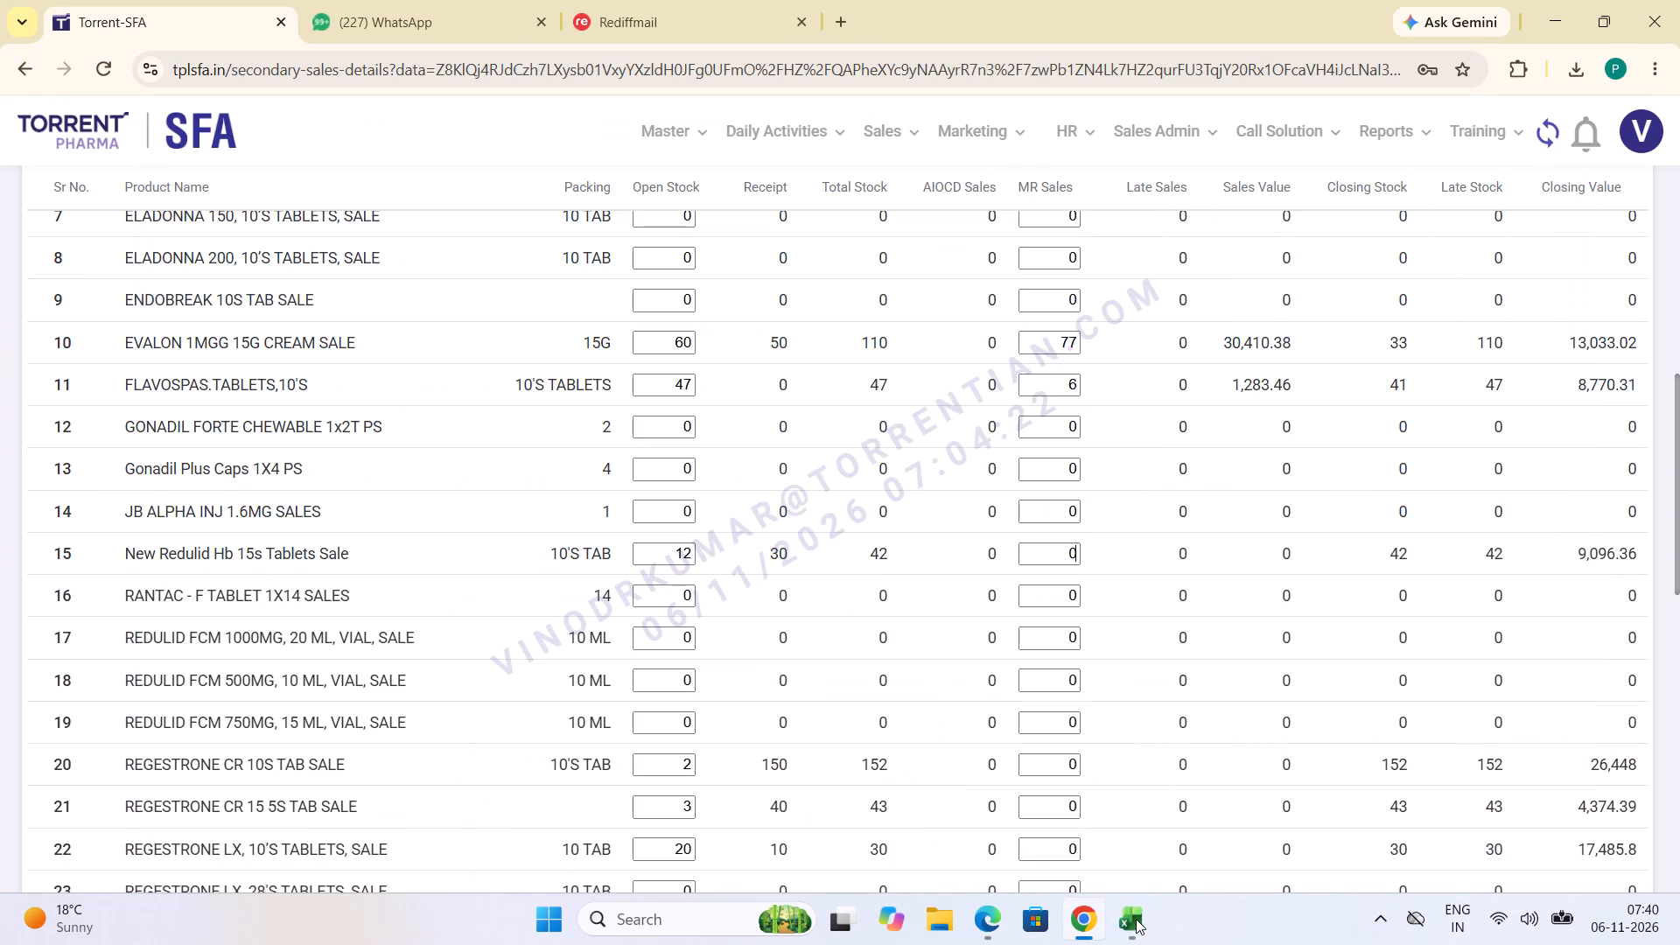
text(17)
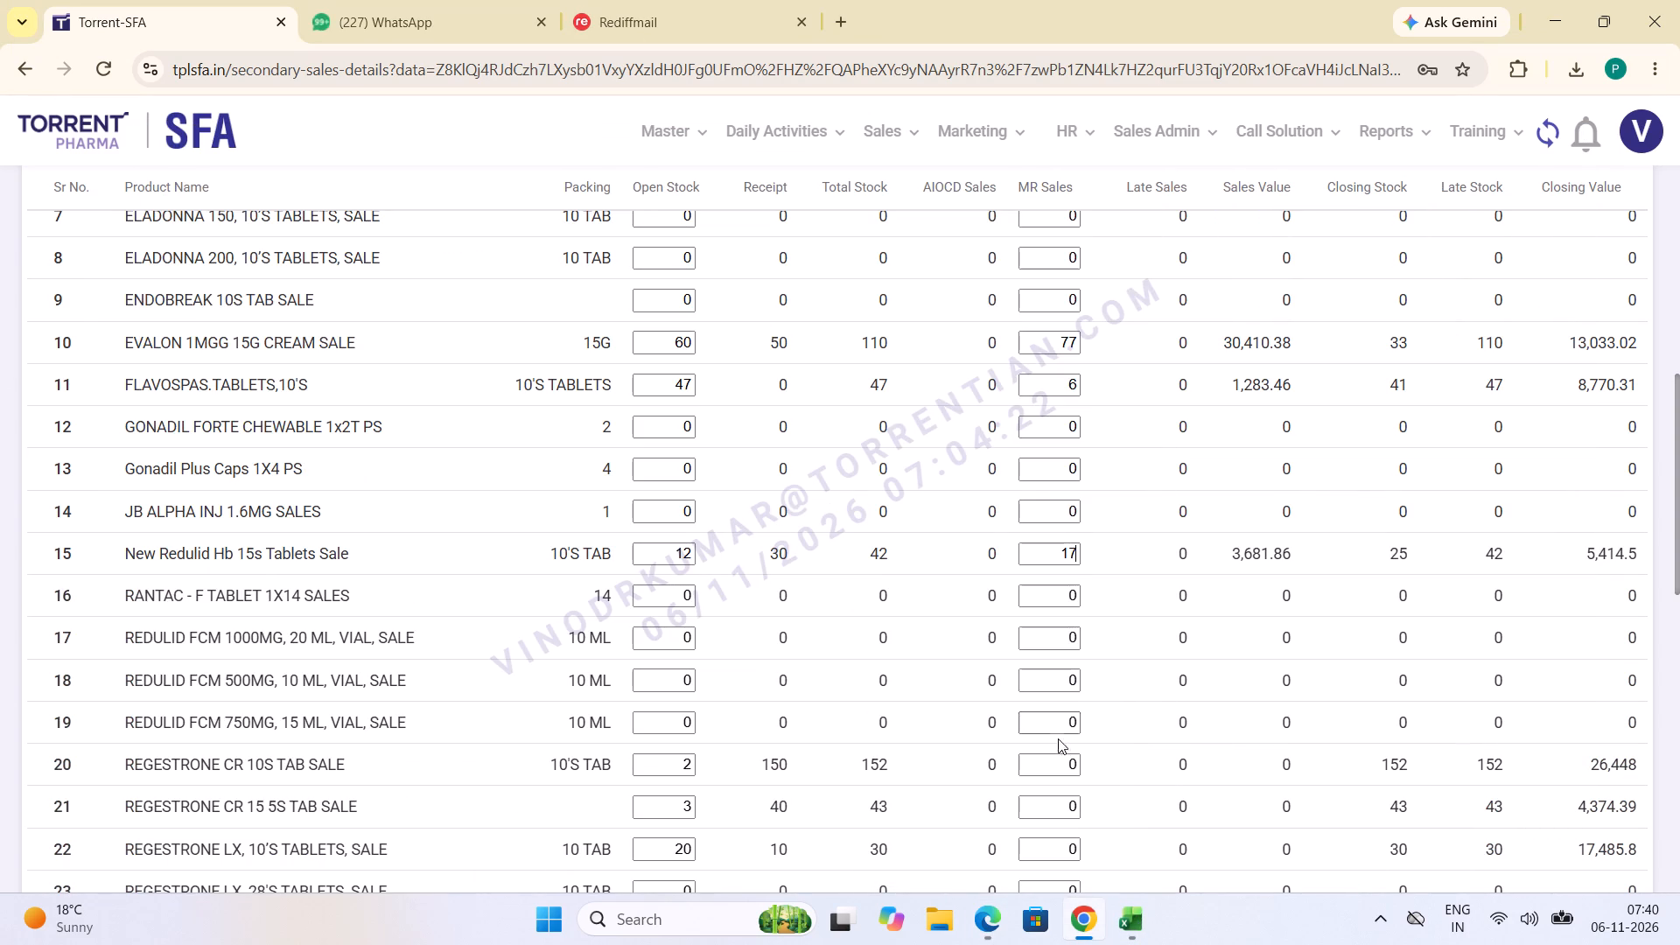
Open the MR Sales value of REGESTRONE CR 10S TAB SALE for editing and look up its sale in the Excel report.
click(1077, 766)
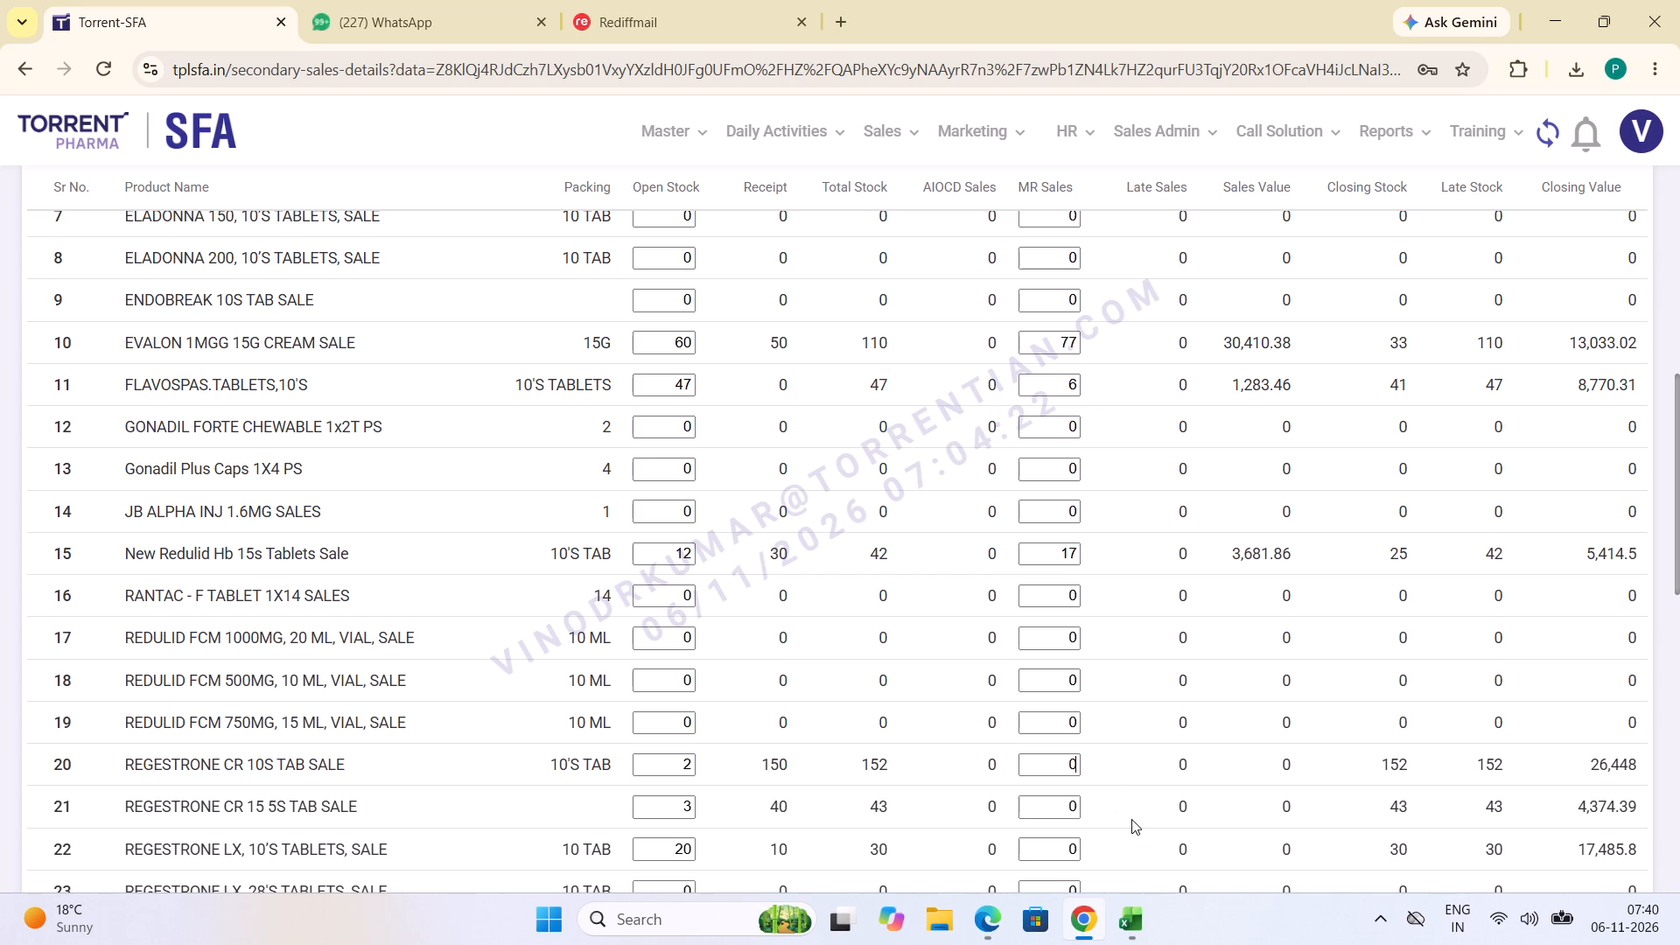
click(1132, 914)
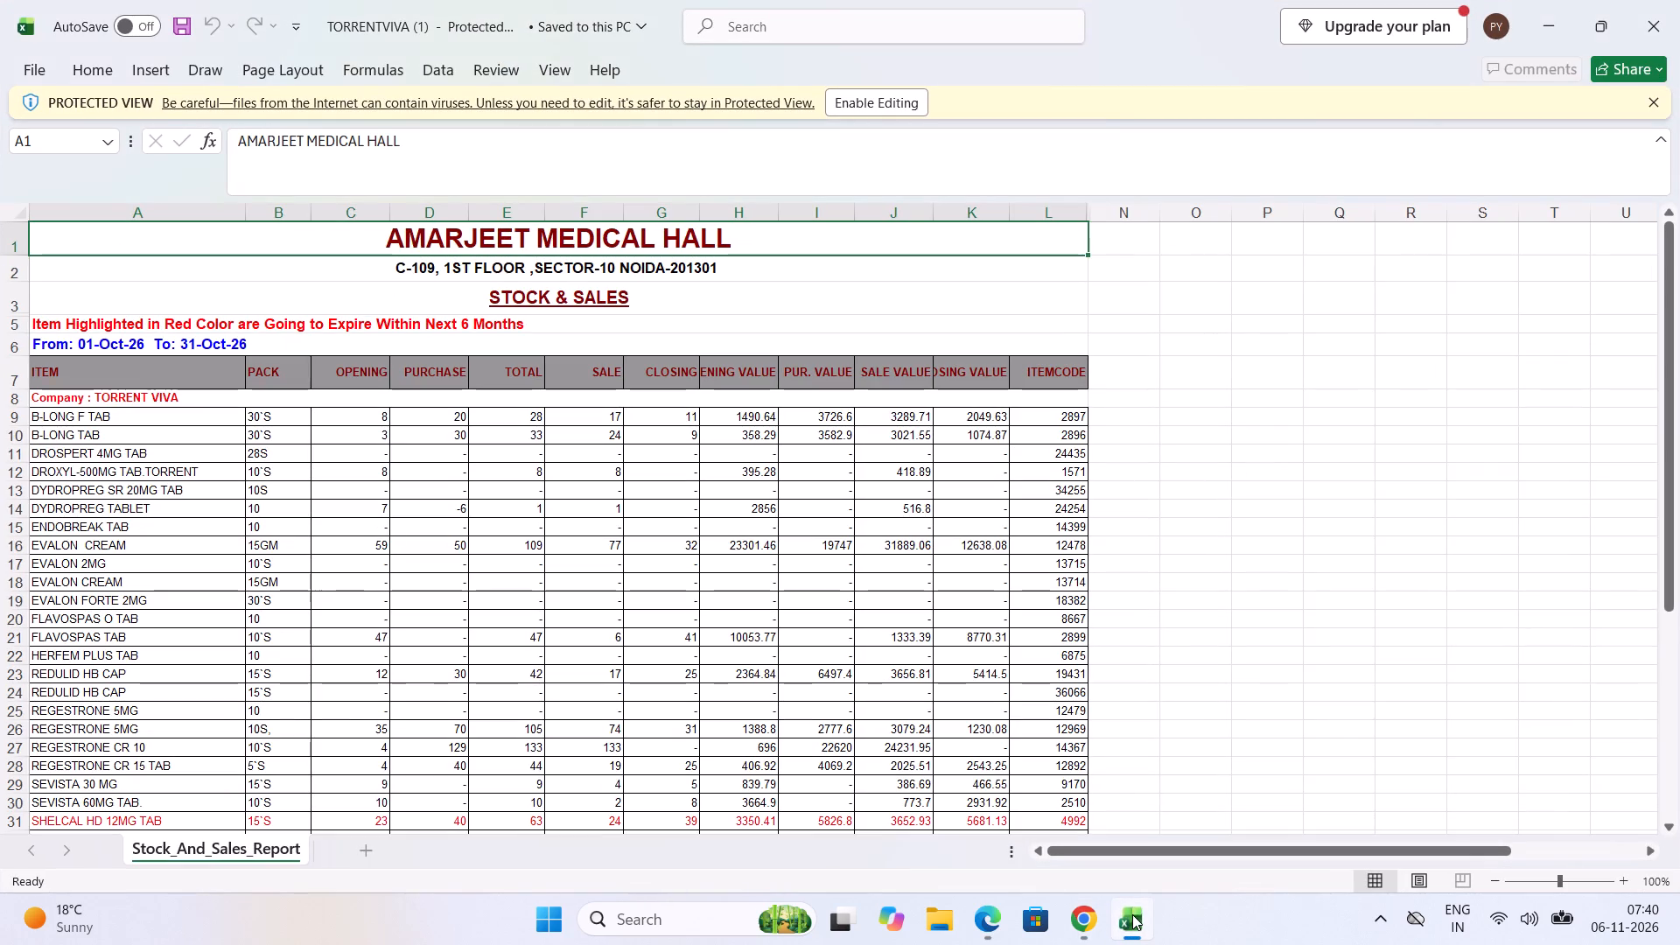
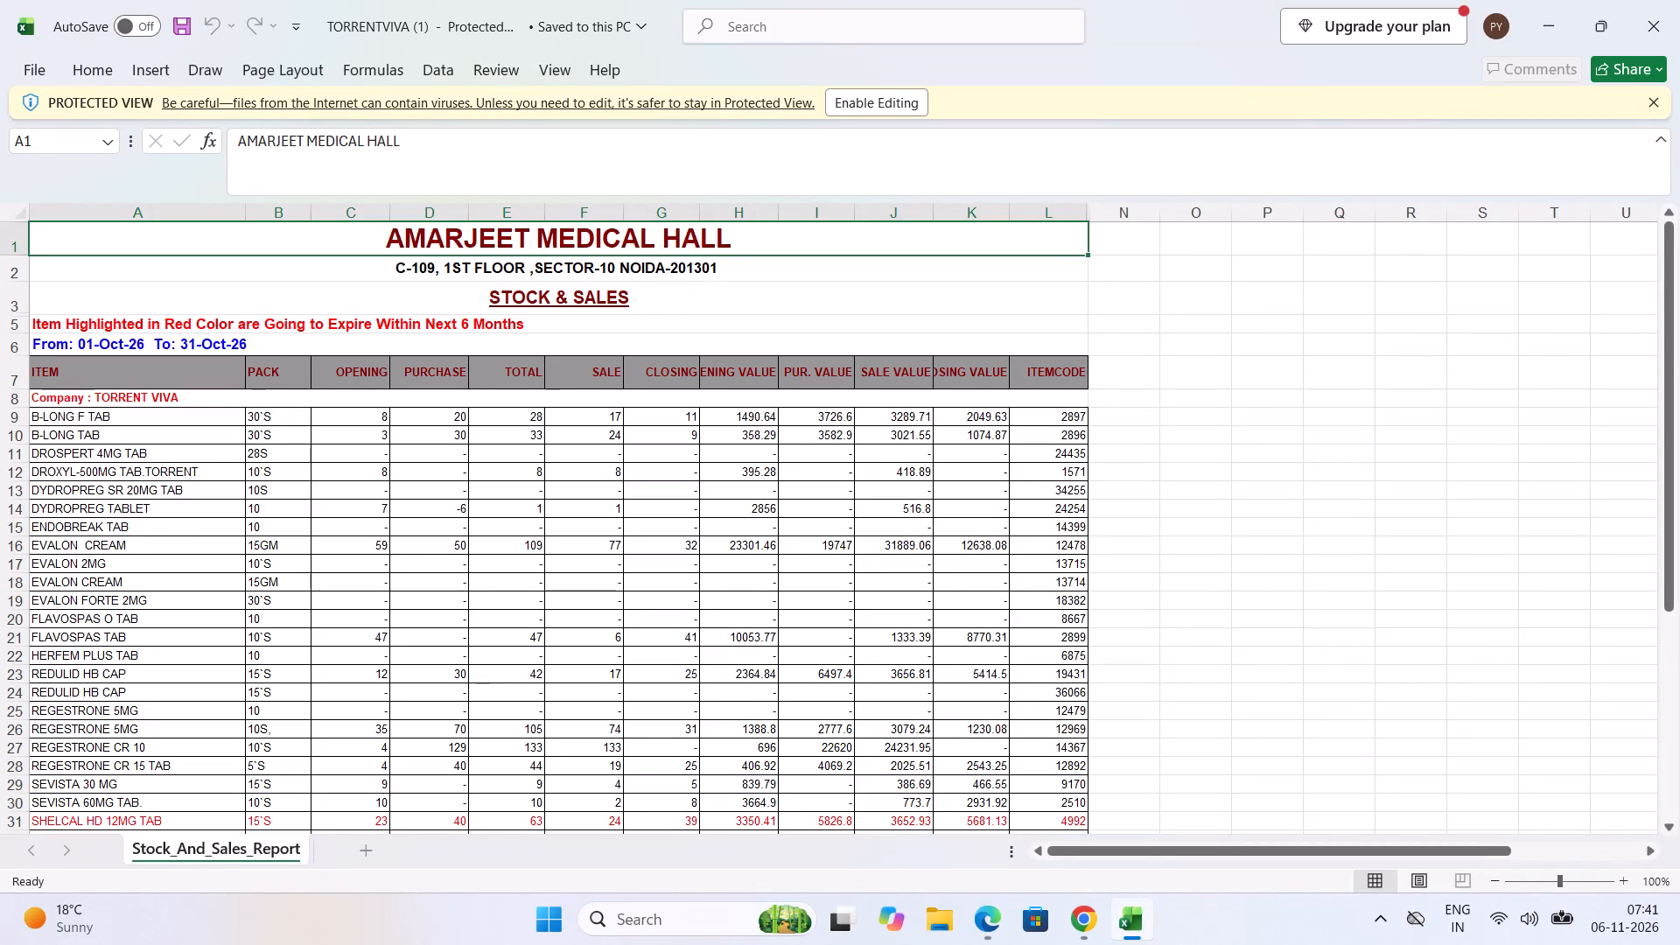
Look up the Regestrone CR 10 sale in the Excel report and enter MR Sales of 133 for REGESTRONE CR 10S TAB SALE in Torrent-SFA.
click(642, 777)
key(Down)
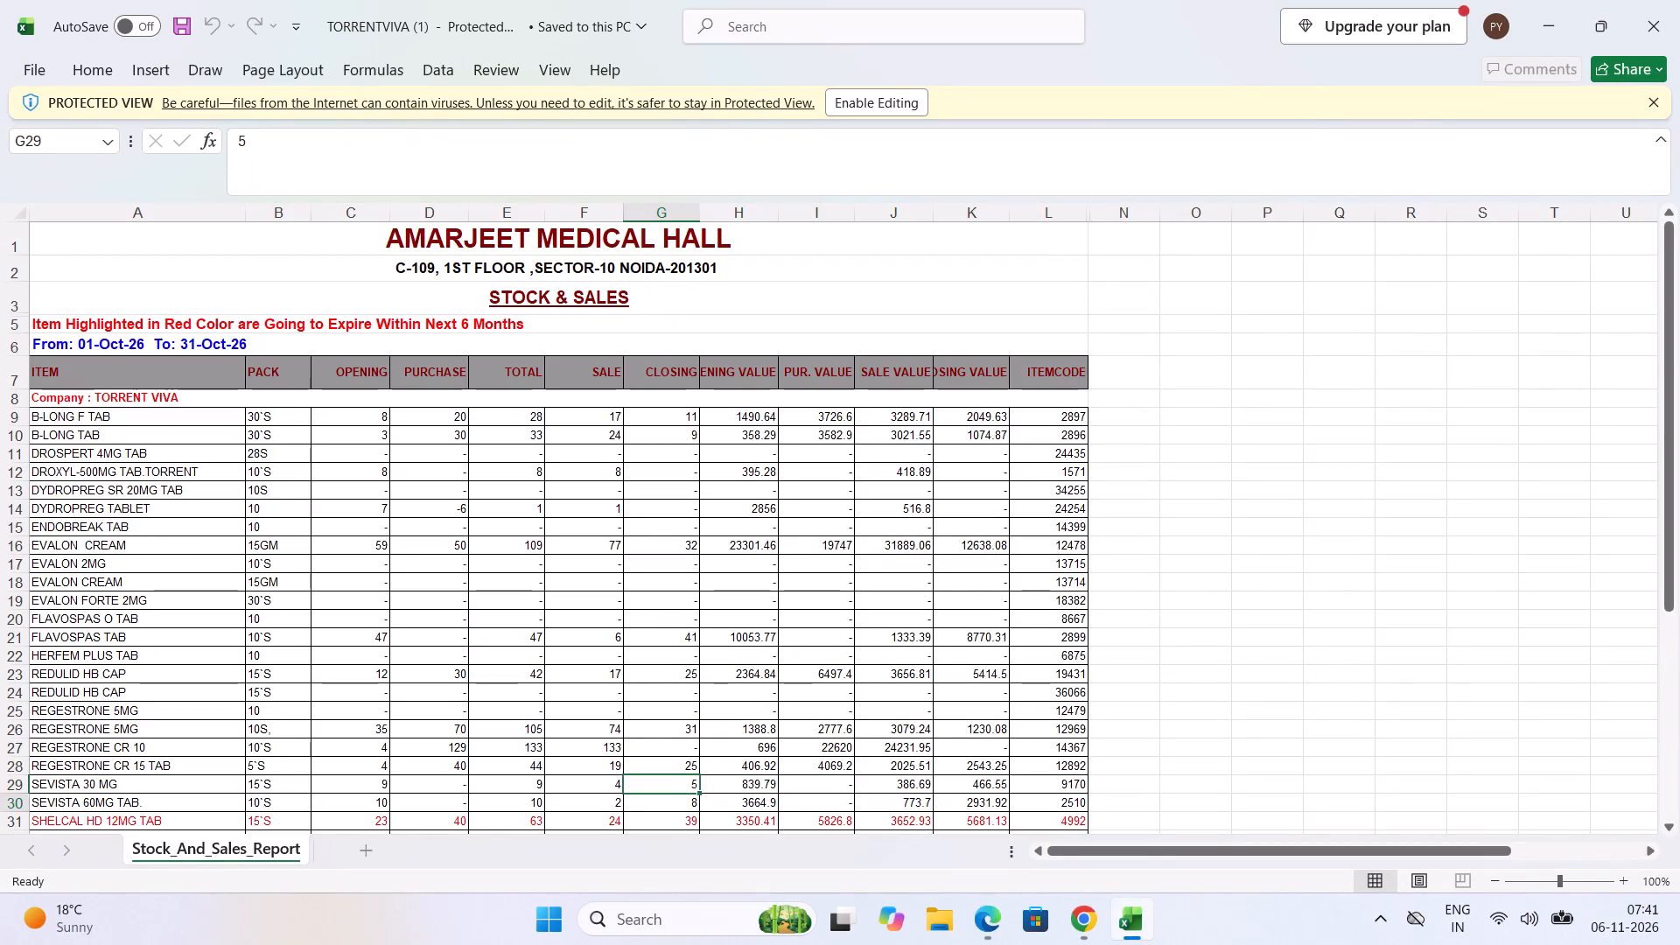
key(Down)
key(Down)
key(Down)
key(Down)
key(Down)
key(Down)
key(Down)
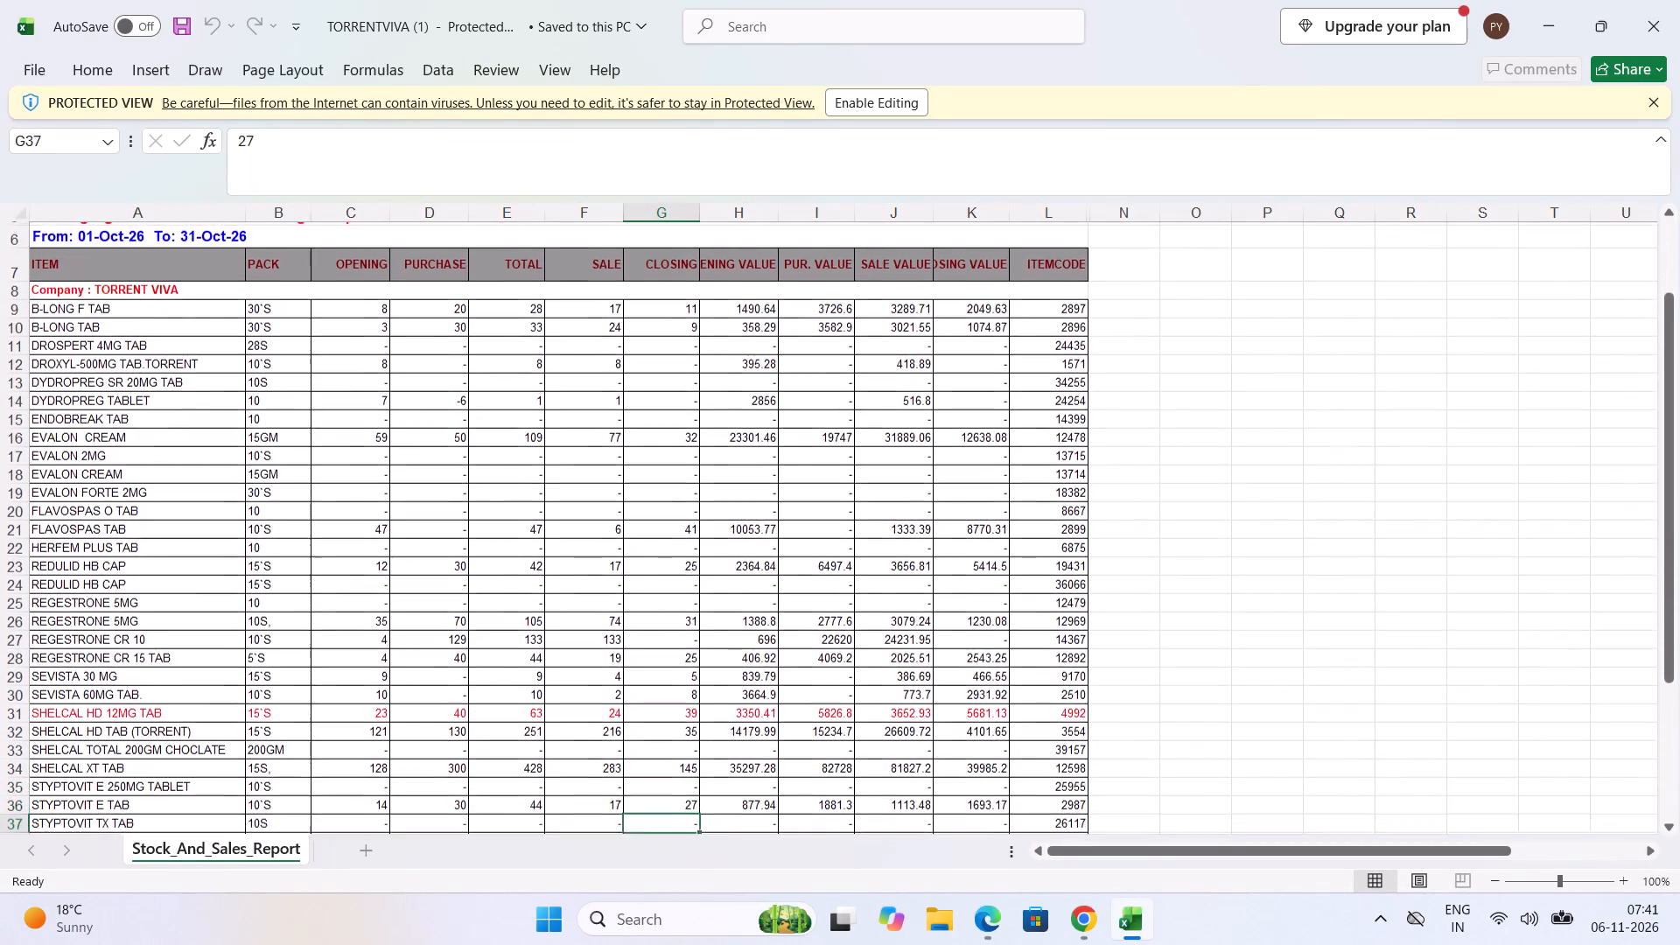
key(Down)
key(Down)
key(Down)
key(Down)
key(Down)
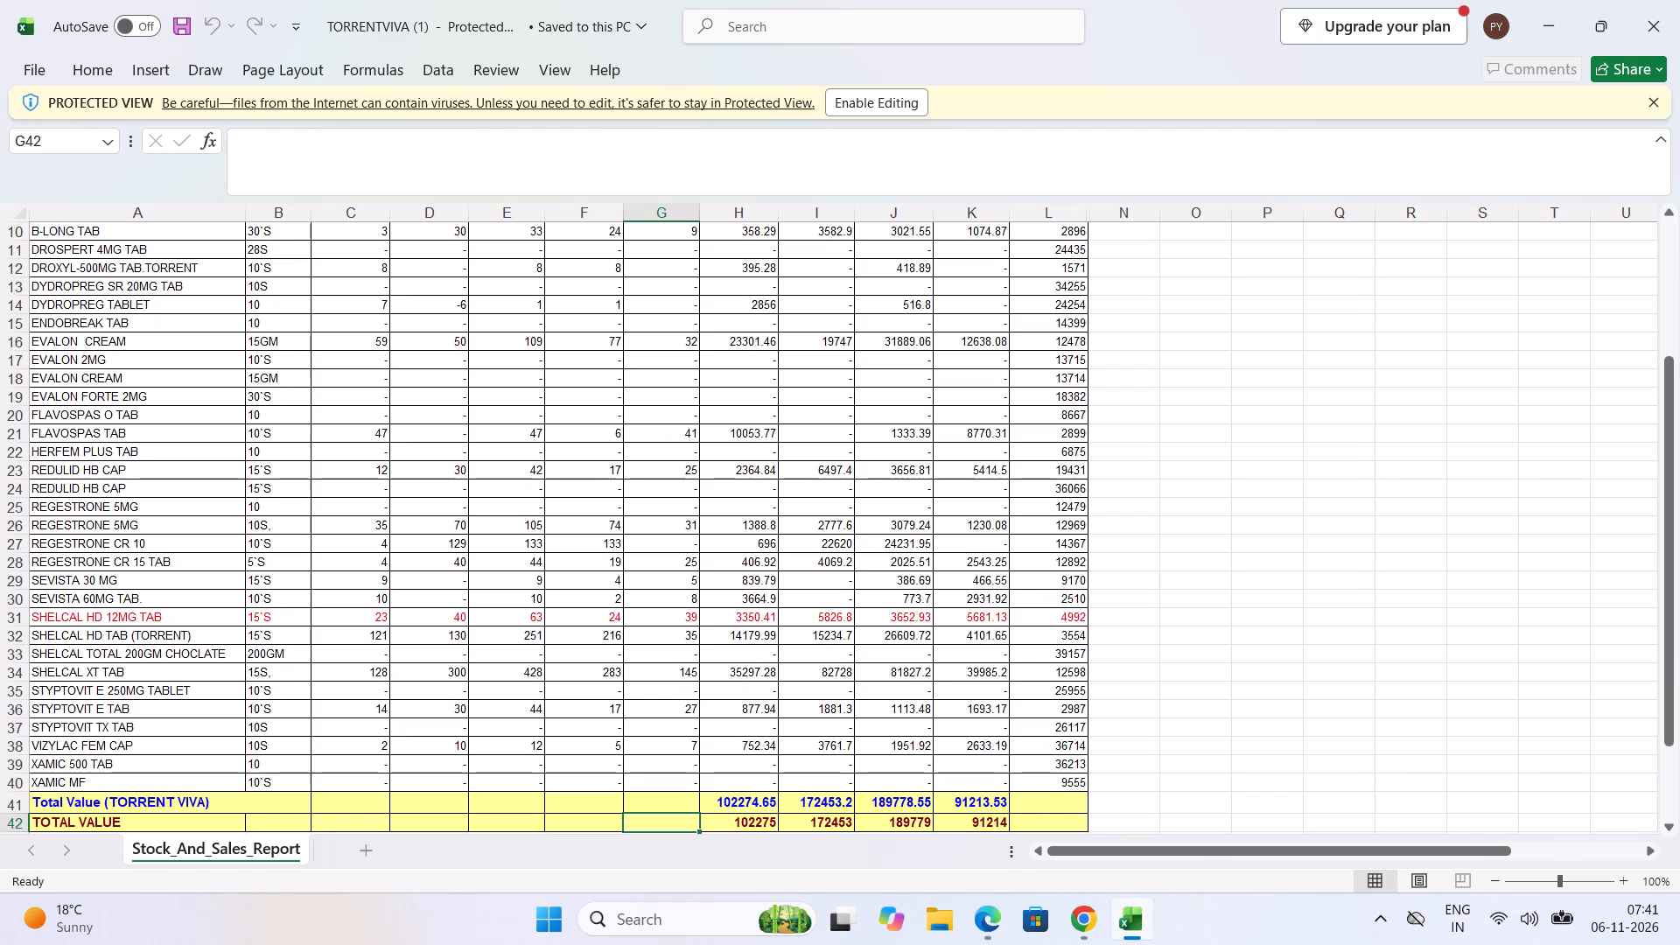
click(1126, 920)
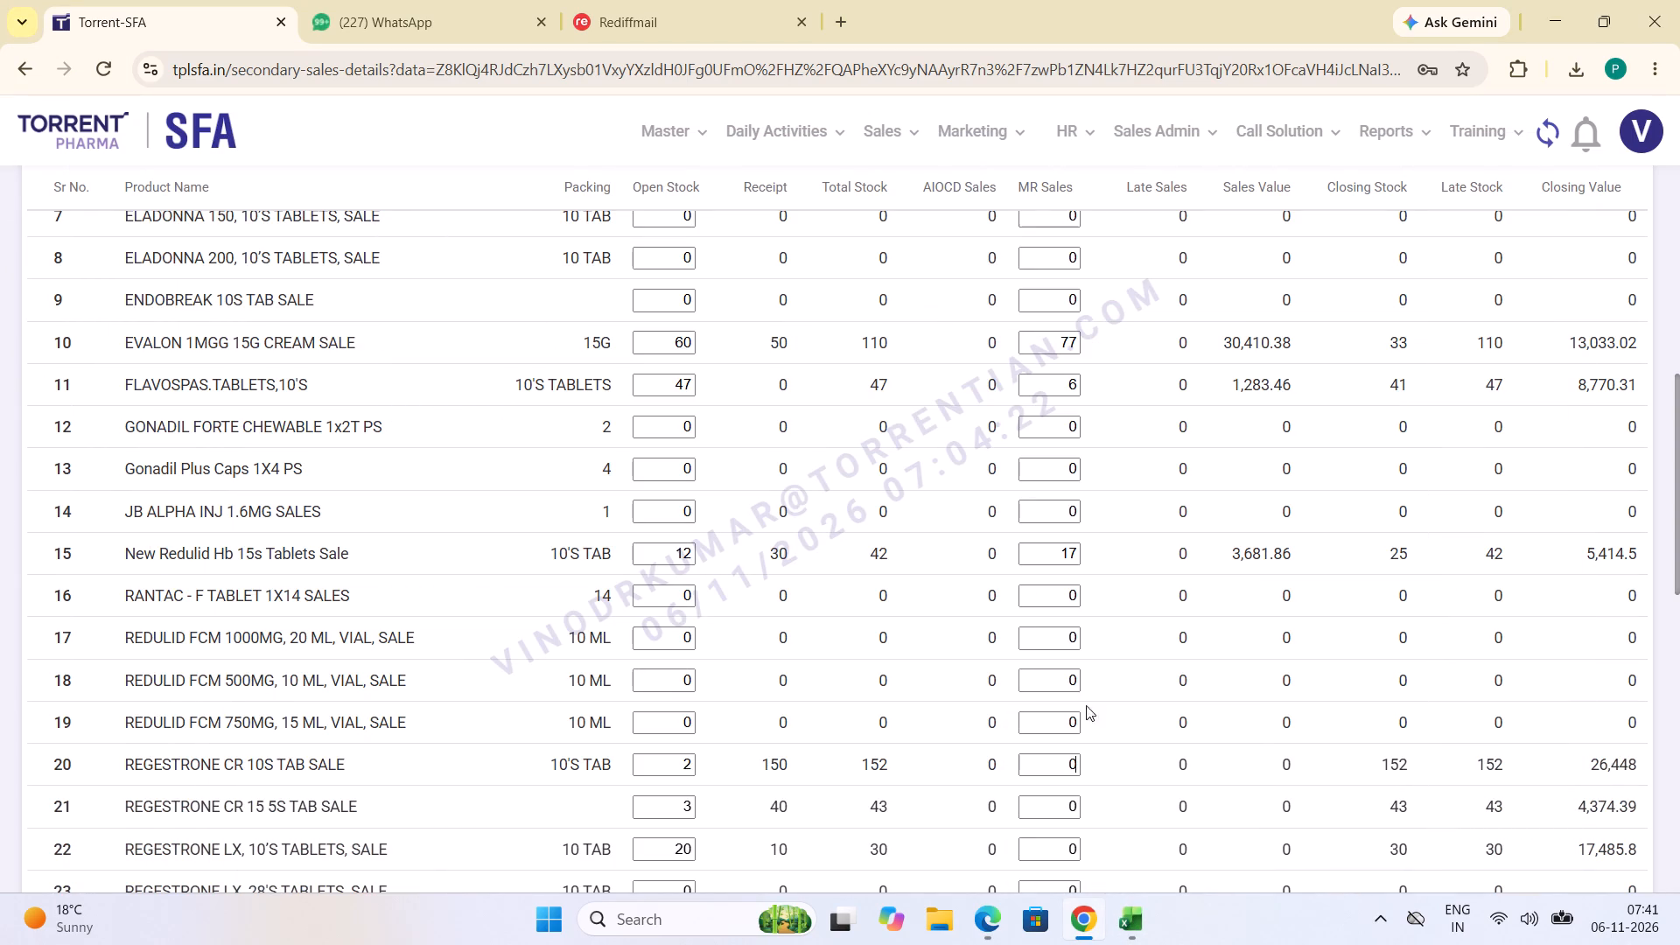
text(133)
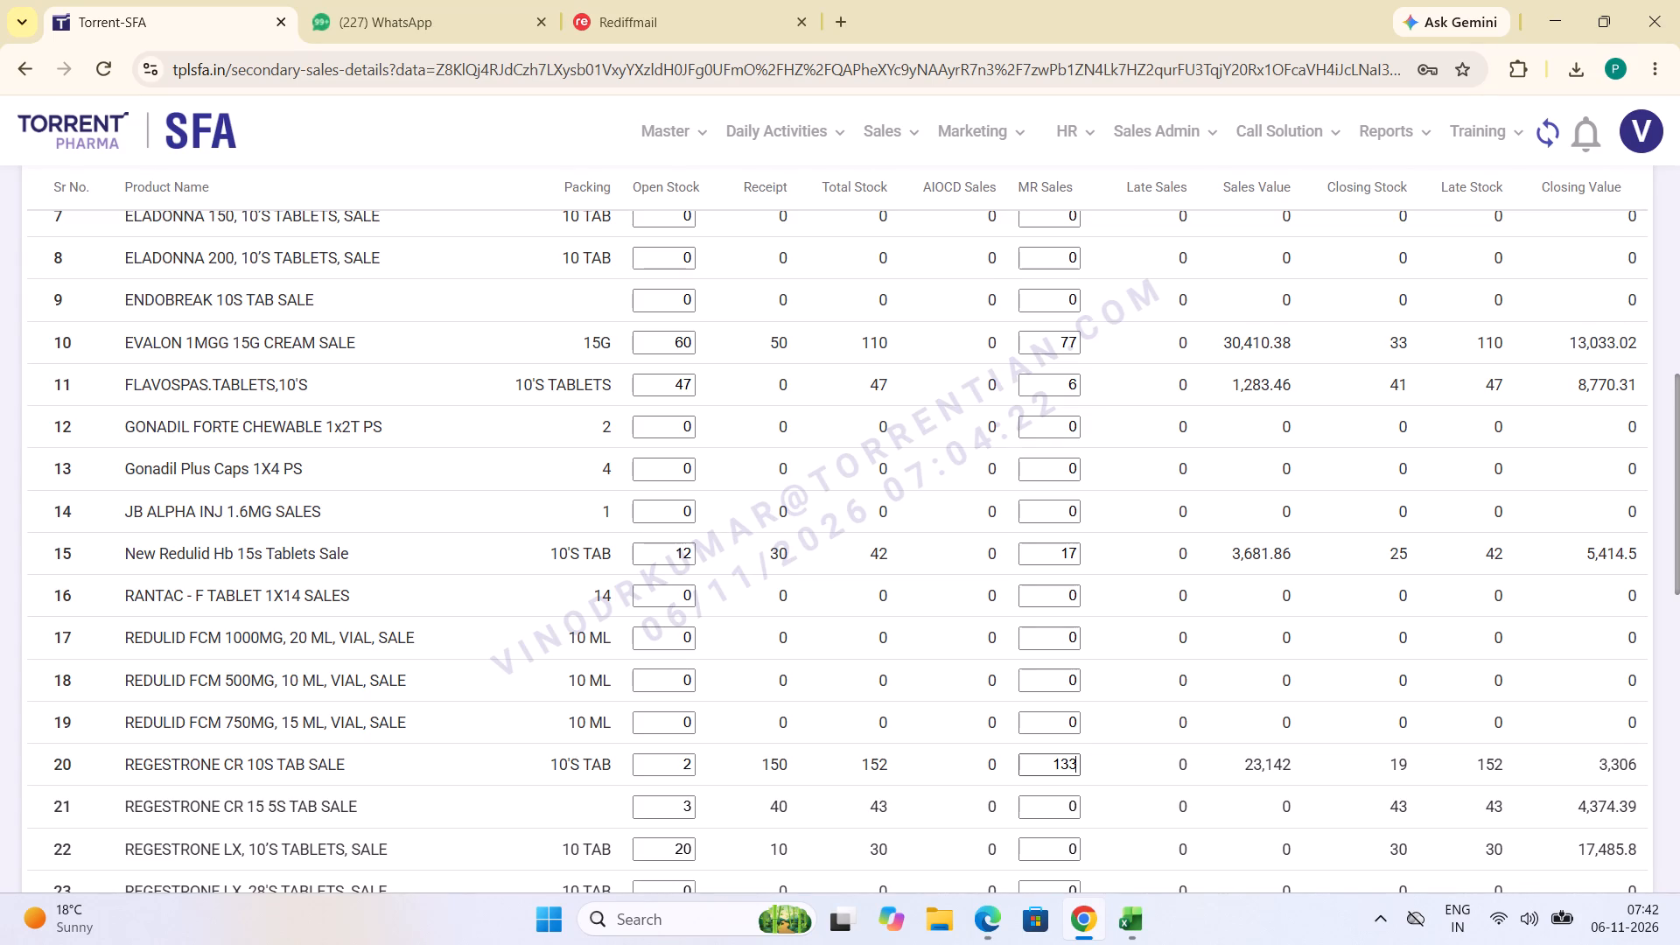
Clear the MR Sales value of REGESTRONE CR 10S TAB SALE and recheck its figures in the Excel report.
key(BackSpace)
key(BackSpace)
key(BackSpace)
click(1134, 913)
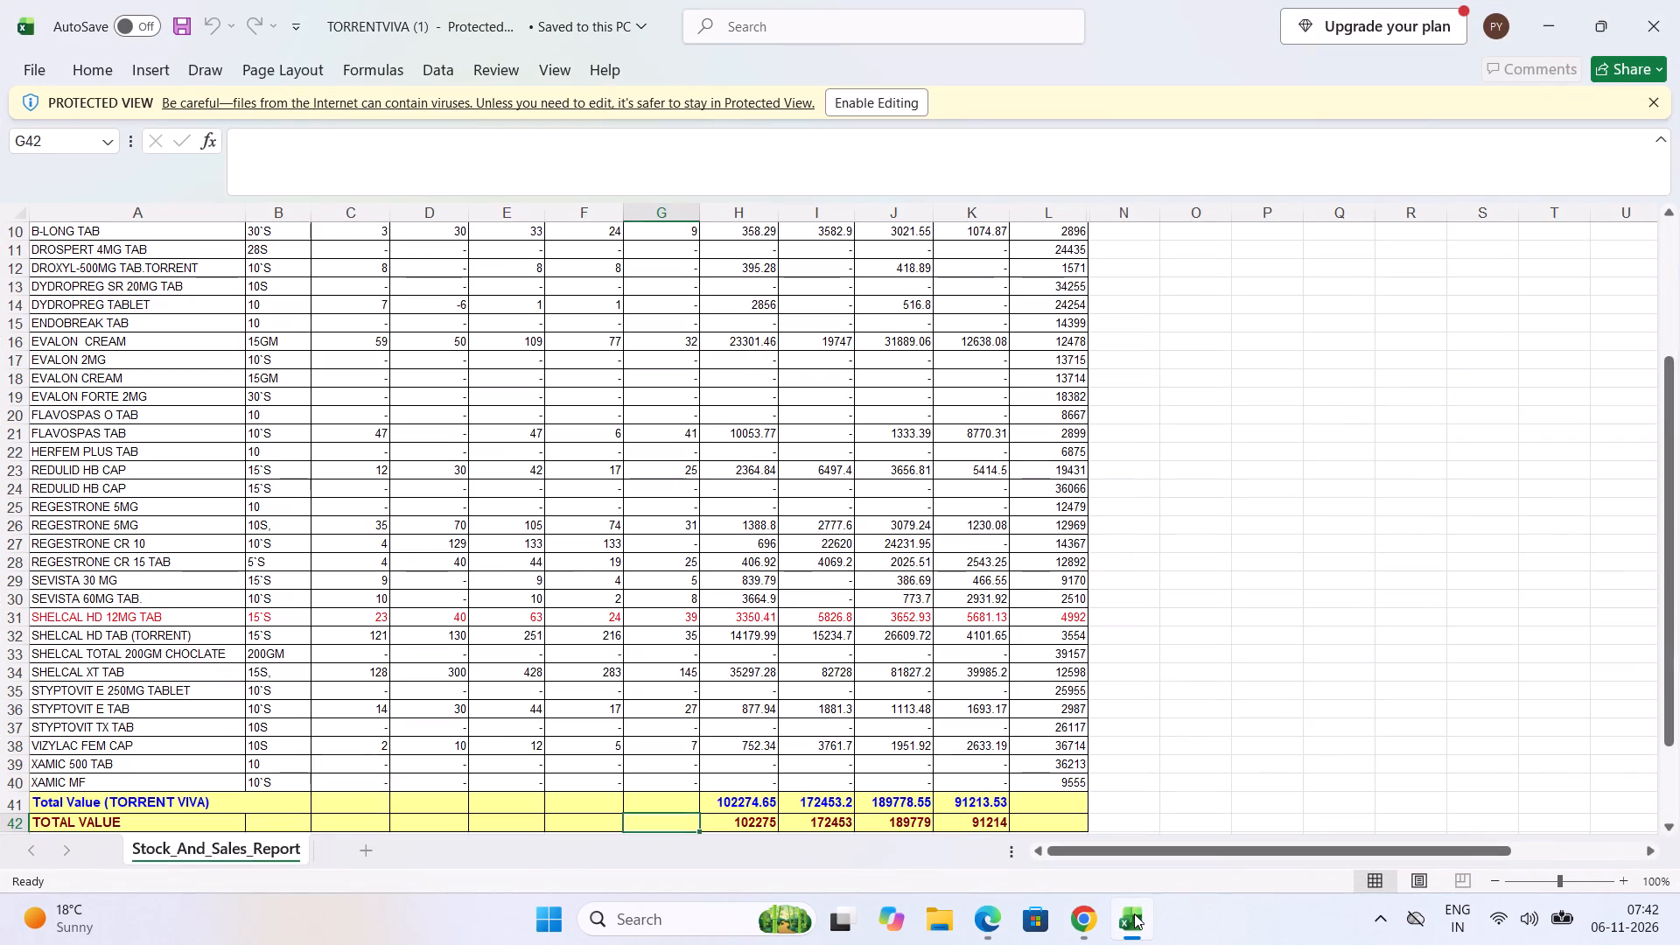
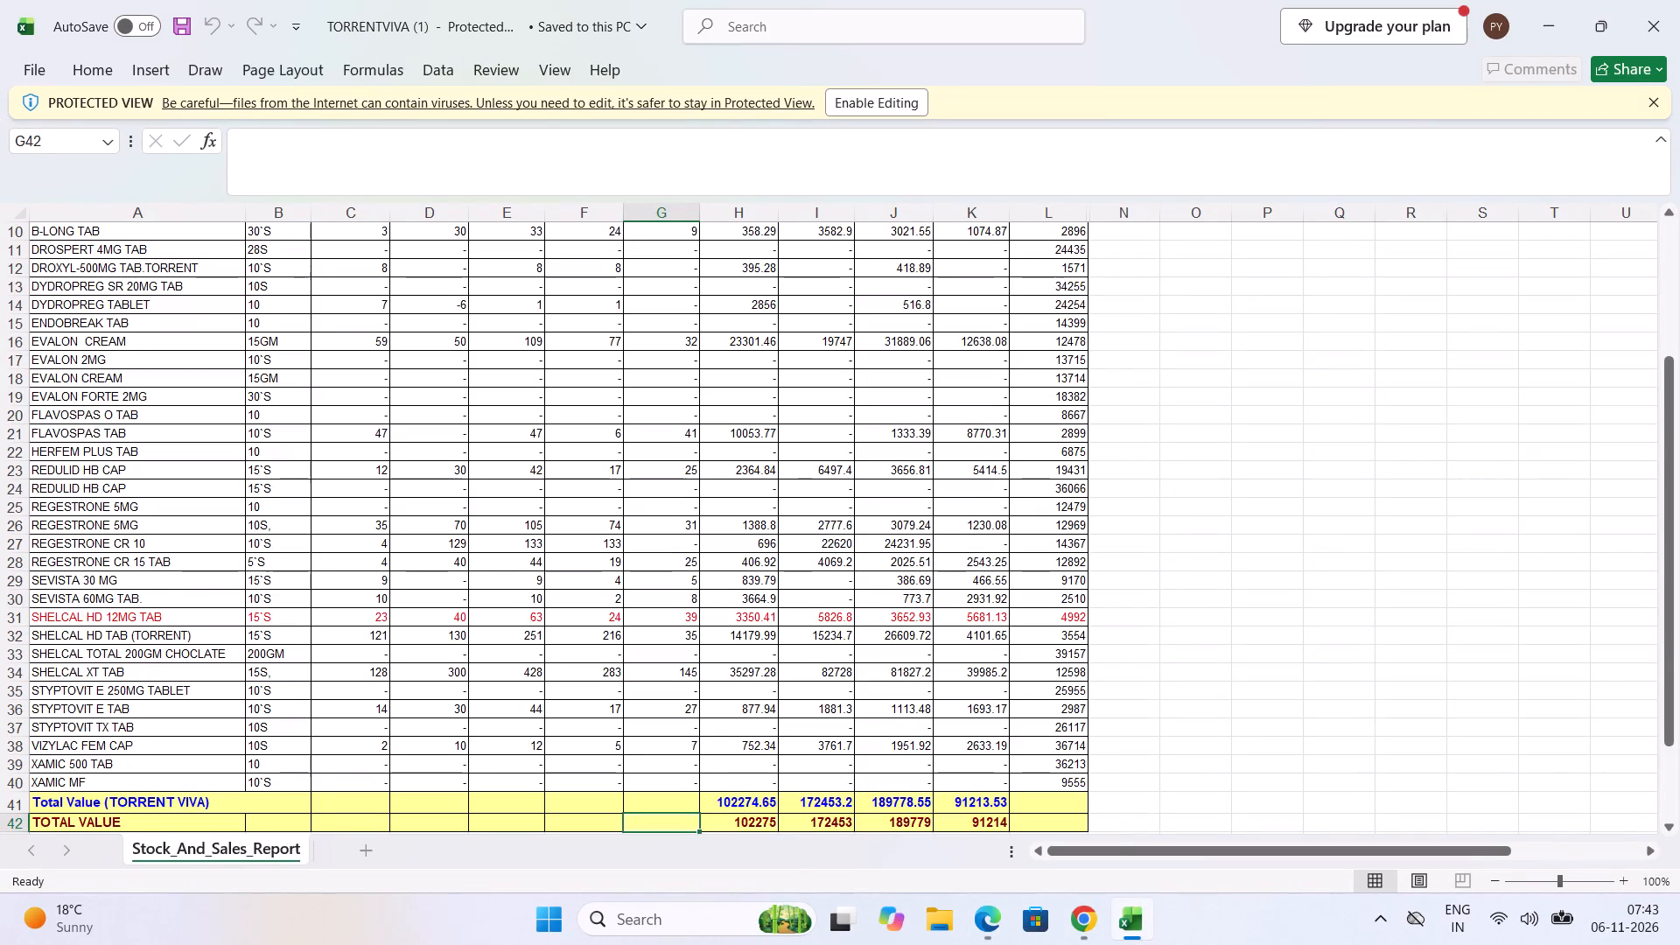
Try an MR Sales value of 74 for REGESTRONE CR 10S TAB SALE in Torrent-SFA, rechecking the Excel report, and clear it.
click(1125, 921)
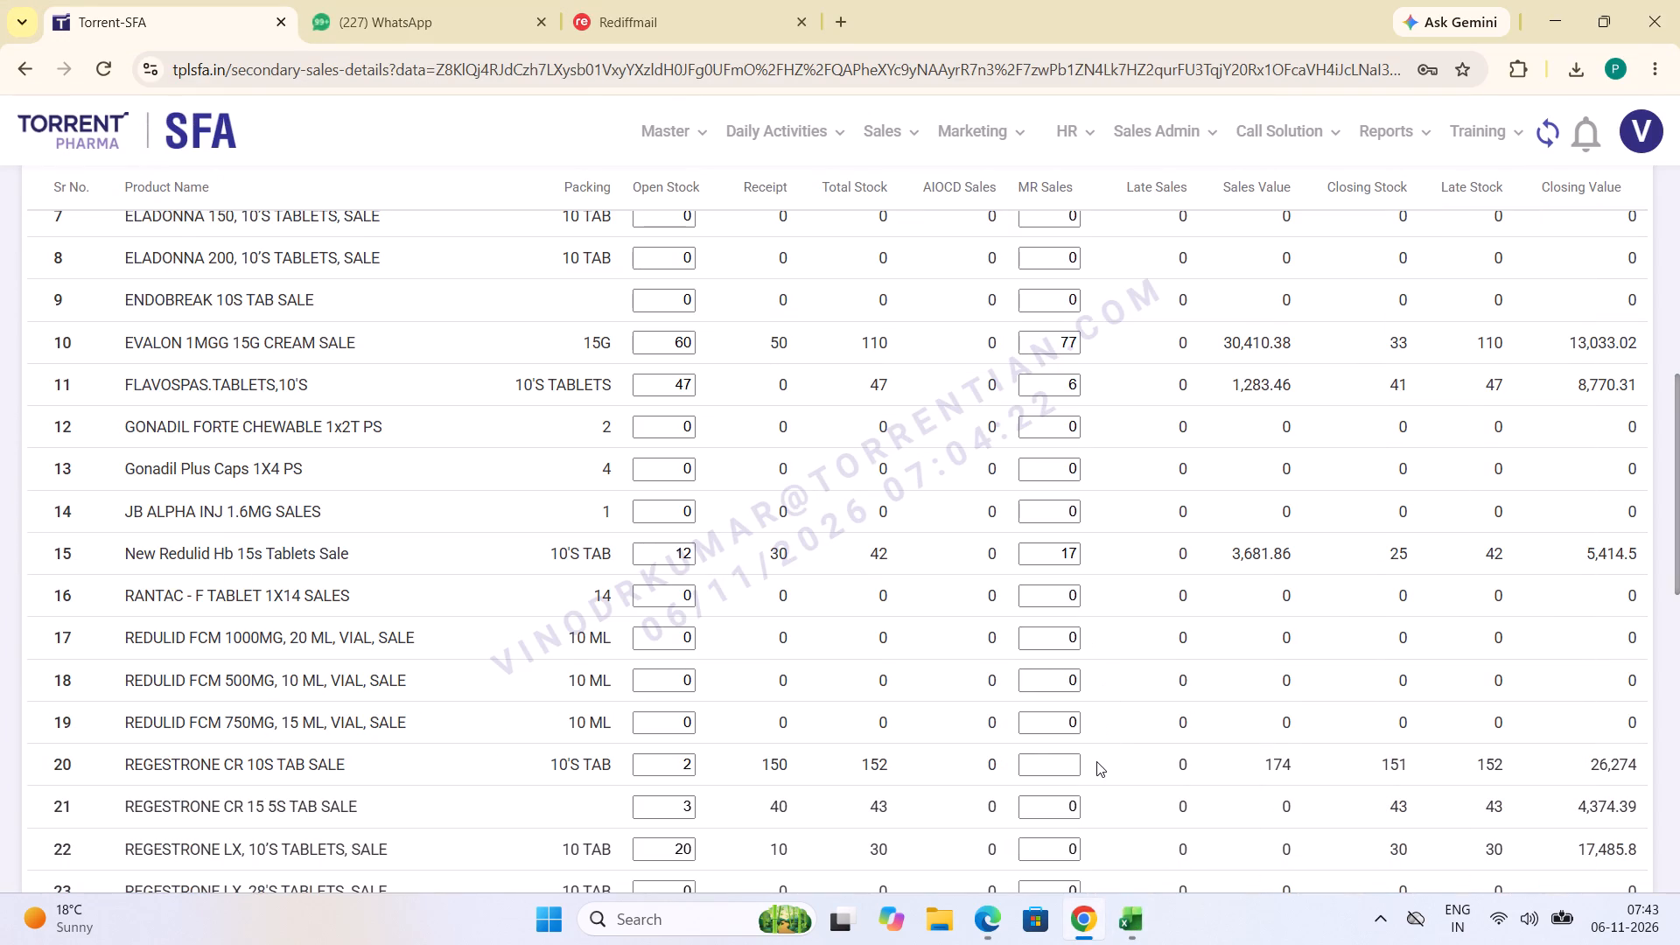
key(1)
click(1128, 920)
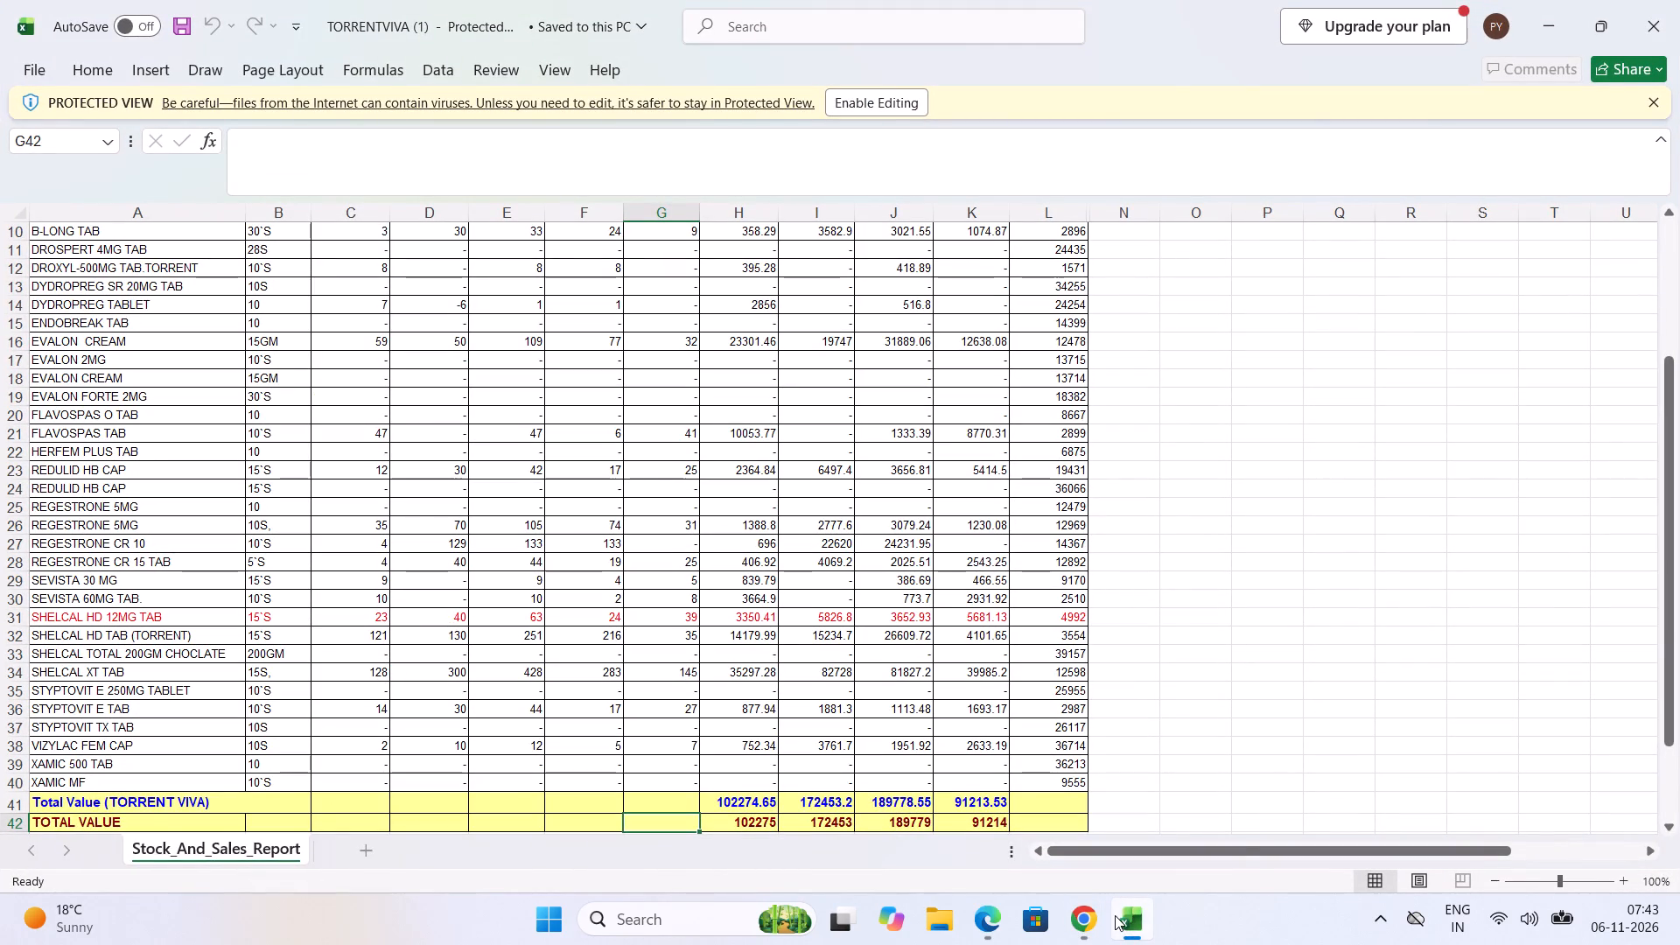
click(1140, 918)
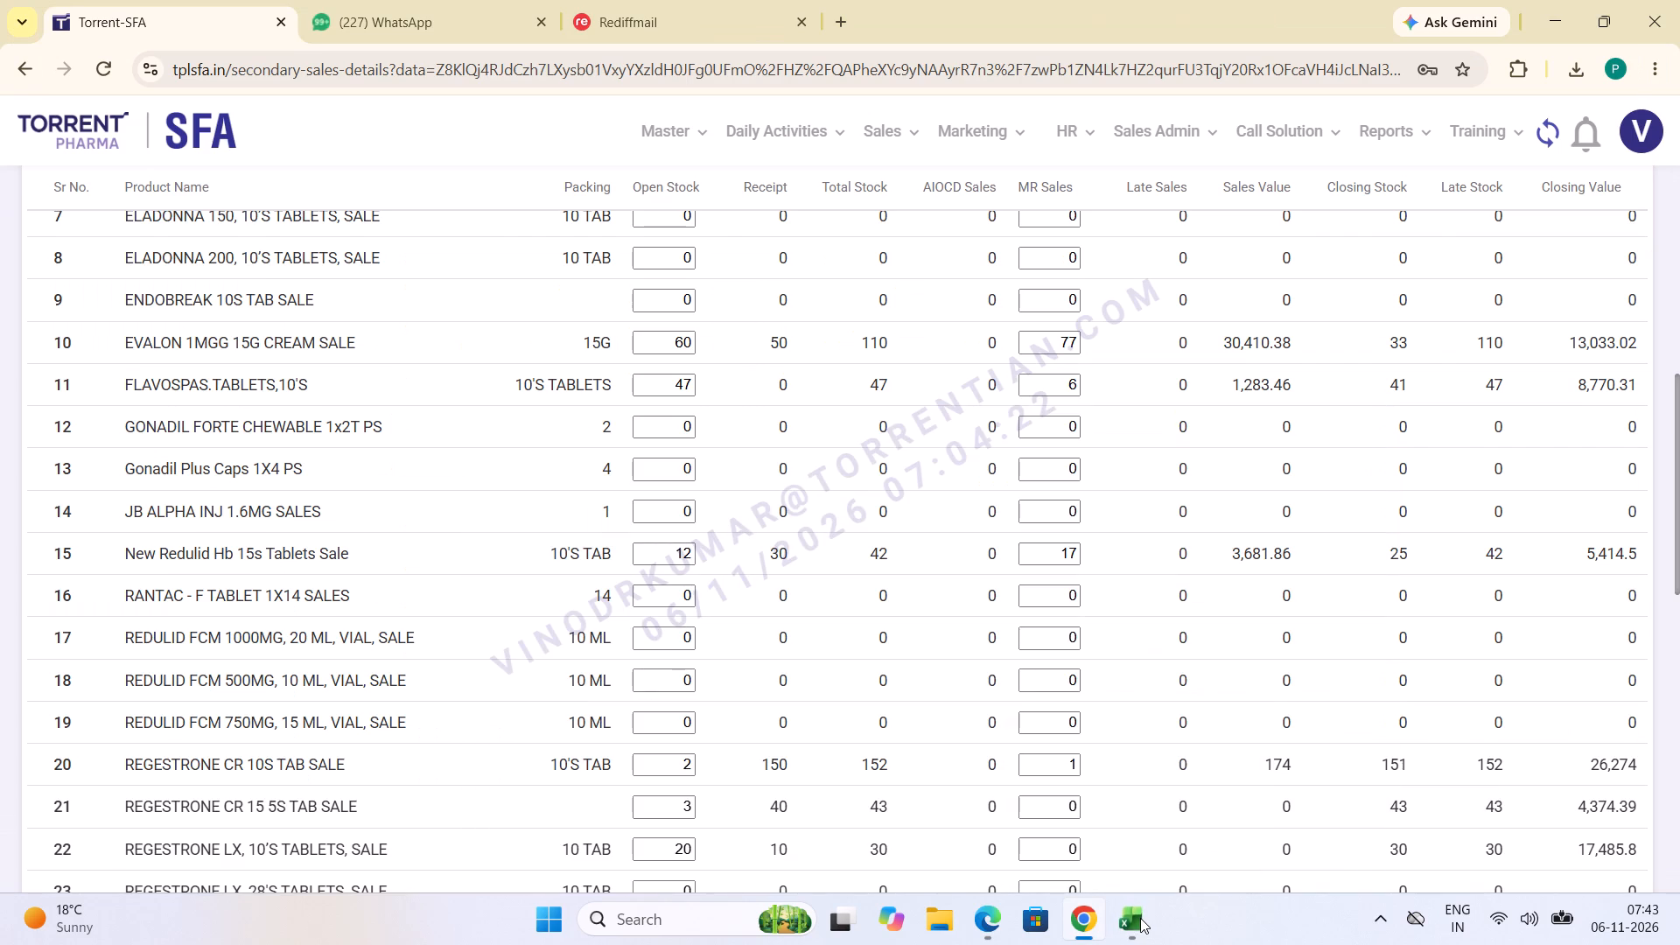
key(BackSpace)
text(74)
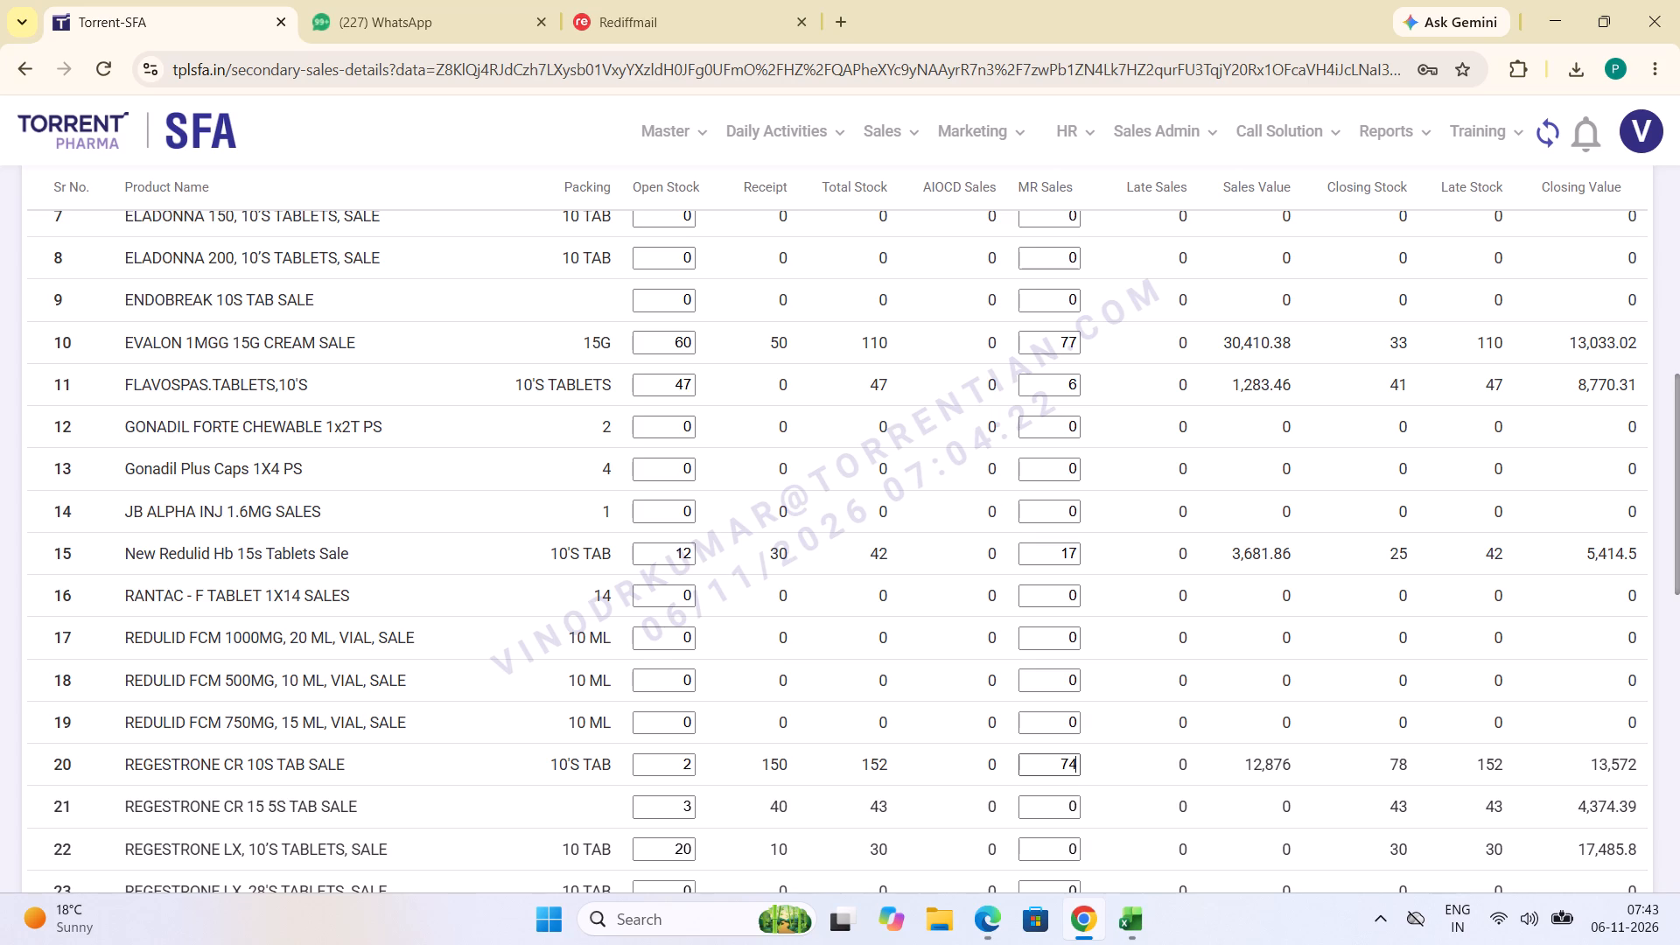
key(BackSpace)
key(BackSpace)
Enter MR Sales of 133 for REGESTRONE CR 10S TAB SALE and 19 for REGESTRONE CR 15 5S TAB SALE.
text(133)
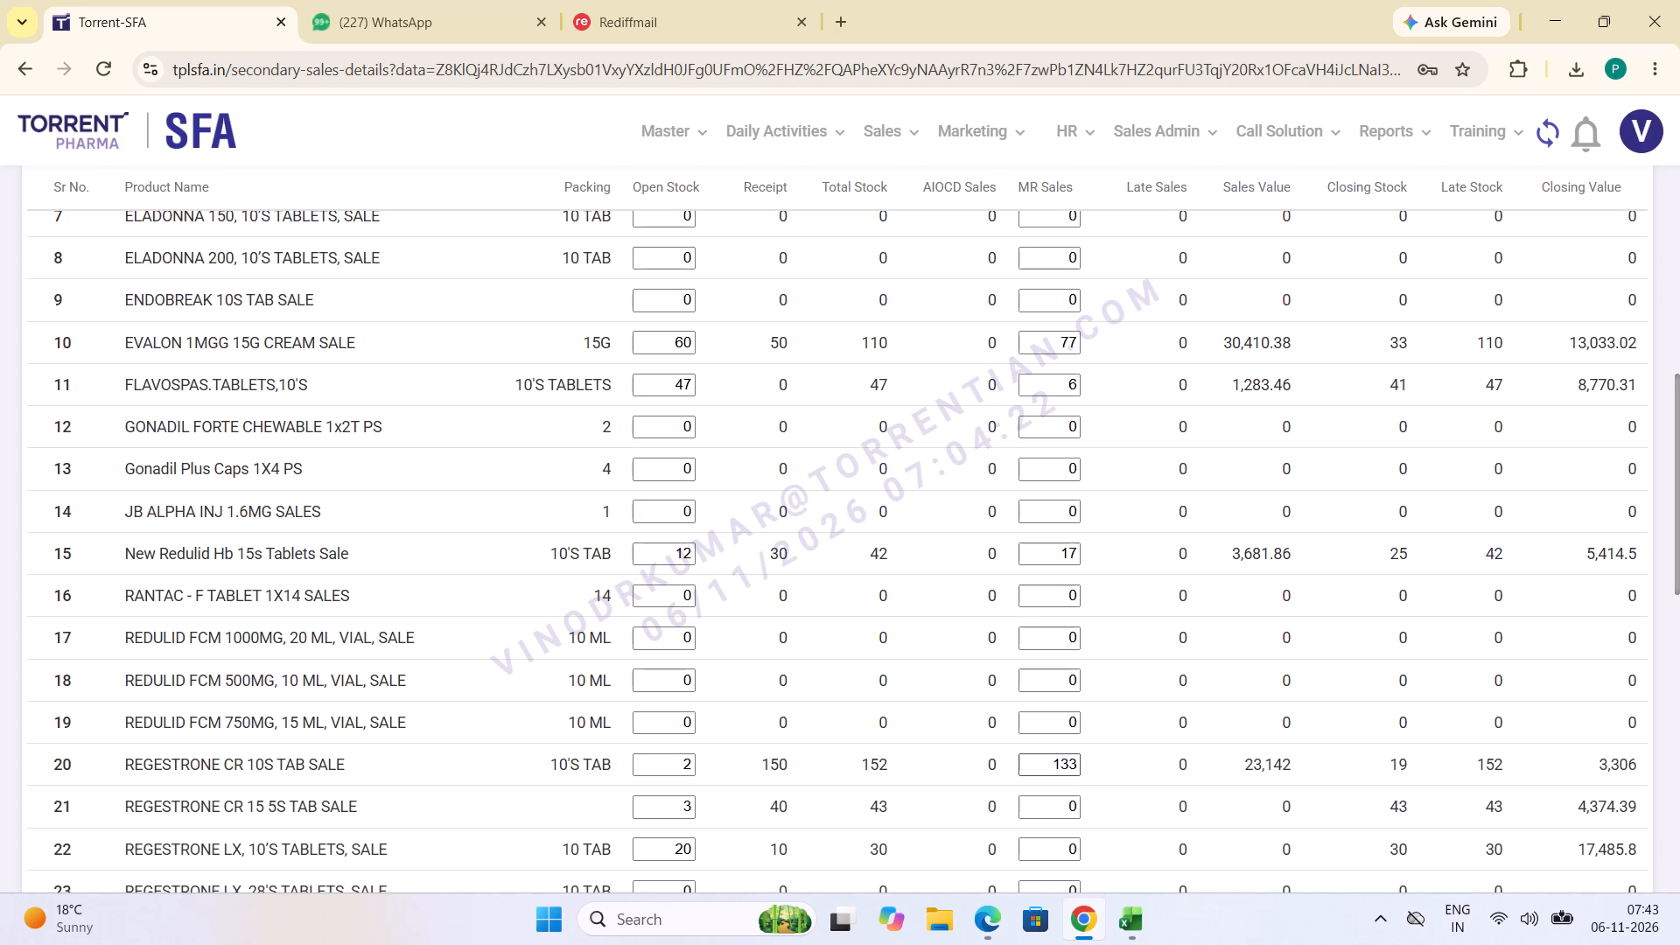
click(1076, 808)
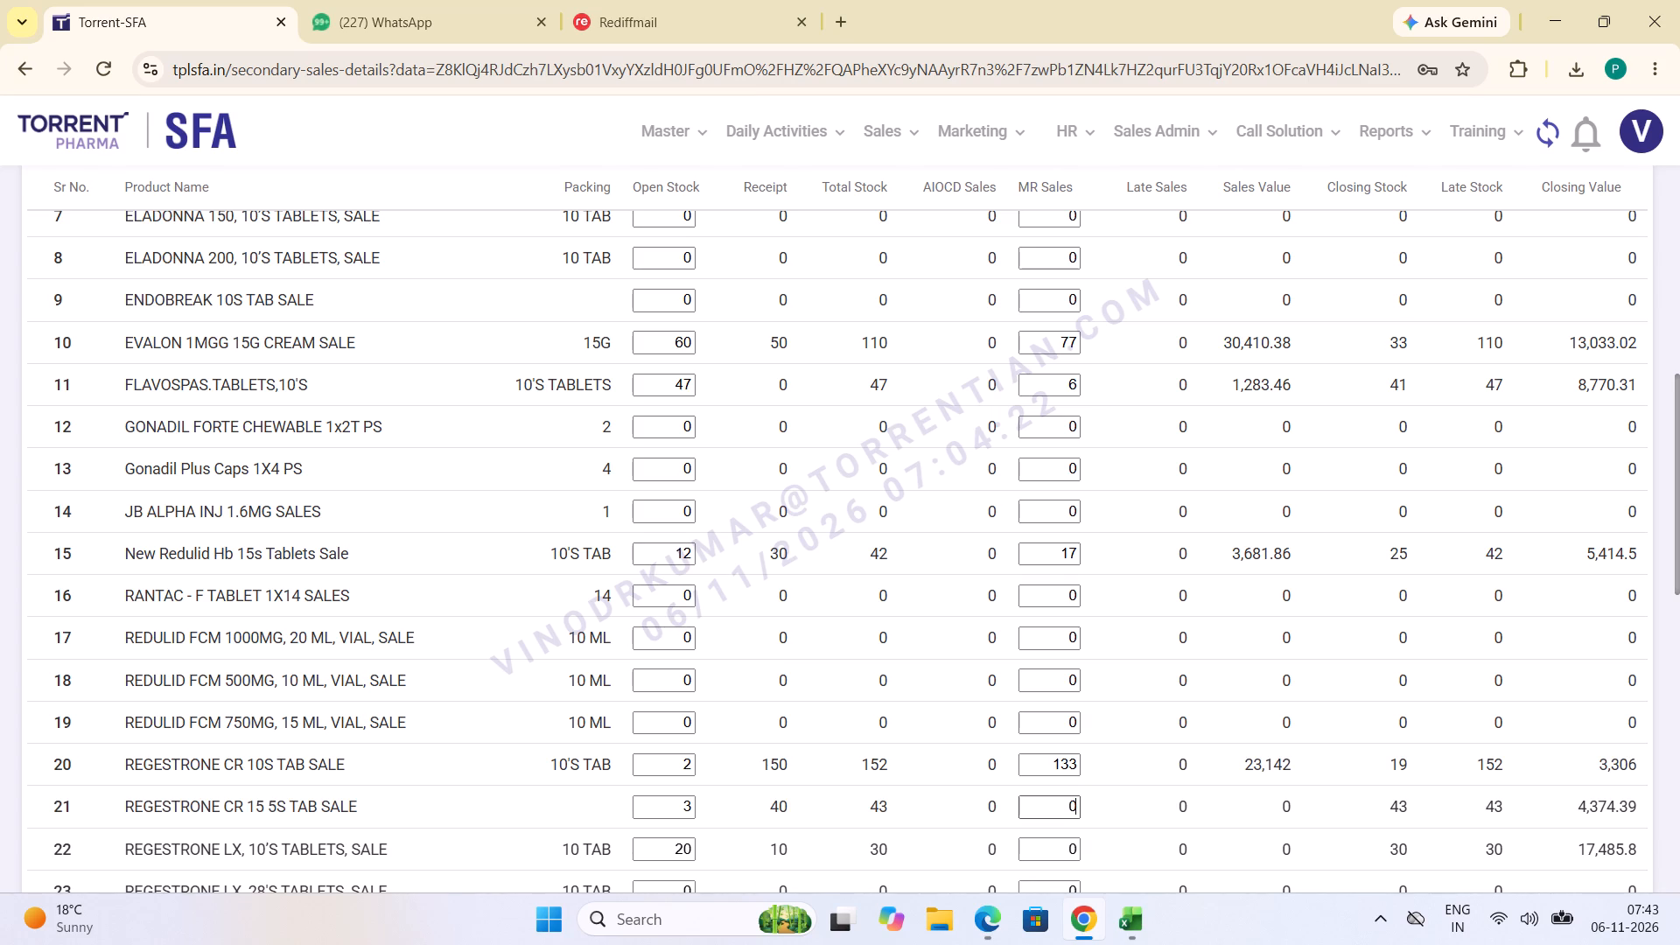
text(19)
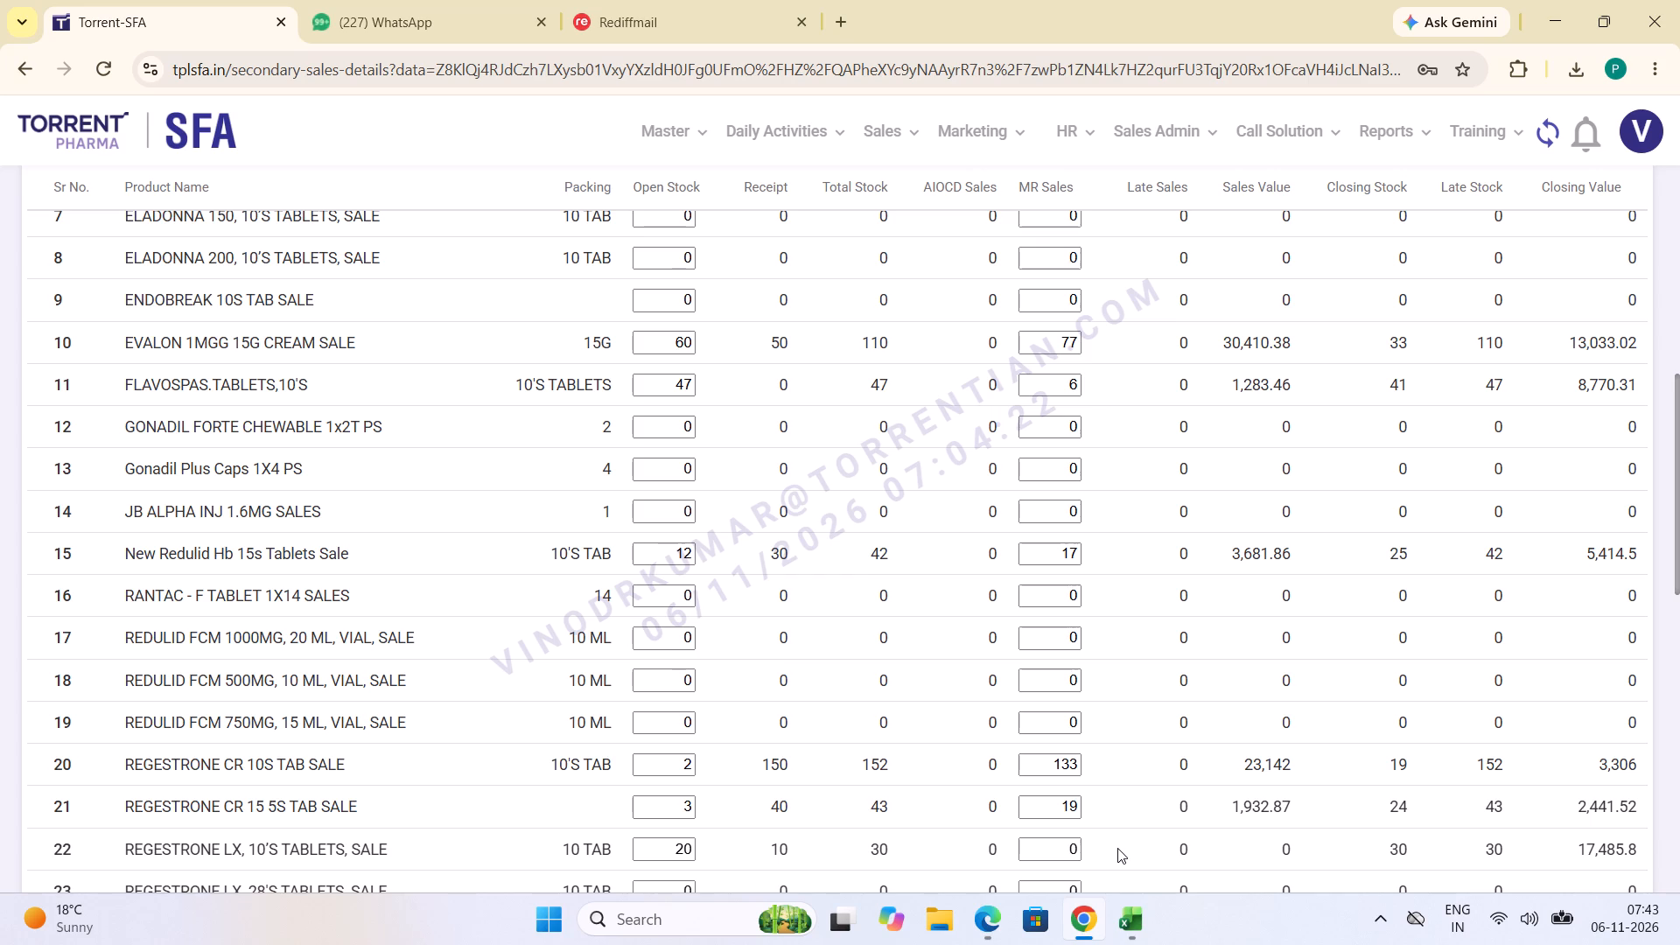
Enter MR Sales of 74 for REGESTRONE10S TAB SALE in row 24 of the sales form.
click(1117, 848)
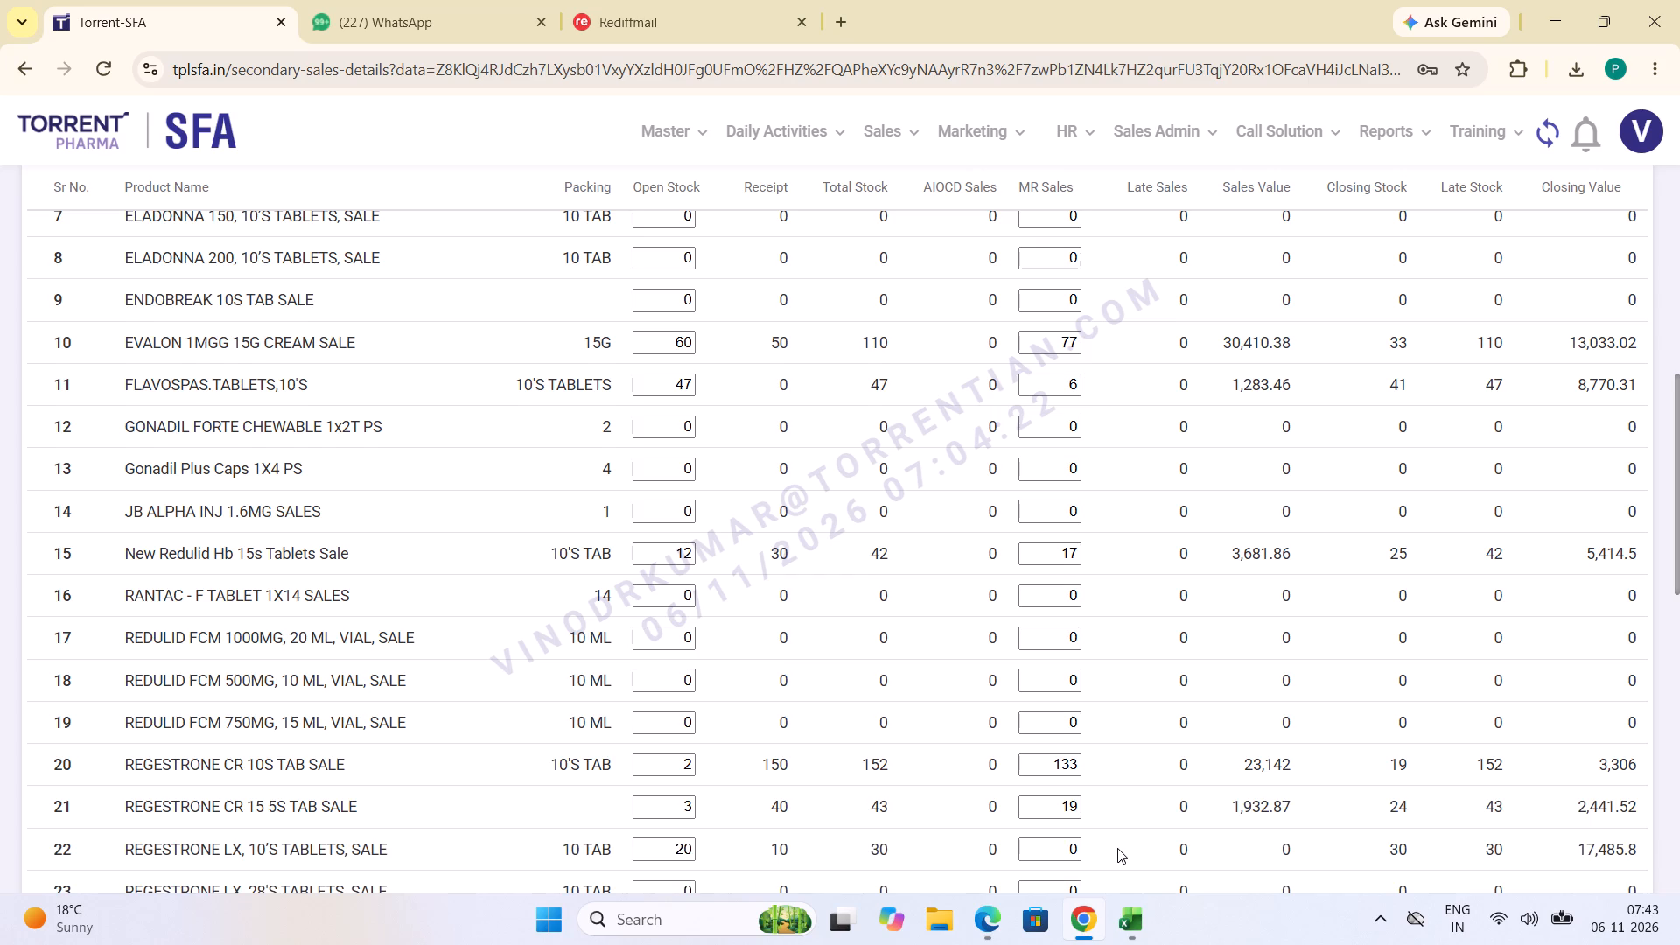
key(Down)
key(Down)
key(Down)
key(Down)
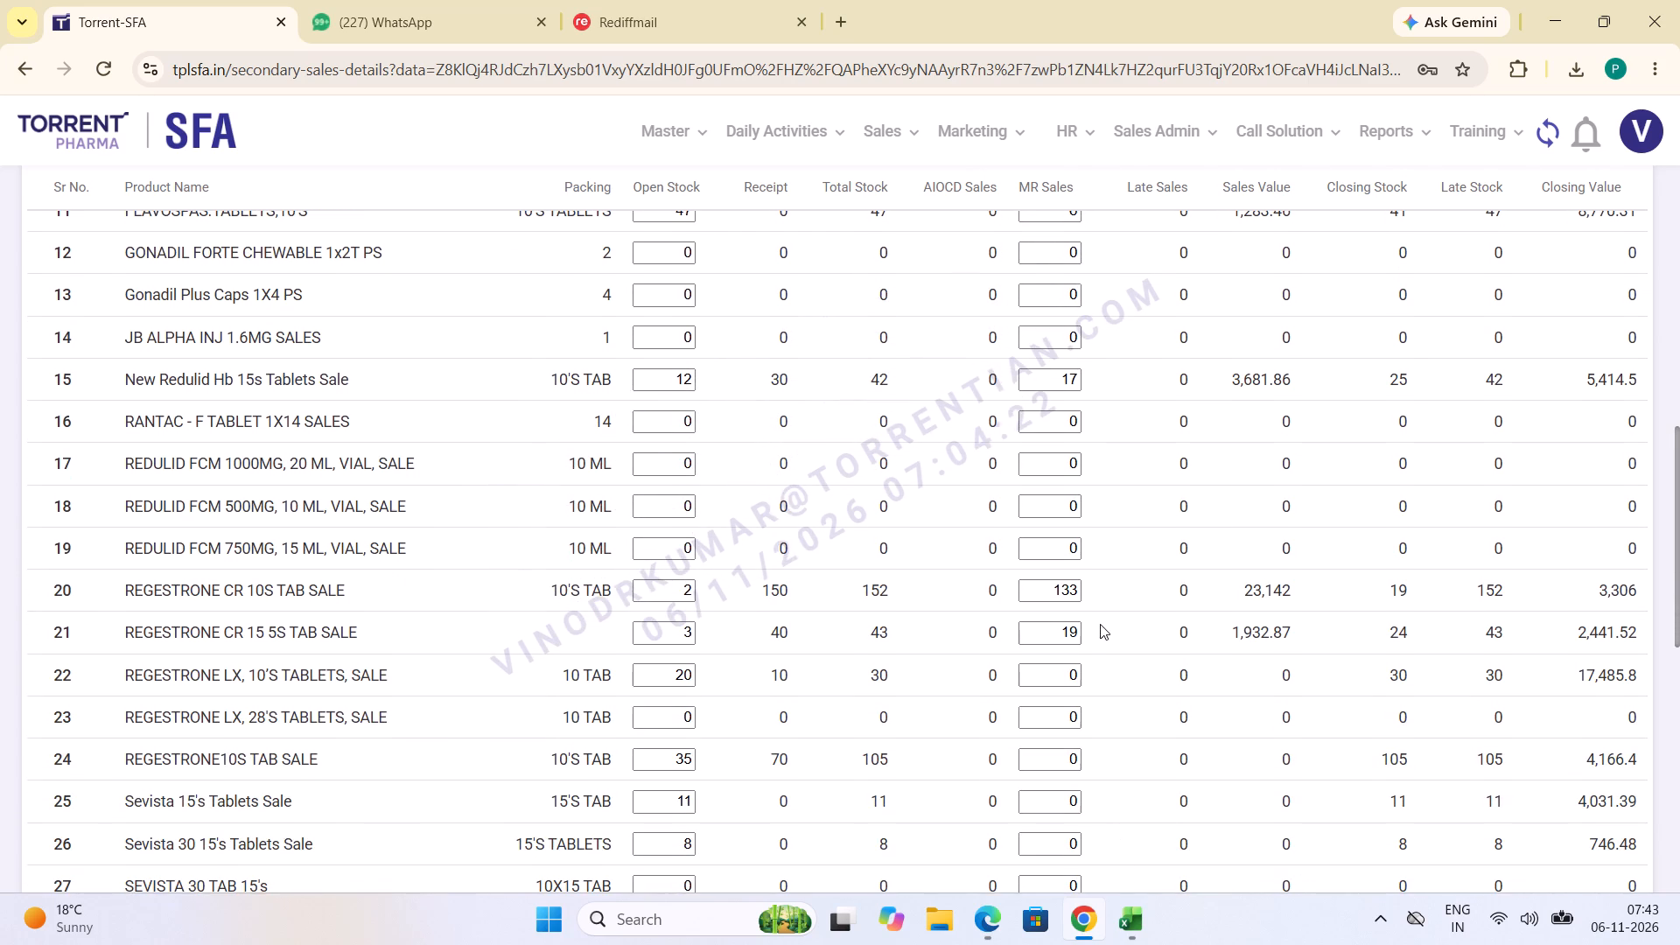
click(1078, 758)
text(74)
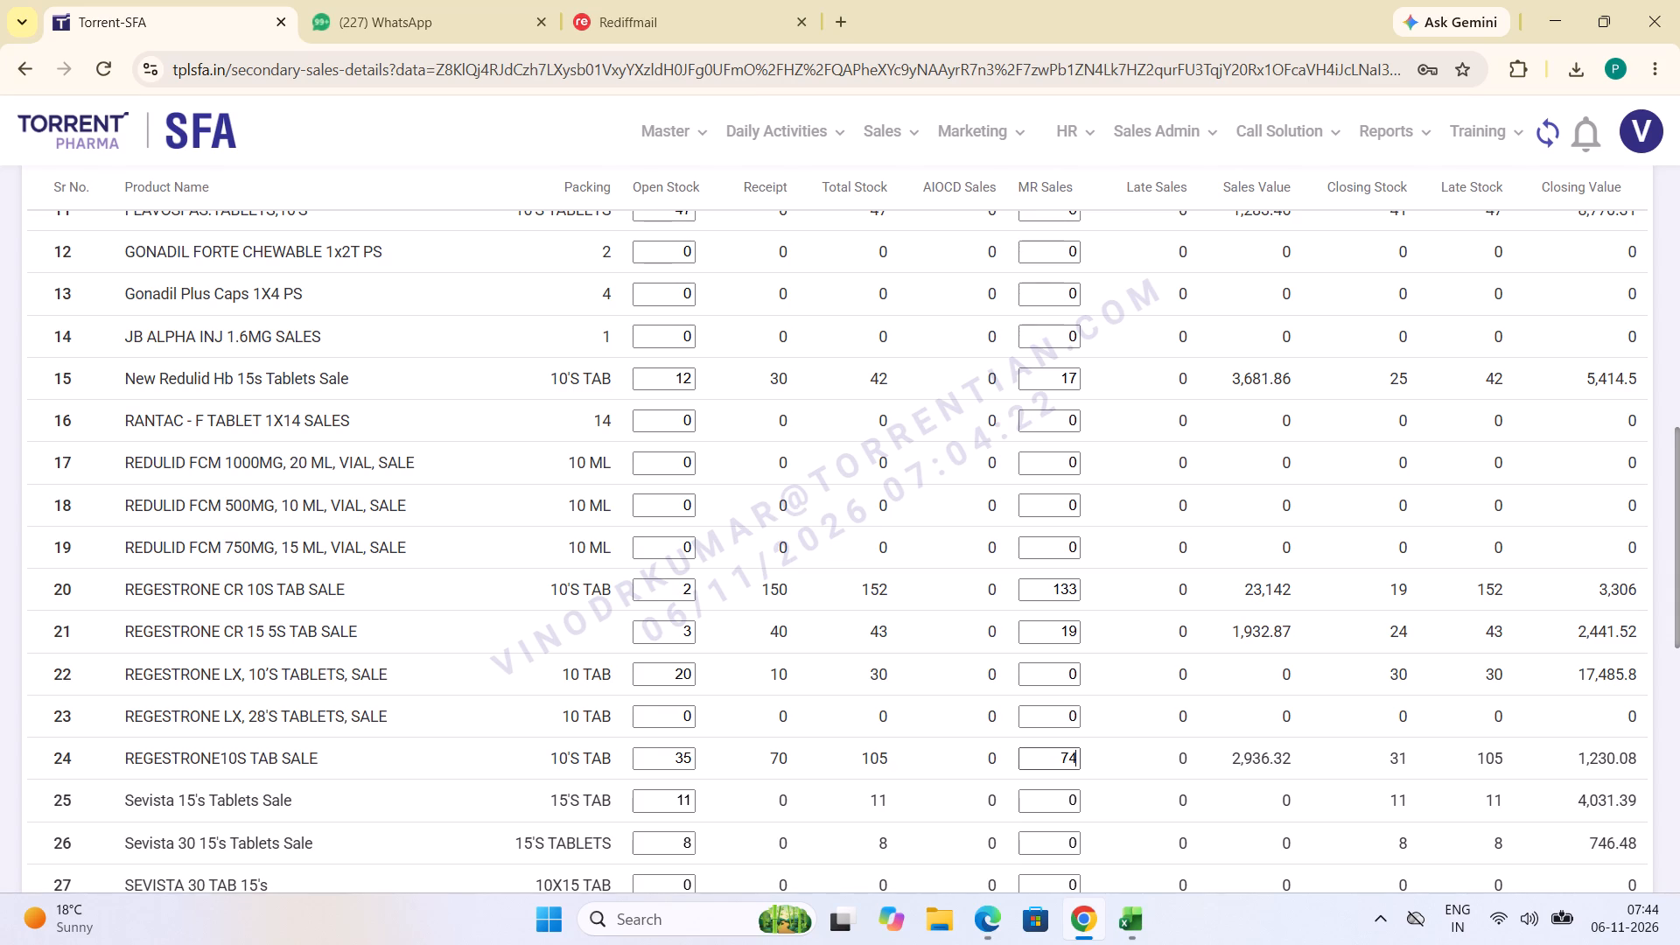
Check the Excel report and enter MR Sales of 15 for REGESTRONE LX, 10'S TABLETS, SALE in Torrent-SFA.
click(1075, 673)
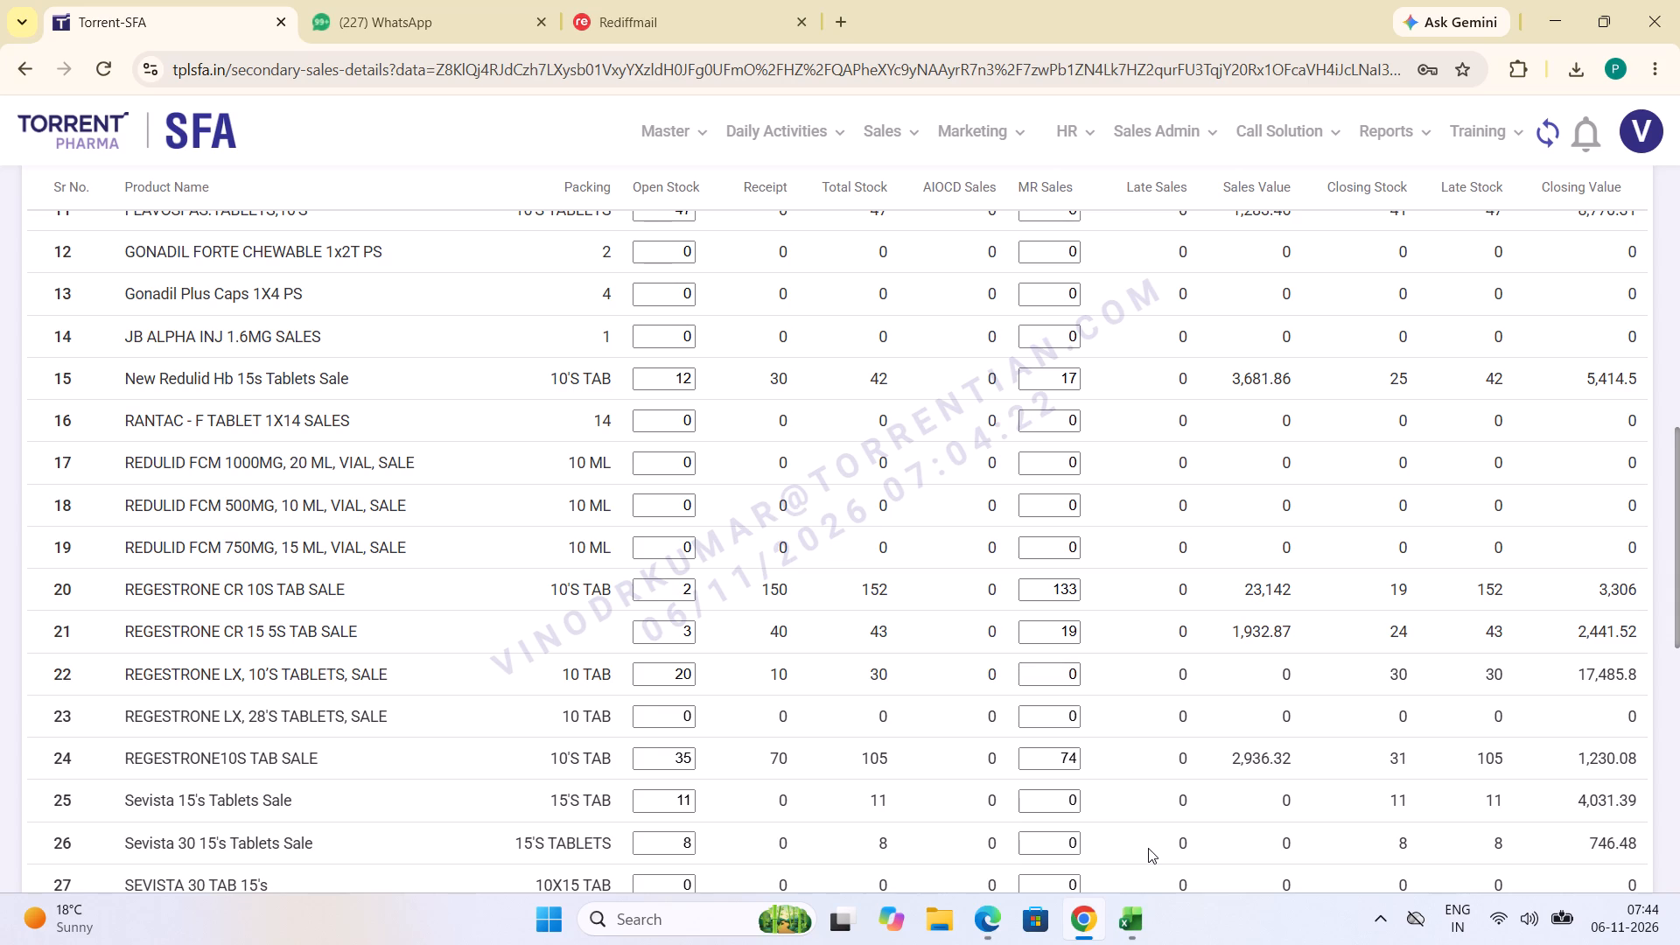
click(1132, 919)
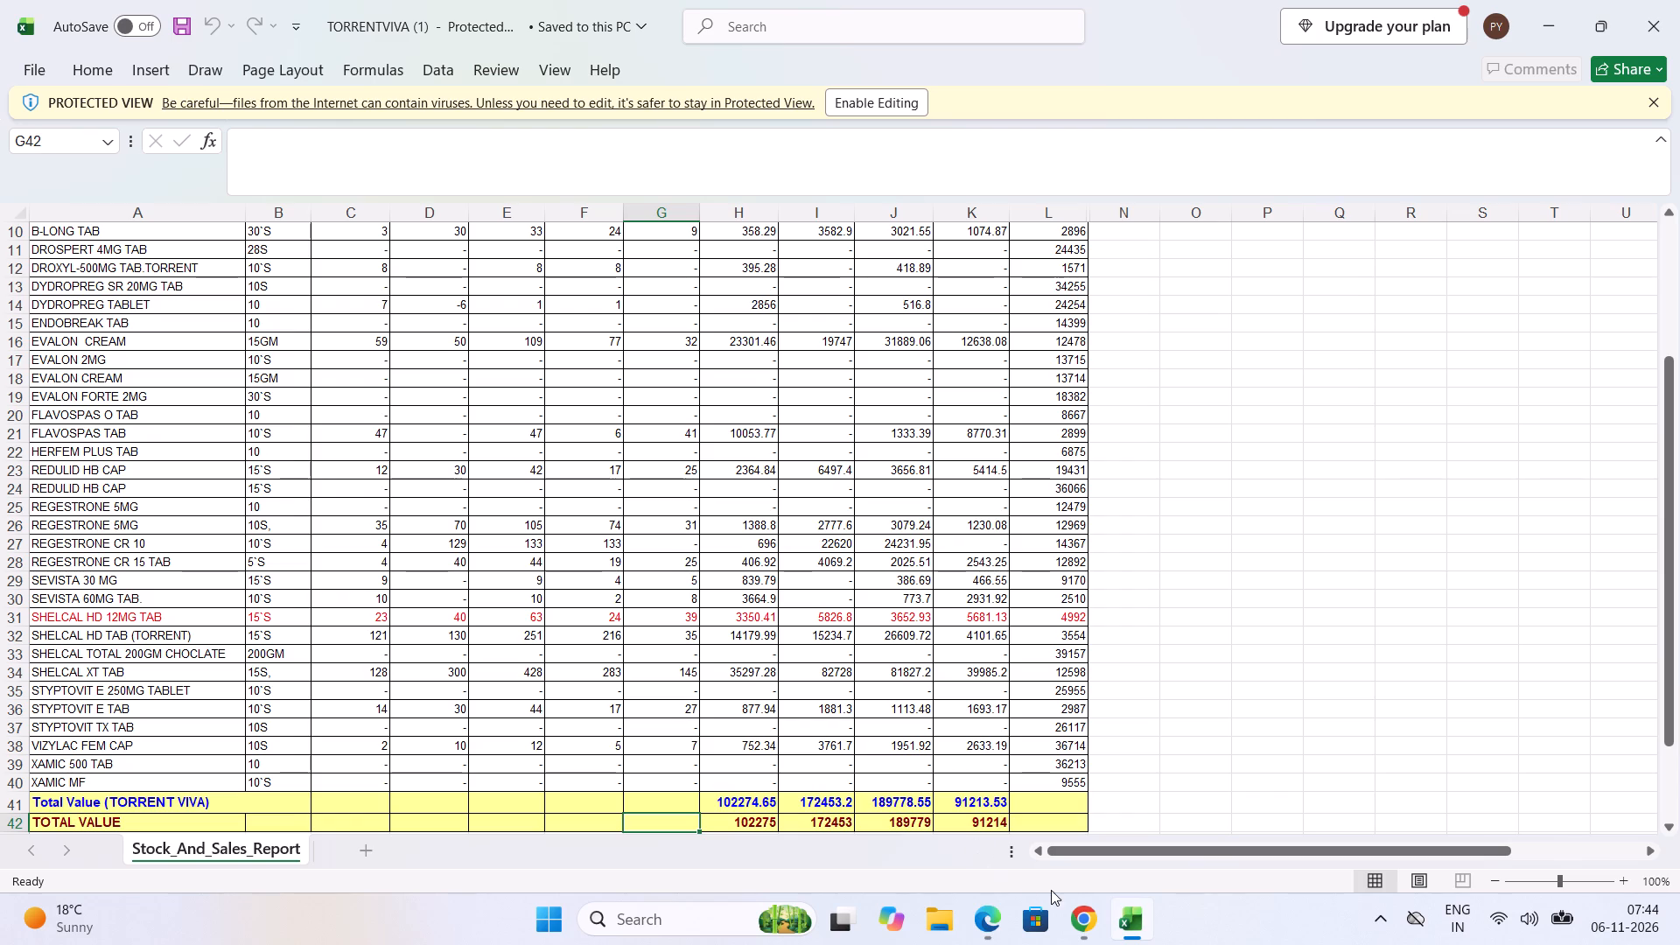
click(1127, 915)
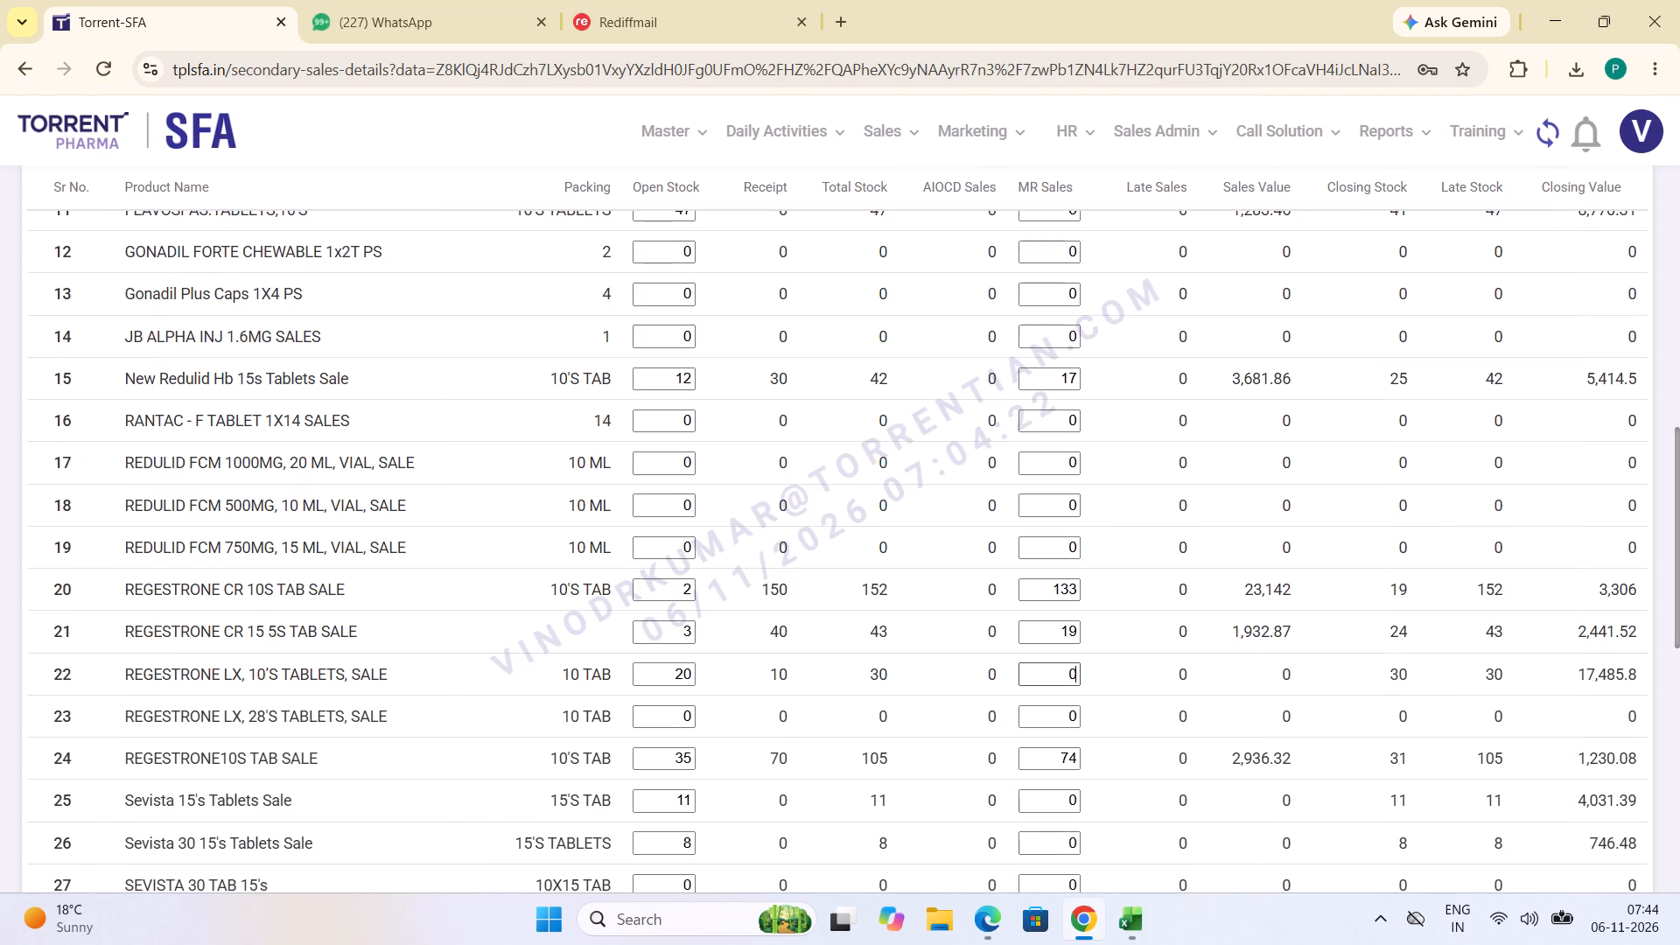
text(15)
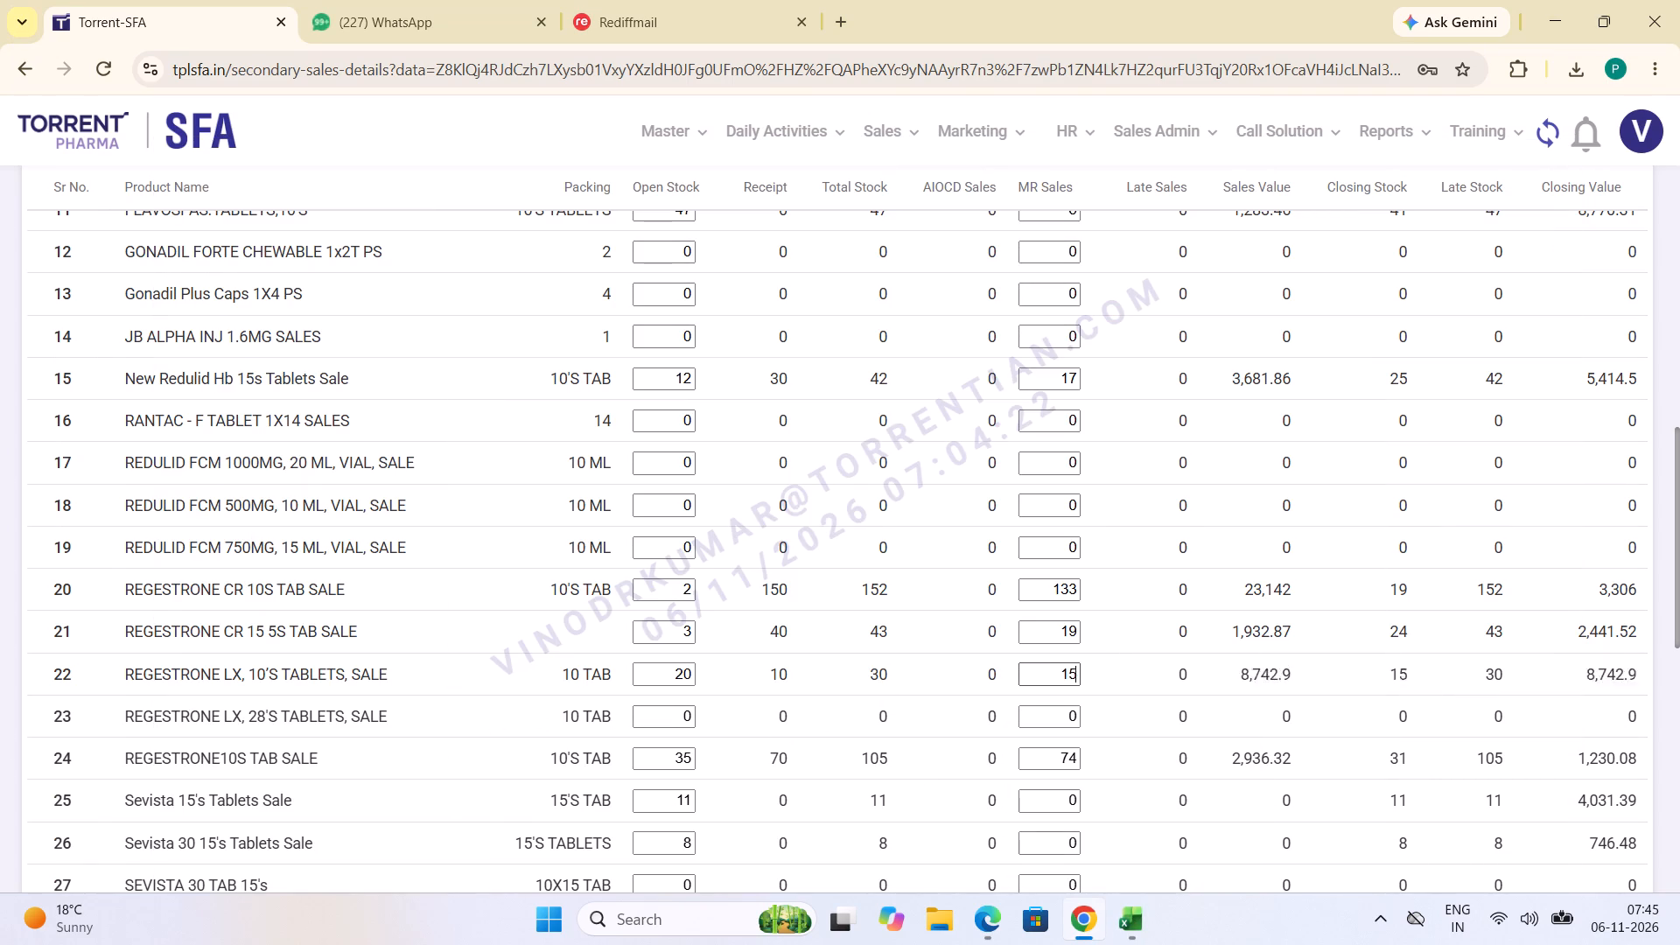
Look up the Sevista sales in Excel and enter MR Sales of 2 for Sevista 15's and 4 for Sevista 30 15's Tablets Sale.
click(1076, 799)
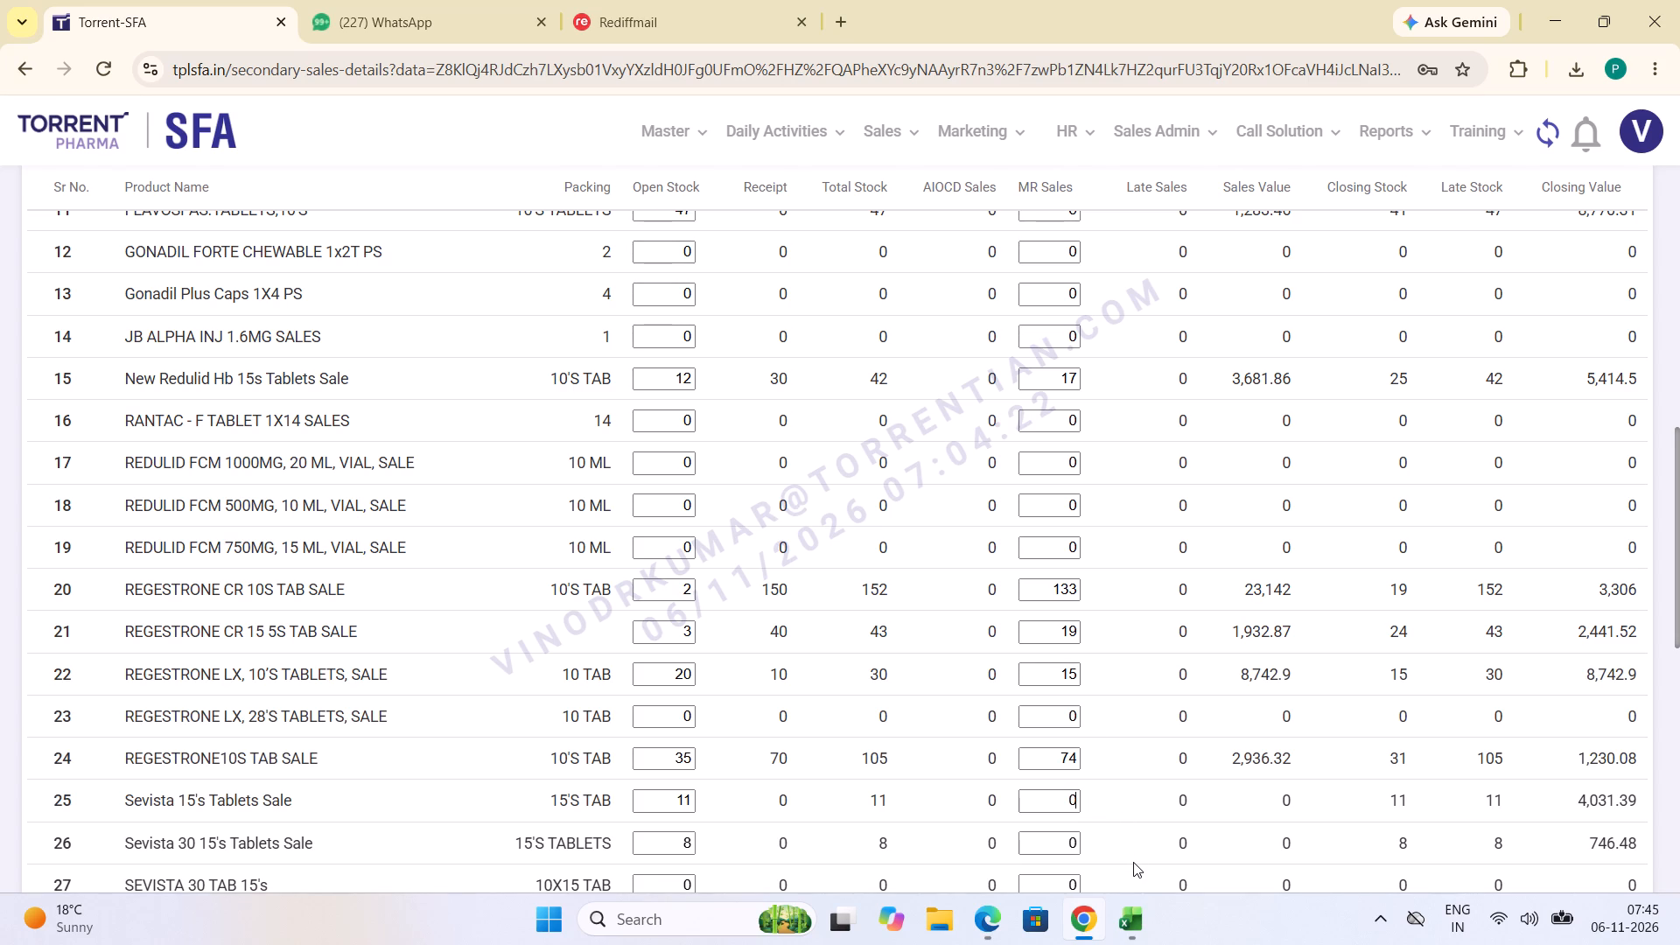
click(1136, 917)
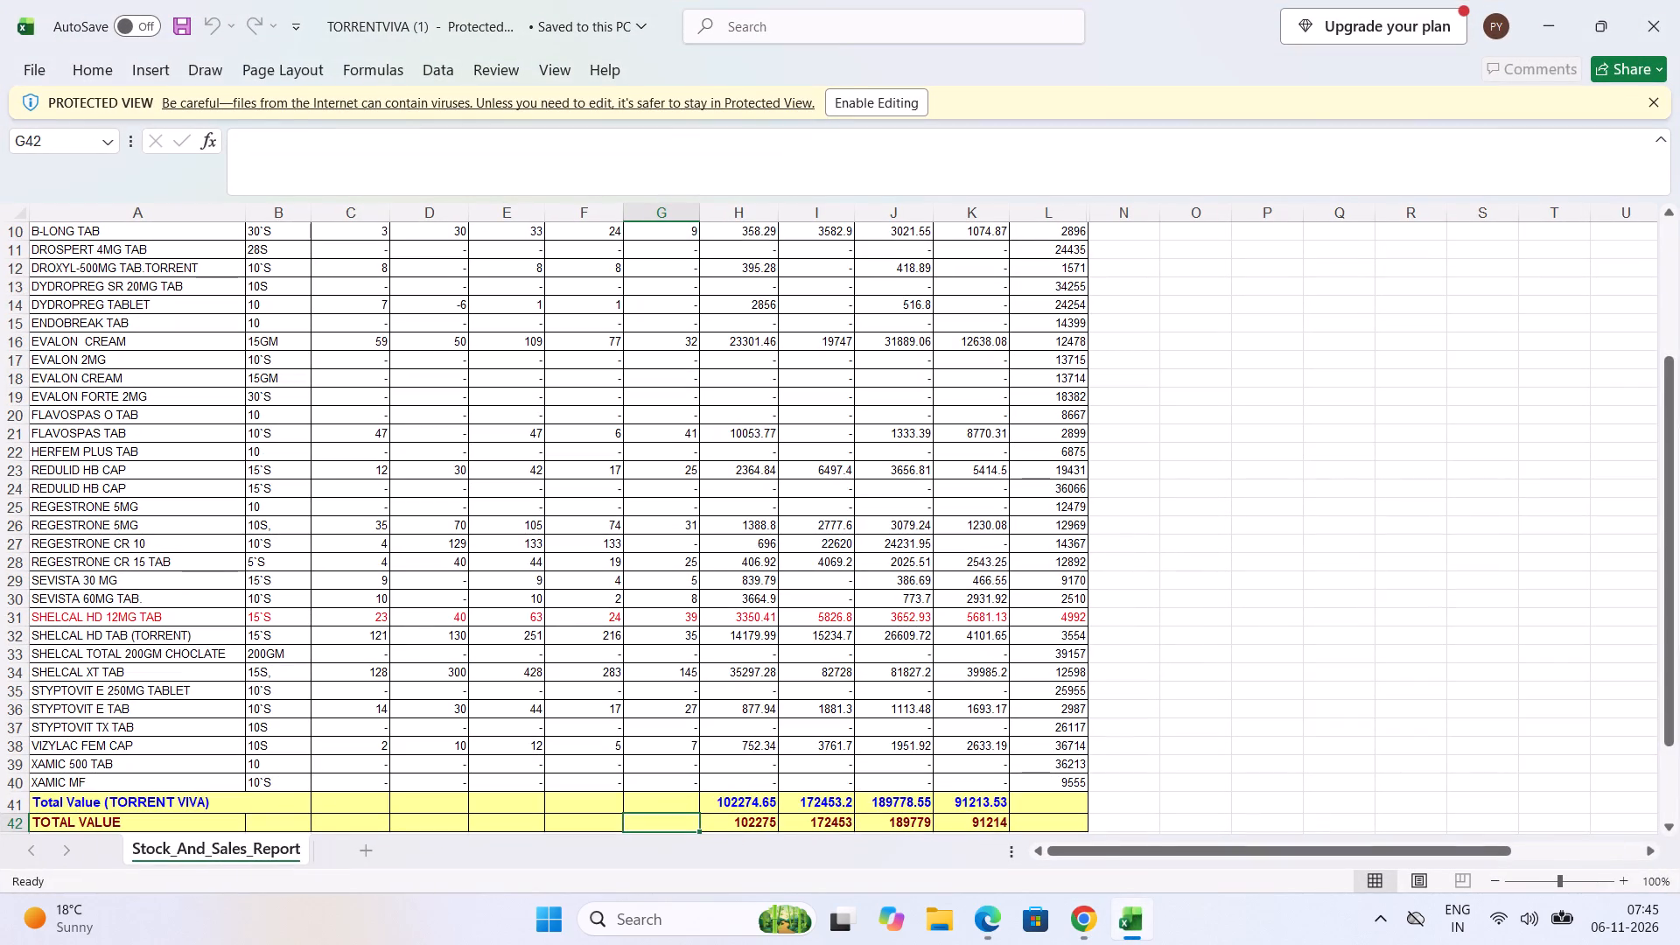
click(620, 603)
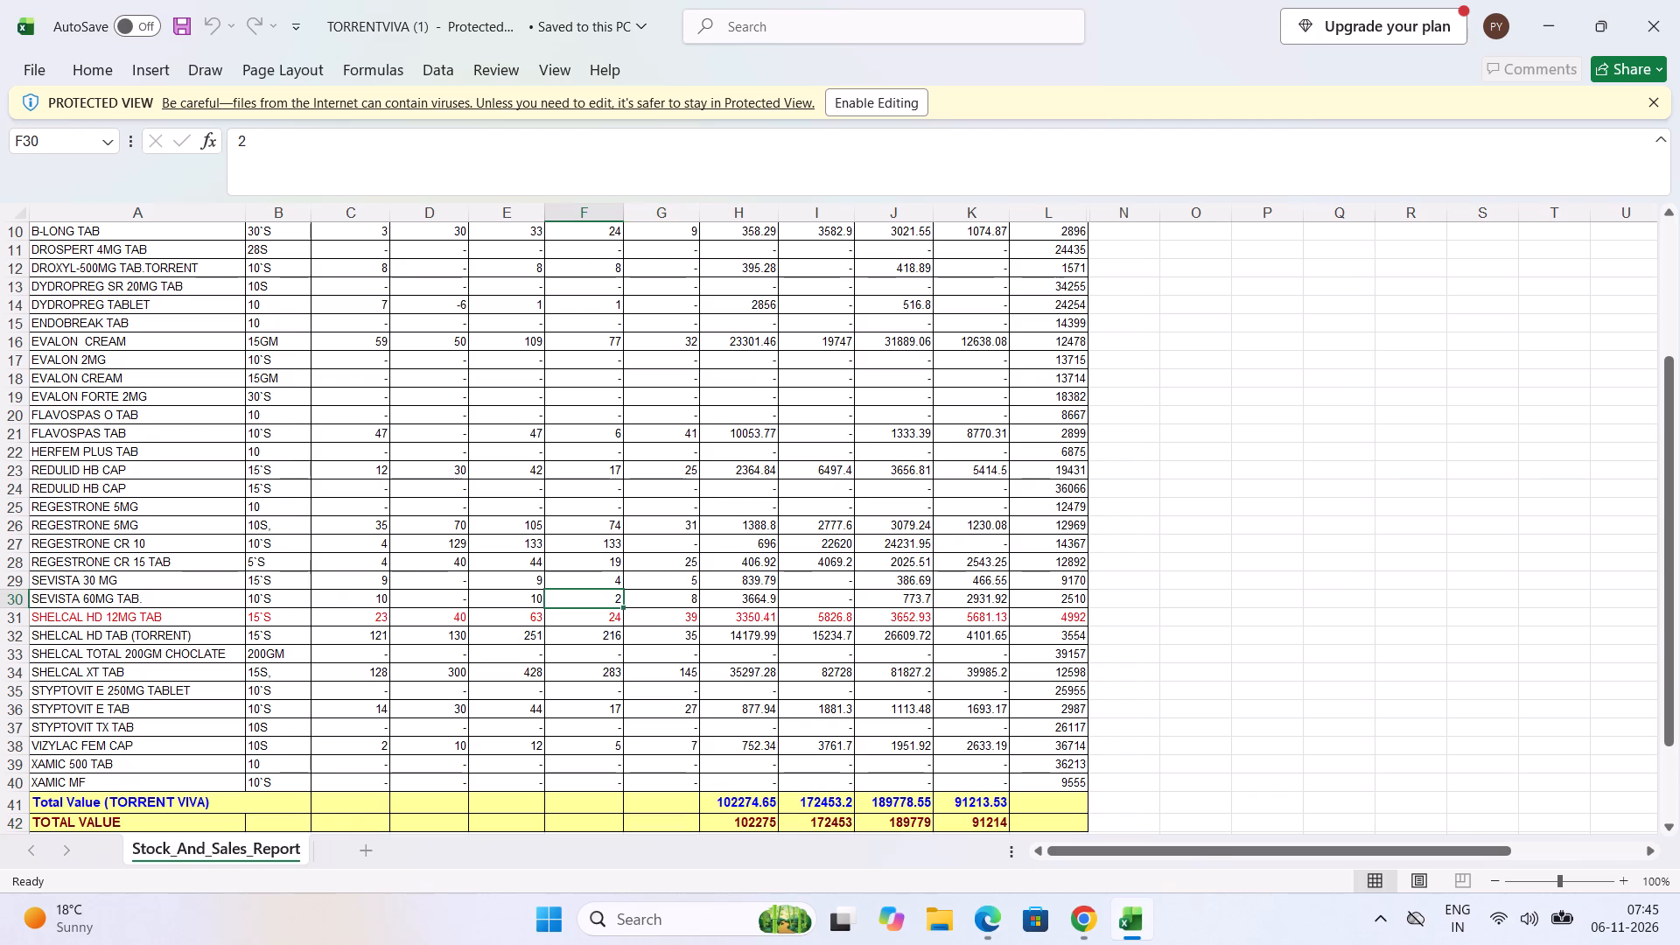
click(1130, 916)
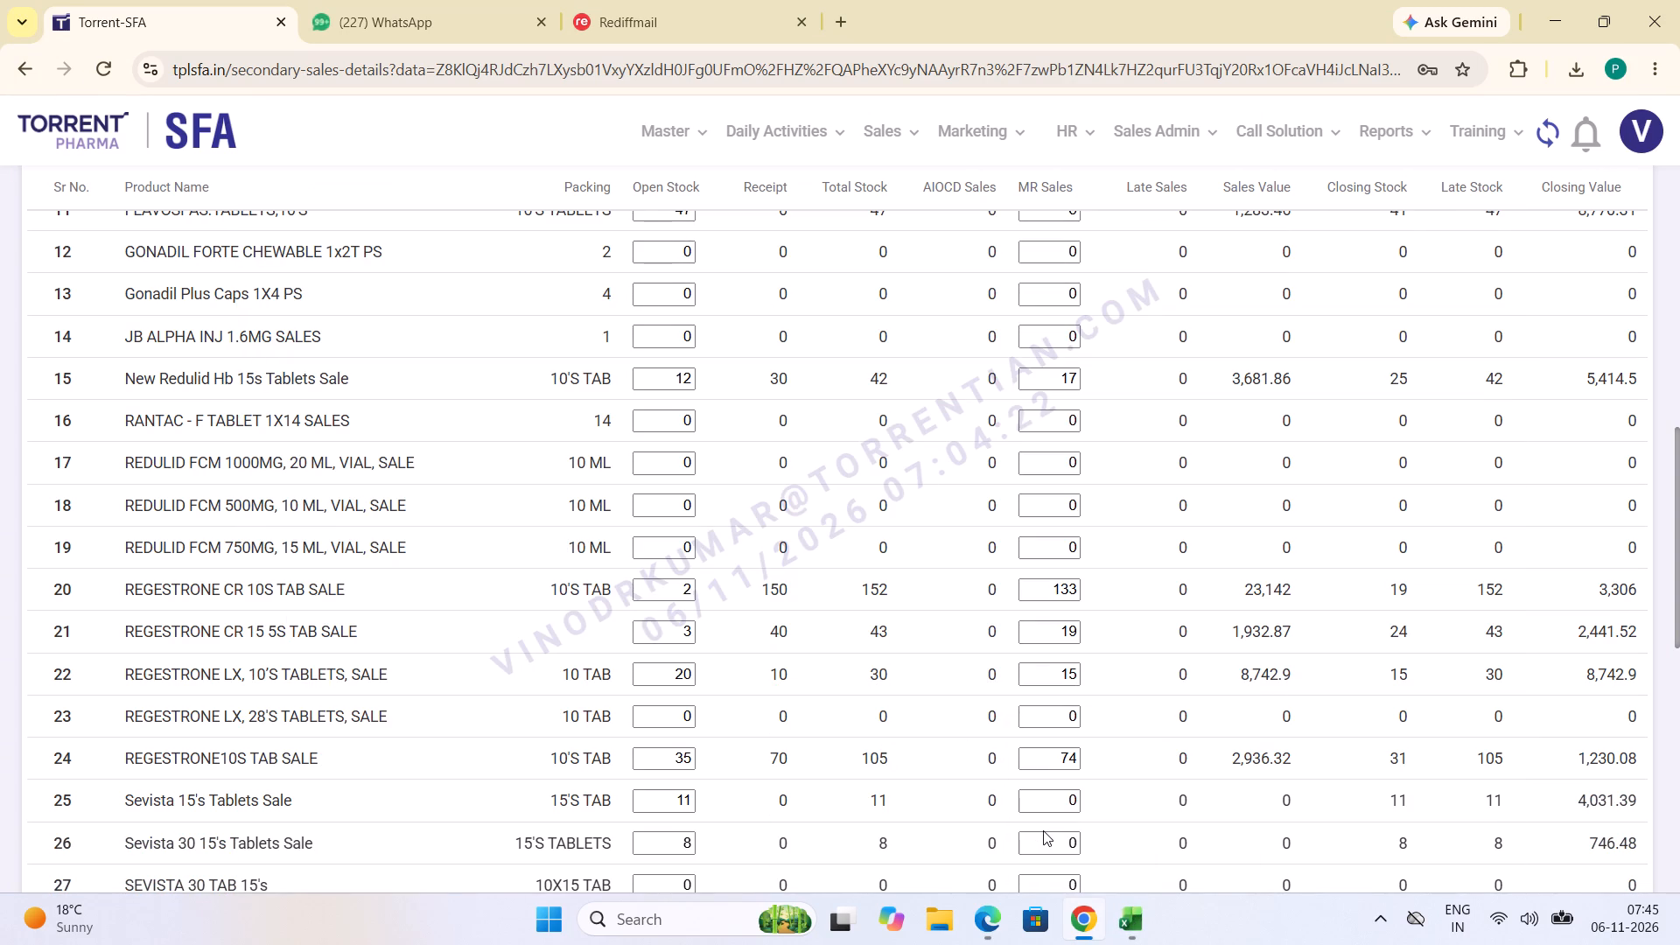
key(2)
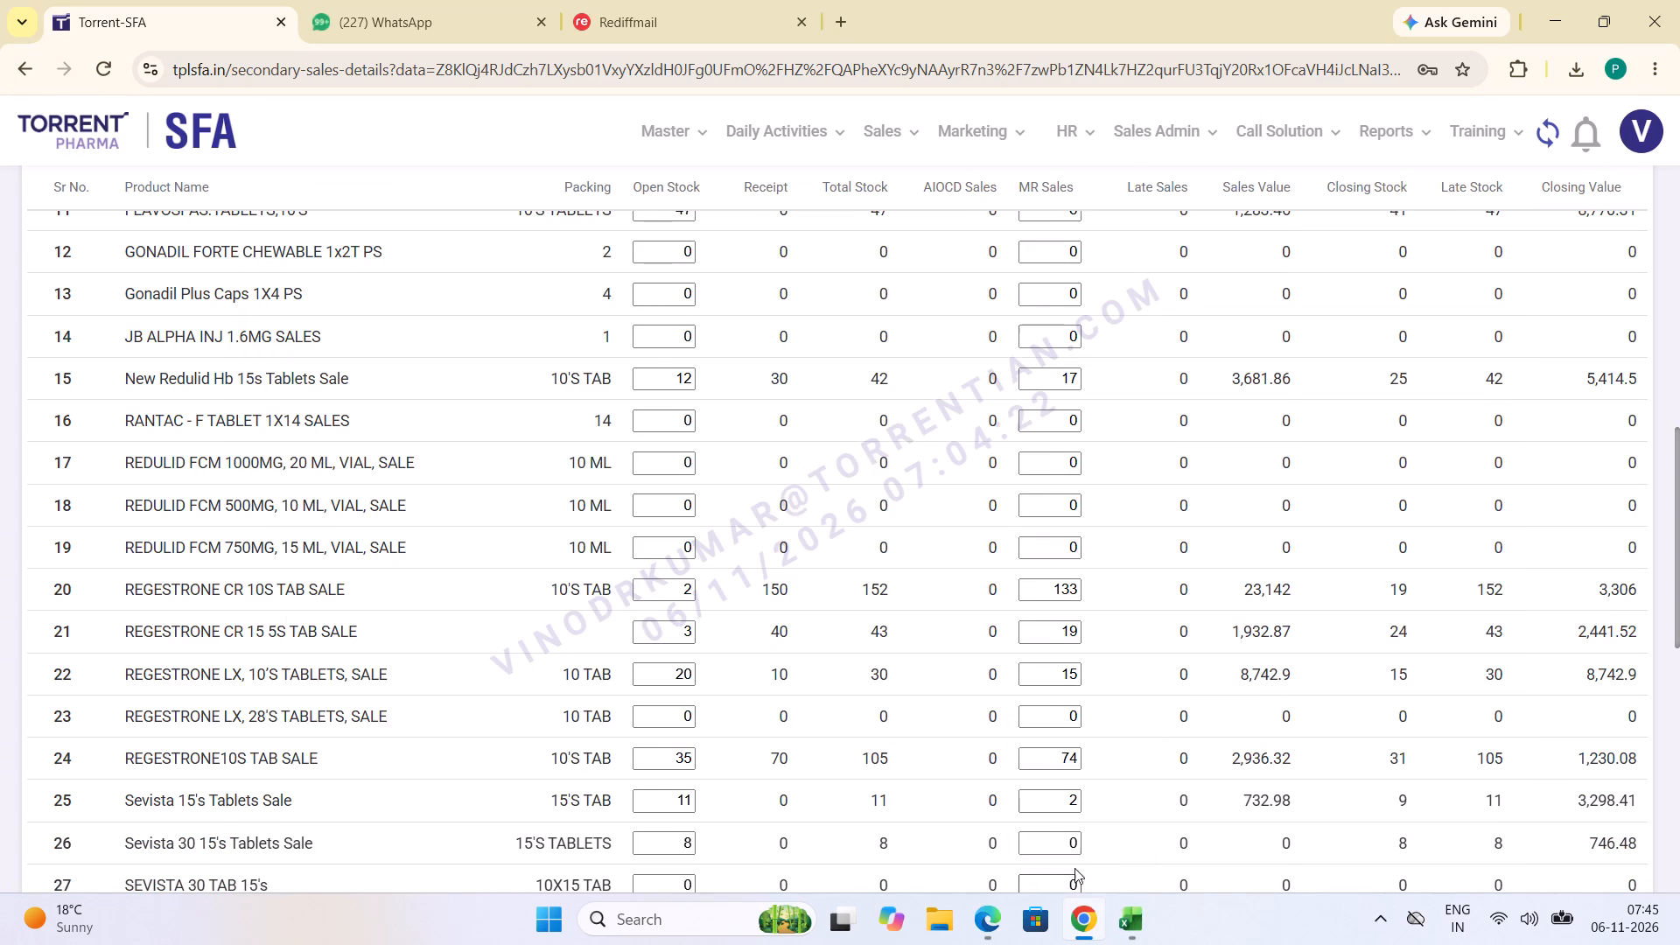
click(1072, 842)
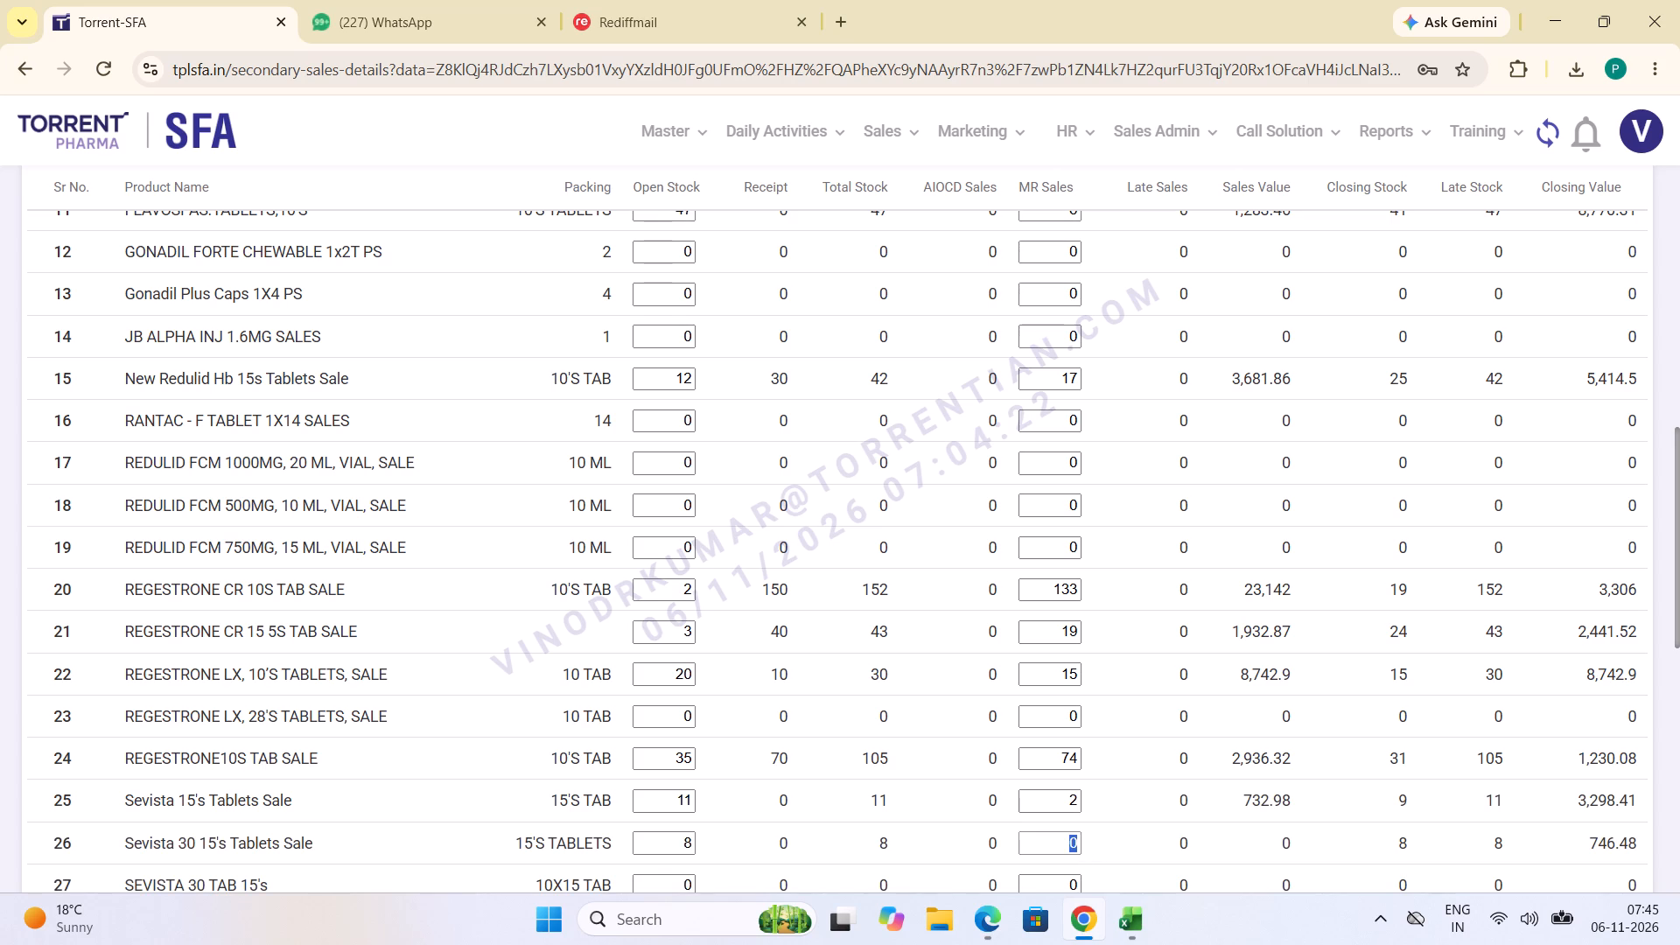
click(1077, 842)
key(4)
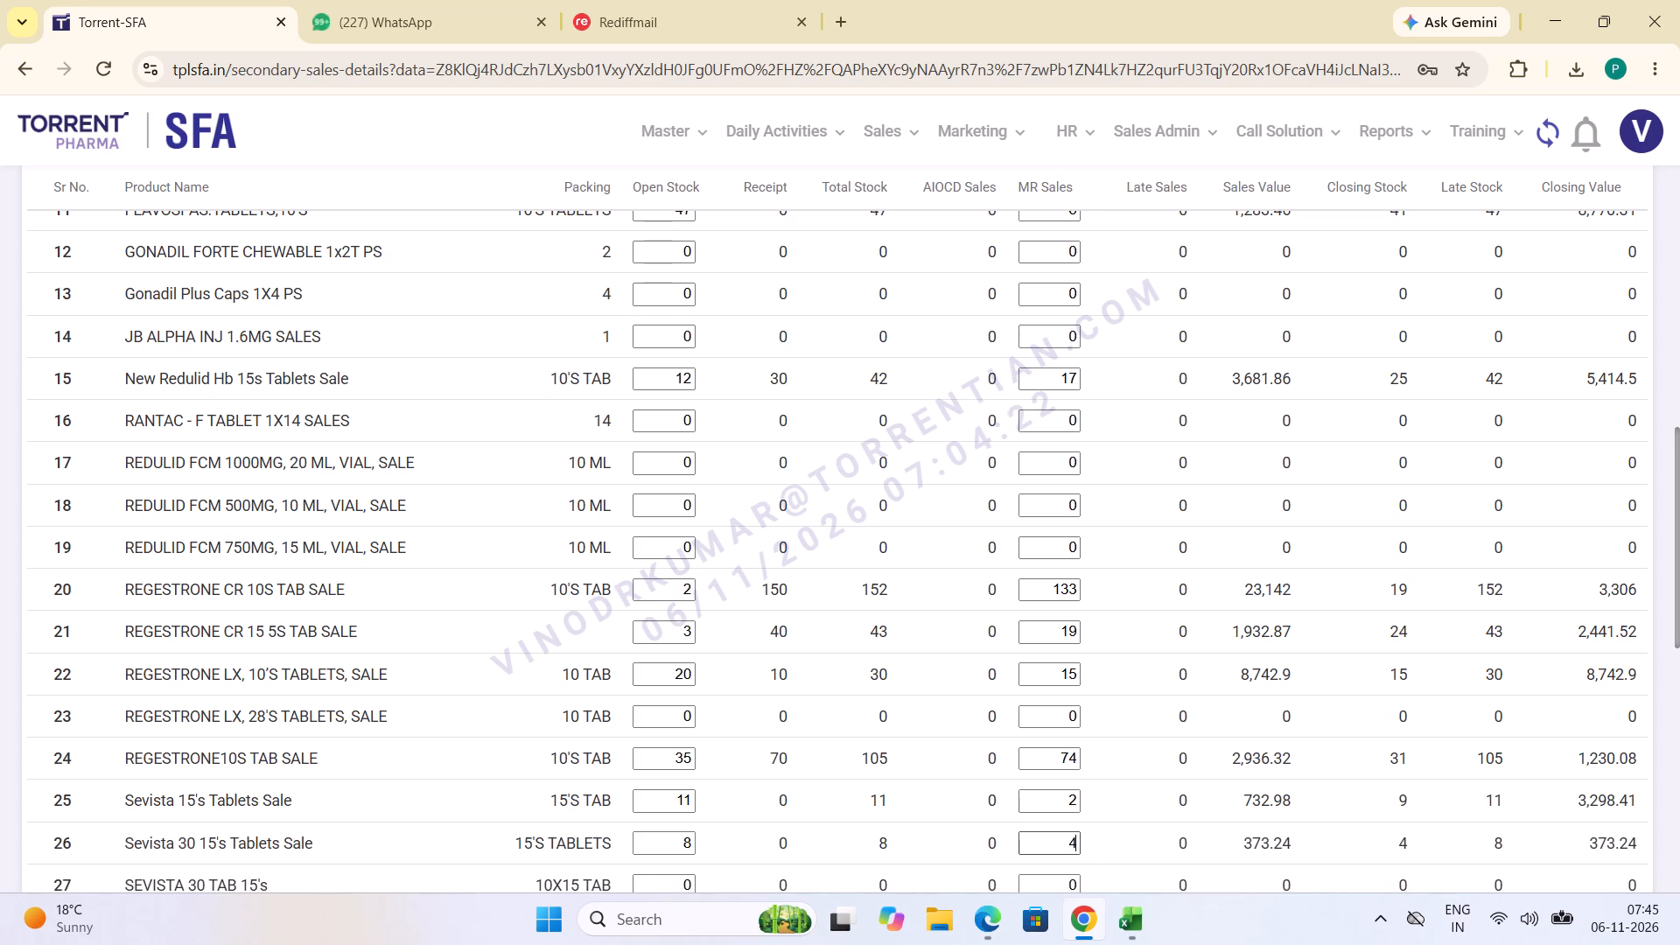
click(1119, 857)
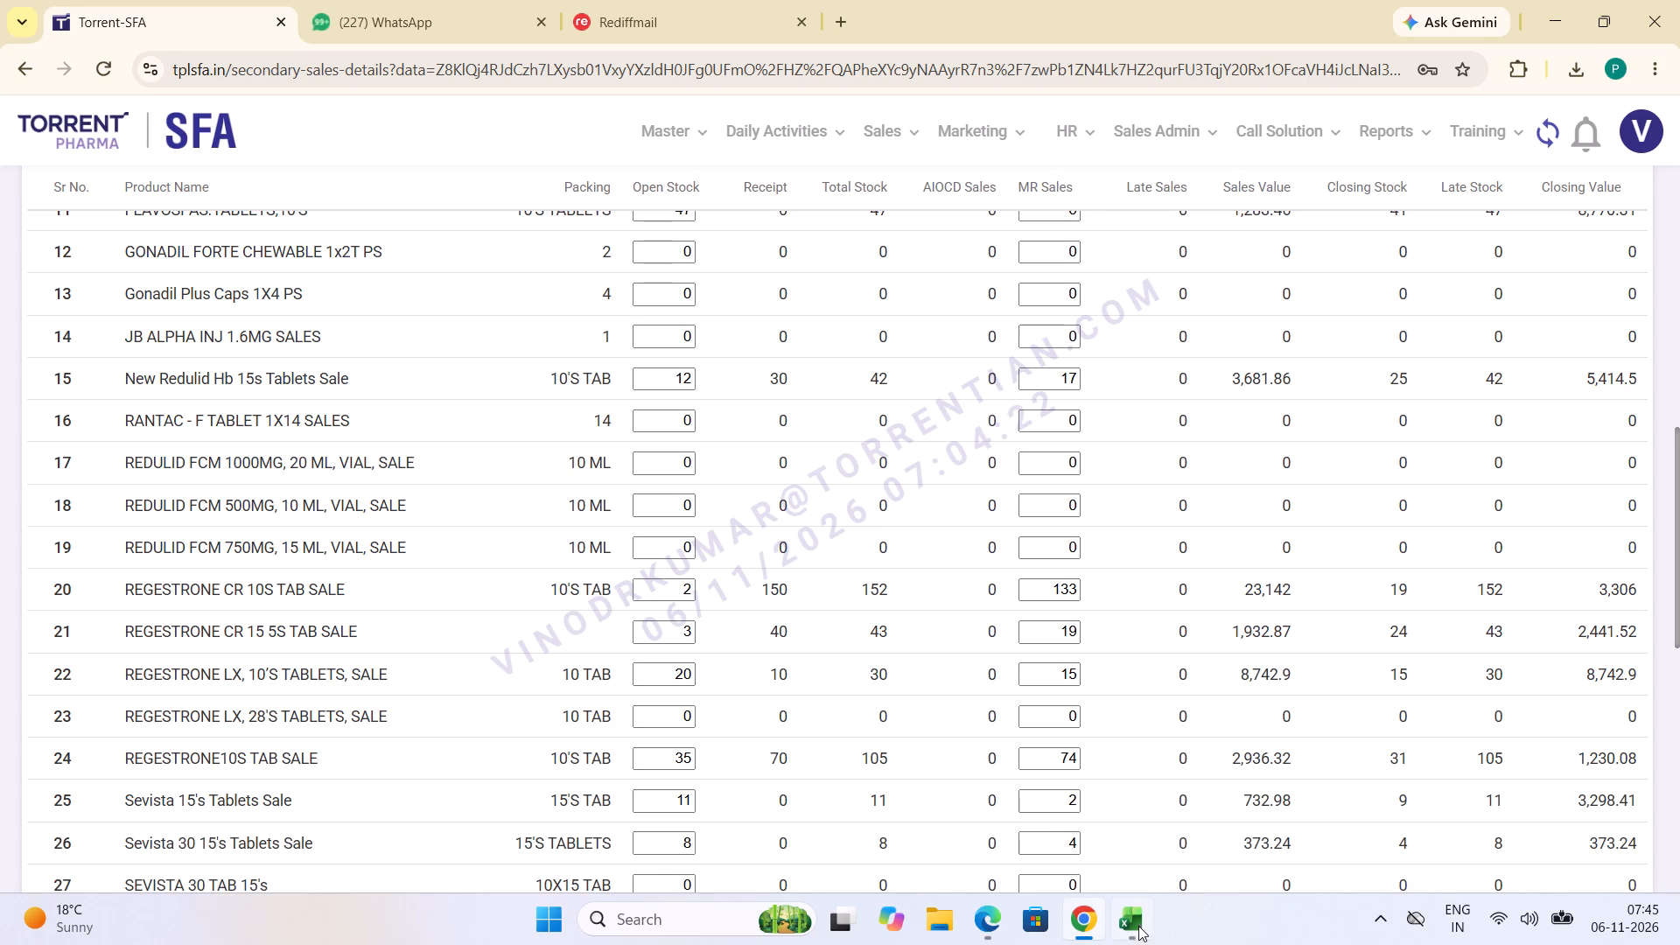
Look up the Shelcal sales in Excel and enter MR Sales of 216 for SHELCAL HD TAB 15S and 24 for SHELCAL HD 12 TAB.
click(1135, 924)
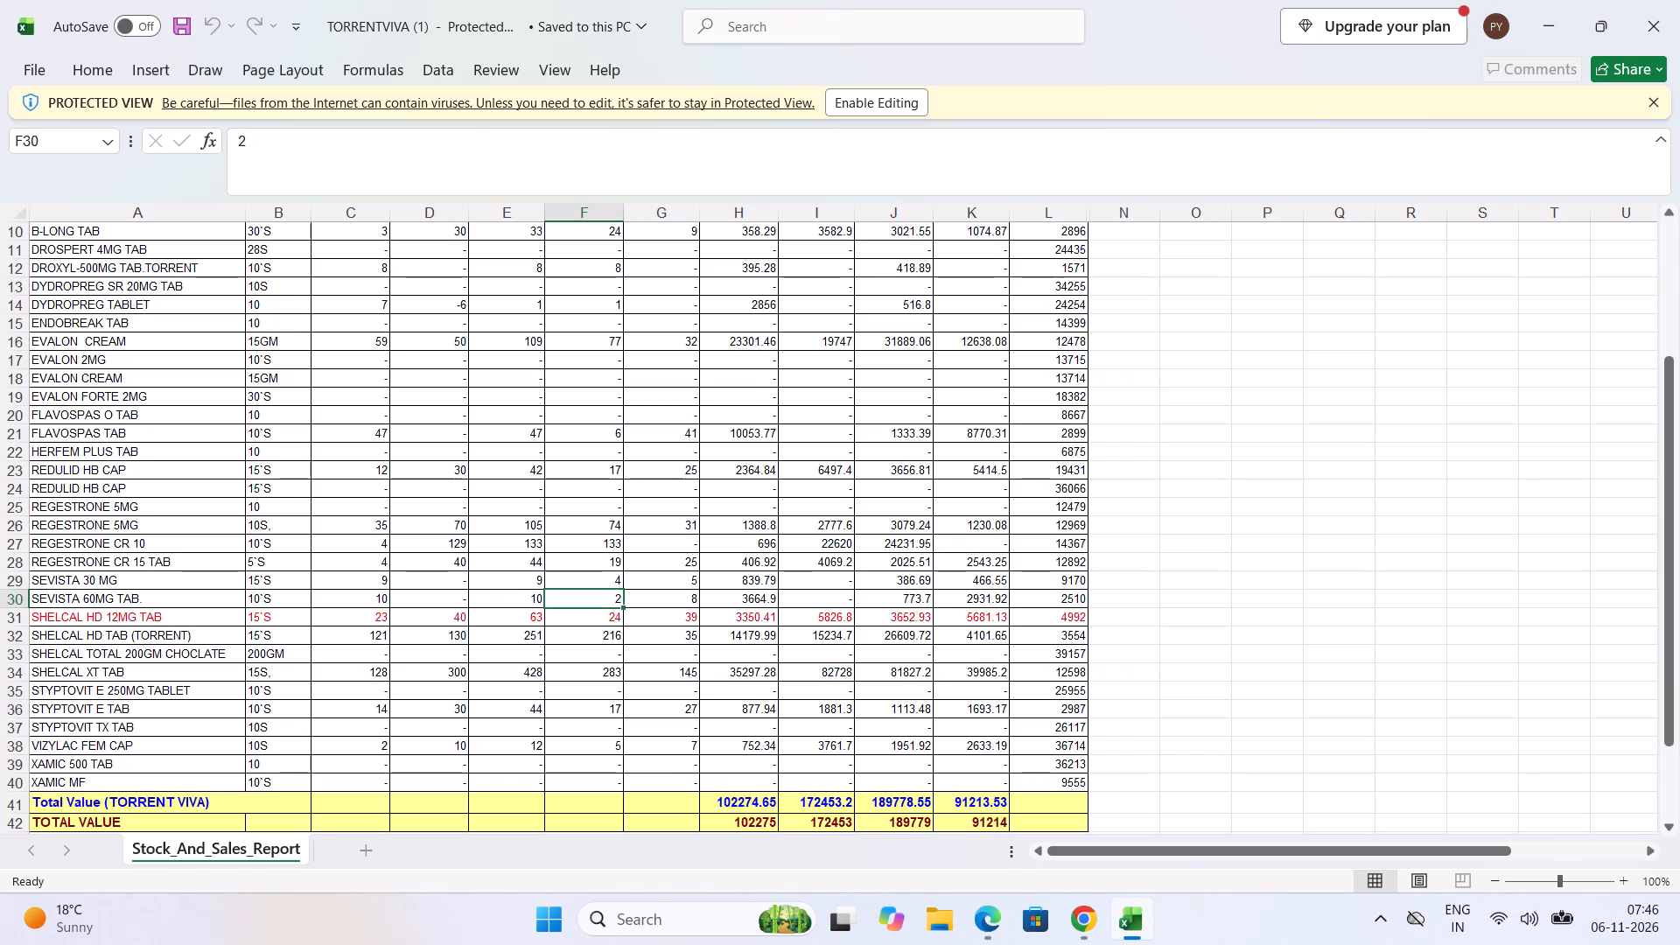
click(1130, 916)
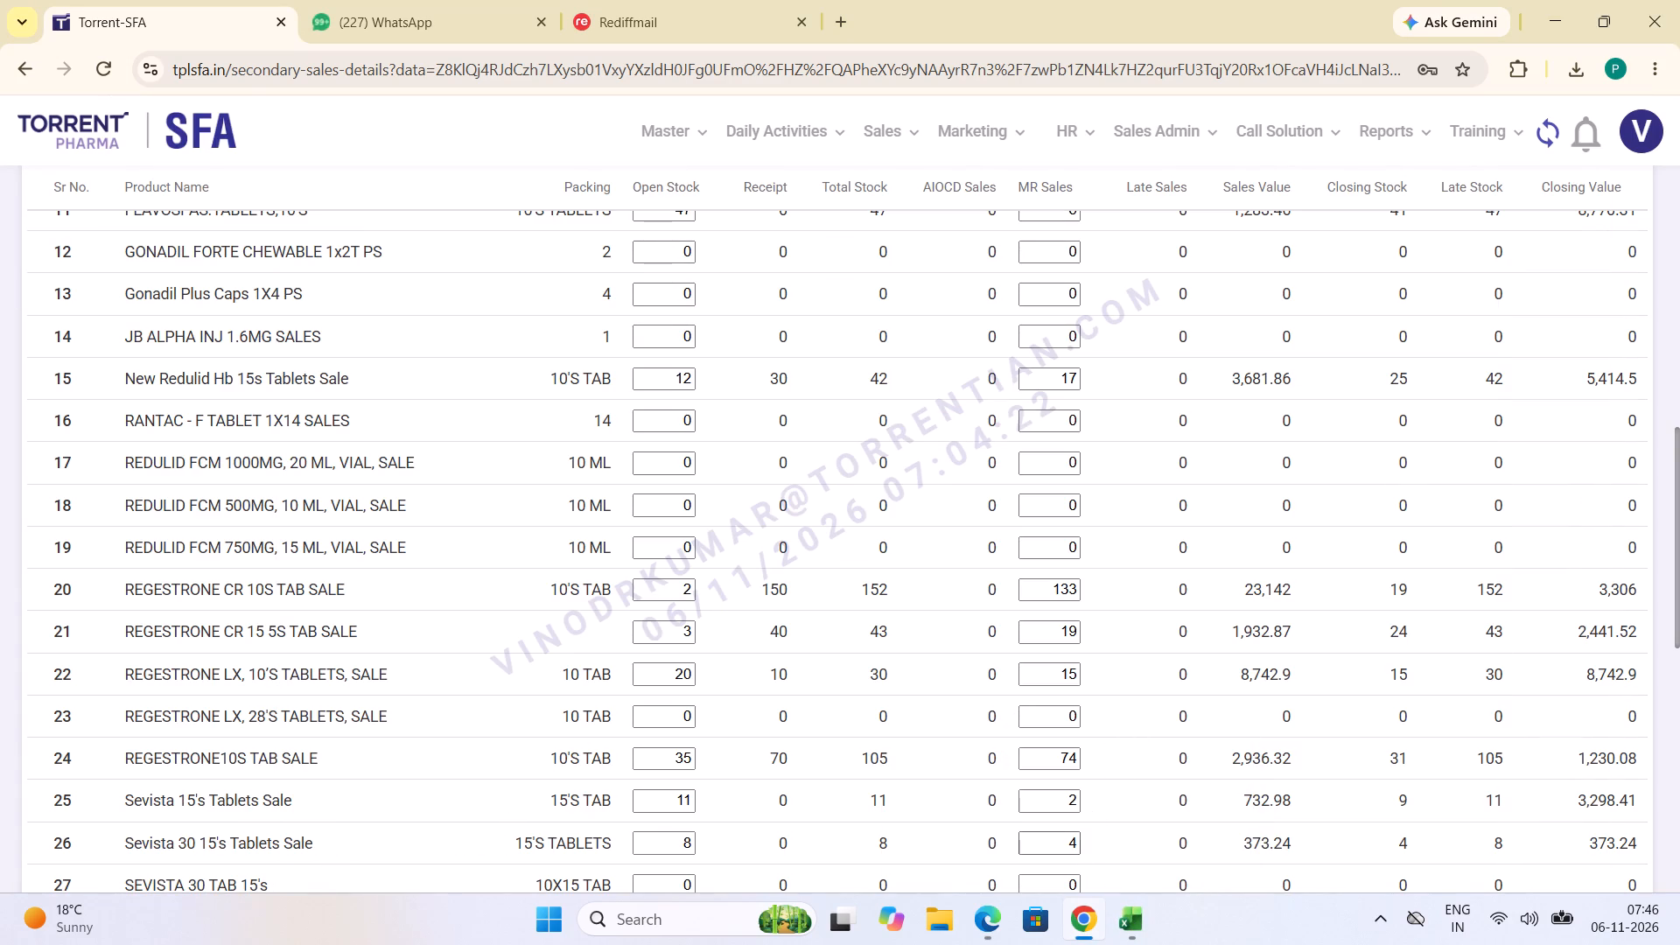
click(1108, 854)
key(Down)
key(Down)
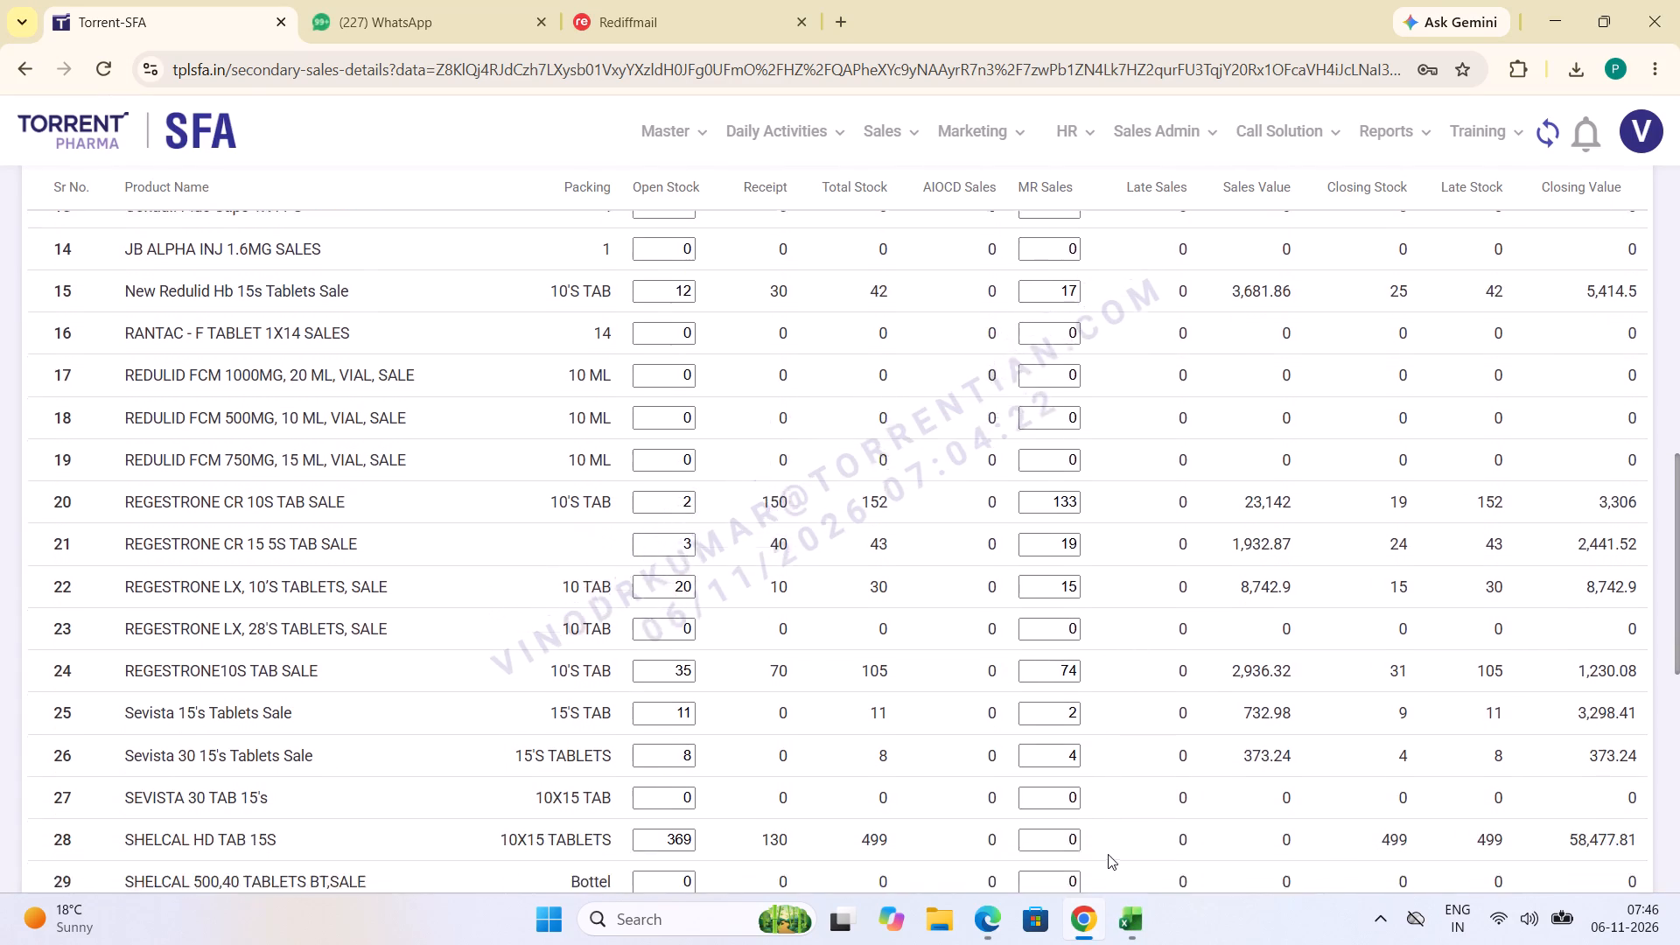
key(Down)
key(Down)
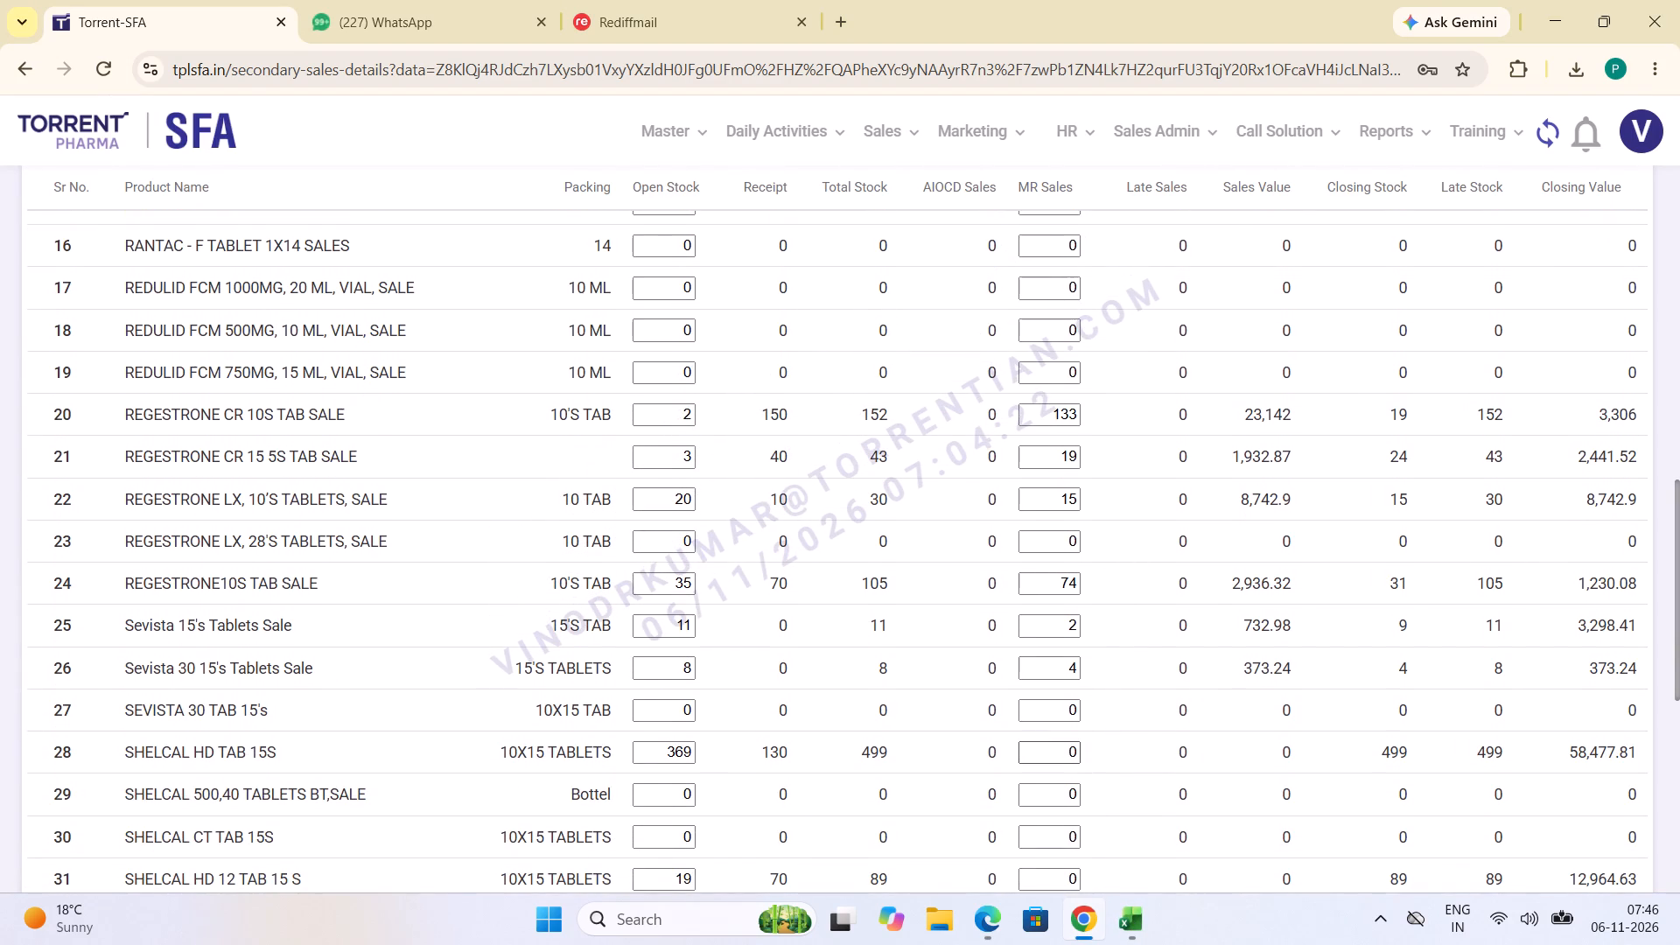
click(1075, 755)
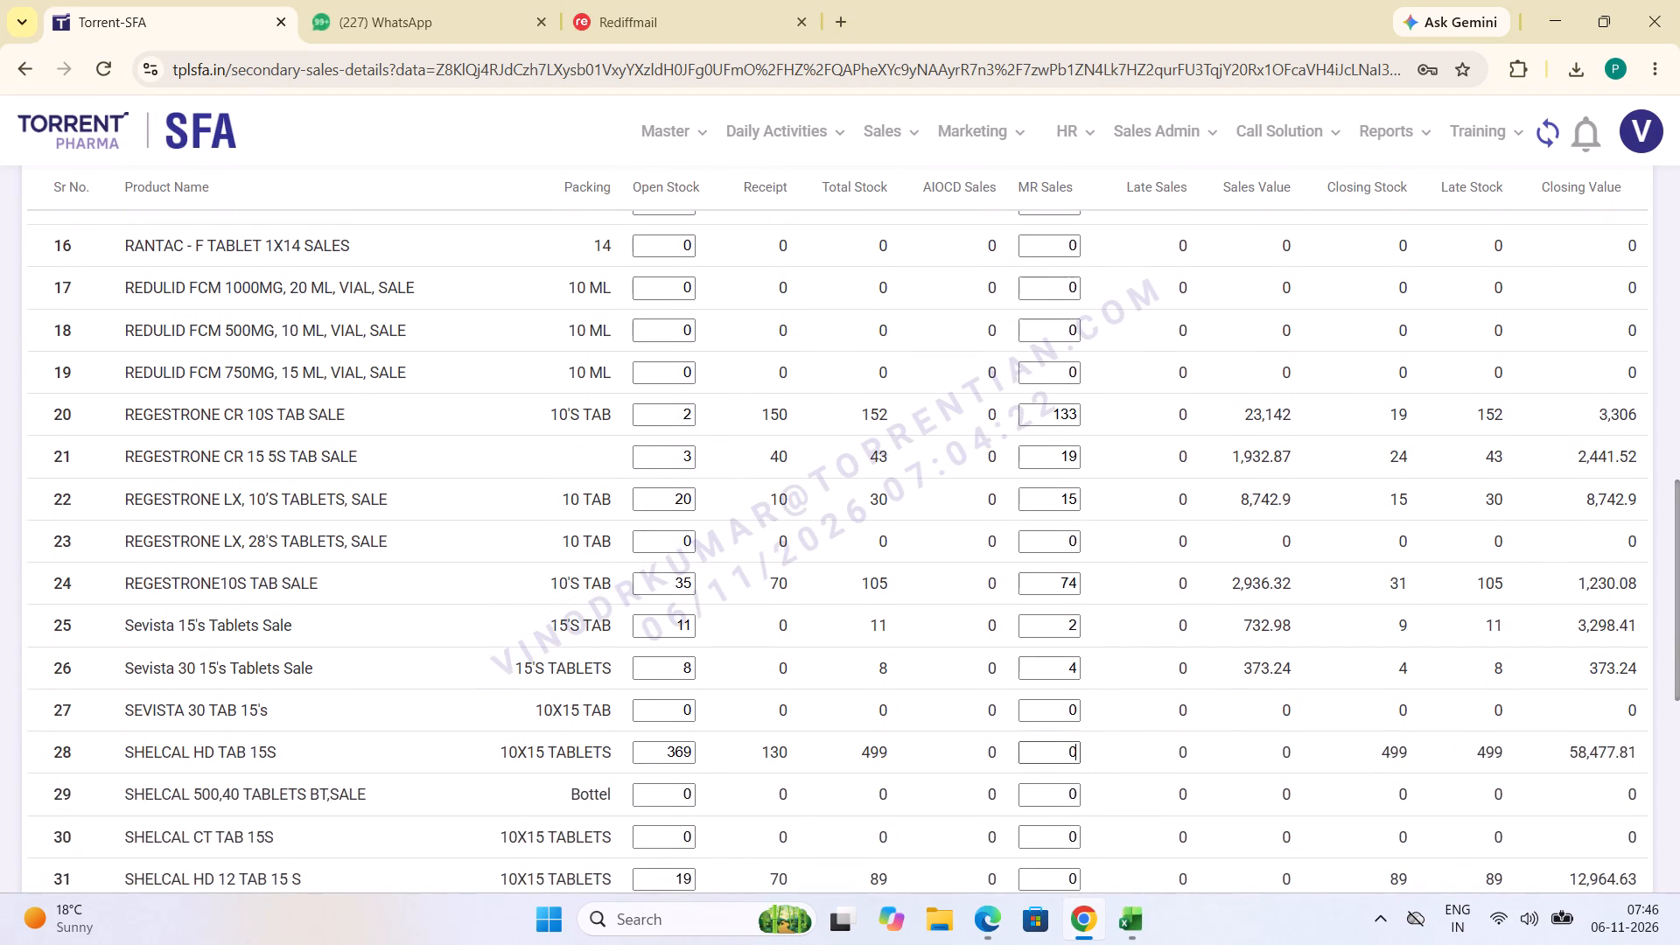
text(216)
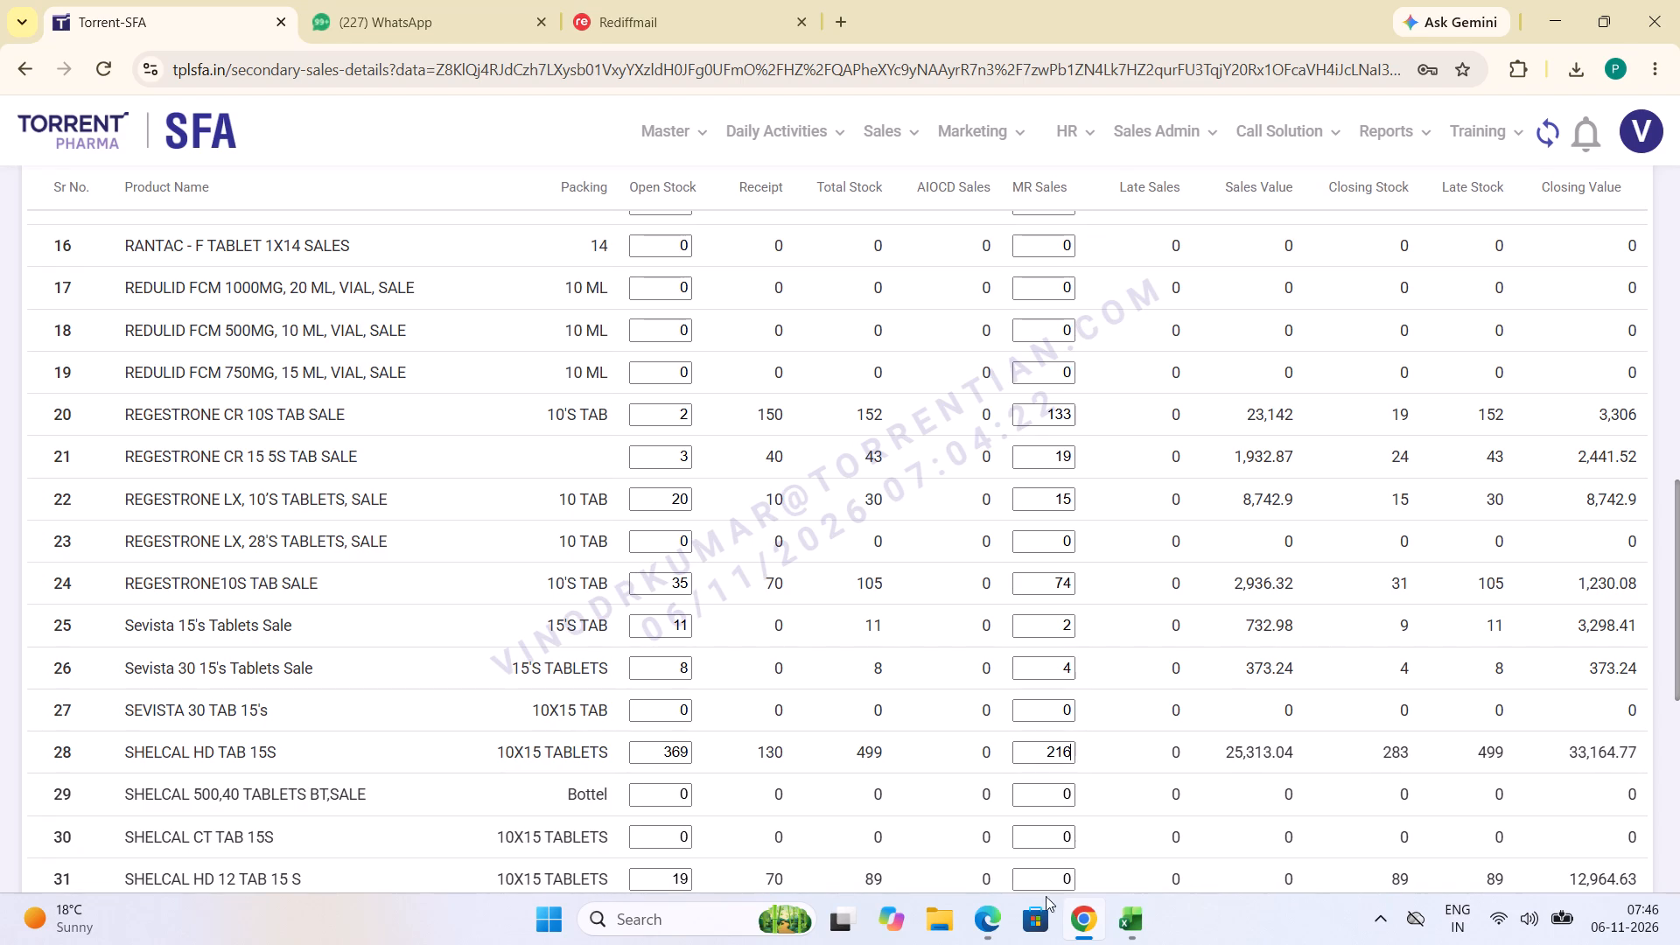
click(1069, 883)
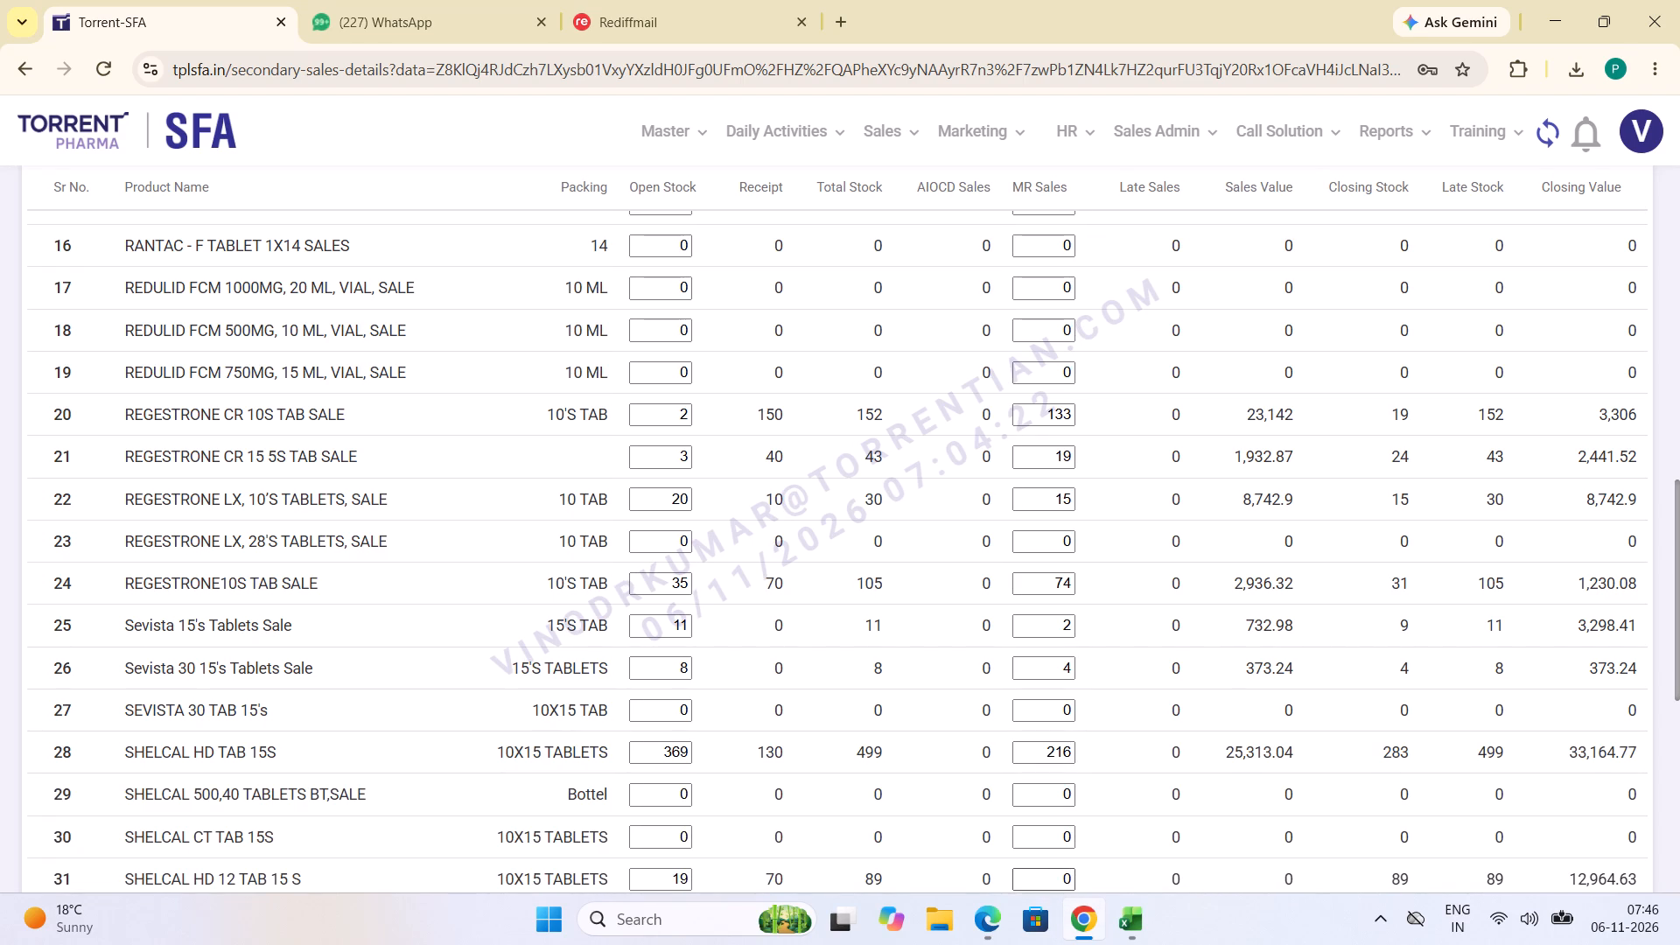
text(24)
Look up the Shelcal XT sales in Excel and enter MR Sales of 283 for SHELCAL XT,15'S TAB, SALE in Torrent-SFA.
click(1102, 873)
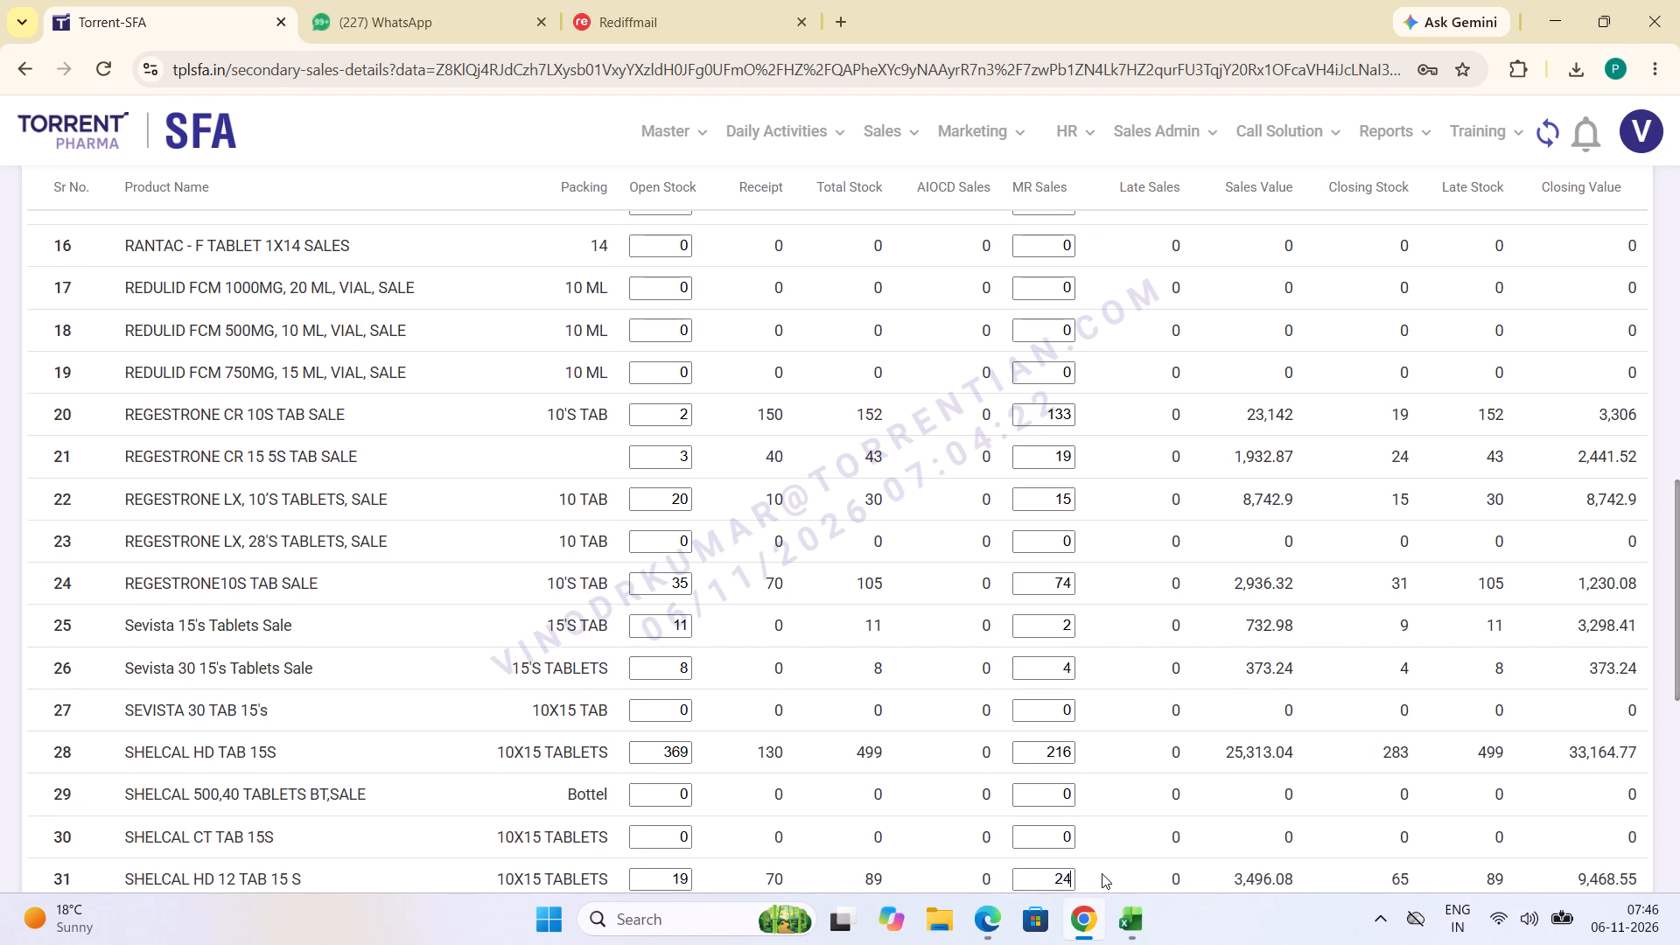
key(Down)
key(Down)
key(Down)
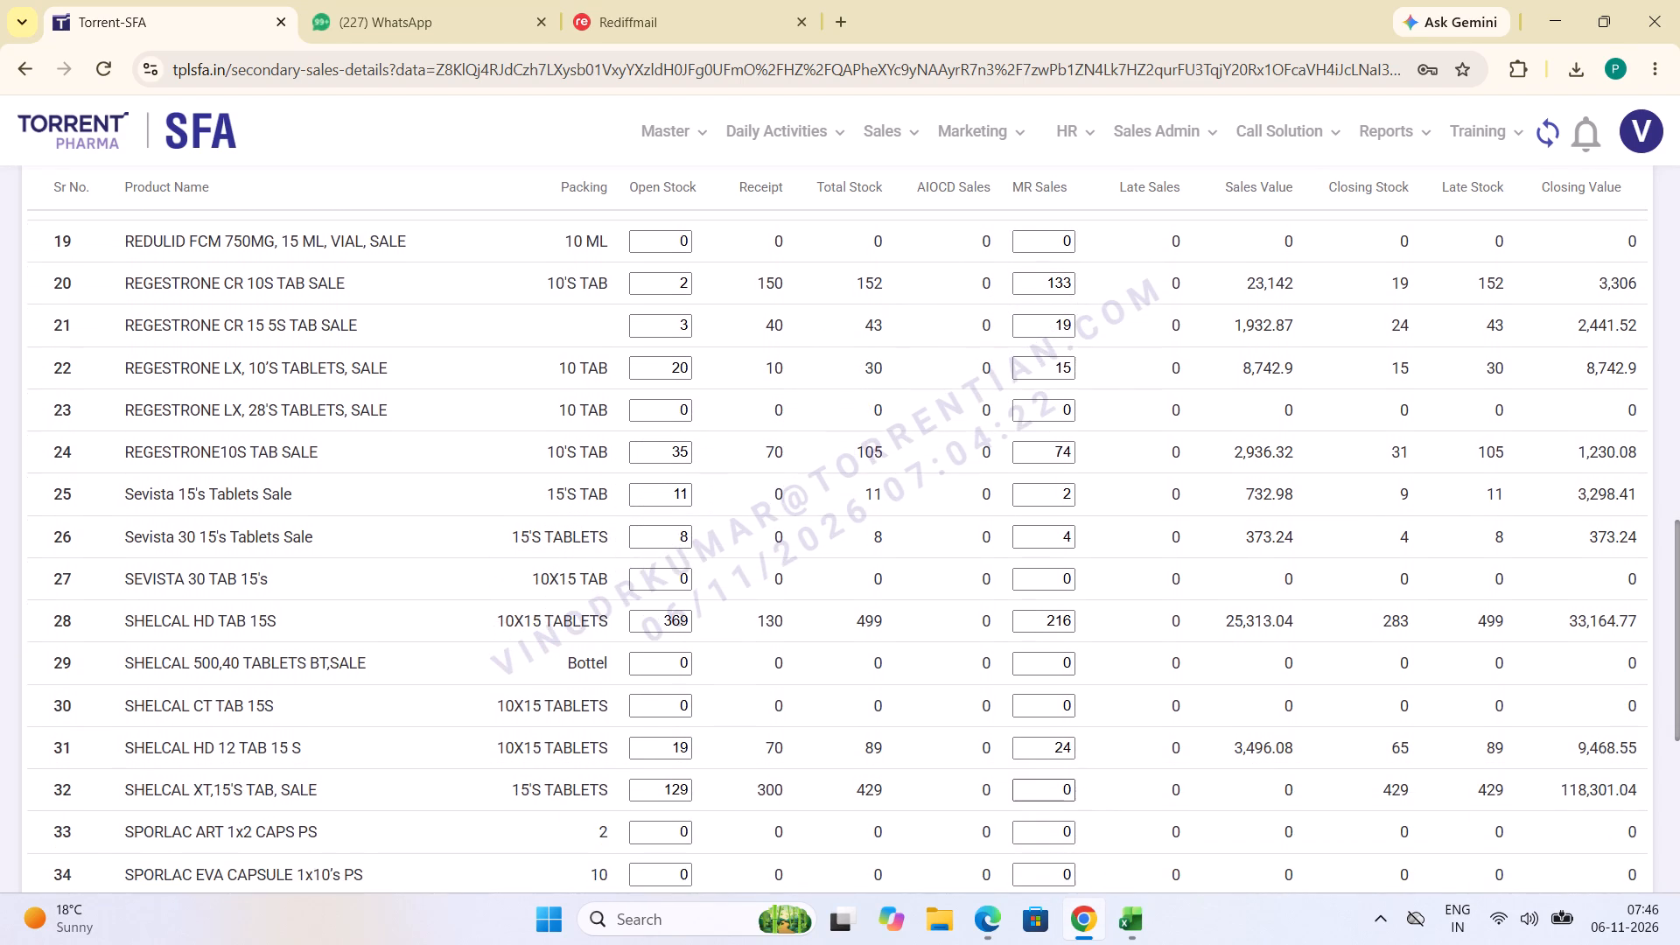
click(1073, 790)
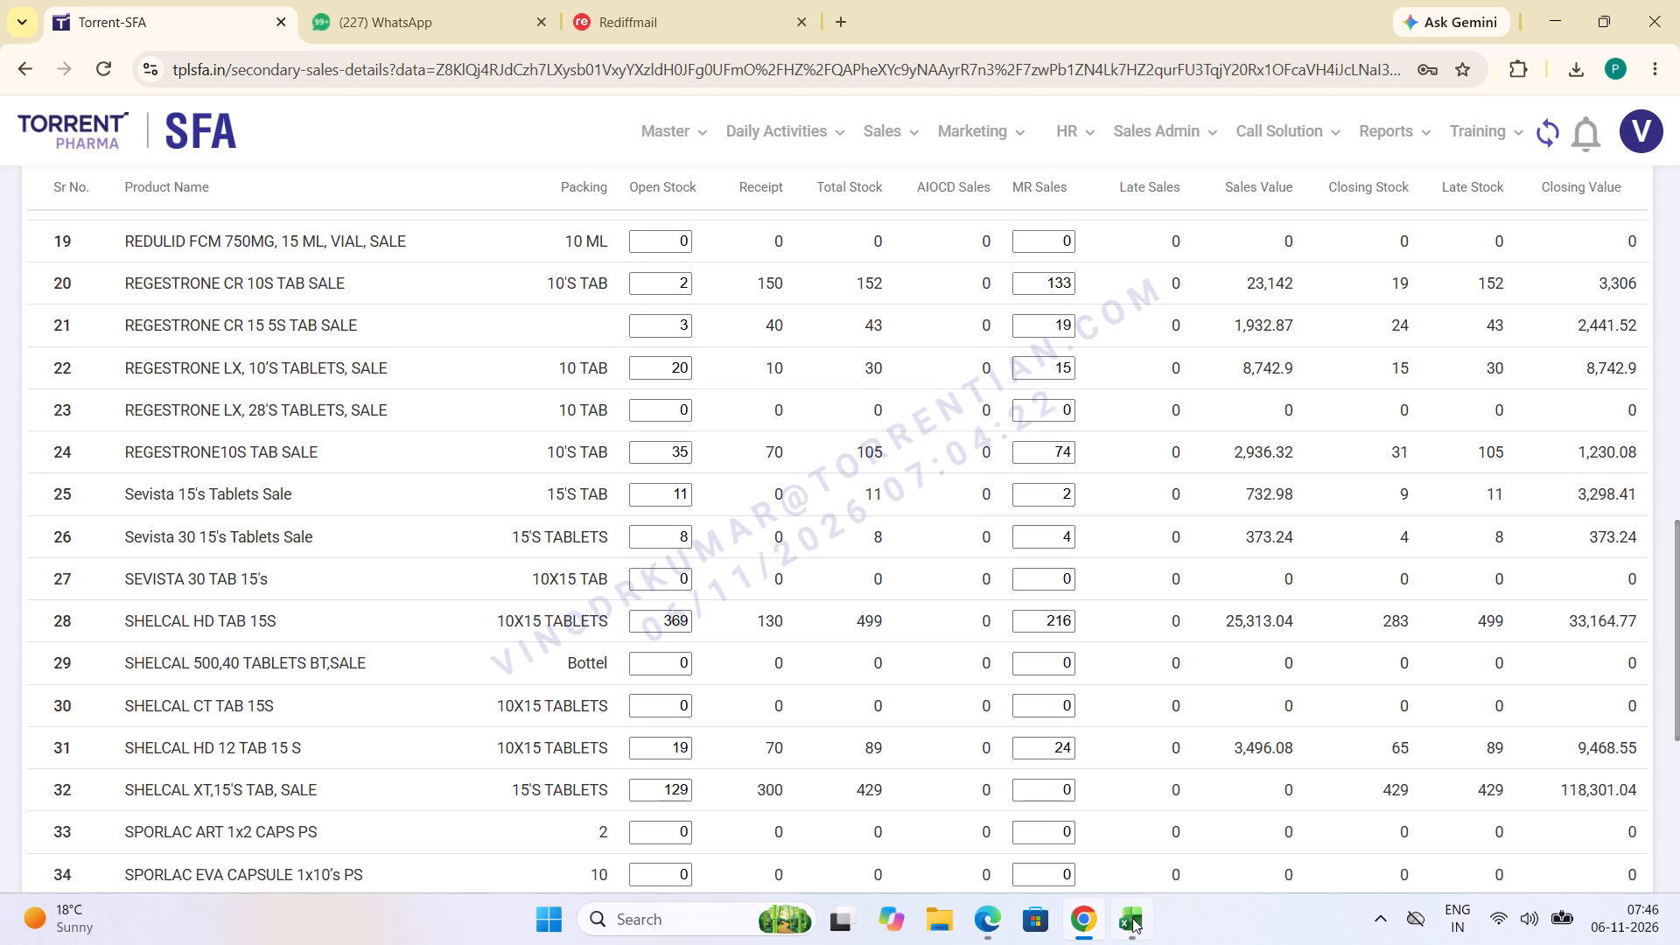
click(1133, 920)
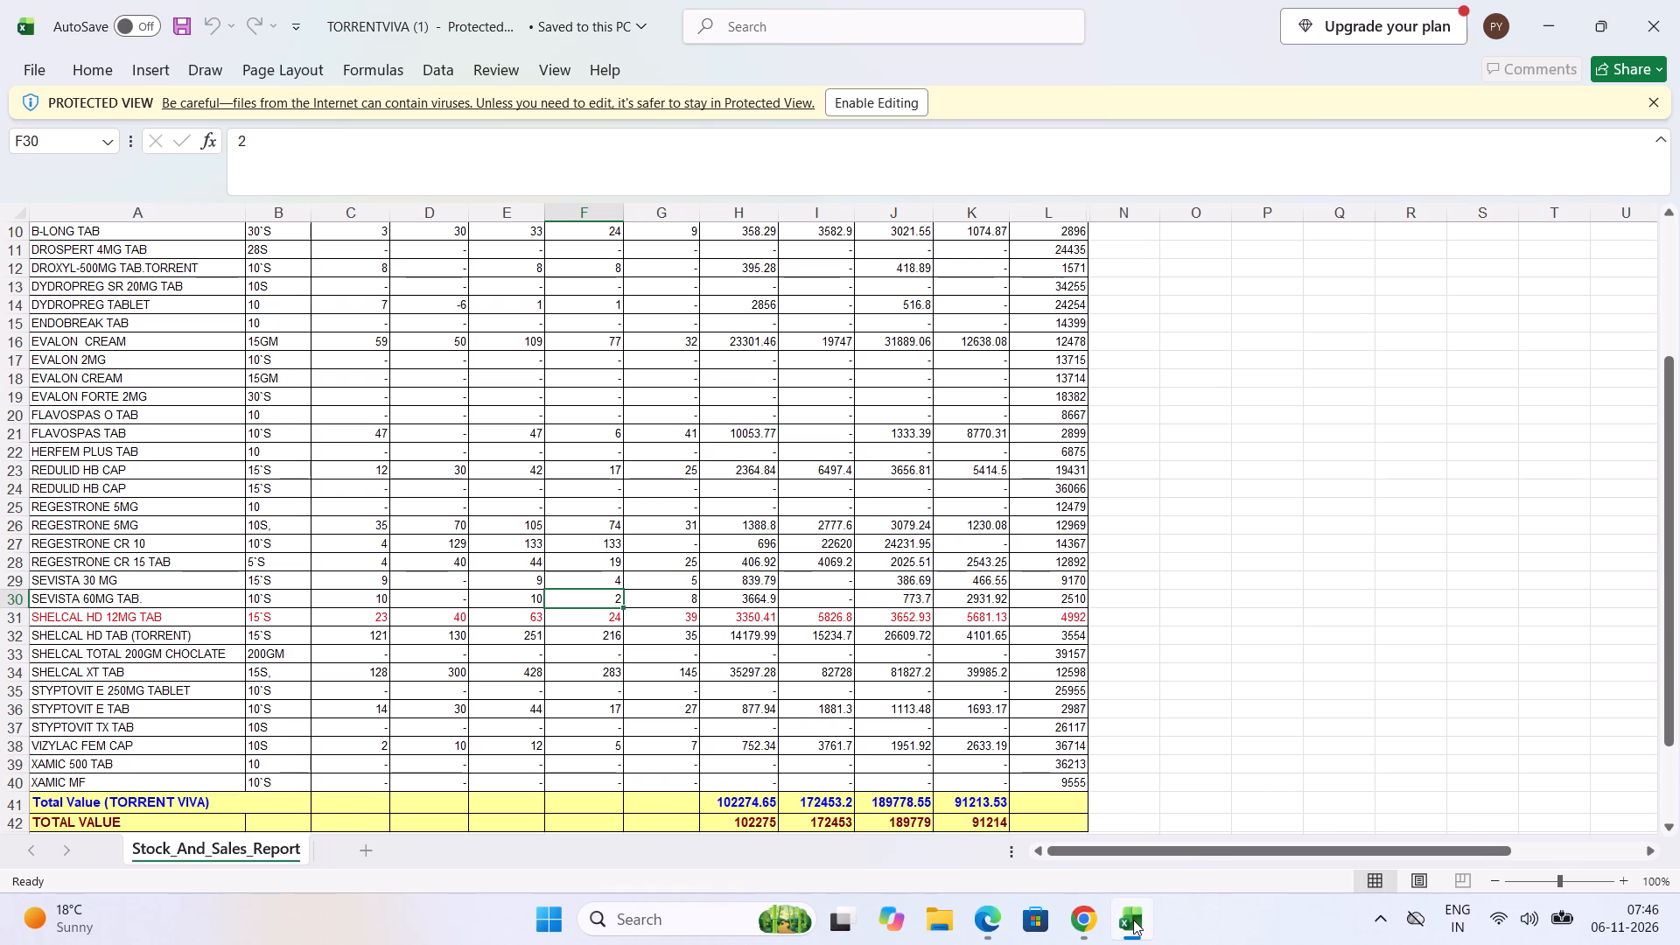
click(1133, 920)
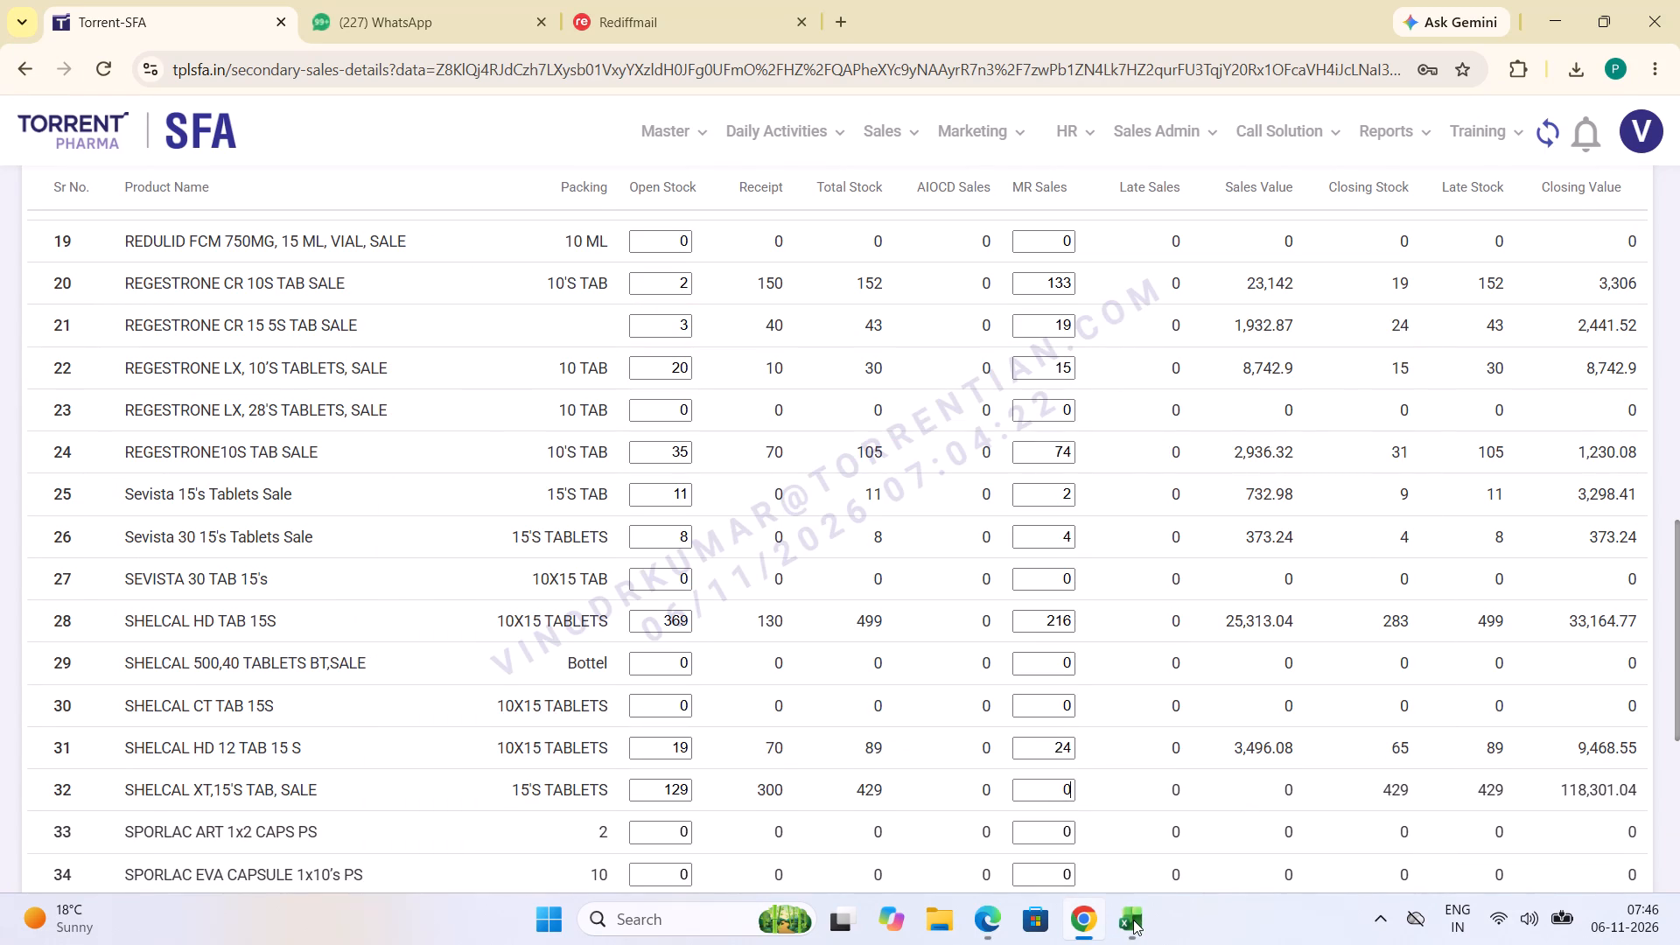
text(28)
key(3)
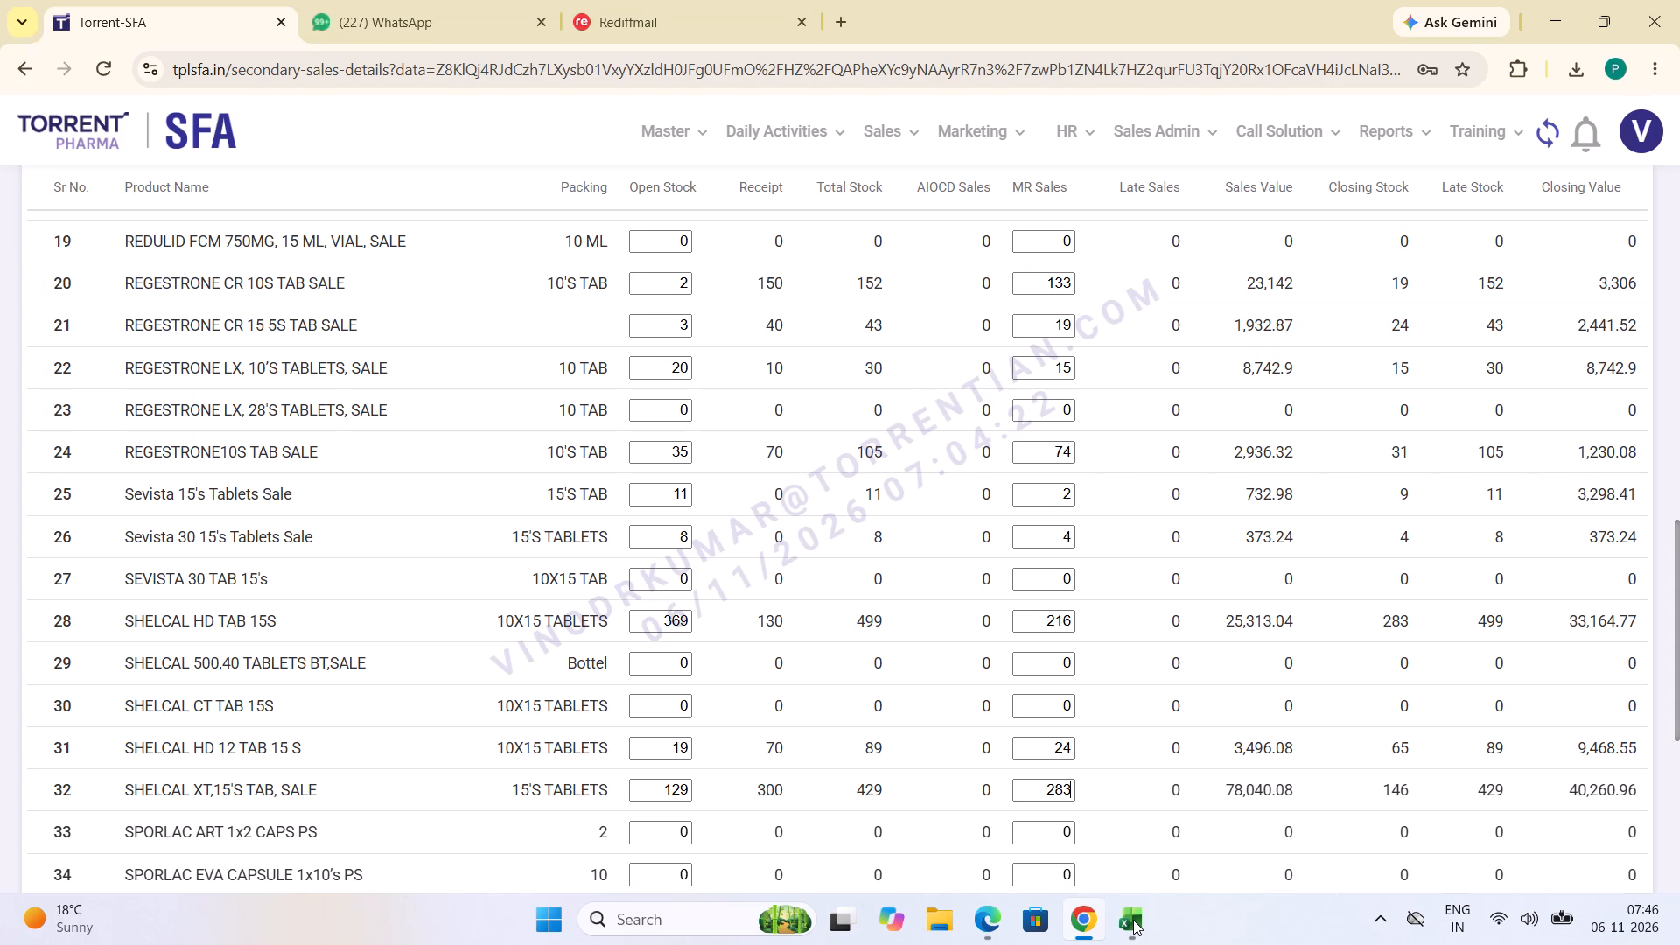
Enter MR Sales of 5 for VIZYLAC FEM CAP, 10' CAPSULES, SALE in row 40 of the sales form.
click(1131, 865)
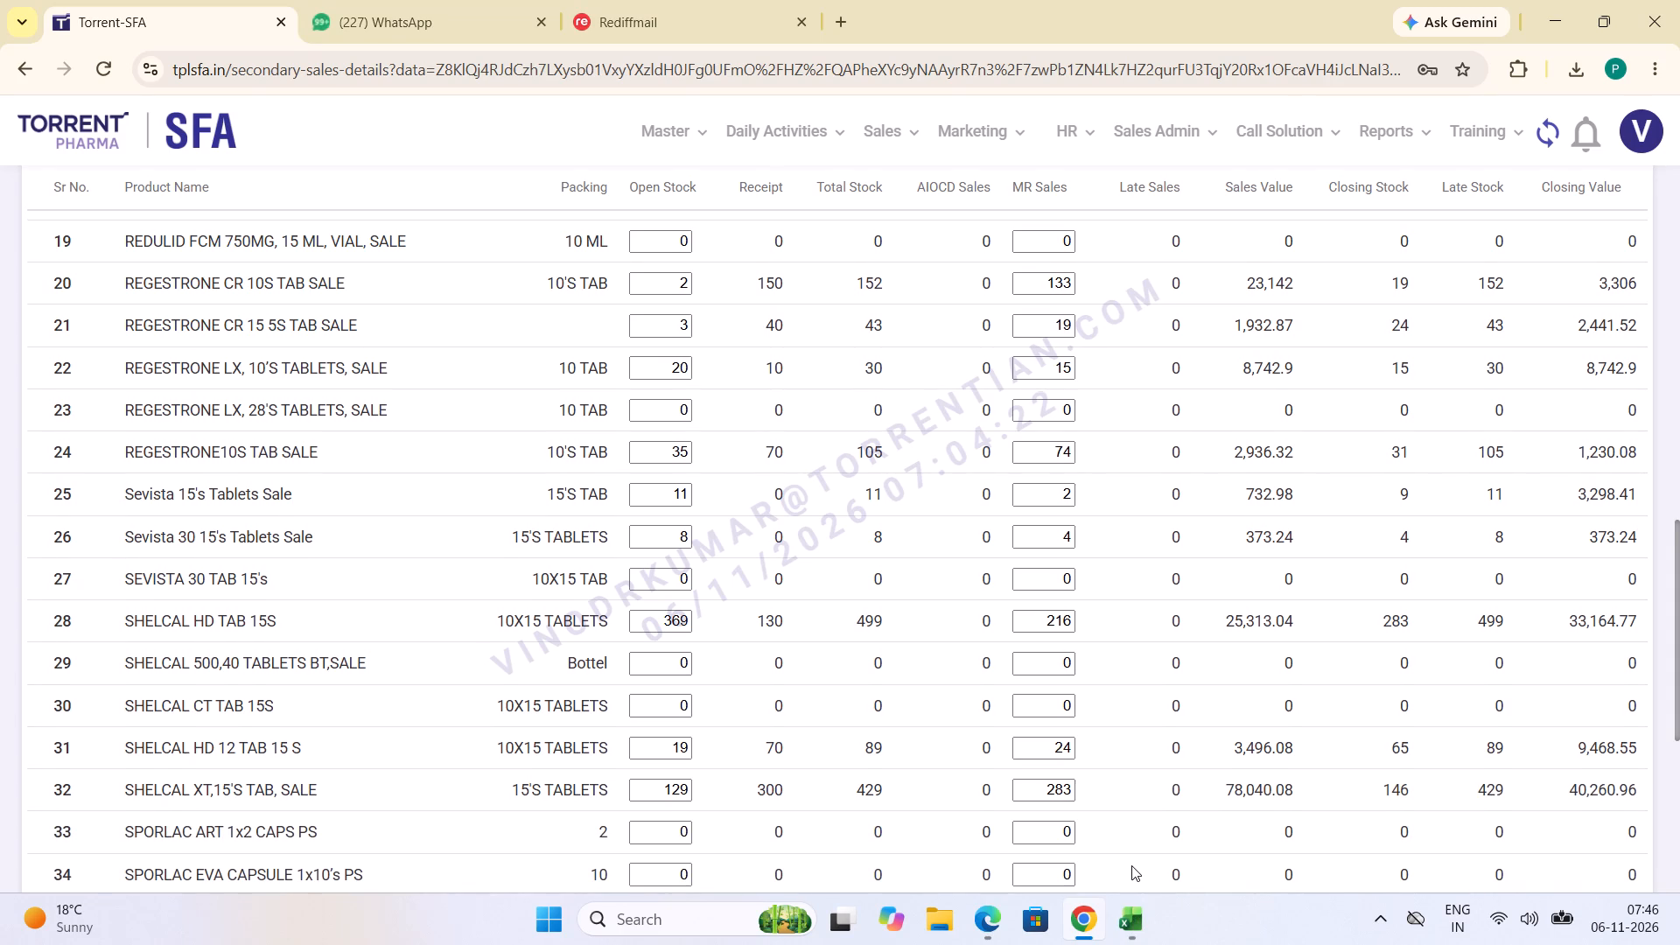
key(Down)
key(Down)
key(Down)
key(Down)
key(Down)
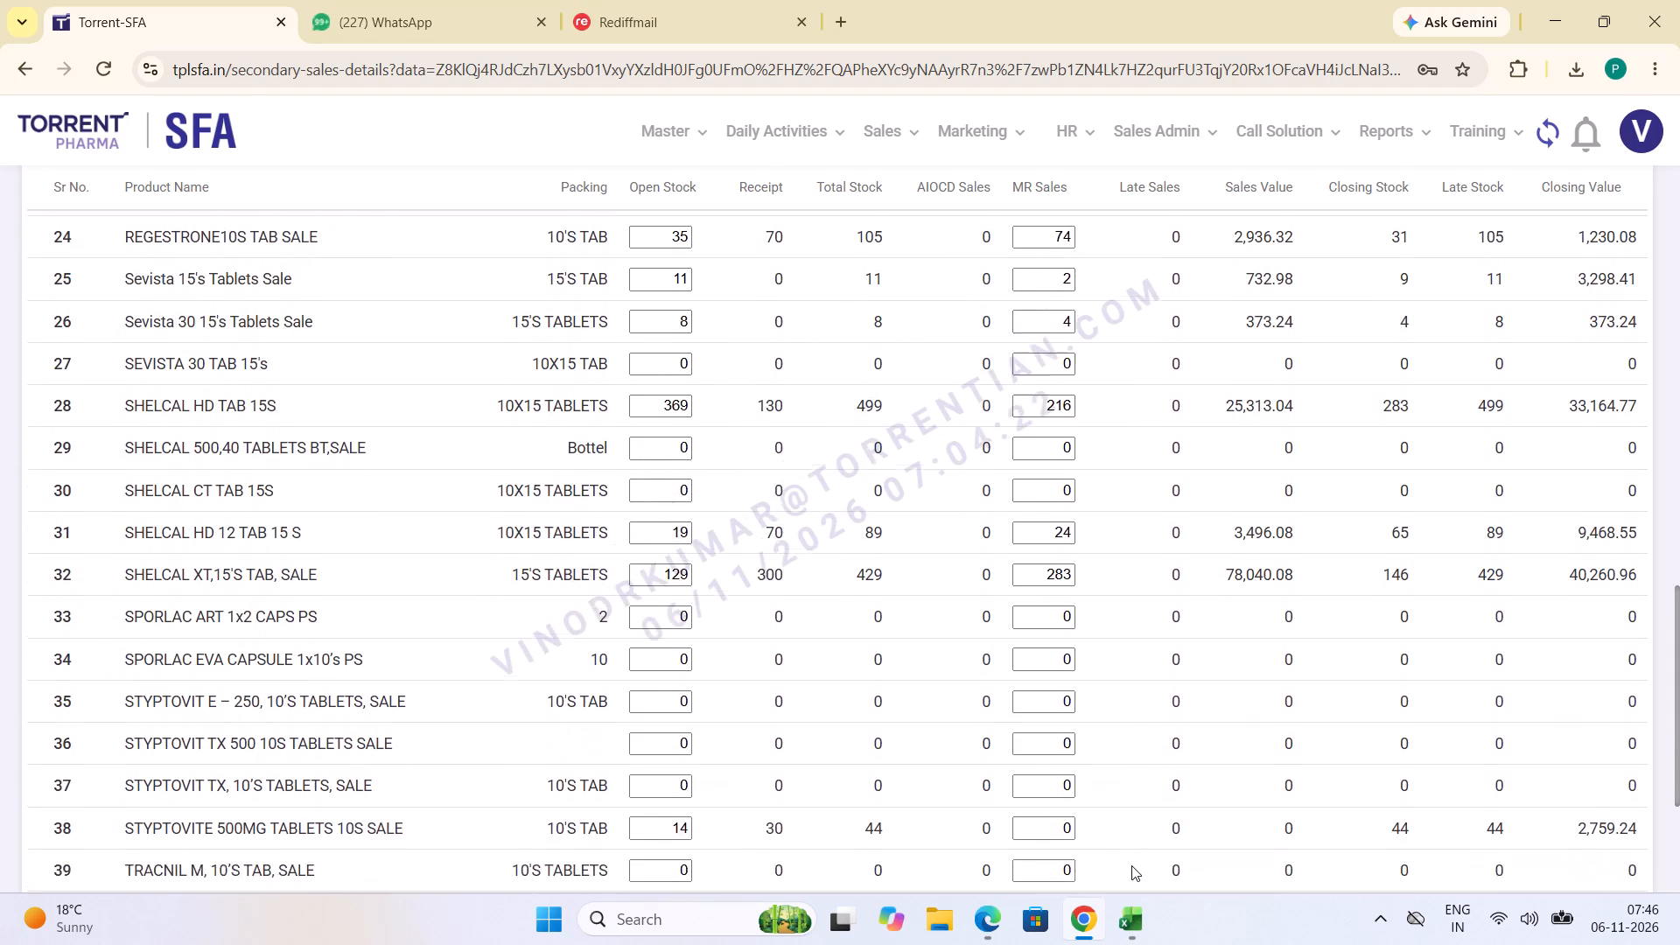
key(Down)
key(Down)
key(Down)
key(Down)
key(Down)
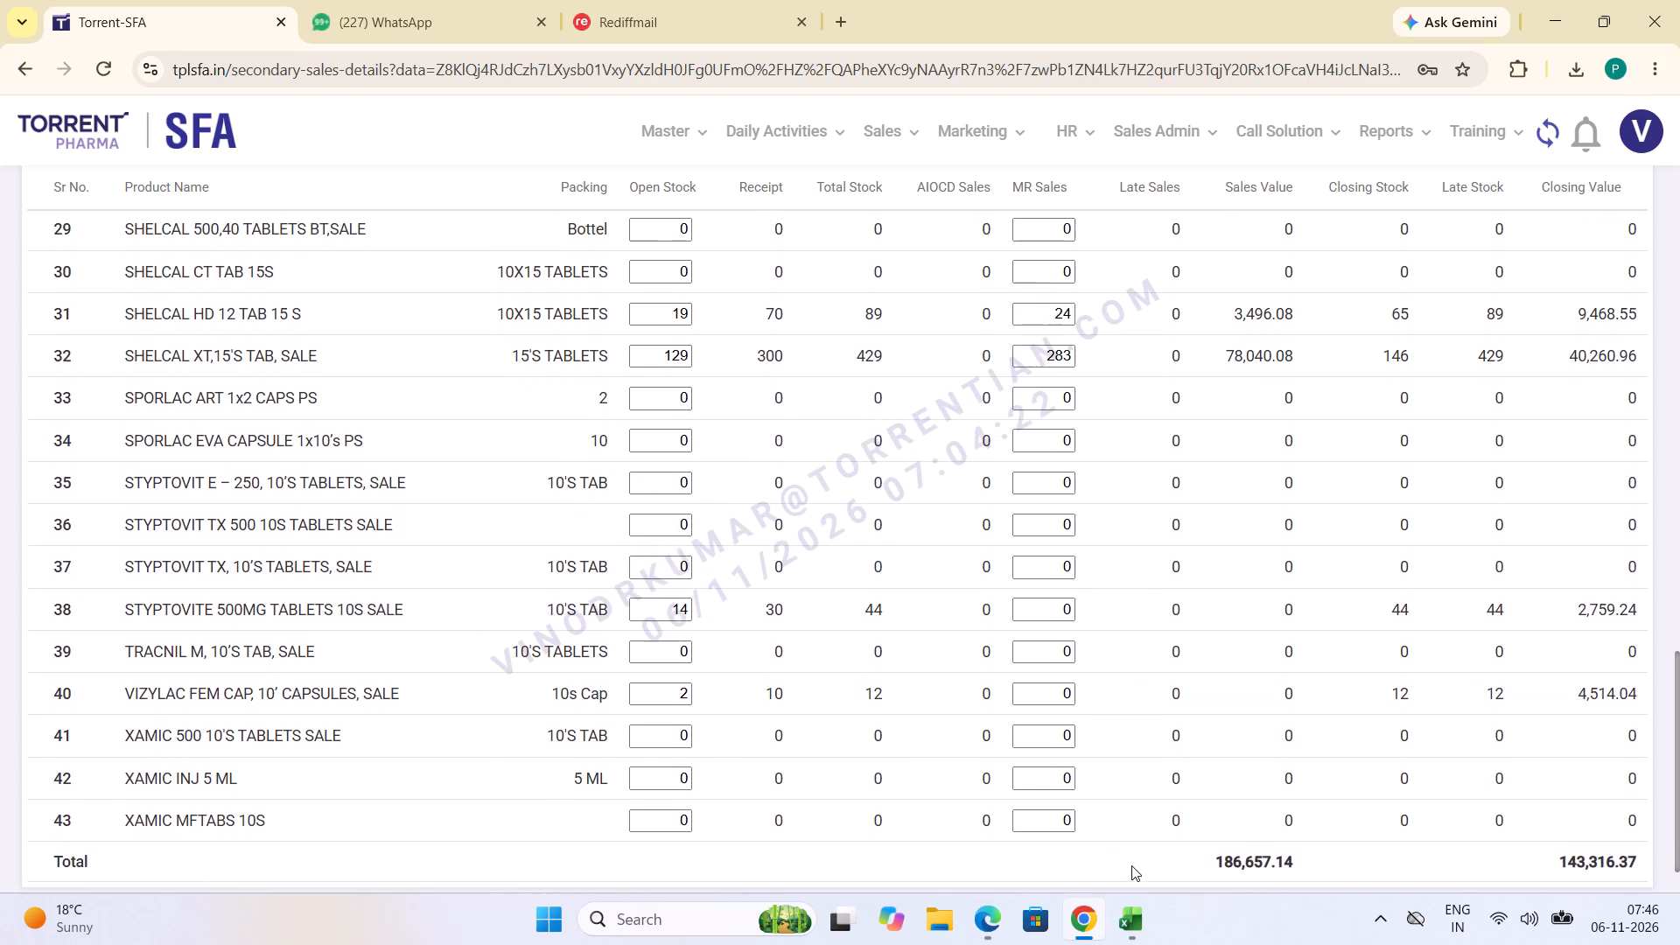
key(Down)
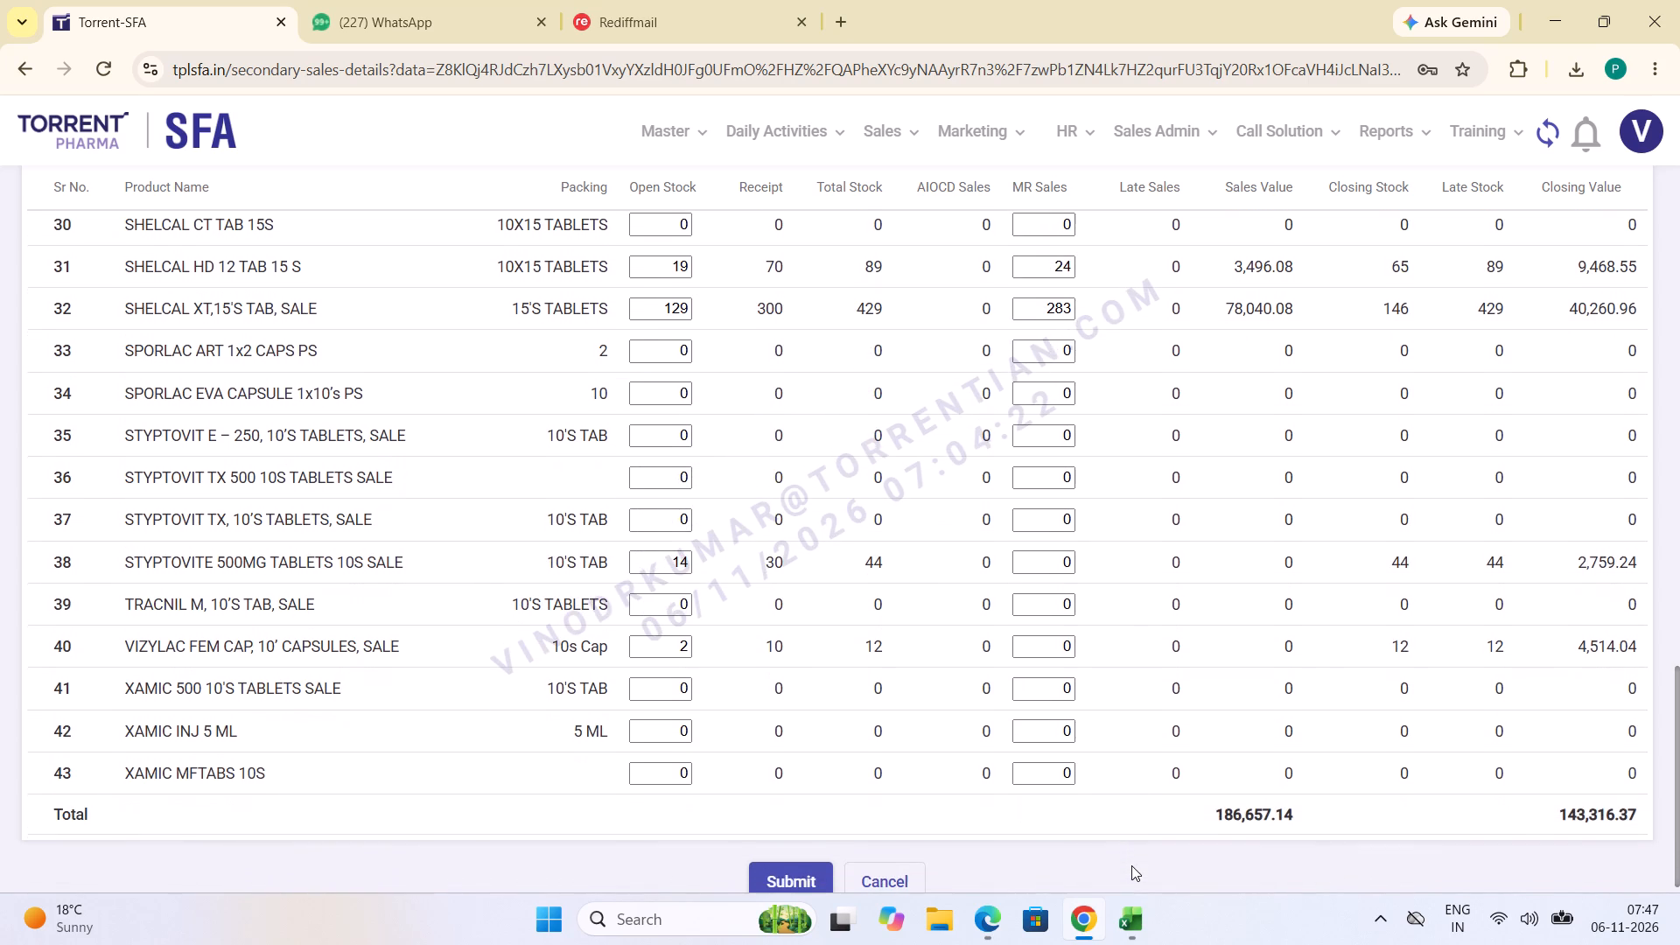
click(1072, 646)
key(5)
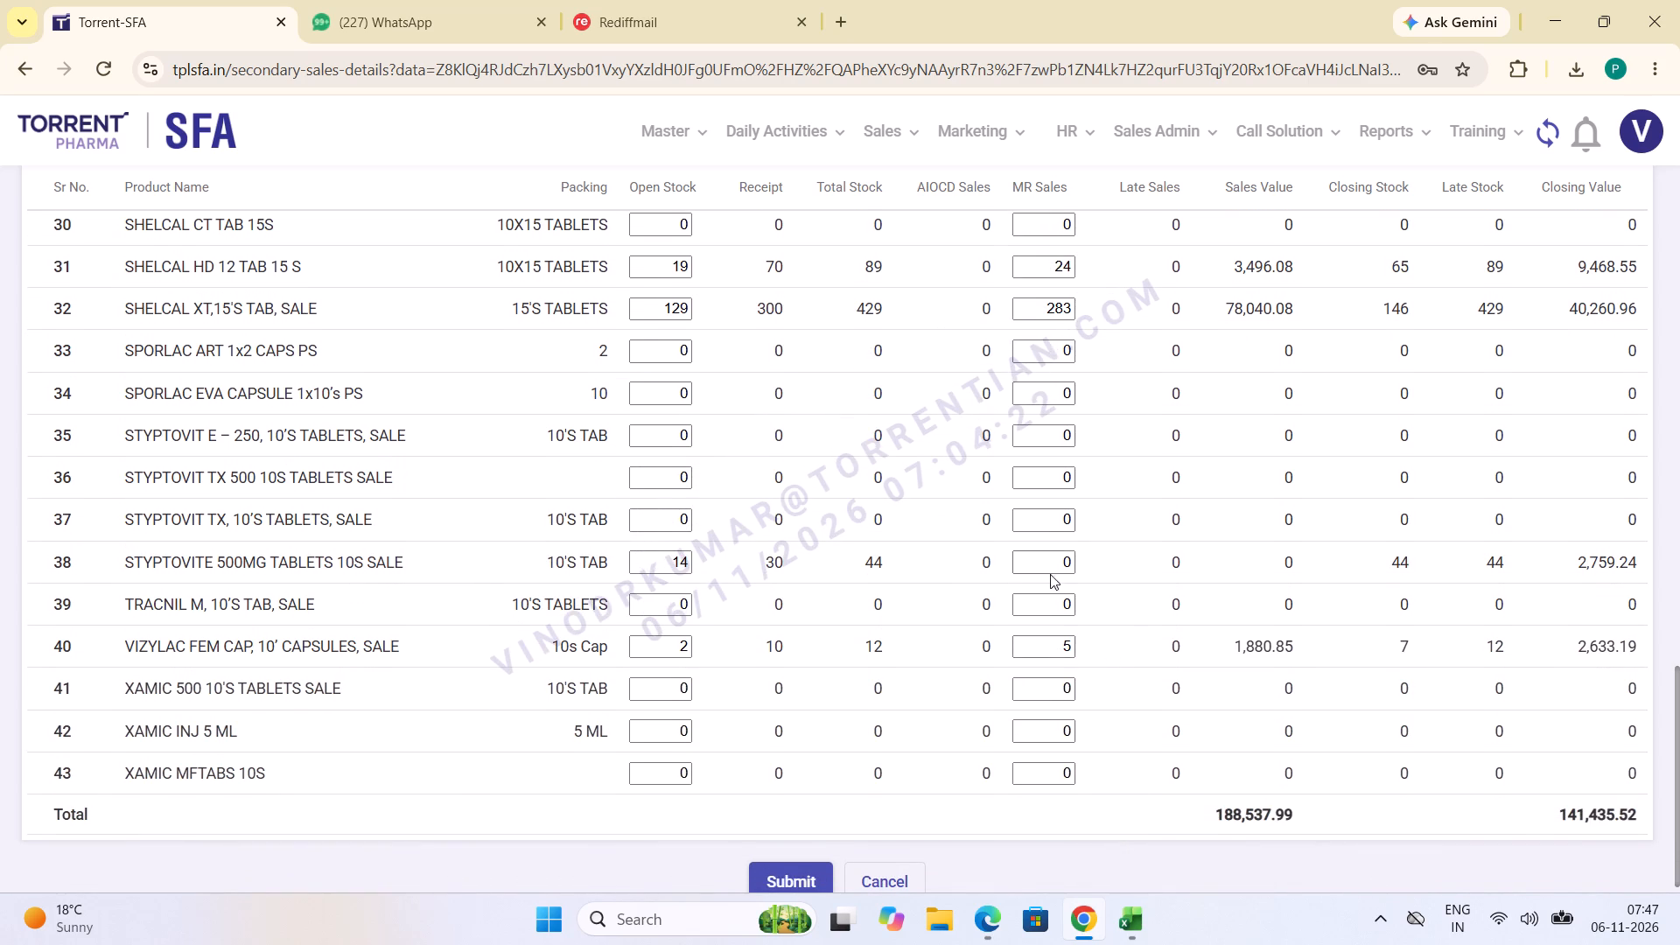
Look up the Styptovit E sales in Excel and enter MR Sales of 17 for STYPTOVITE 500MG TABLETS 10S SALE in Torrent-SFA.
click(1069, 561)
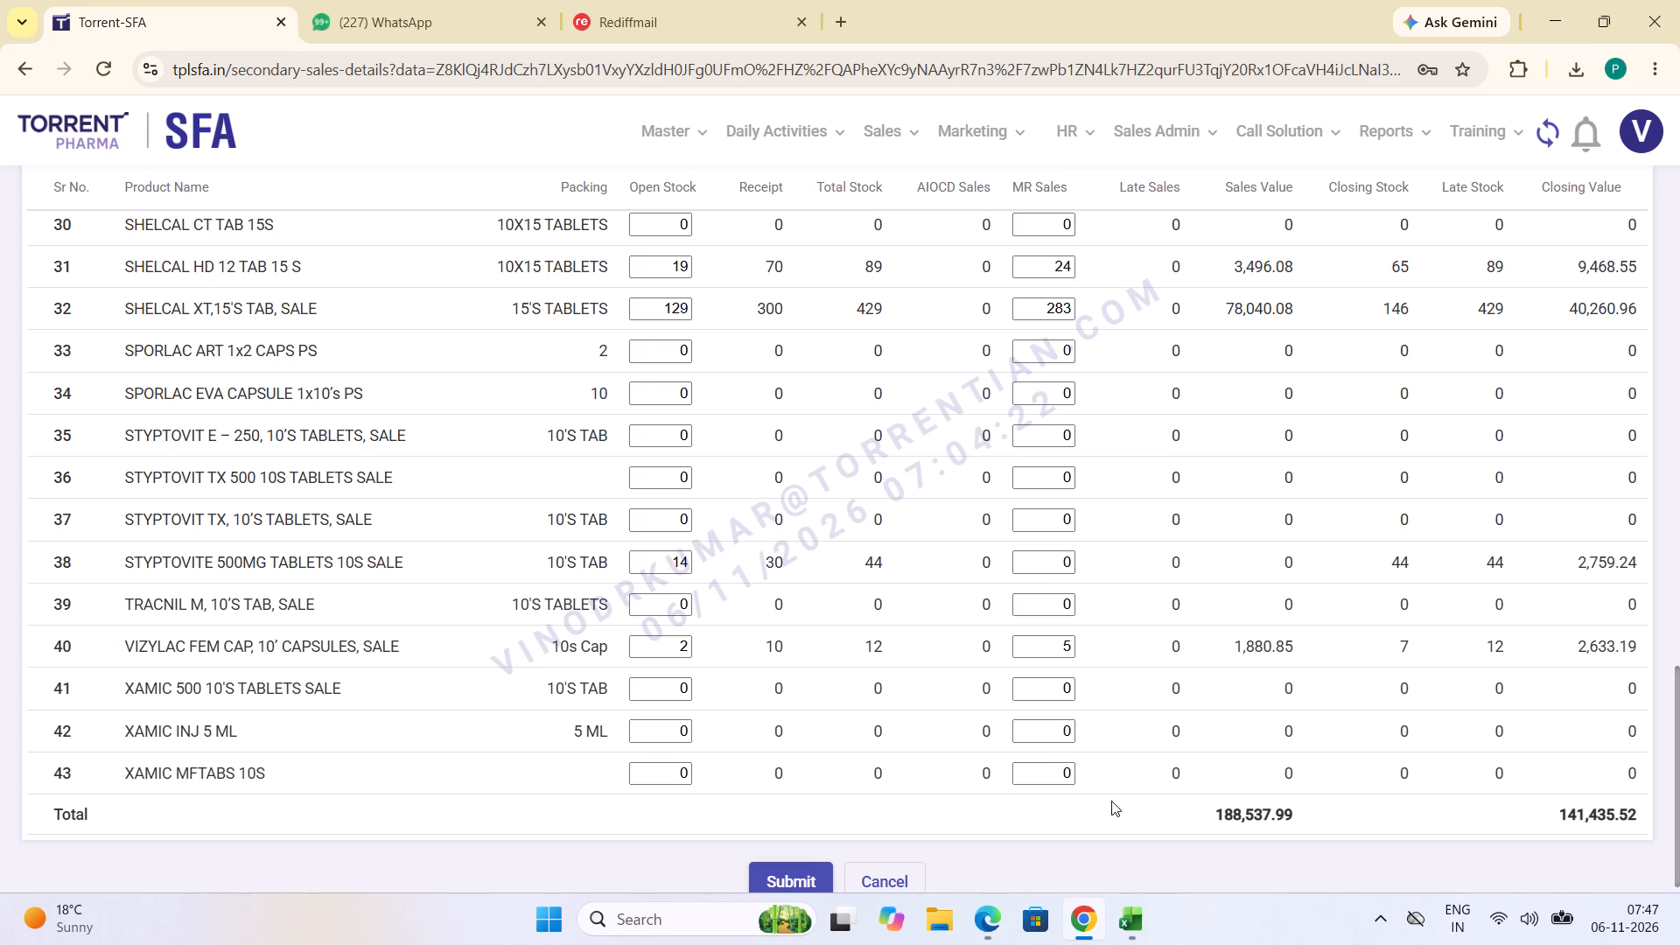
click(1087, 863)
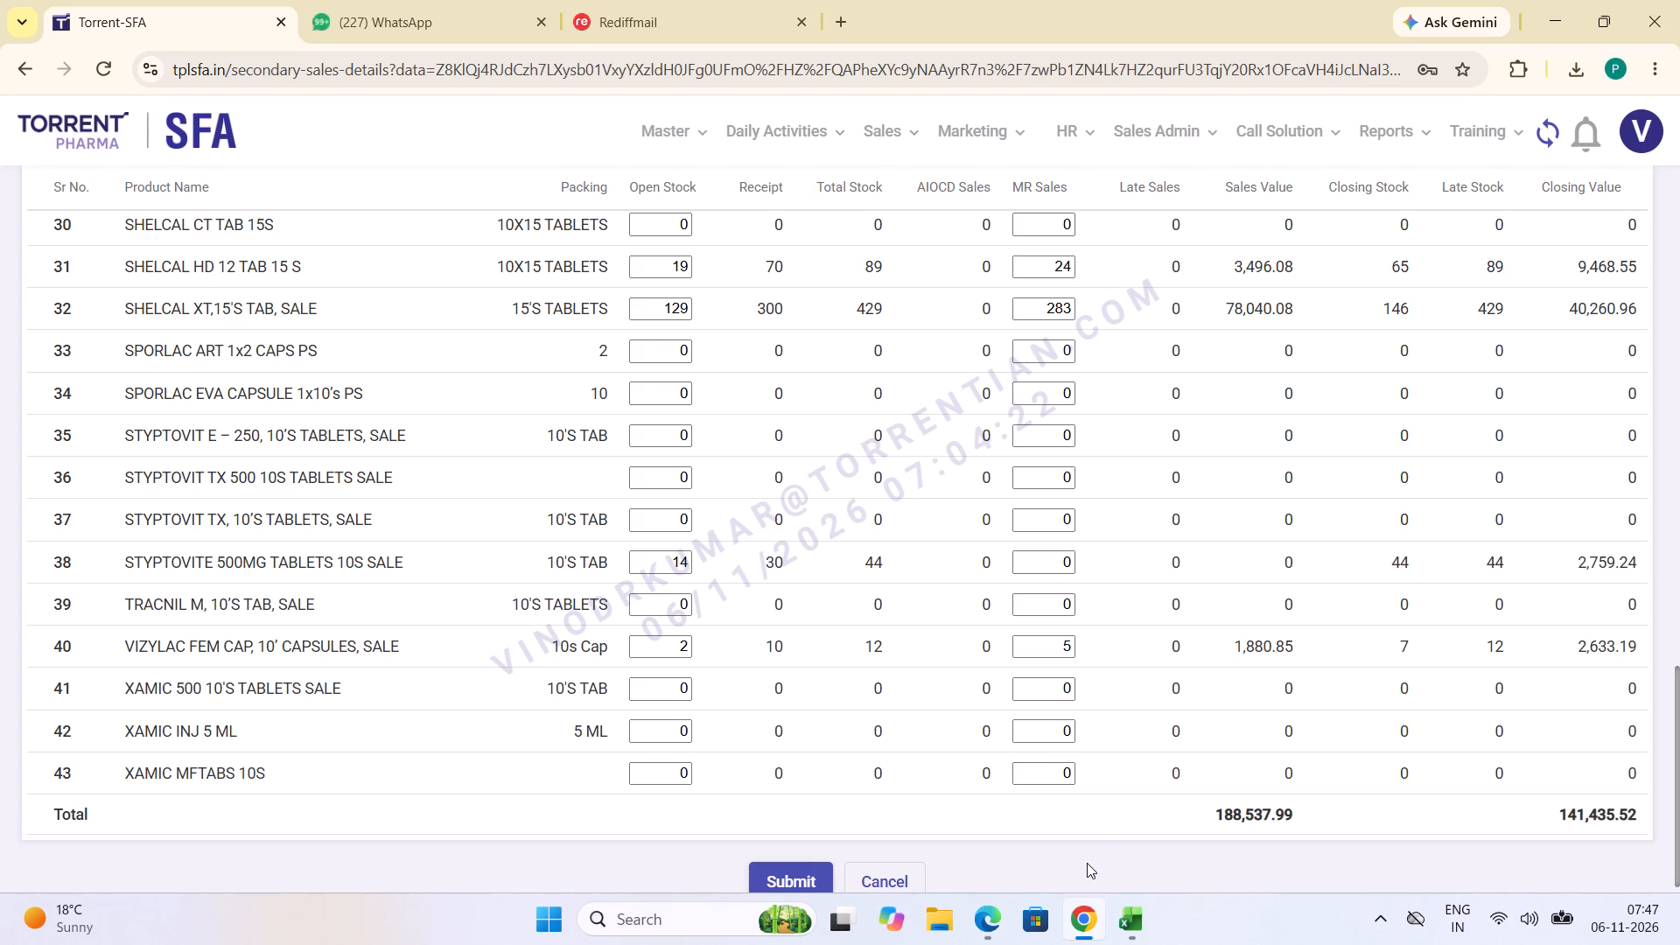
click(1133, 920)
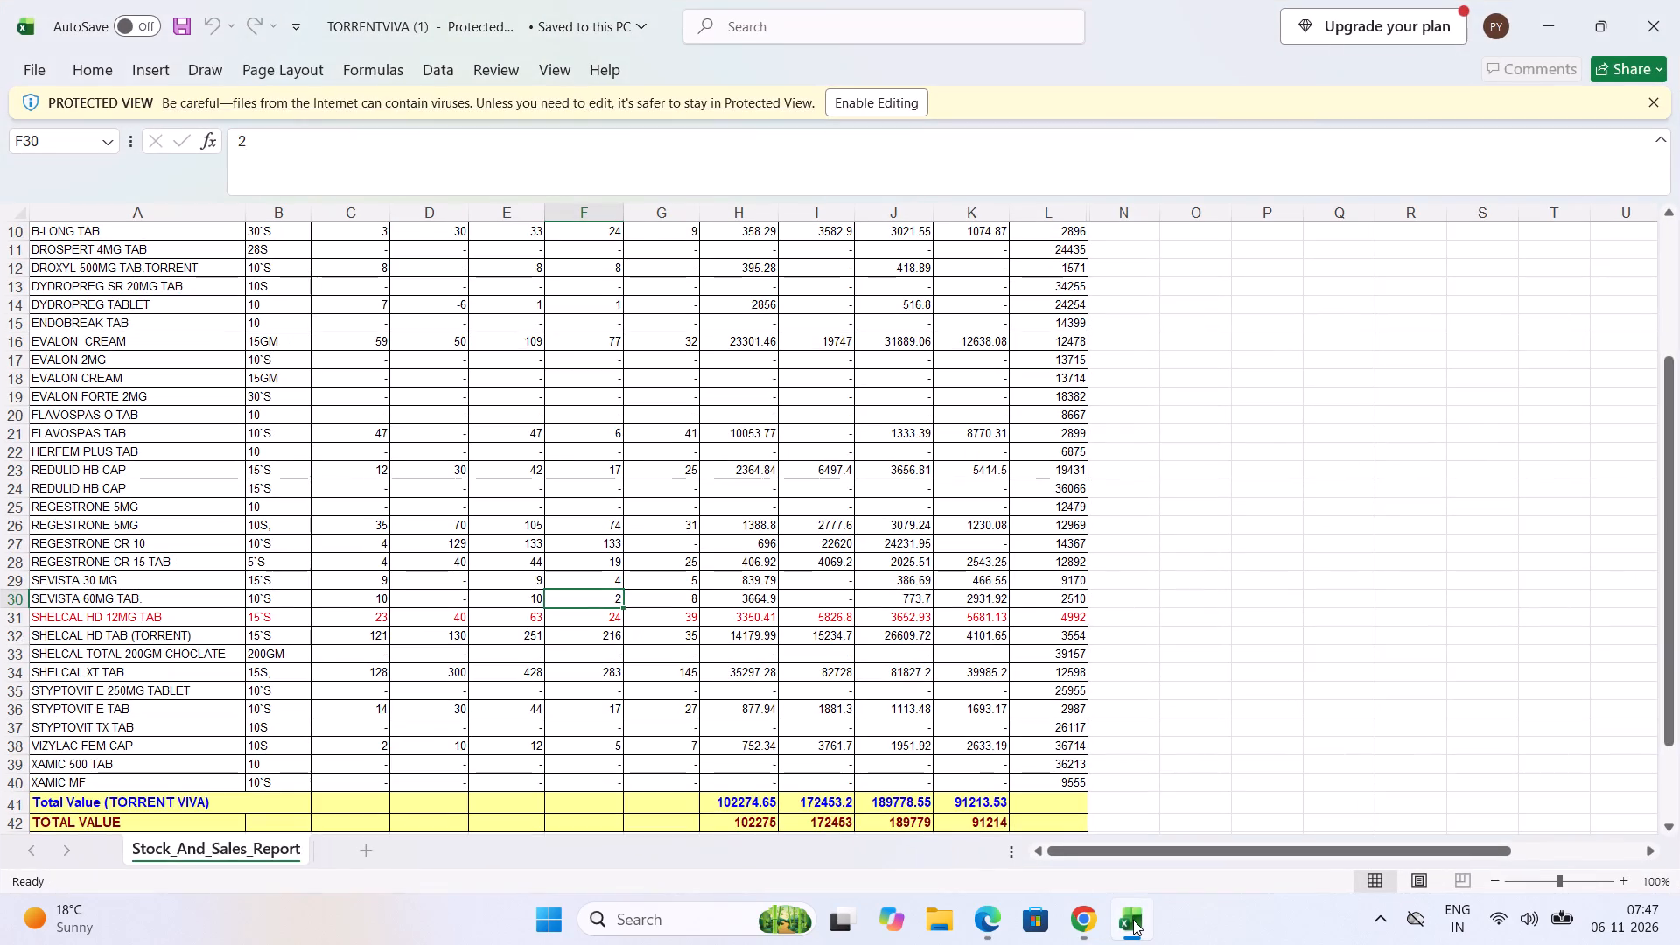
click(1133, 920)
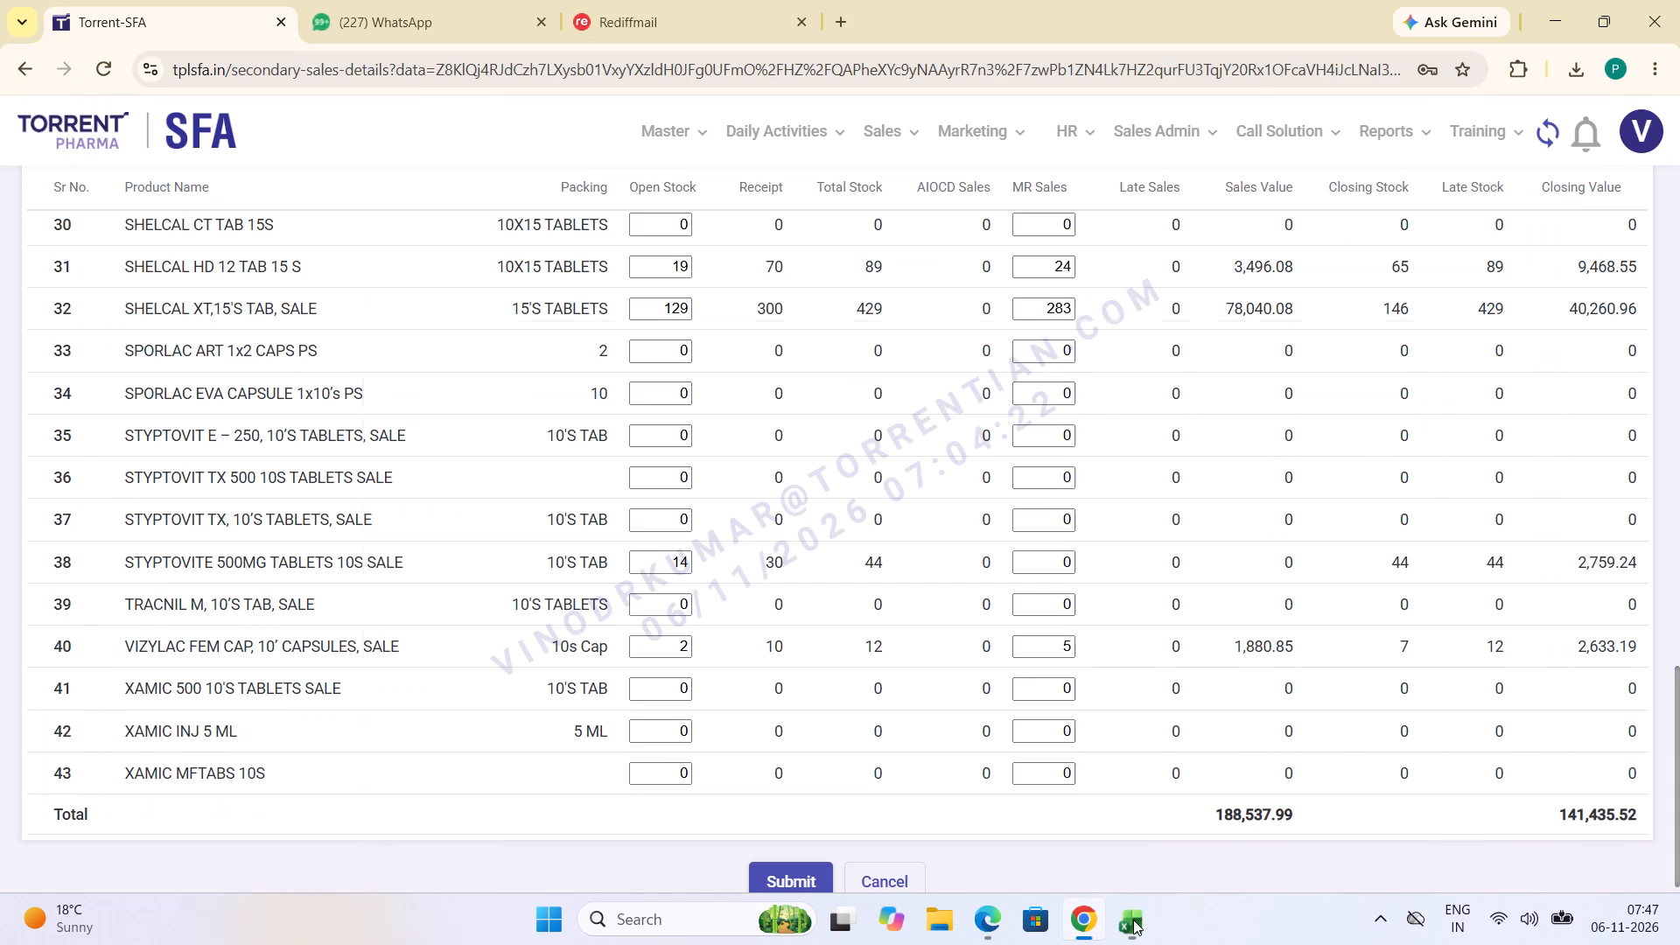
click(1069, 563)
text(17)
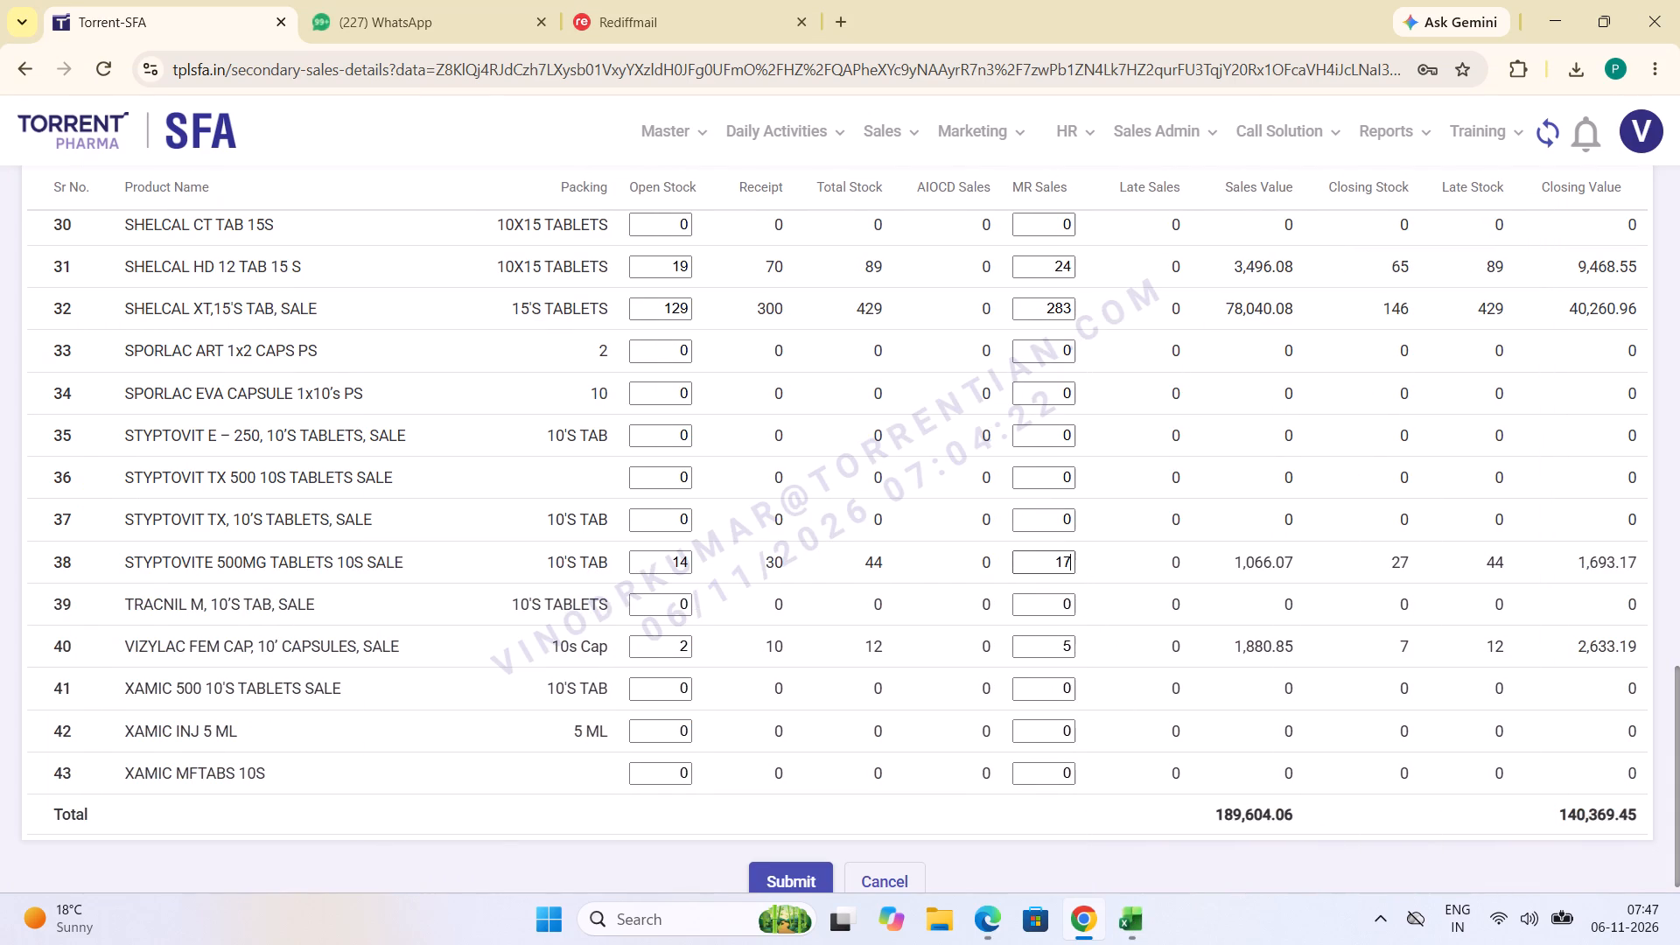
Submit the completed secondary sales form.
click(803, 871)
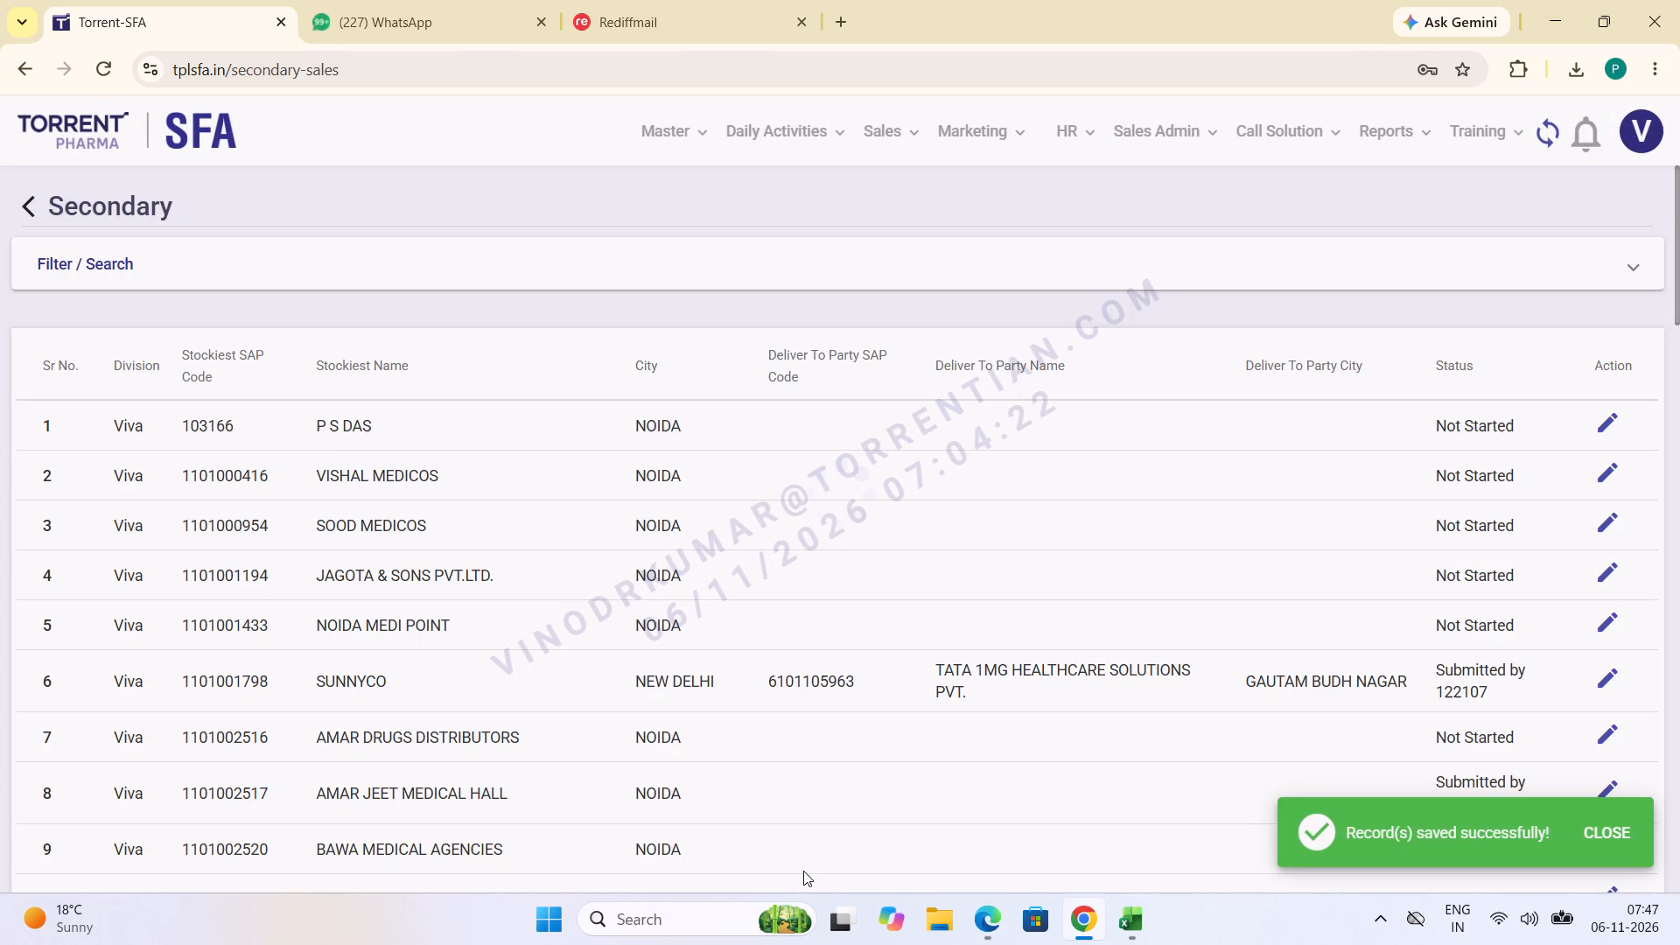
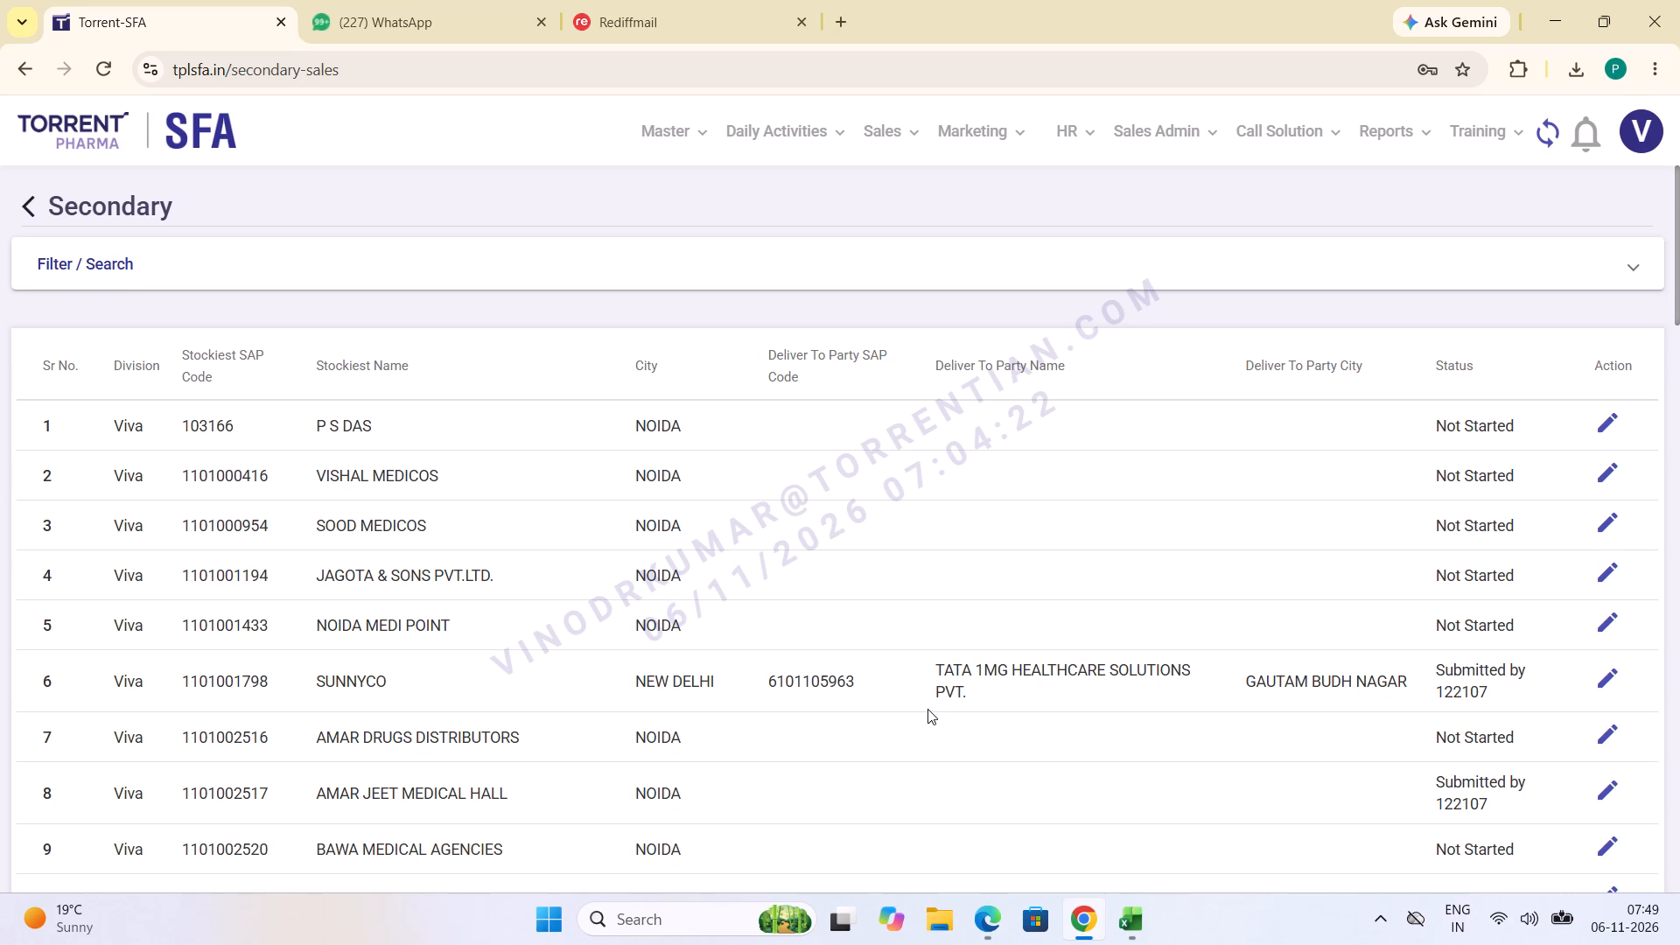
key(Down)
key(Down)
key(Down)
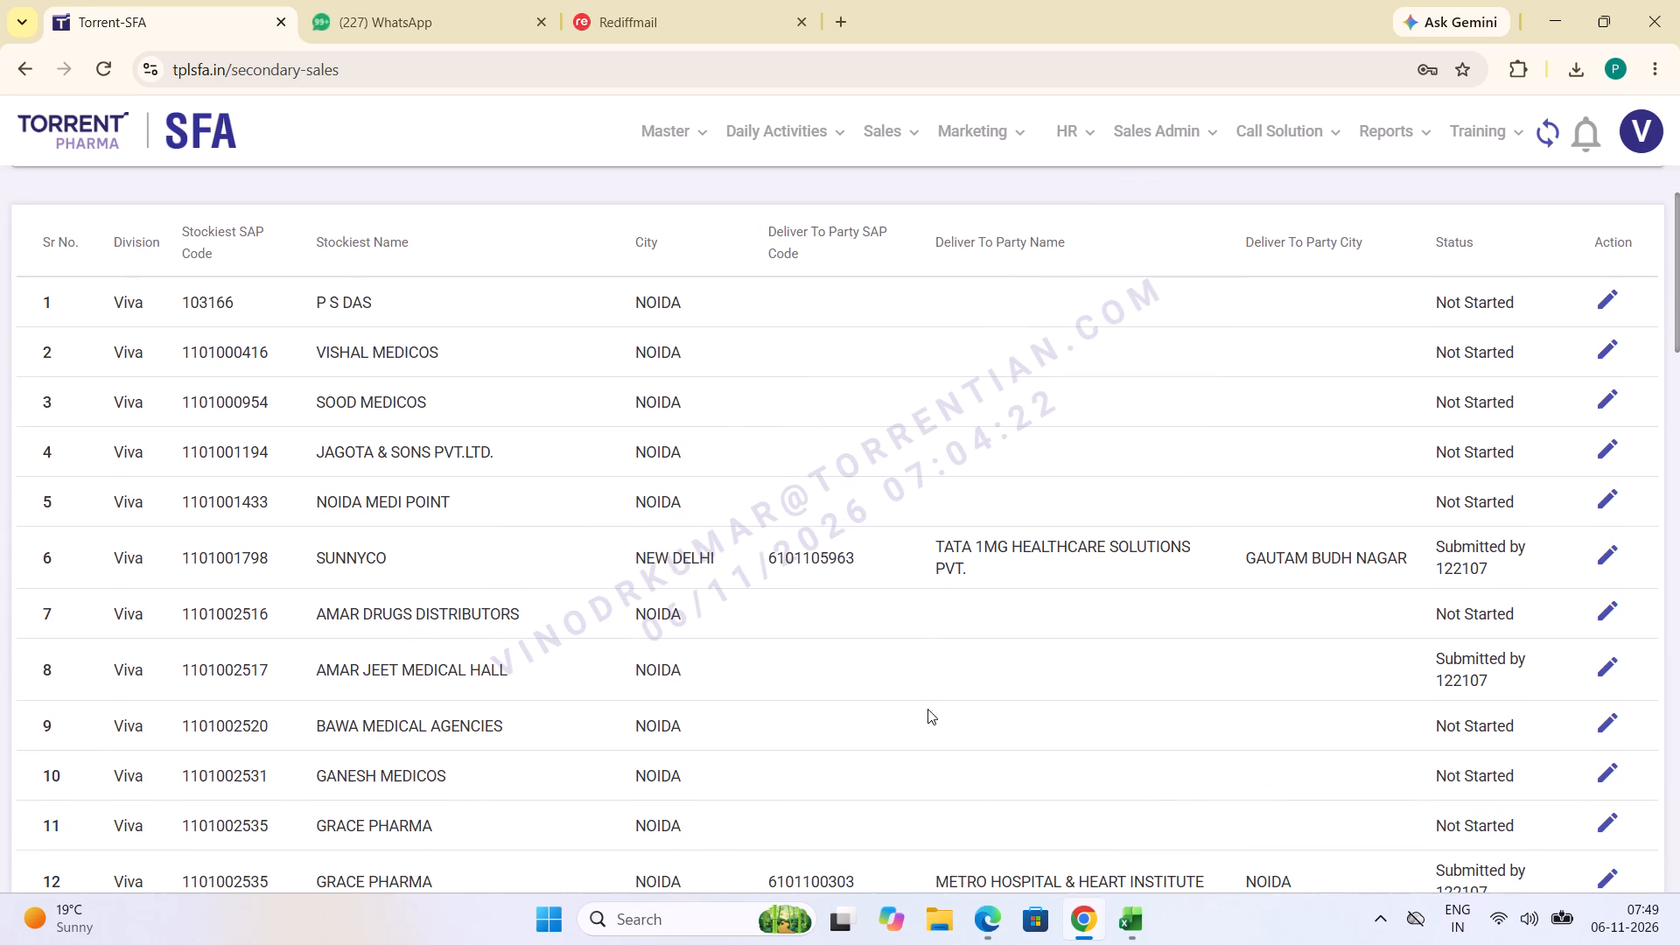
key(Down)
key(Down)
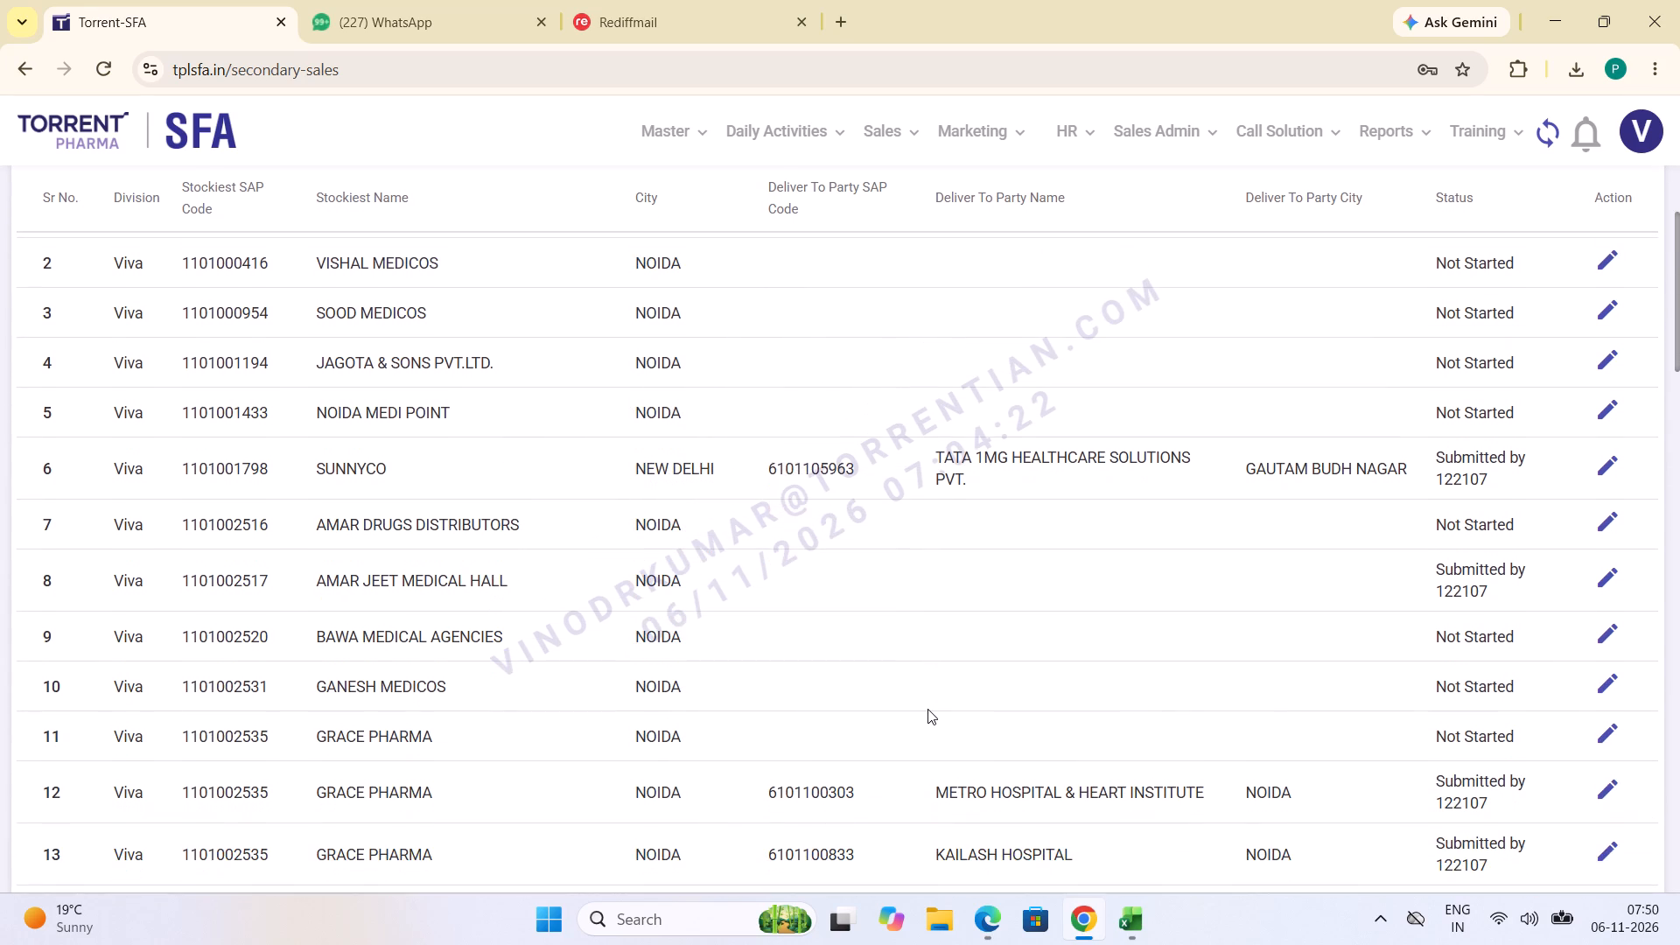
key(Down)
key(Down)
key(Down)
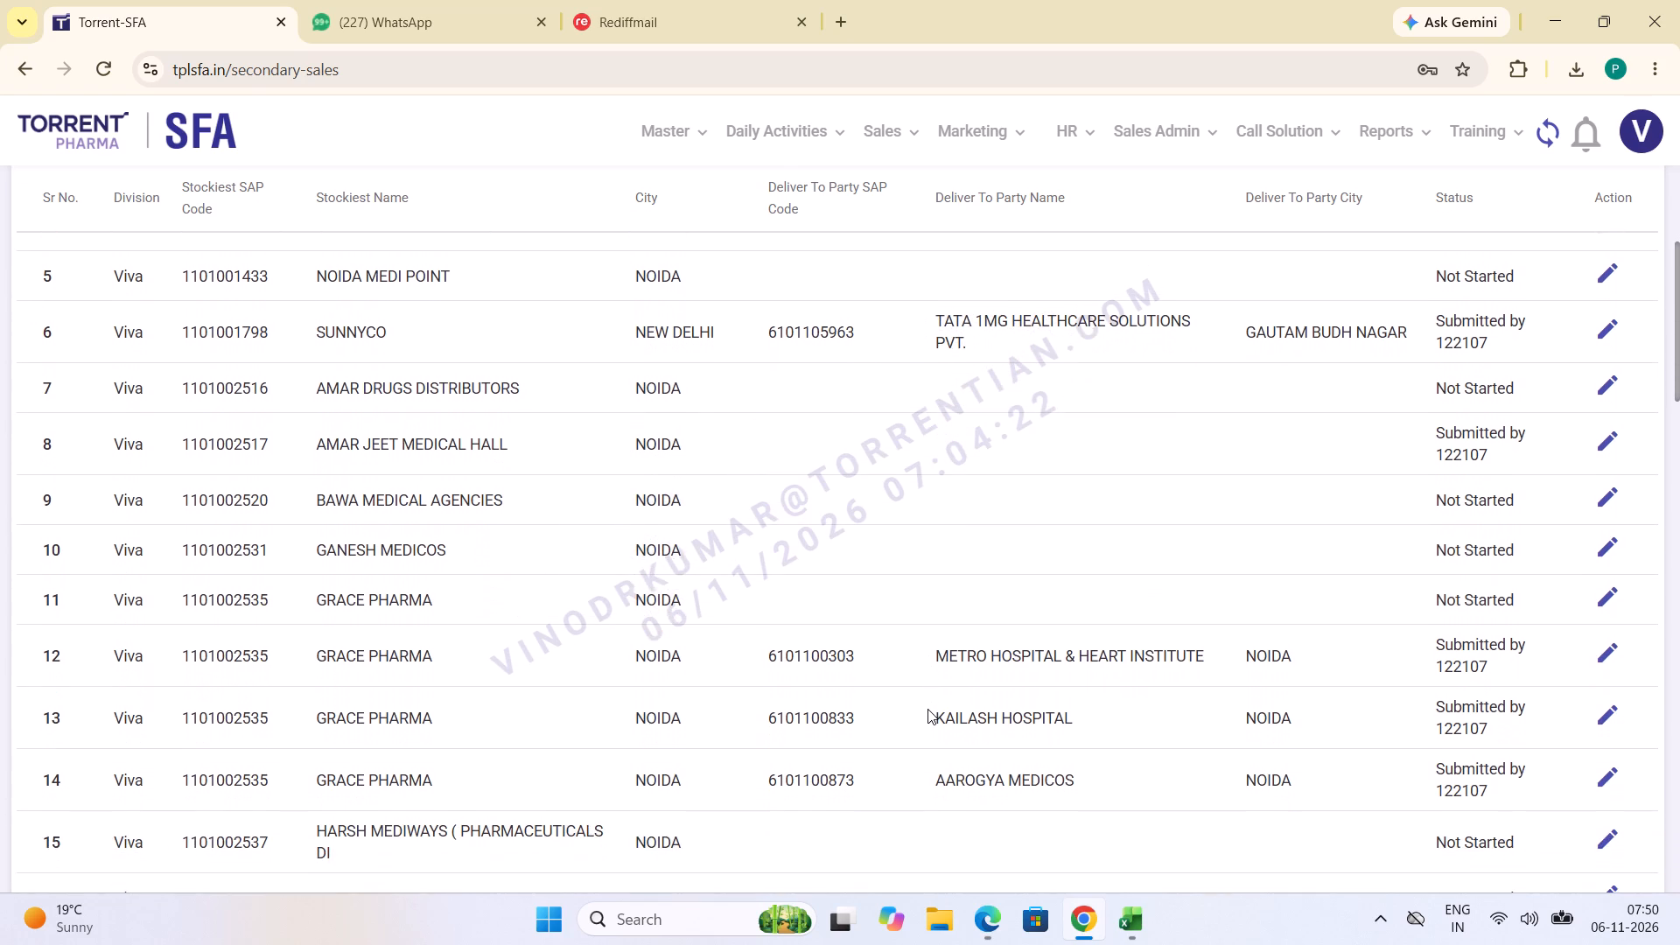
key(Down)
key(Down)
key(Down)
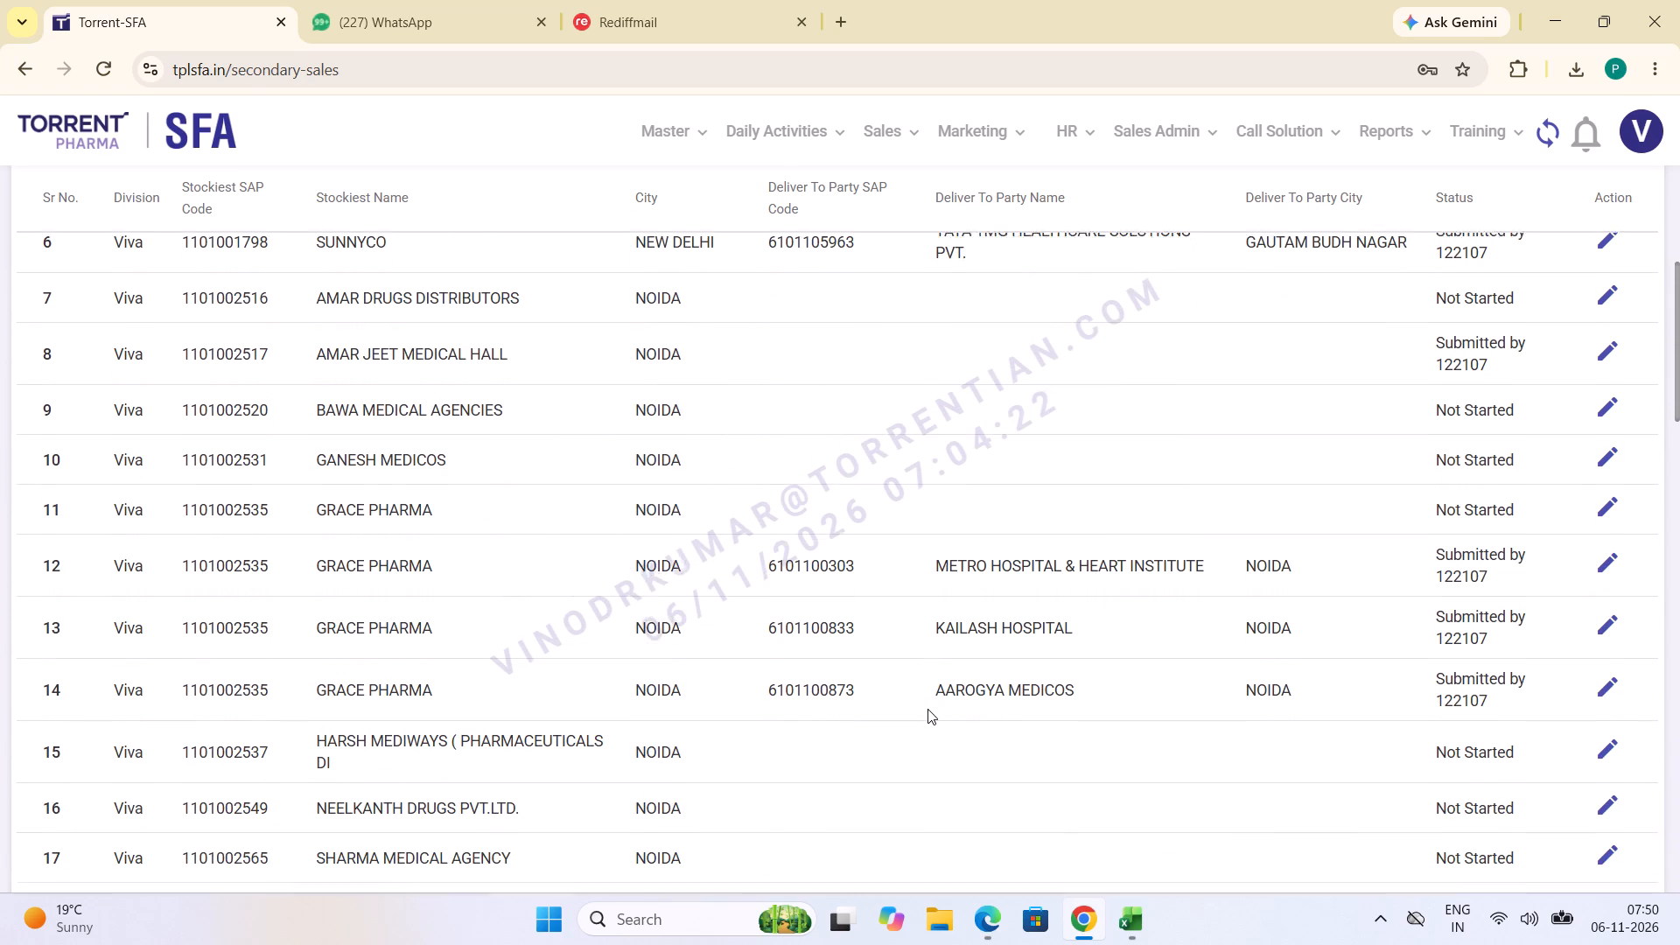
key(Down)
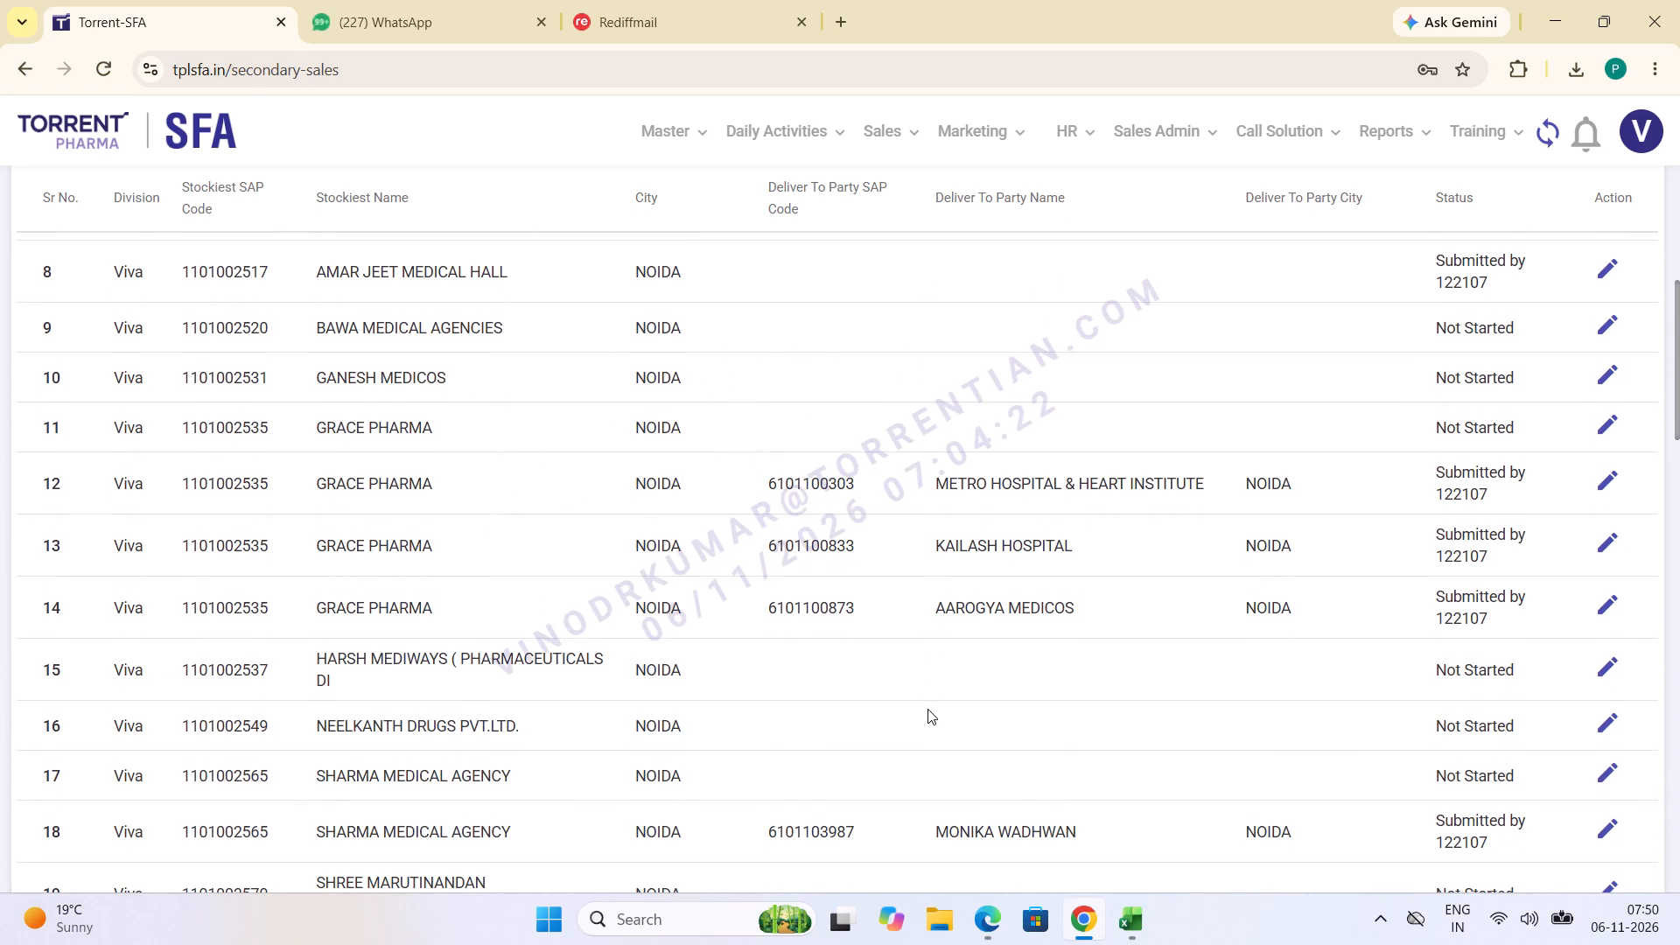
key(Down)
key(Down)
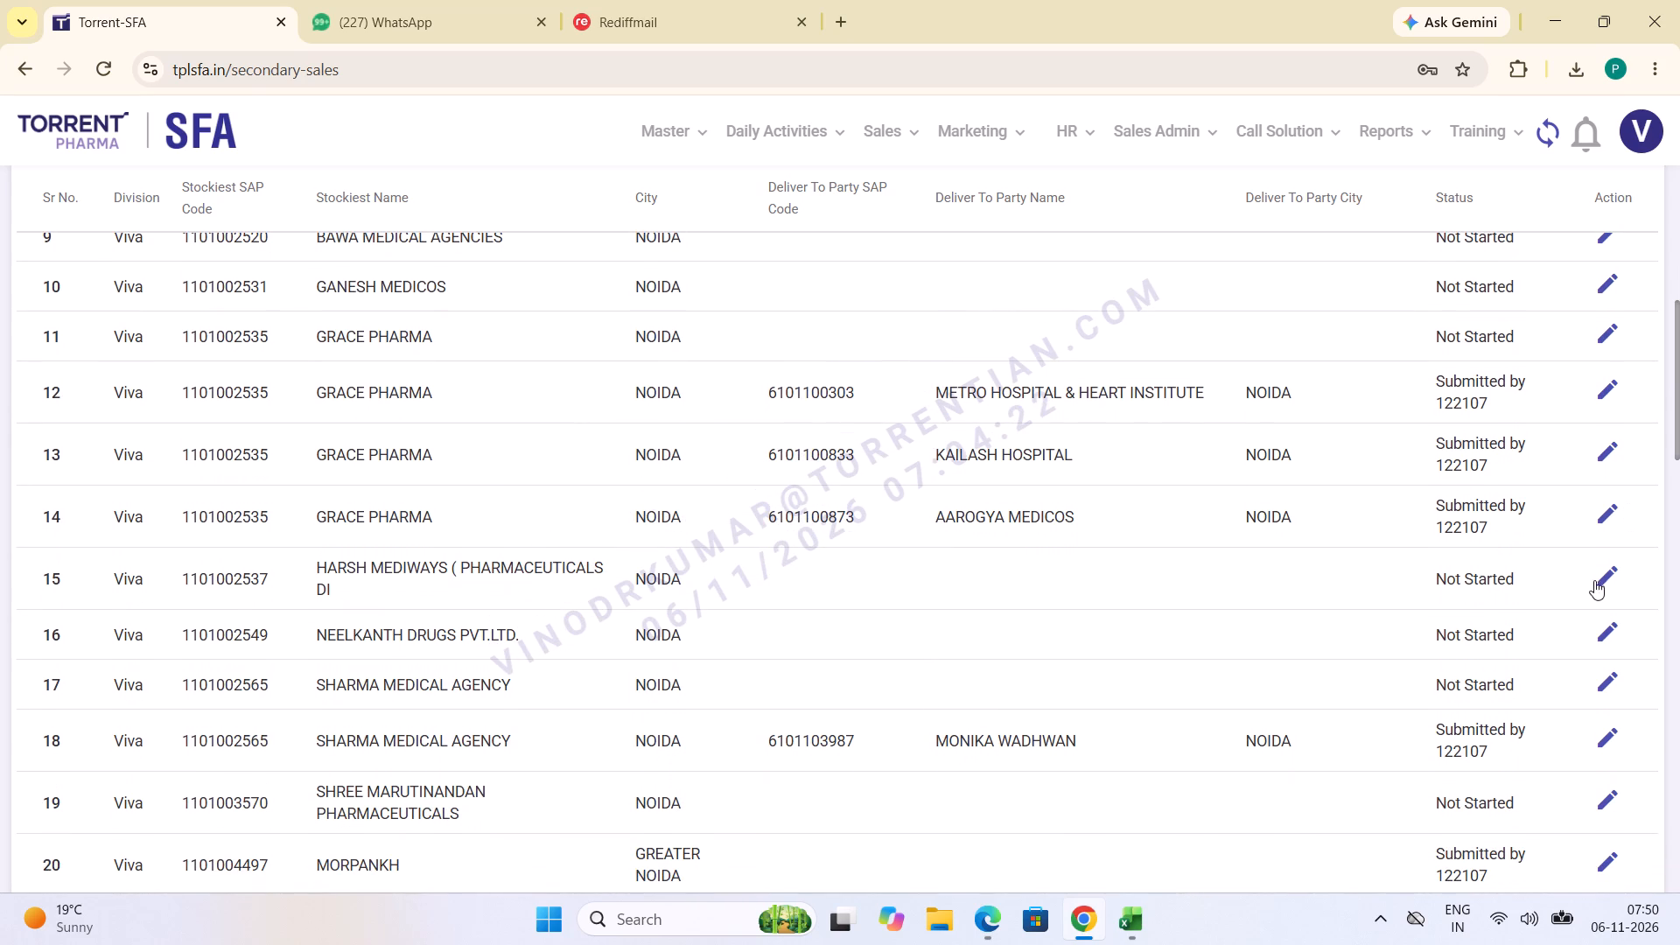
click(1611, 573)
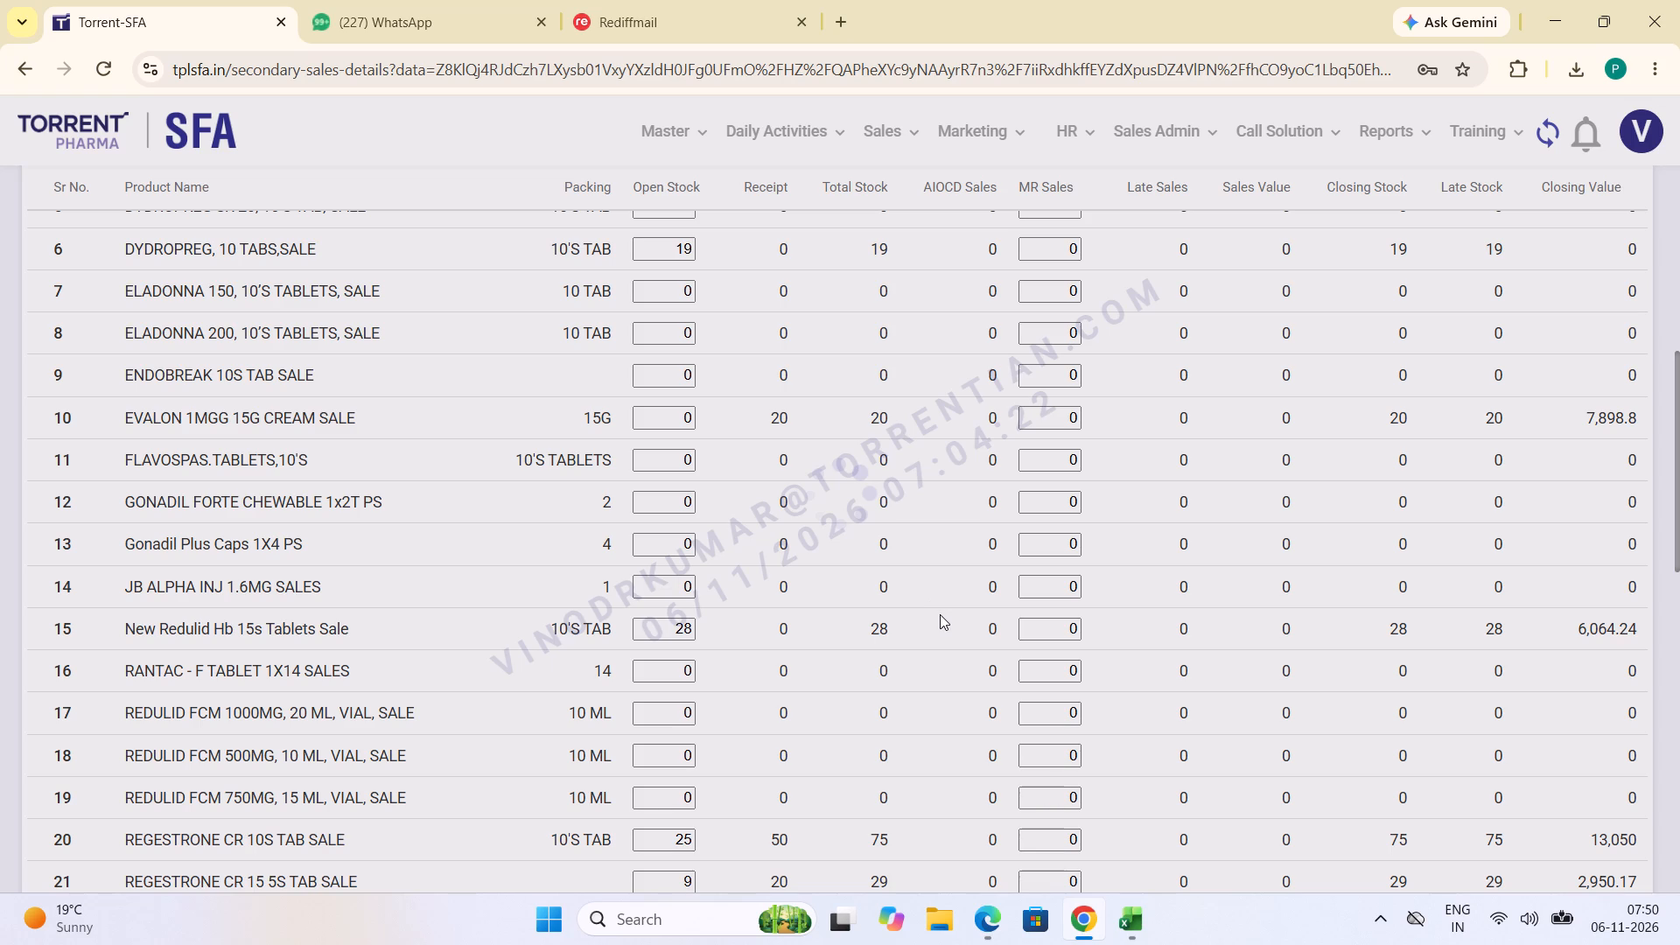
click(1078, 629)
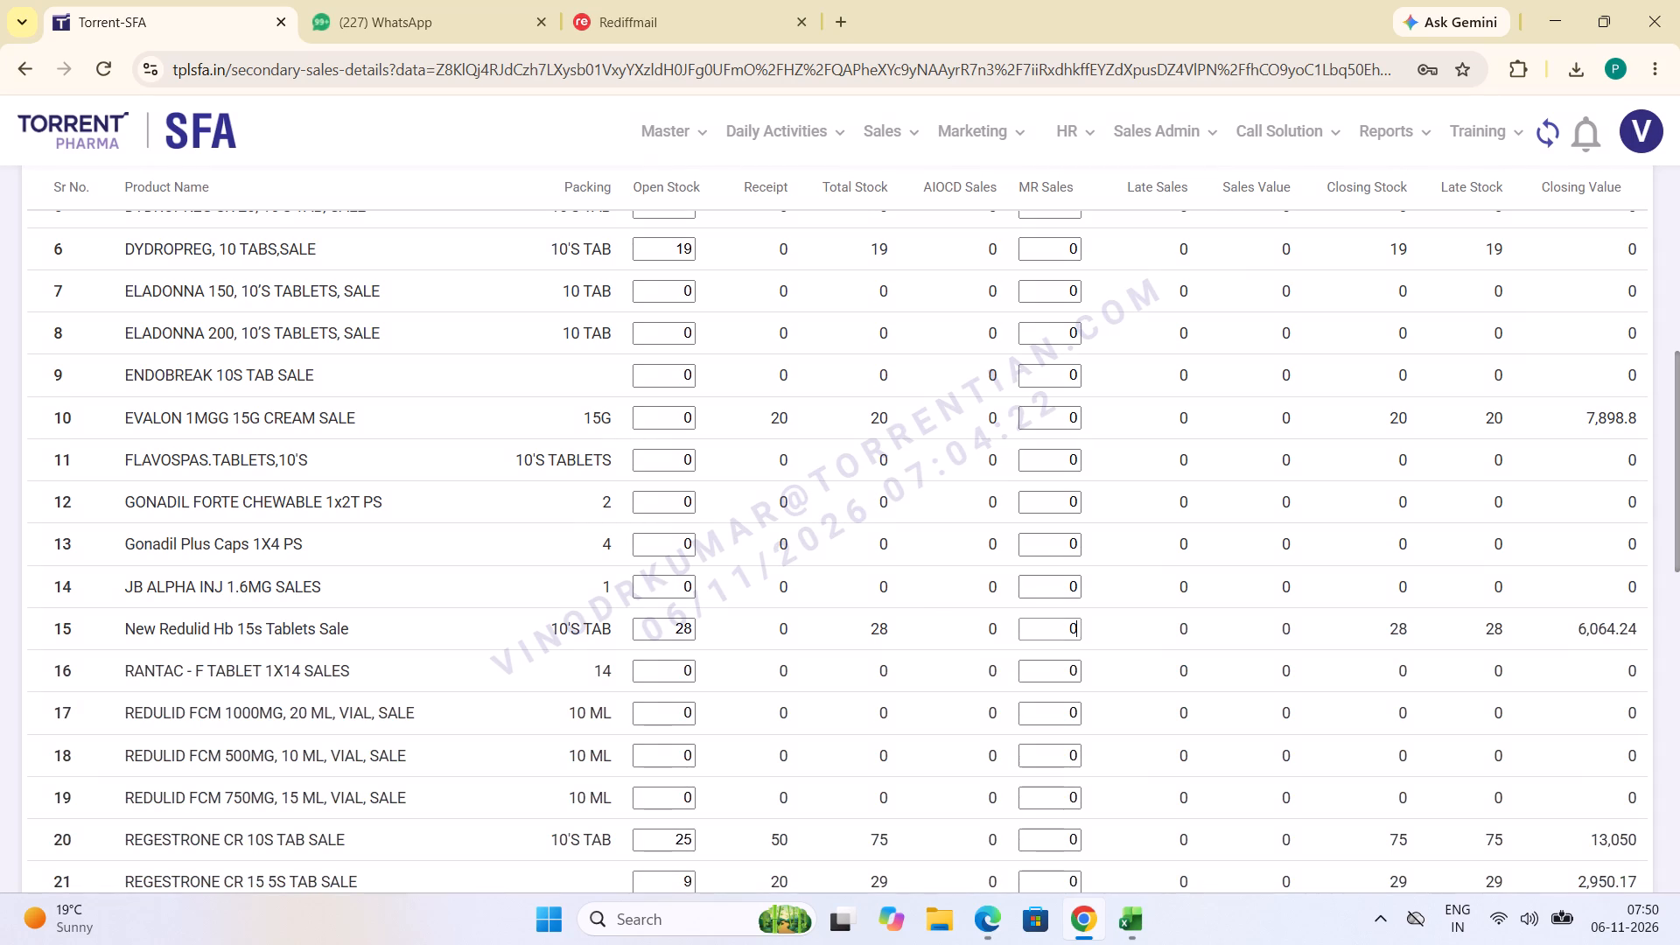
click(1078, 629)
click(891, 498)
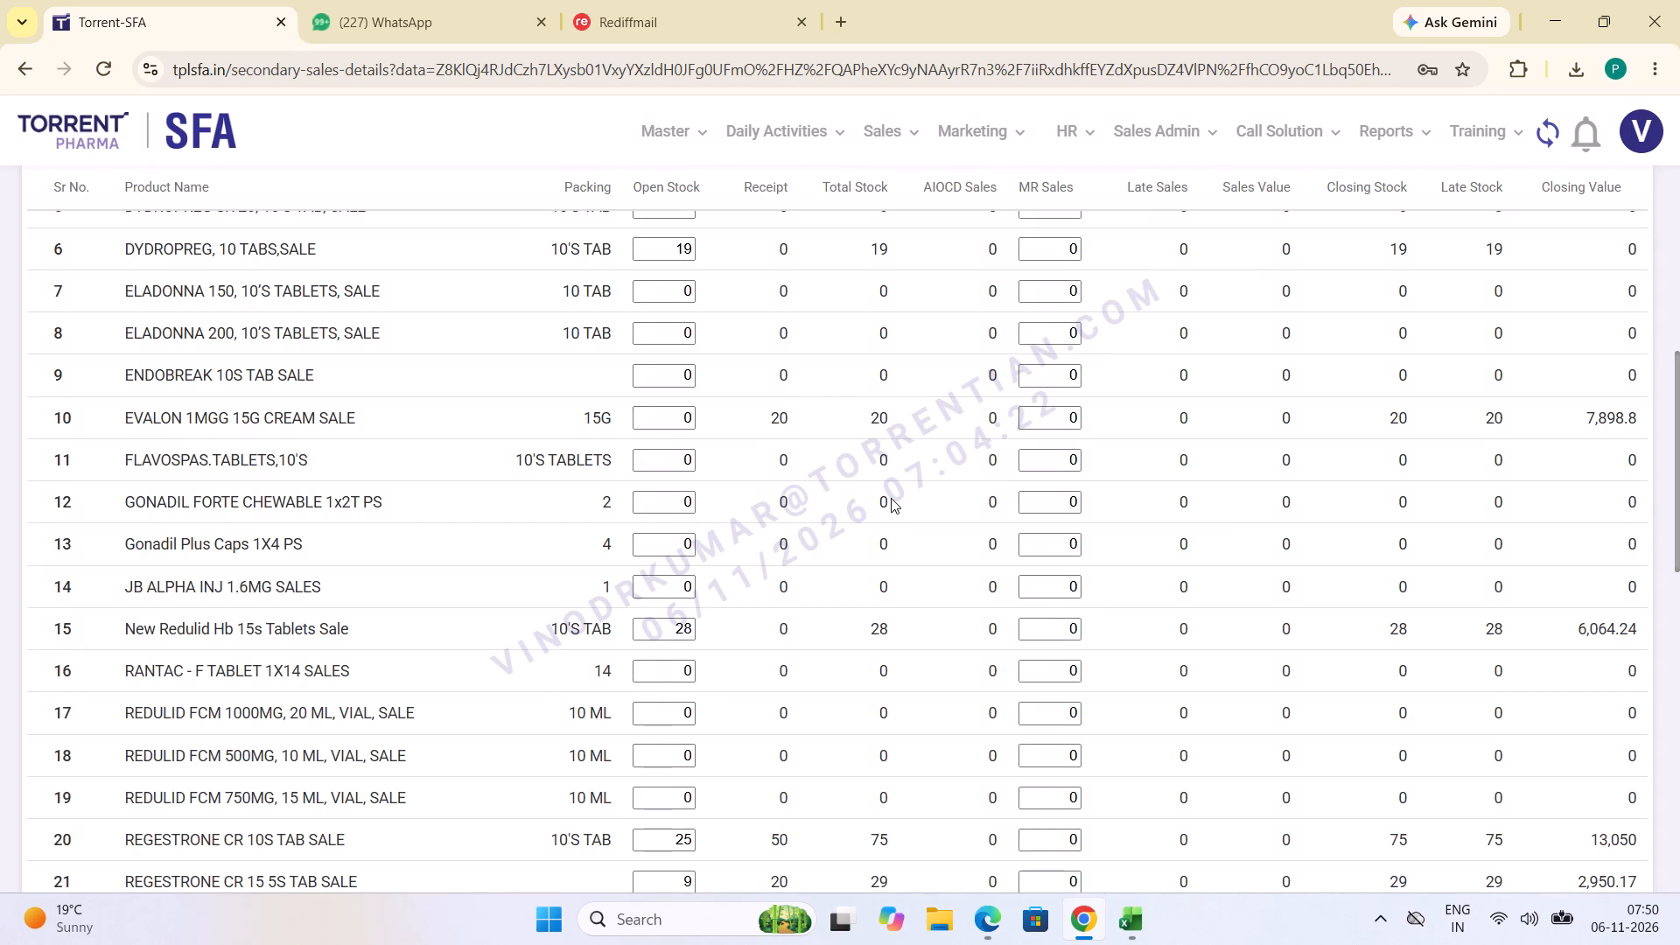
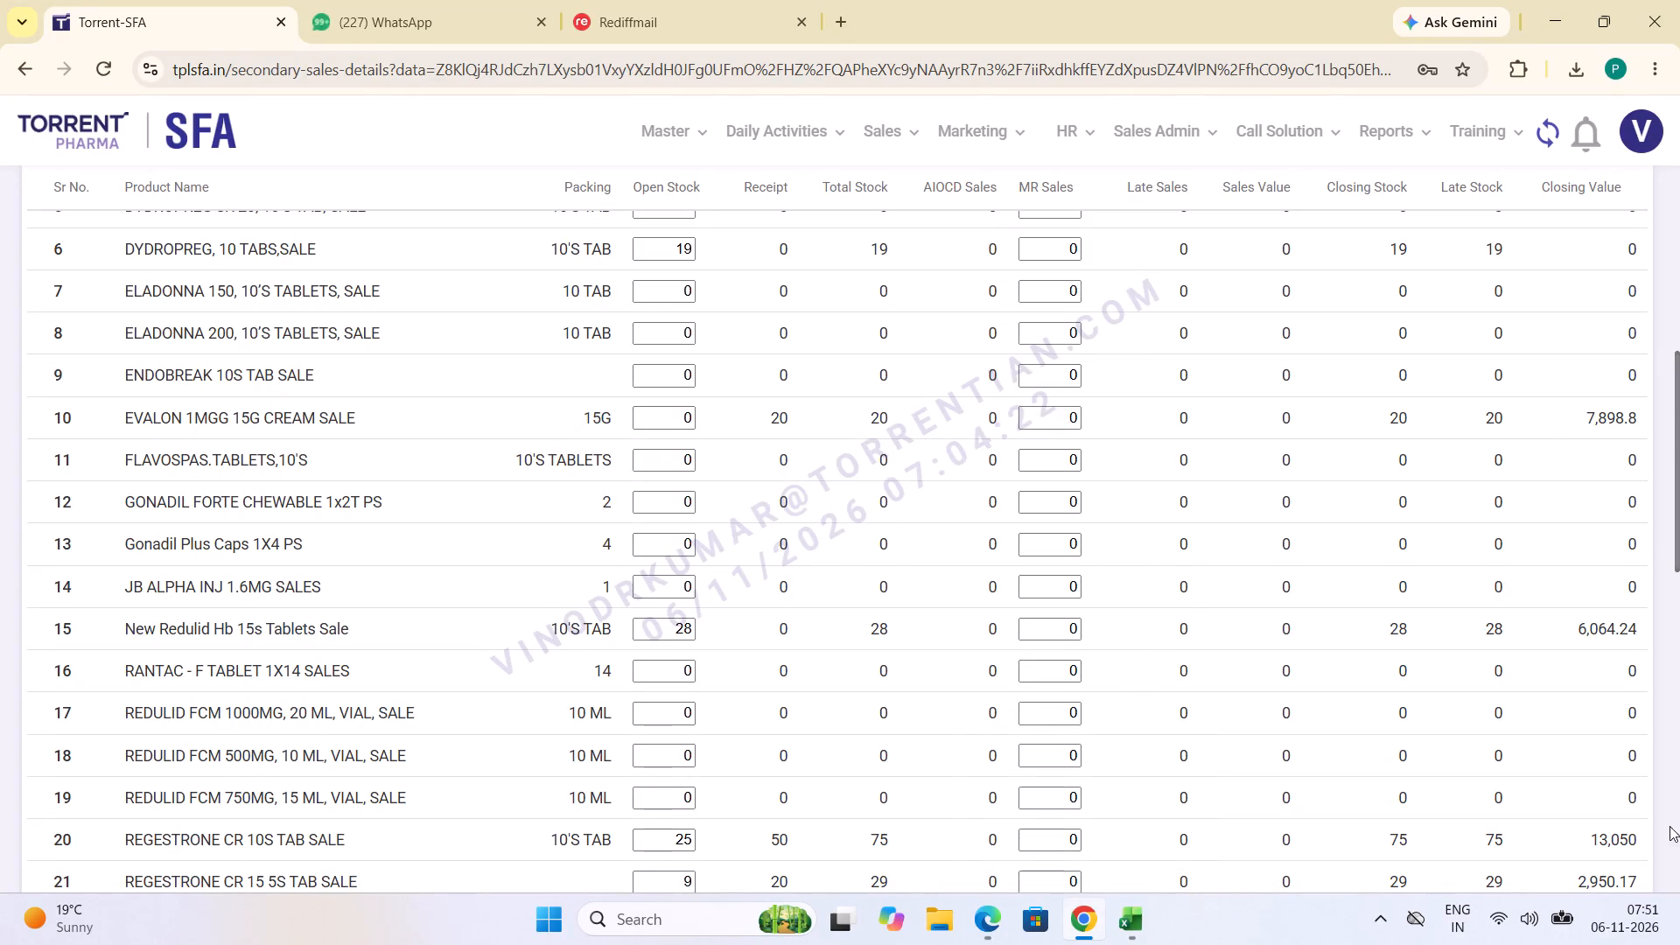
Cancel the HARSH MEDIWAYS secondary sales form and return to the stockist list.
click(1676, 923)
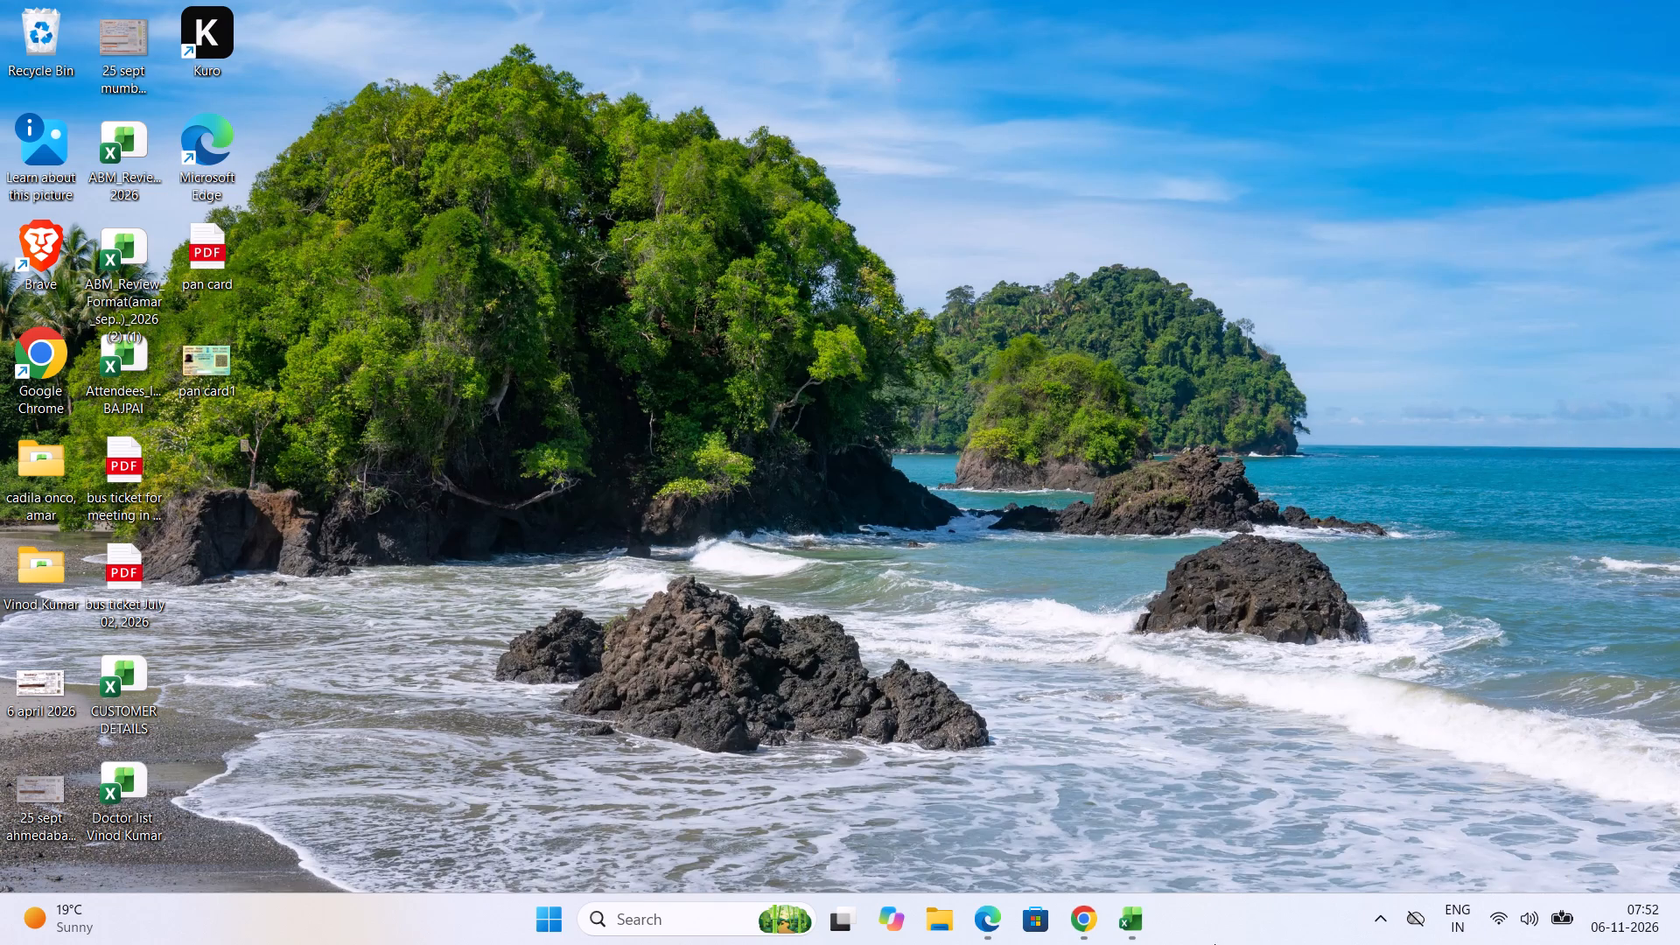
click(1086, 920)
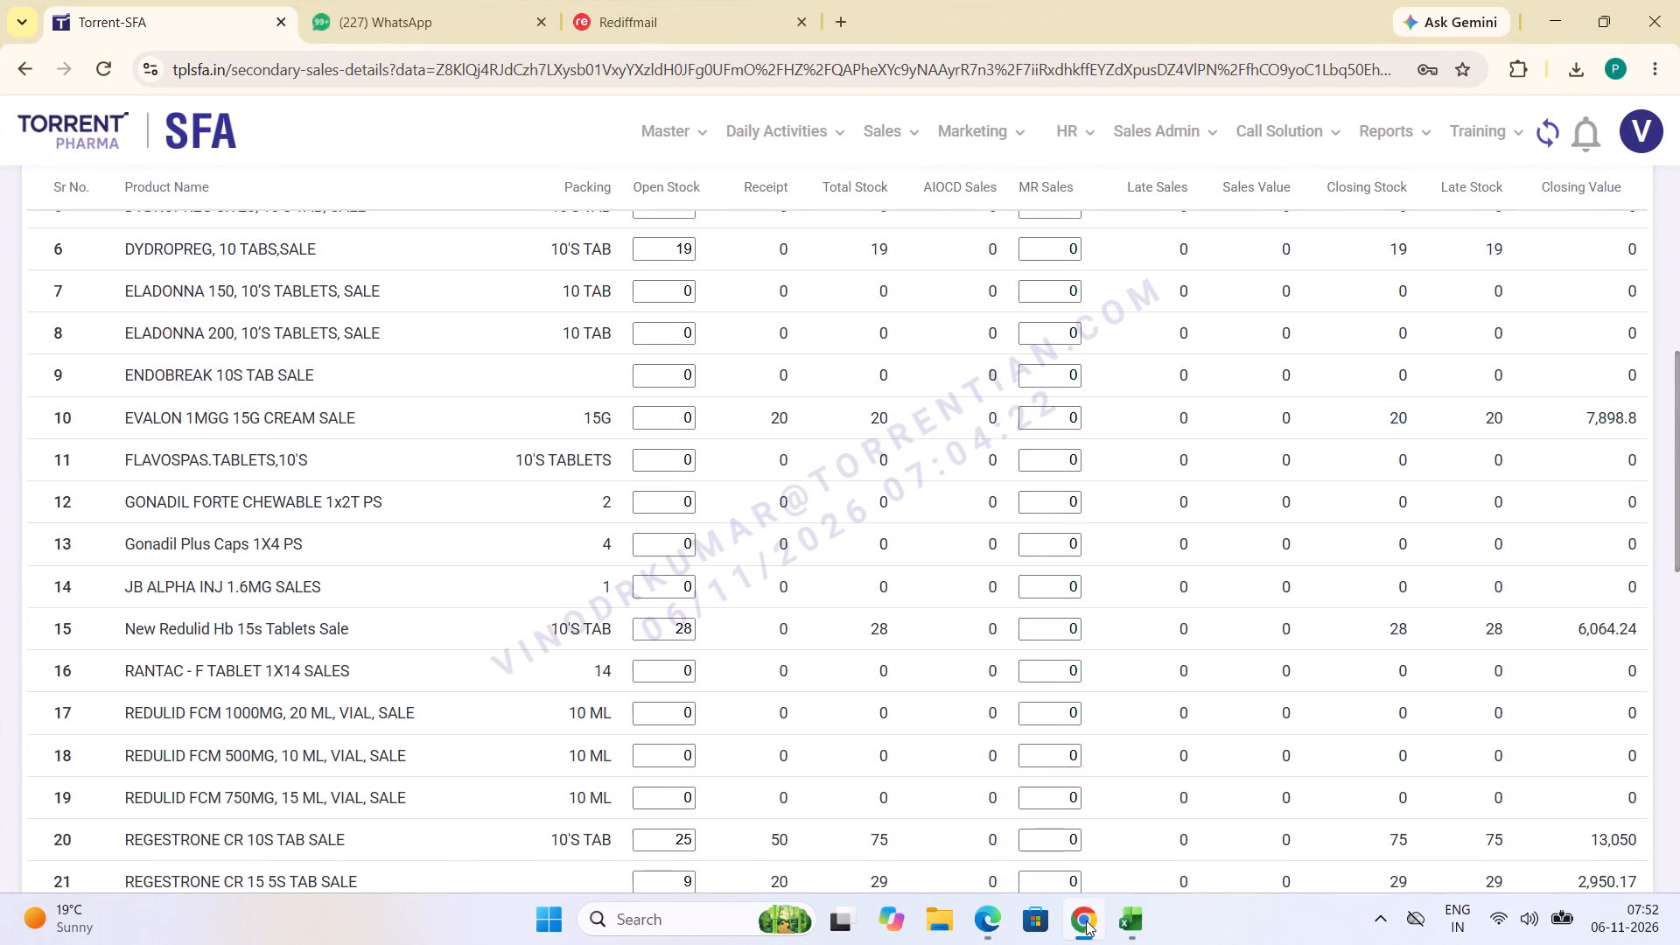
click(1679, 637)
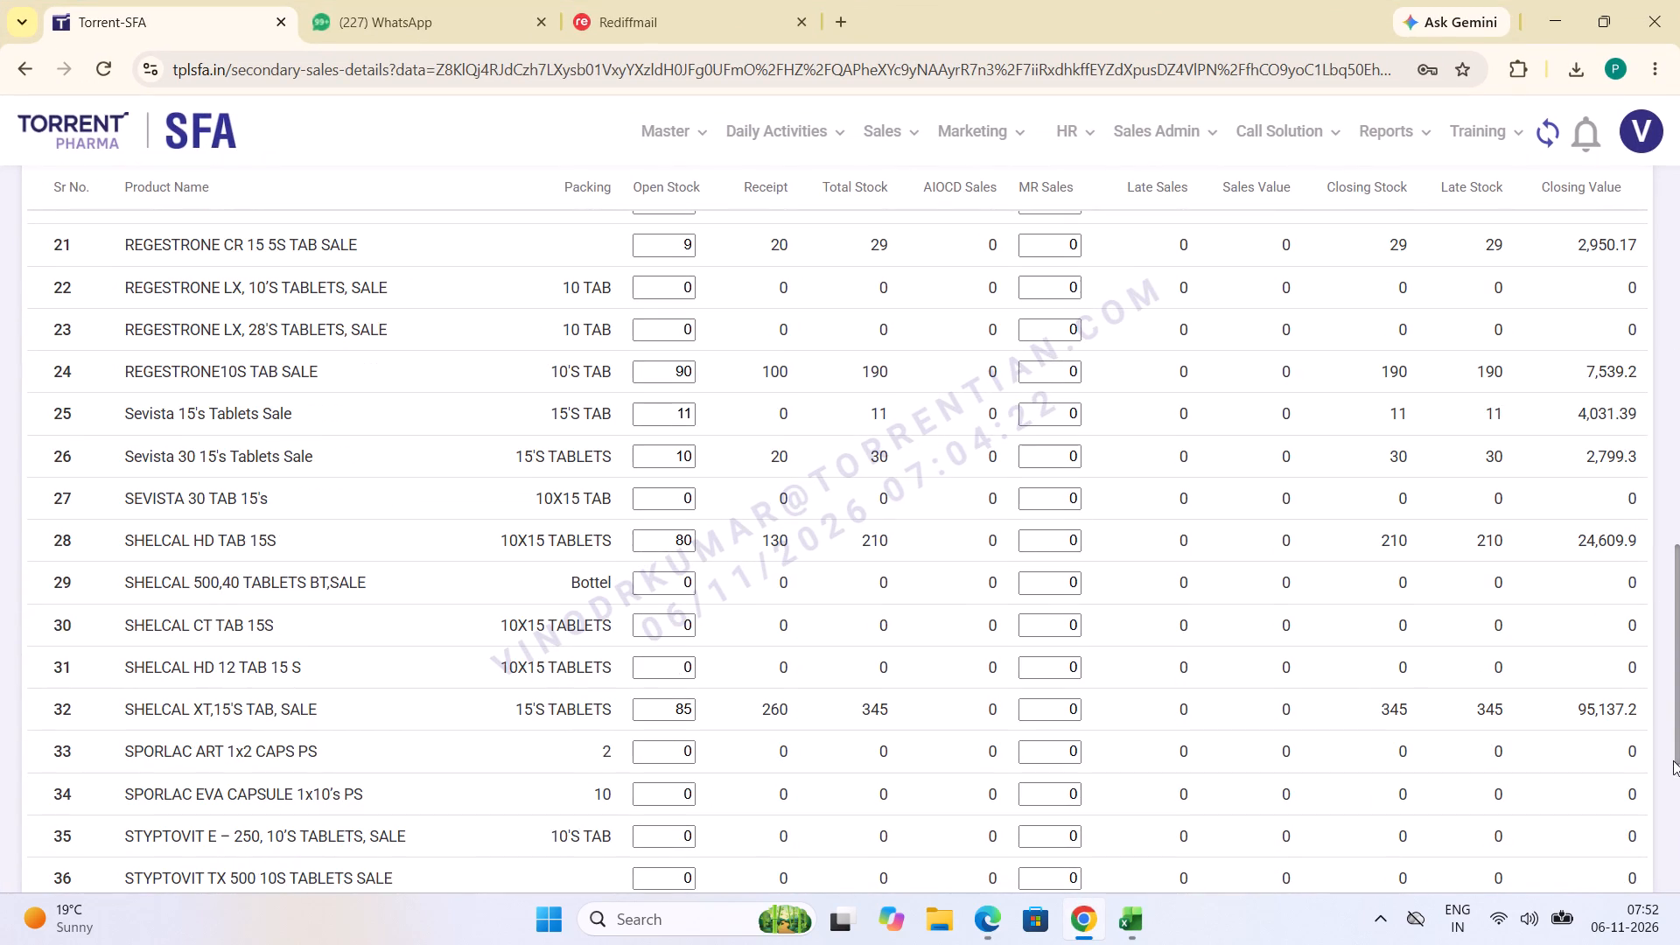
click(1677, 878)
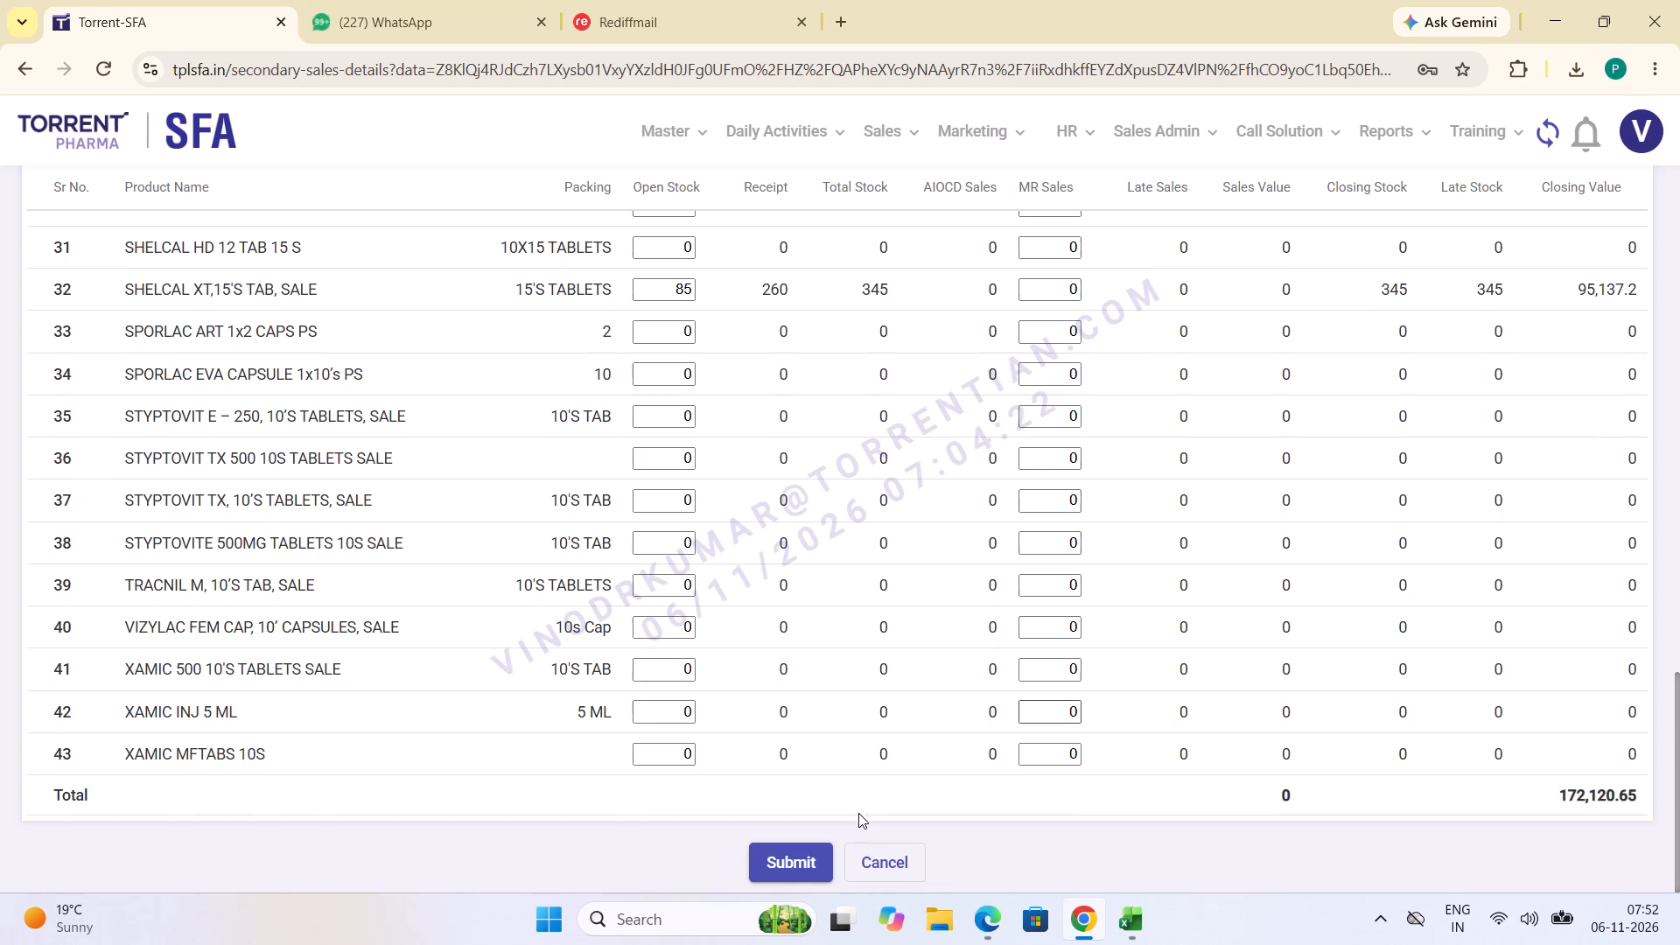
click(903, 865)
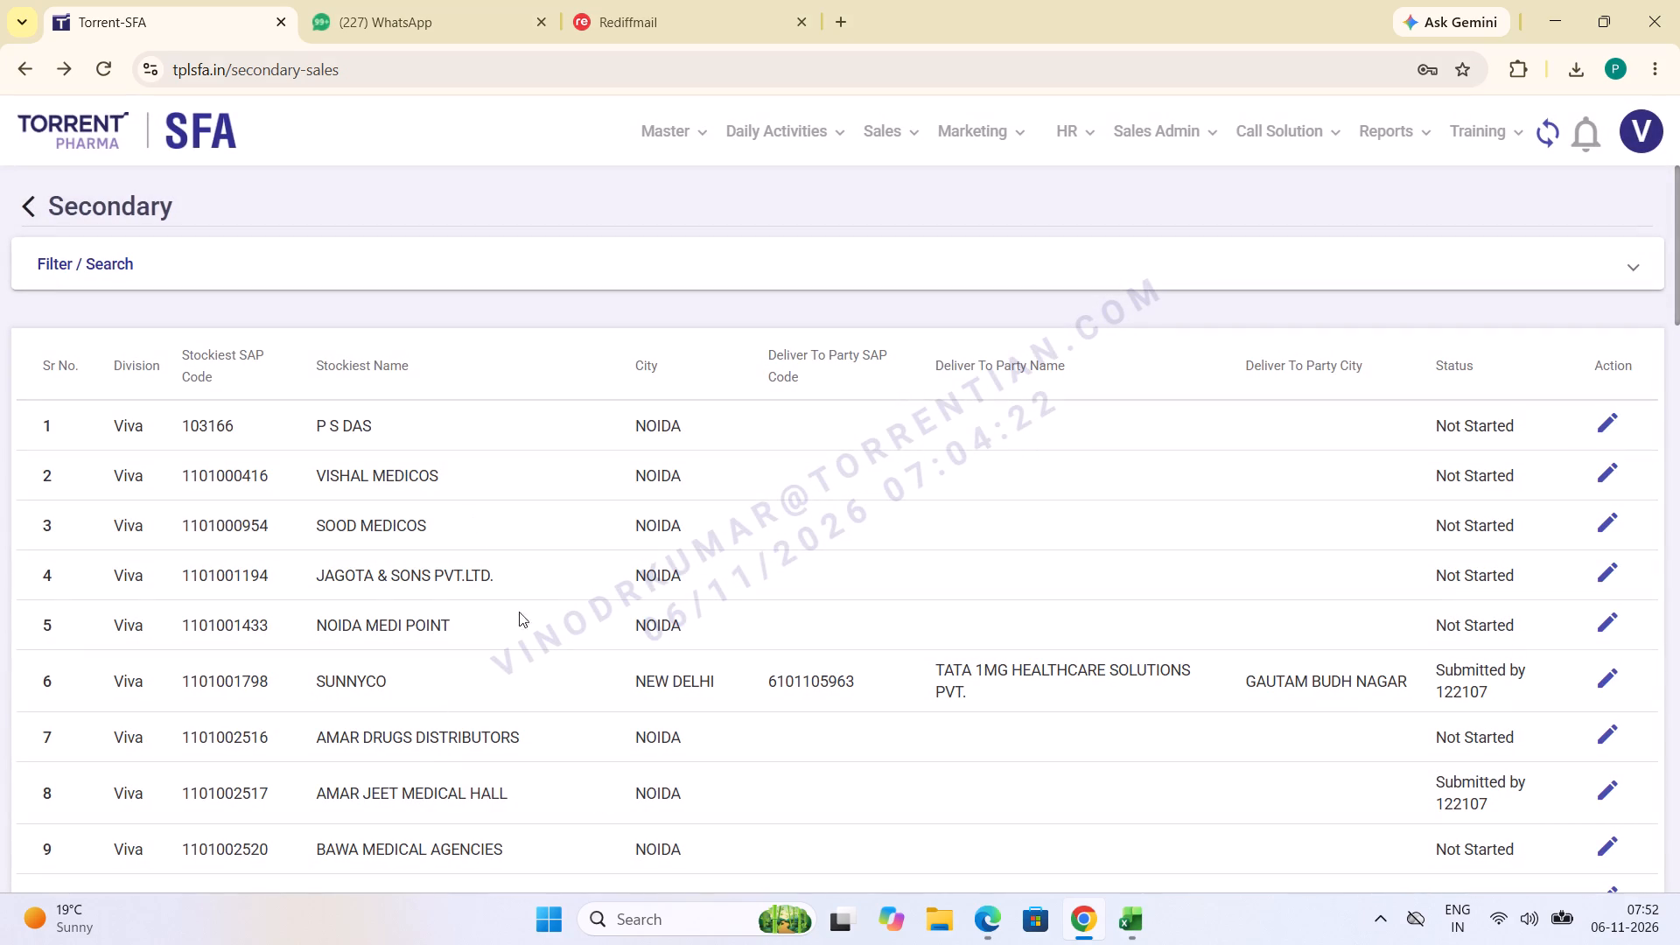
Examine the Secondary stockist list through to its last row, checking each stockist's submission status.
click(759, 783)
key(Down)
key(Down)
key(Down)
key(Down)
key(Down)
key(Down)
key(Down)
key(Down)
key(Down)
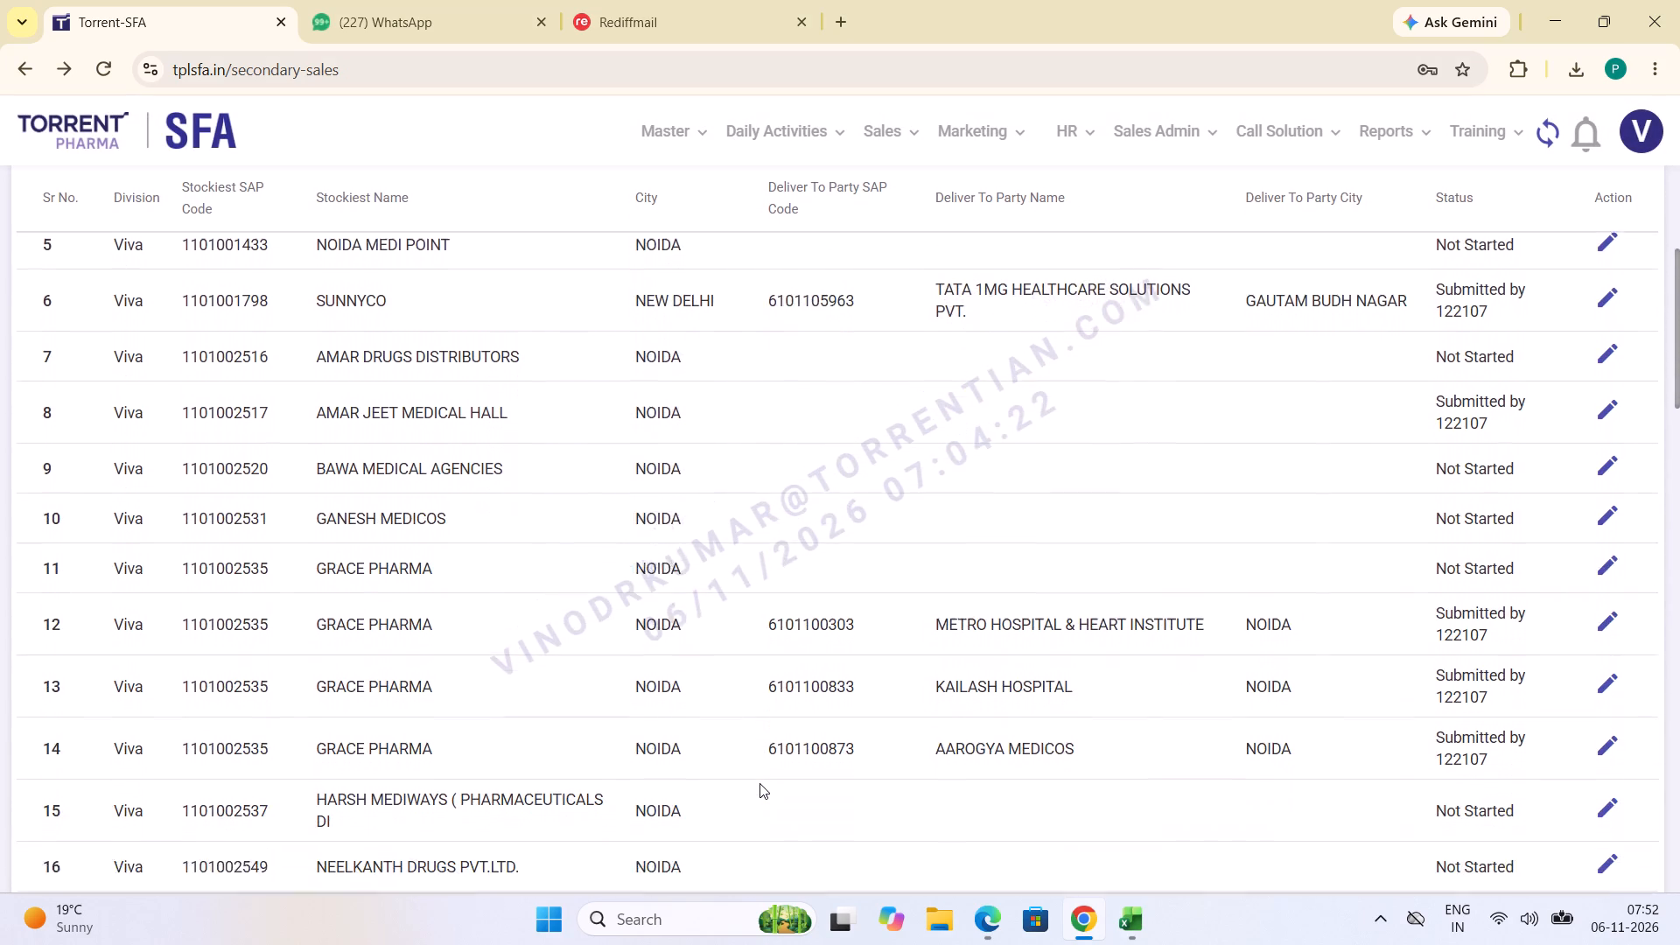
key(Down)
key(Down)
key(Down)
key(Down)
key(Down)
key(Down)
key(Down)
key(Down)
key(Down)
key(Down)
key(Down)
key(Down)
key(Down)
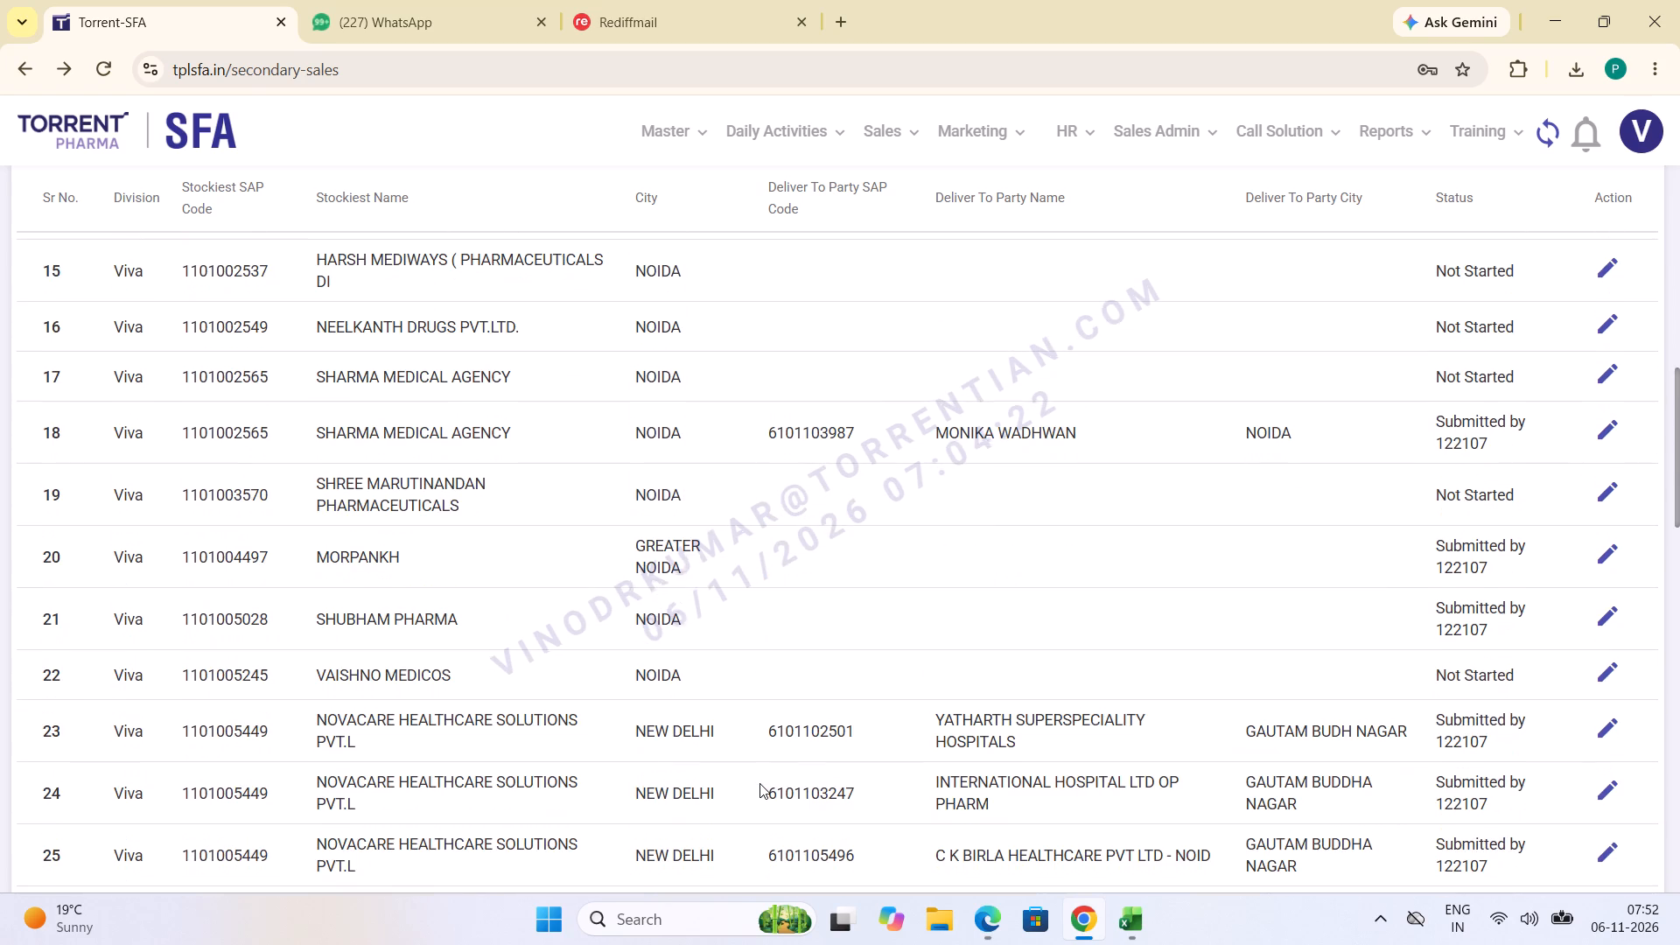
key(Down)
key(Down)
key(Down)
key(Down)
key(Down)
key(Down)
key(Down)
key(Down)
key(Down)
key(Down)
key(Down)
key(Down)
key(Down)
key(Down)
key(Down)
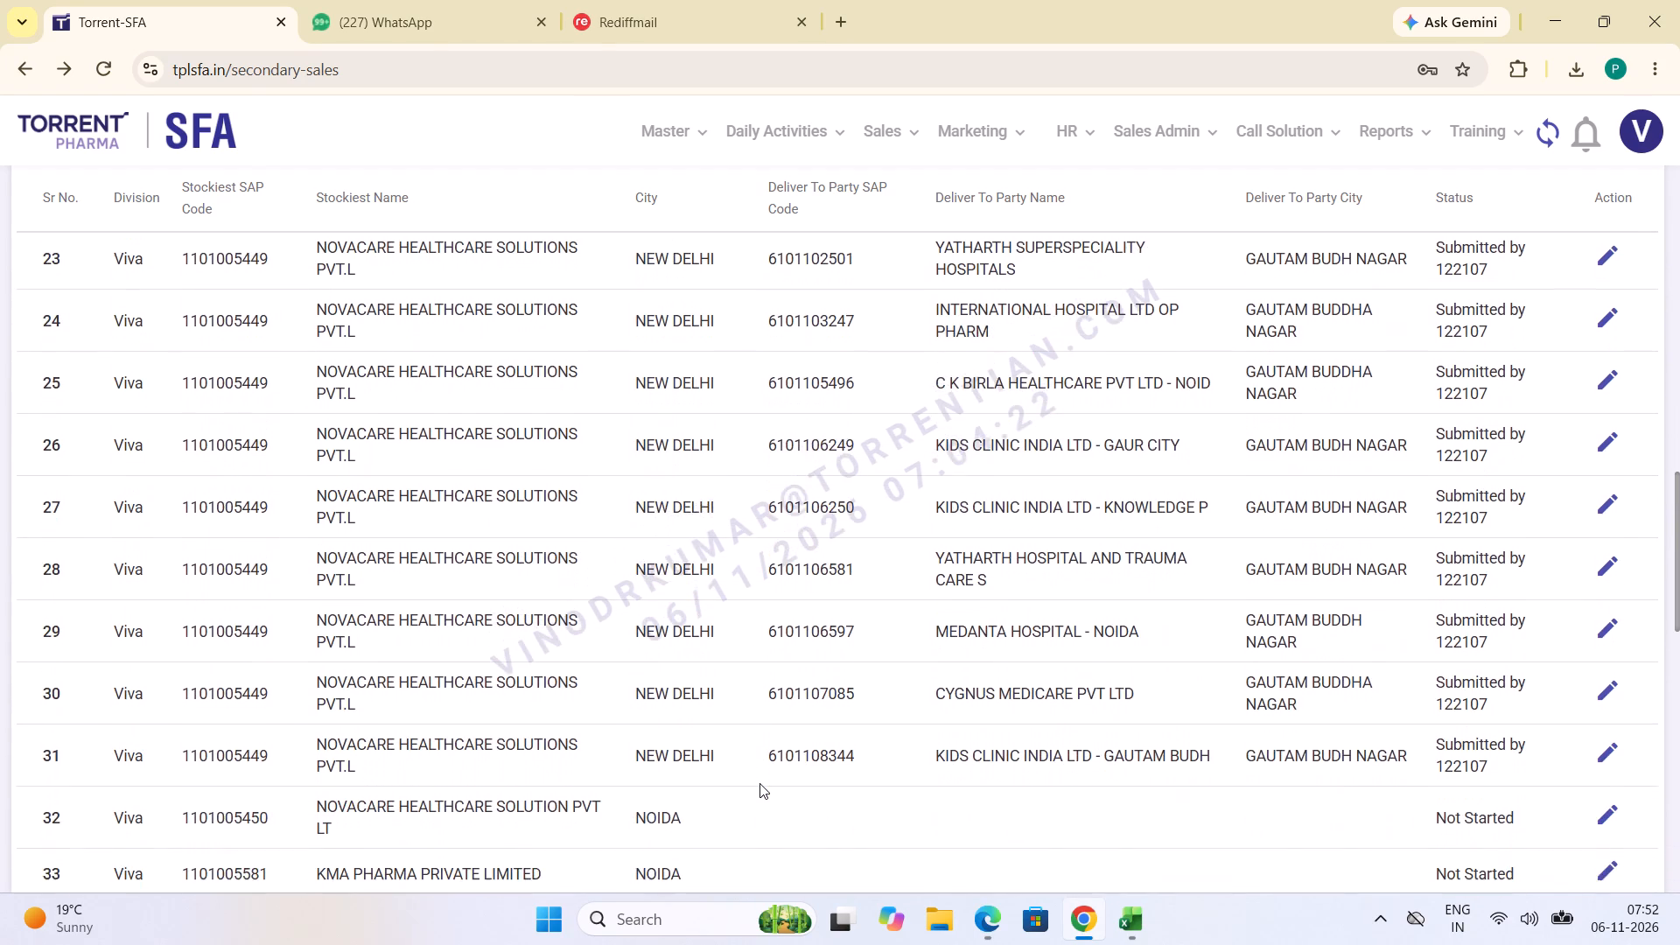
key(Down)
key(Down)
key(Down)
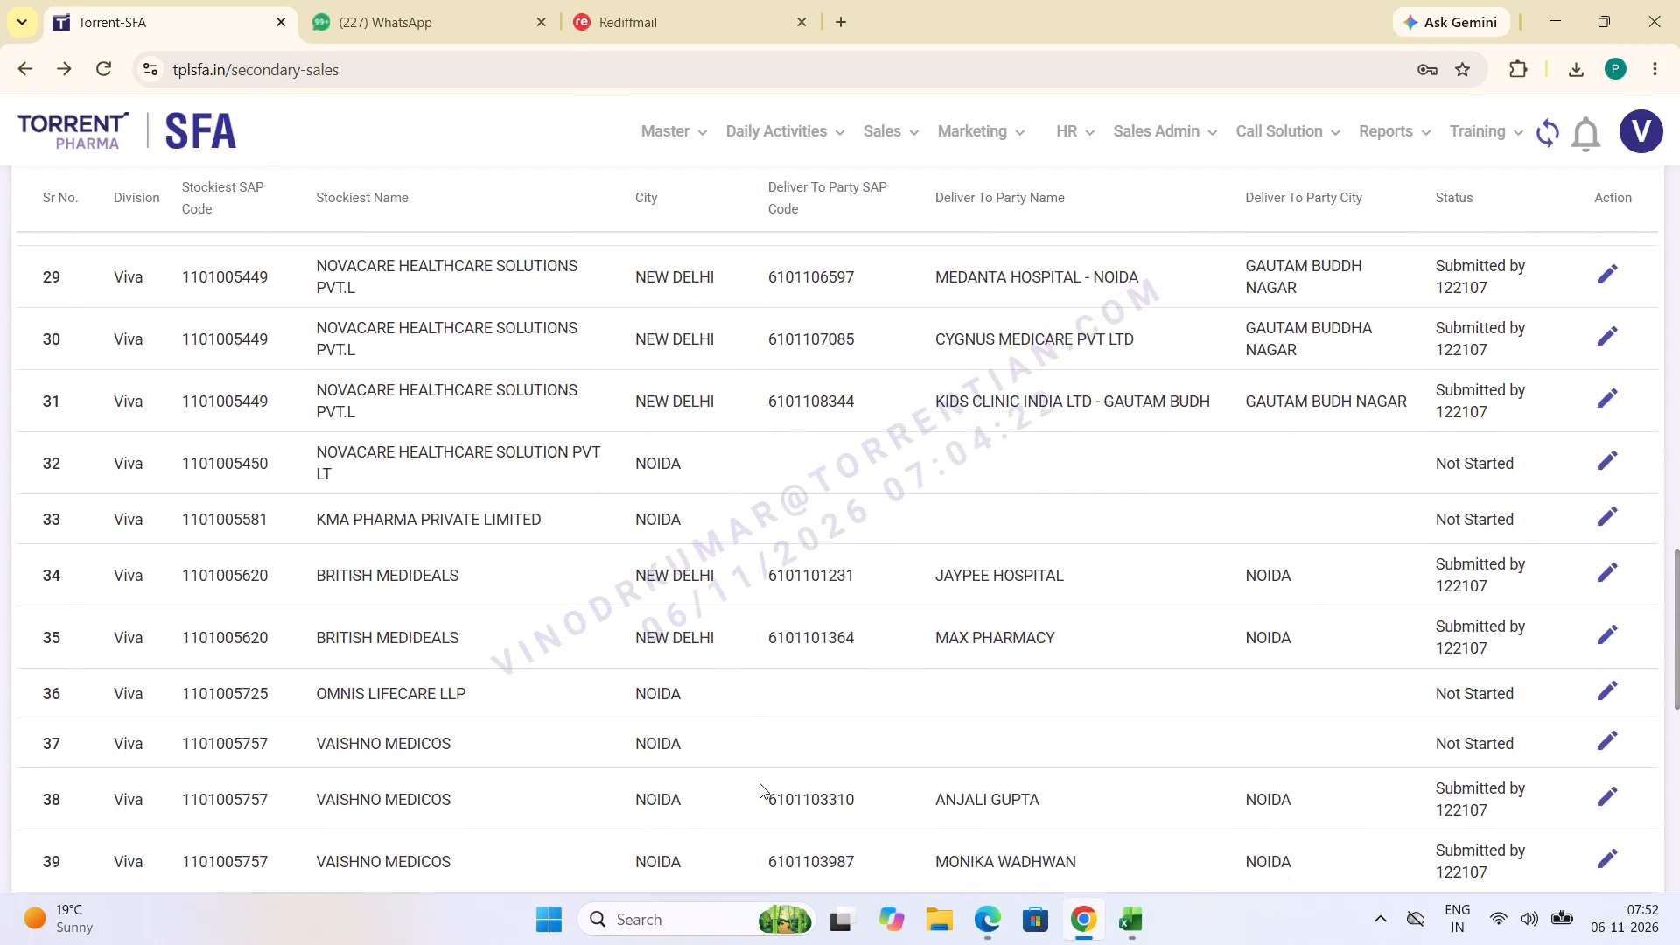
key(Down)
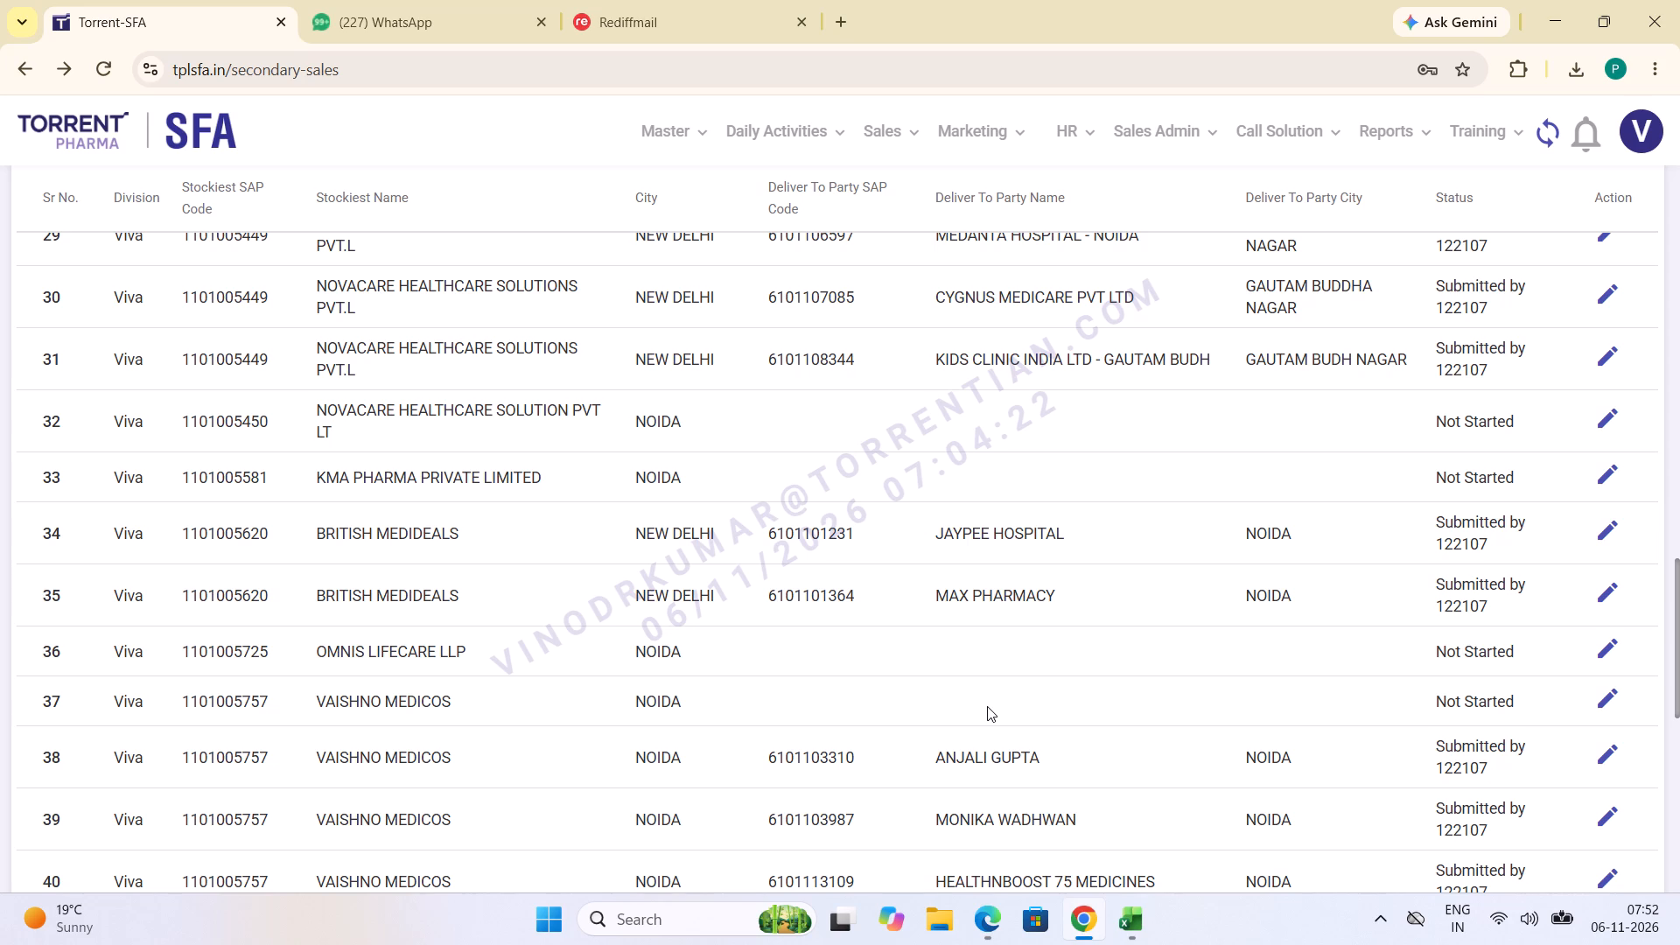
key(Down)
key(Down)
key(Down)
key(Down)
key(Down)
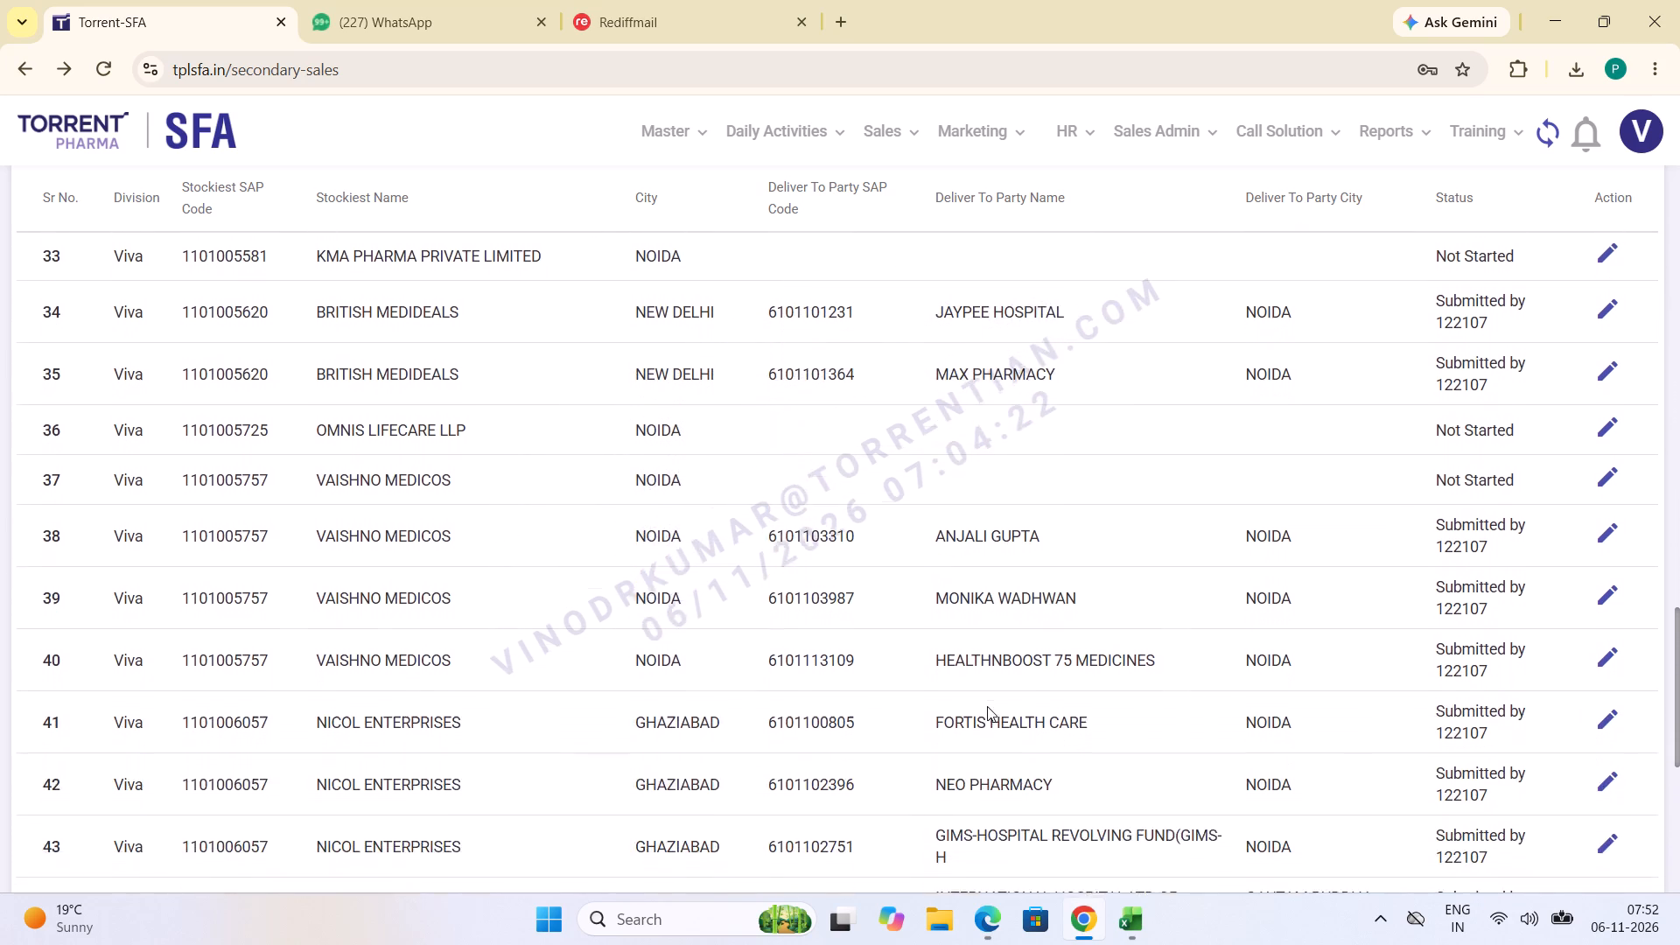
key(Down)
key(Down)
key(Down)
key(Down)
key(Down)
key(Down)
key(Down)
key(Down)
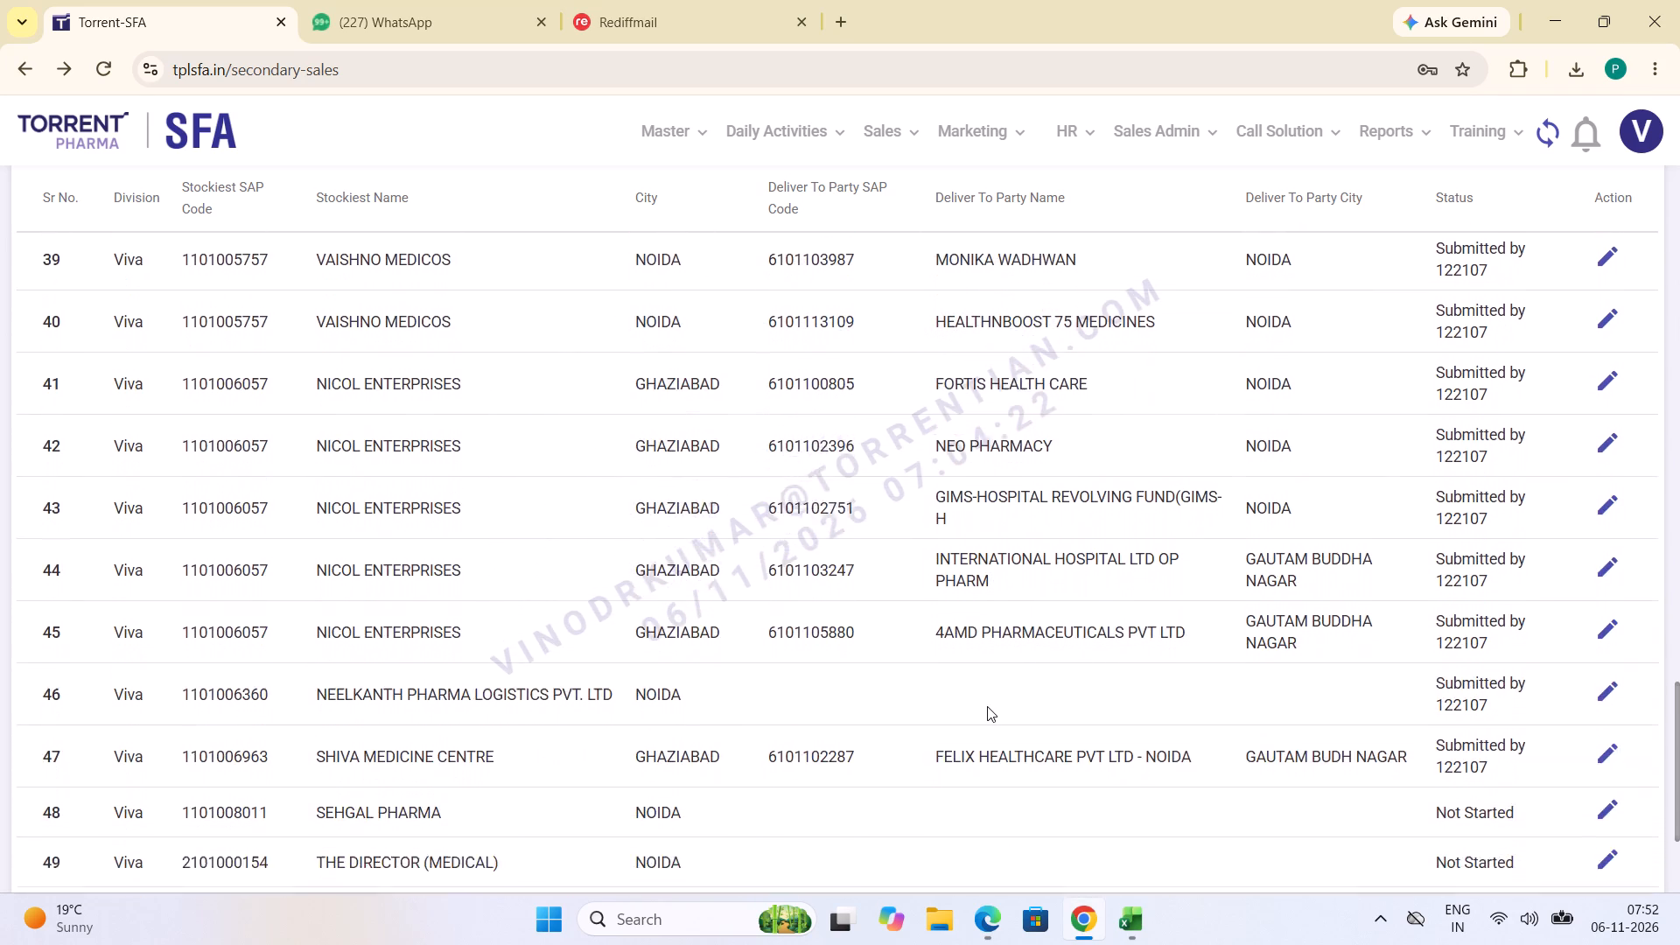
key(Down)
key(Down)
key(Down)
key(Down)
key(Down)
key(Down)
key(Down)
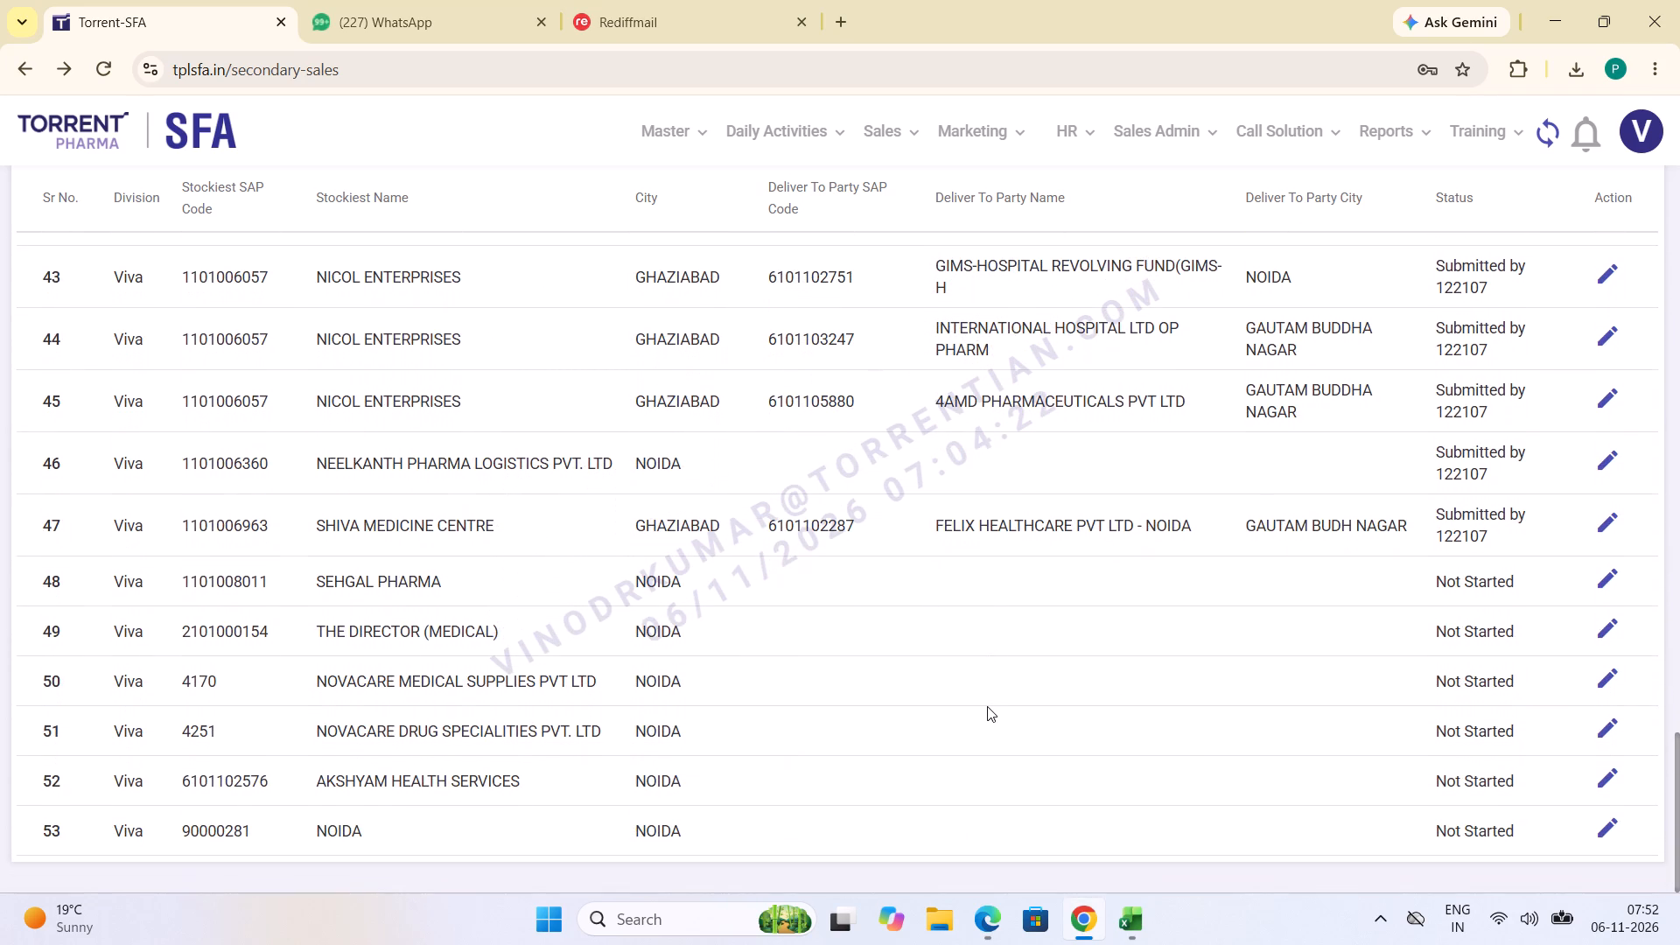
key(Up)
key(Up)
key(Up)
key(Up)
key(Up)
key(Up)
key(Up)
key(Up)
key(Up)
key(Up)
key(Up)
key(Up)
key(Up)
key(Up)
key(Up)
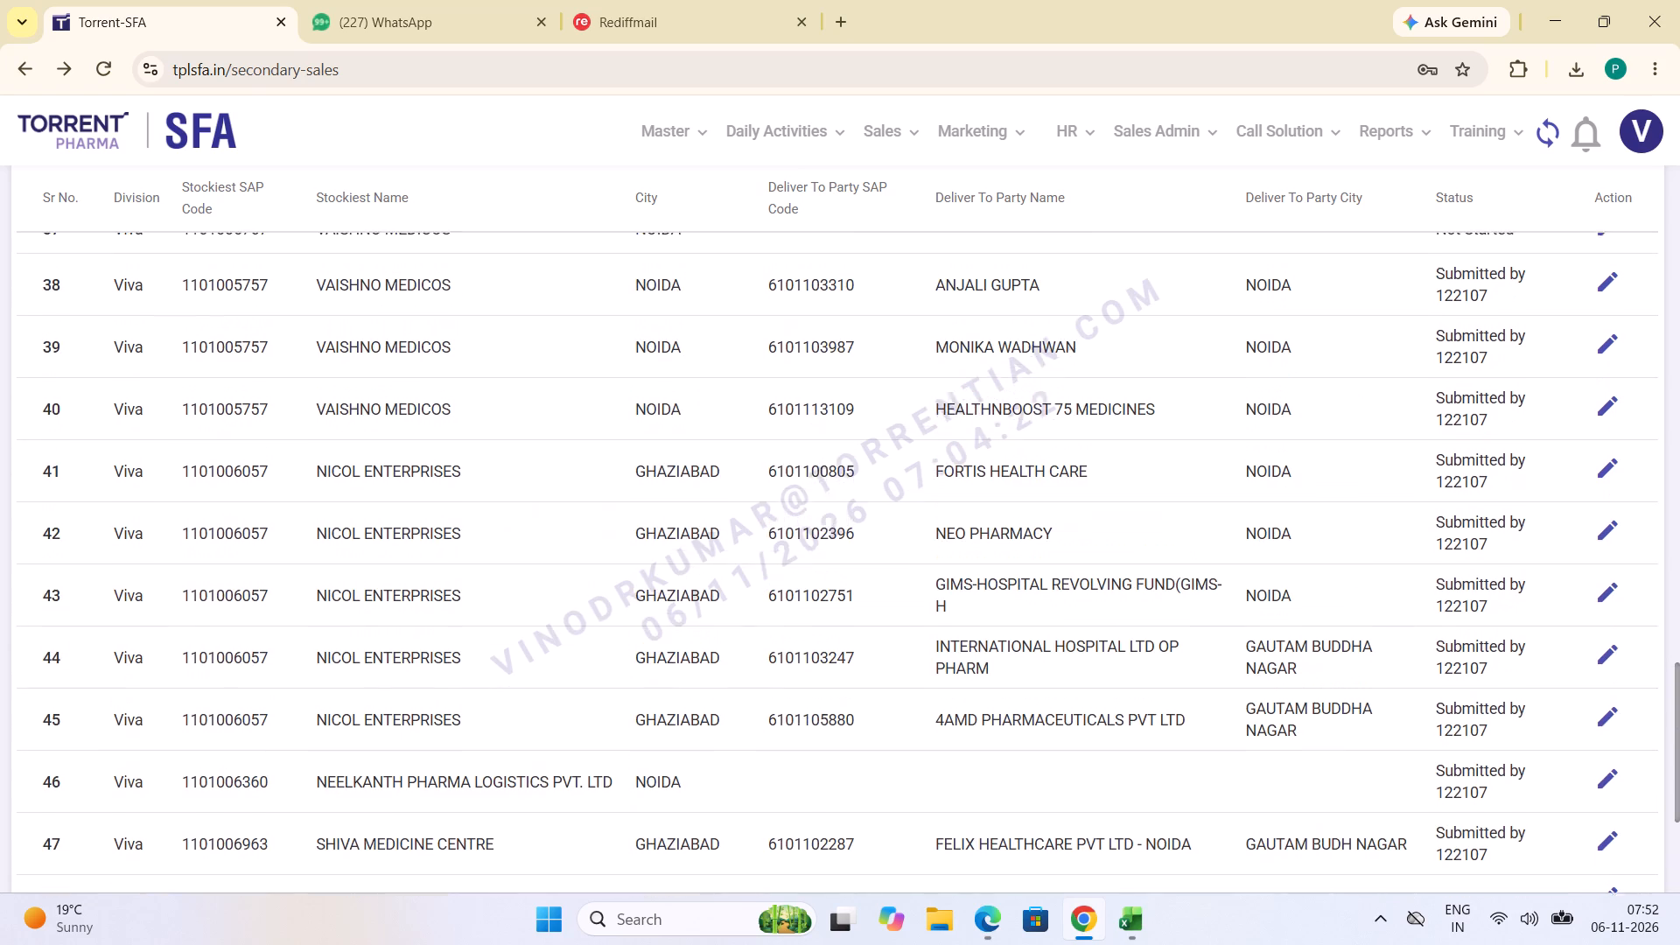
key(Up)
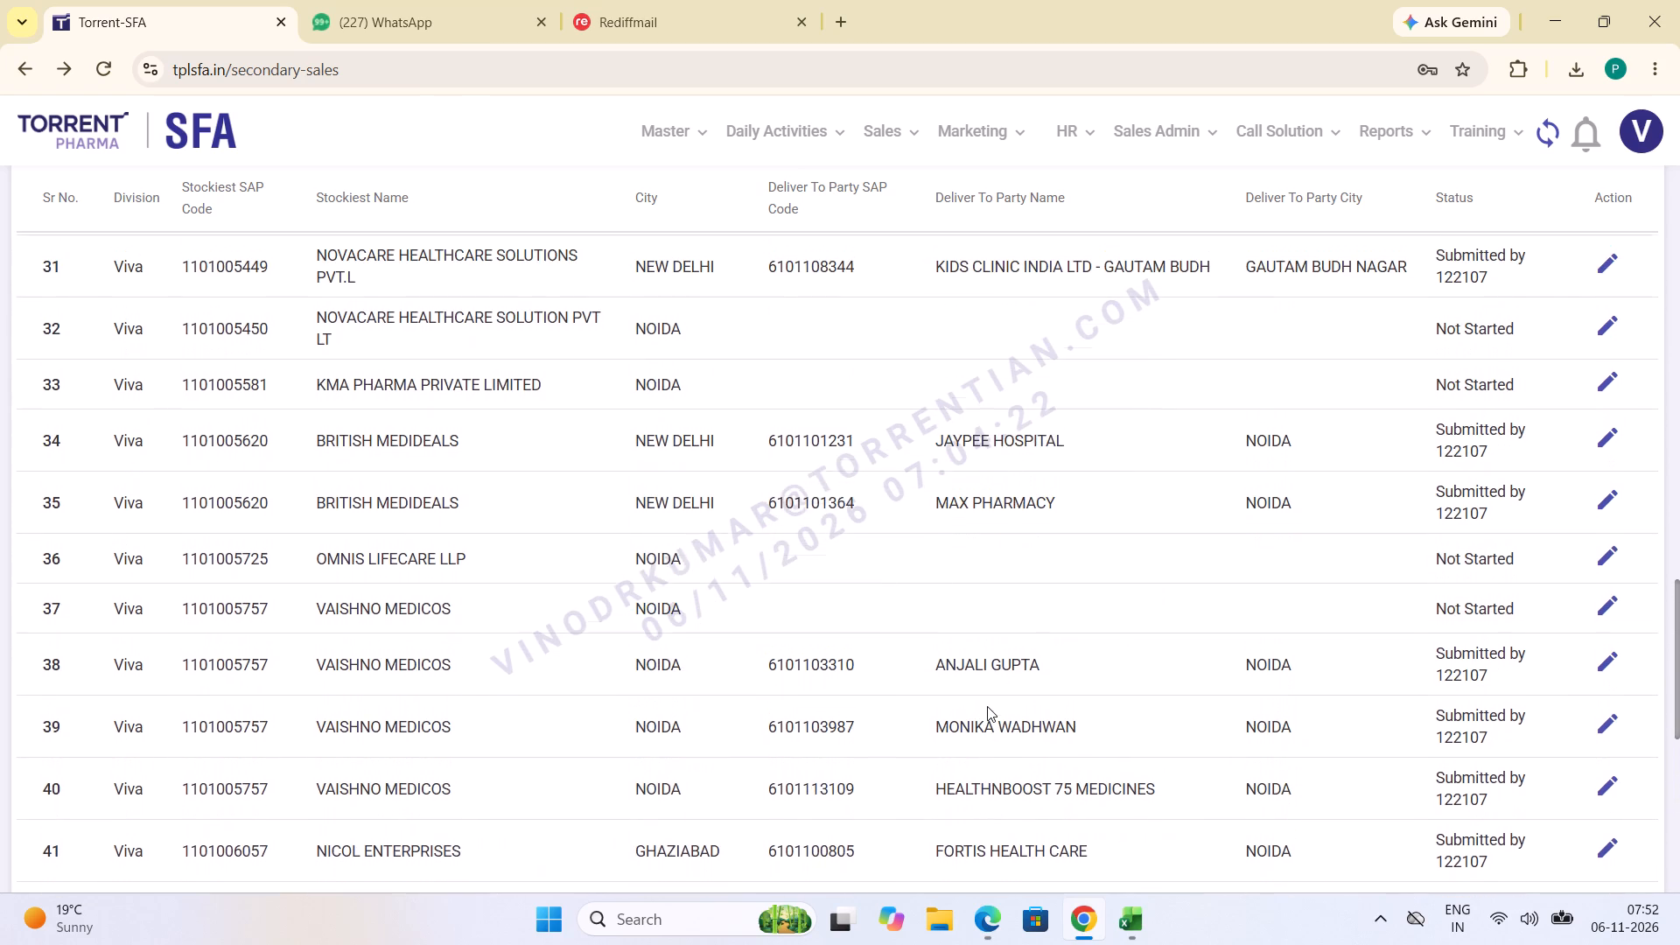
key(Up)
key(Up)
key(Up)
key(Up)
key(Up)
key(Up)
key(Up)
key(Up)
key(Up)
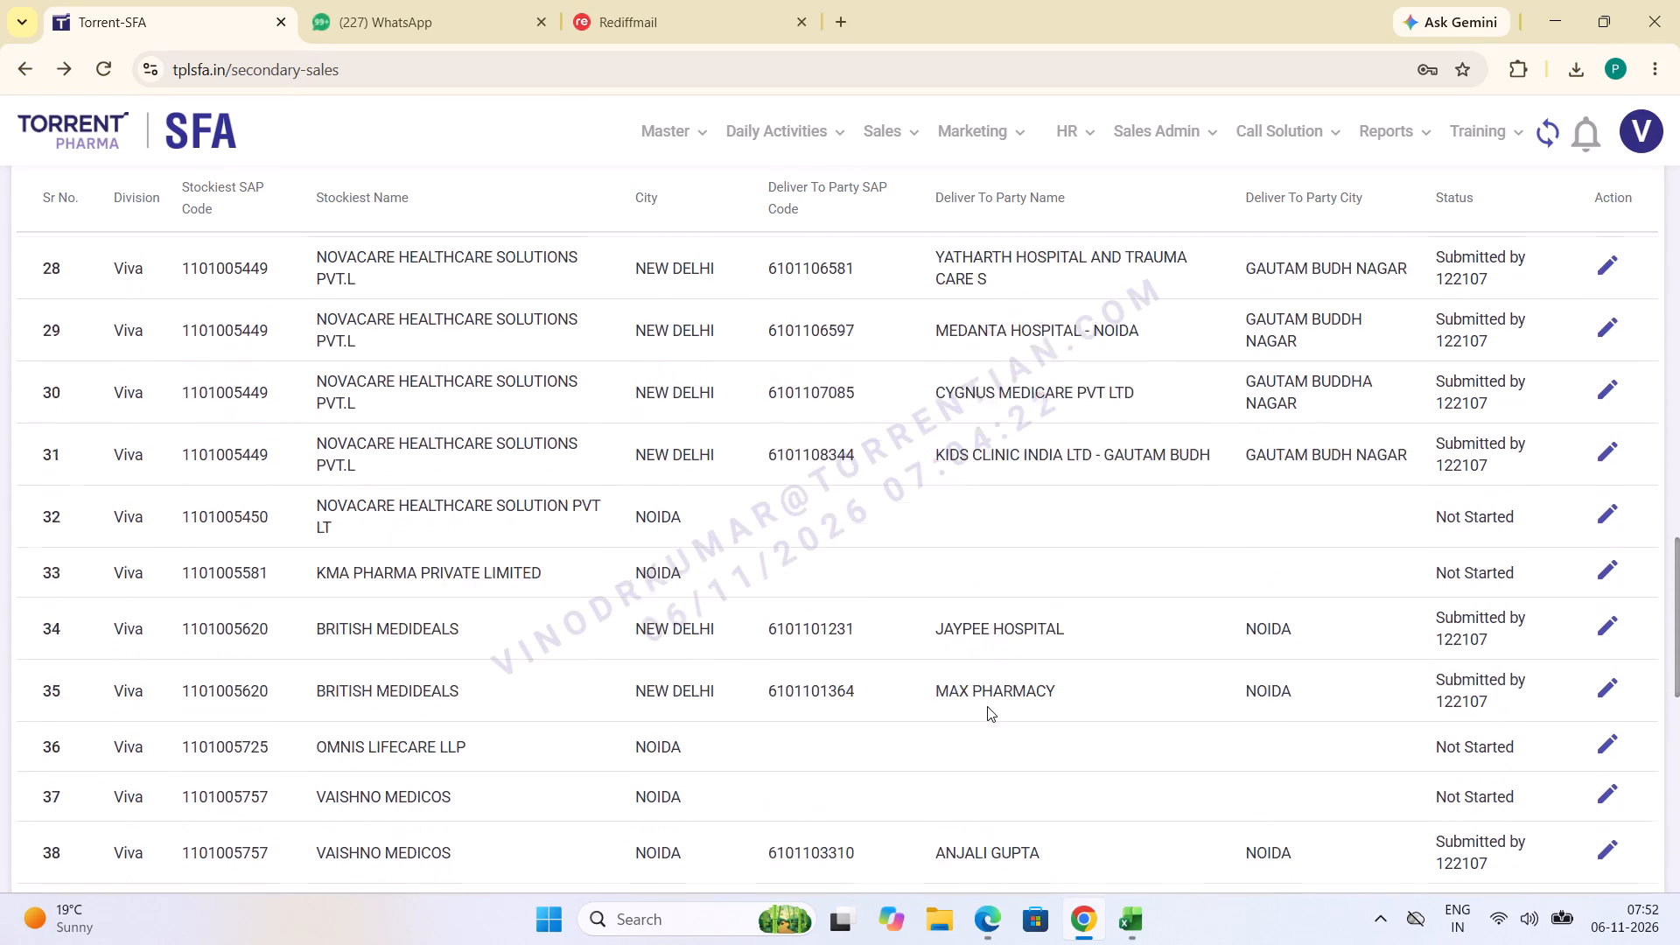
key(Up)
key(Up)
key(Up)
key(Up)
key(Up)
key(Up)
key(Up)
key(Up)
key(Up)
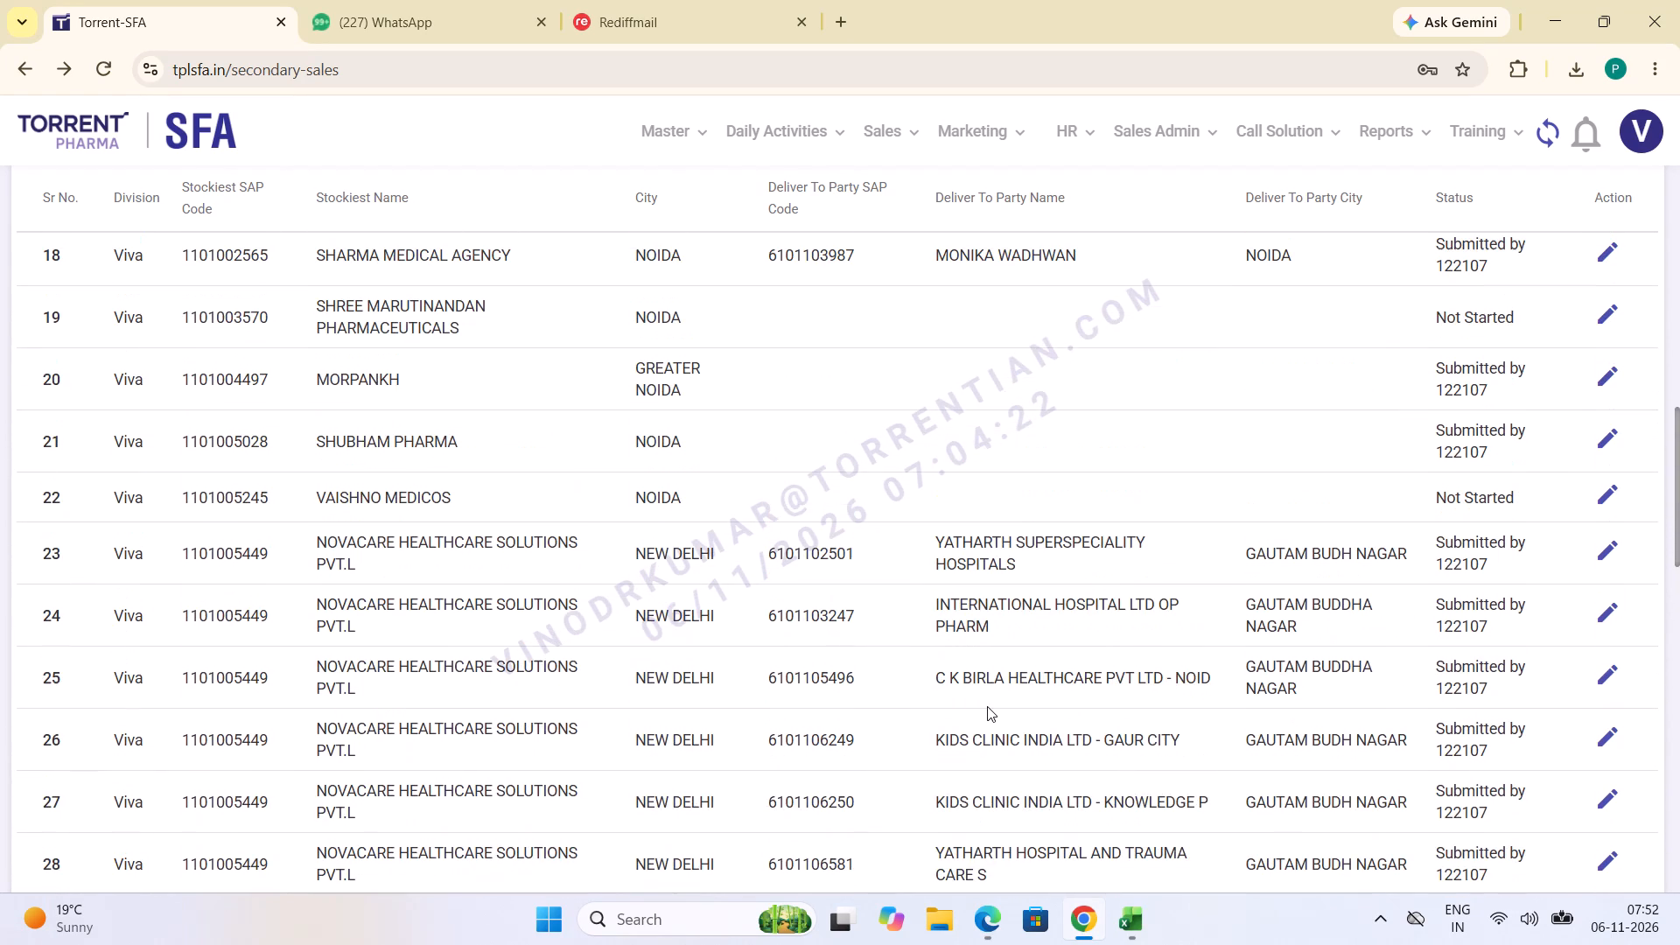
key(Up)
key(Up)
key(Up)
key(Up)
key(Up)
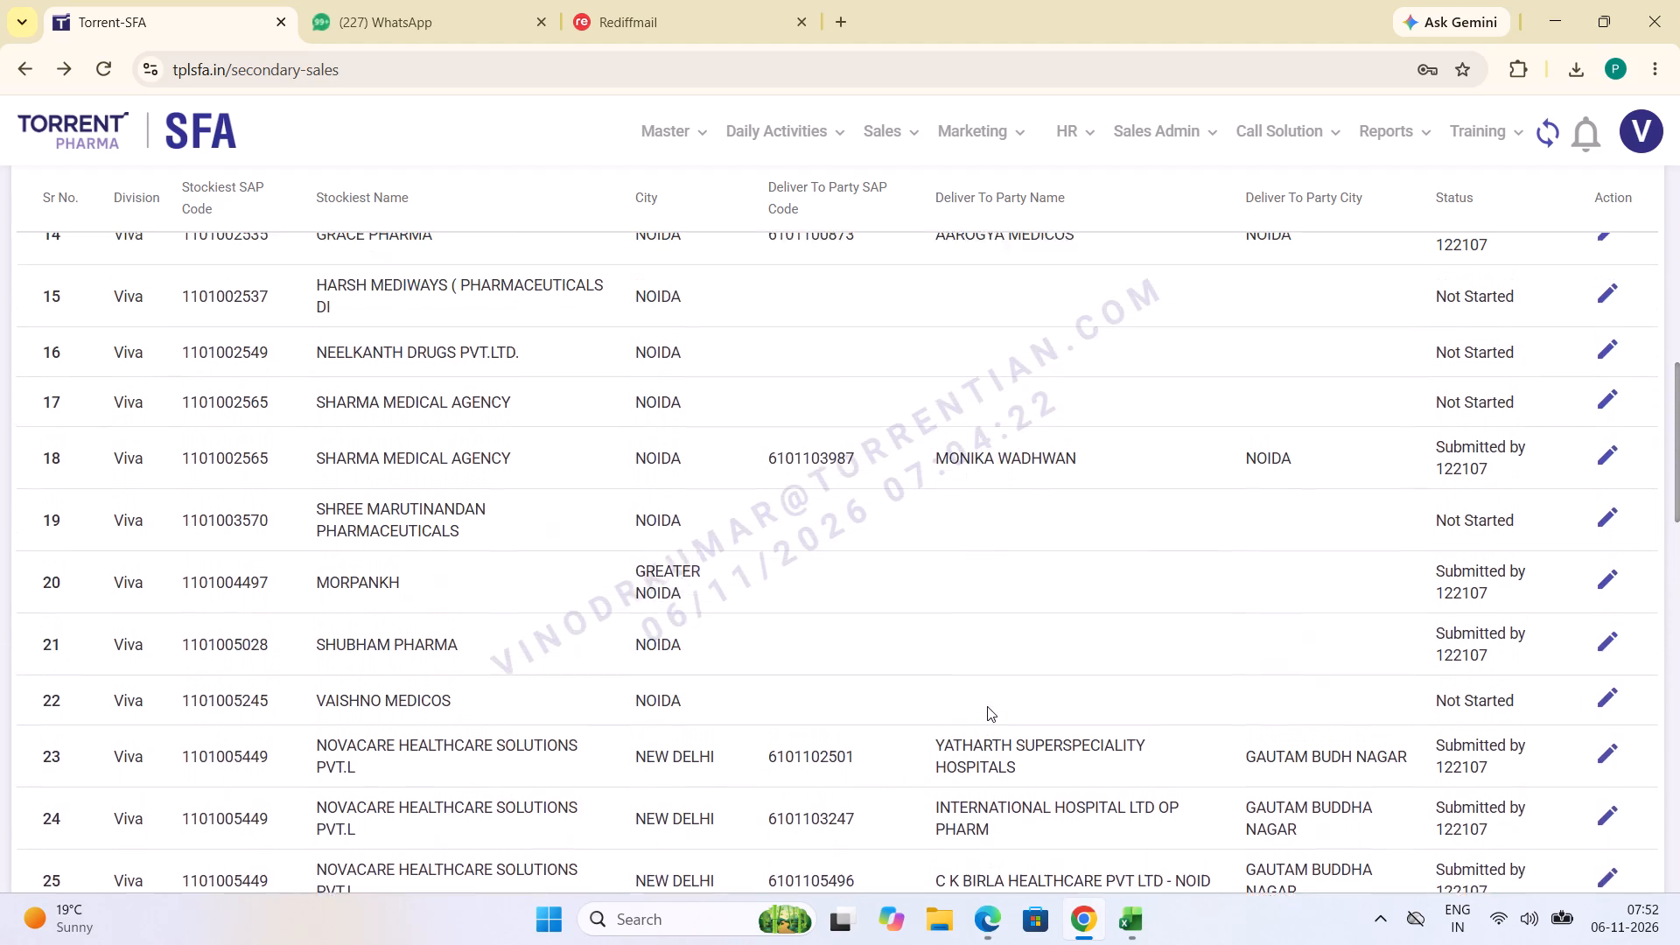
key(Up)
key(Up)
key(Up)
key(Up)
key(Up)
key(Up)
key(Up)
key(Up)
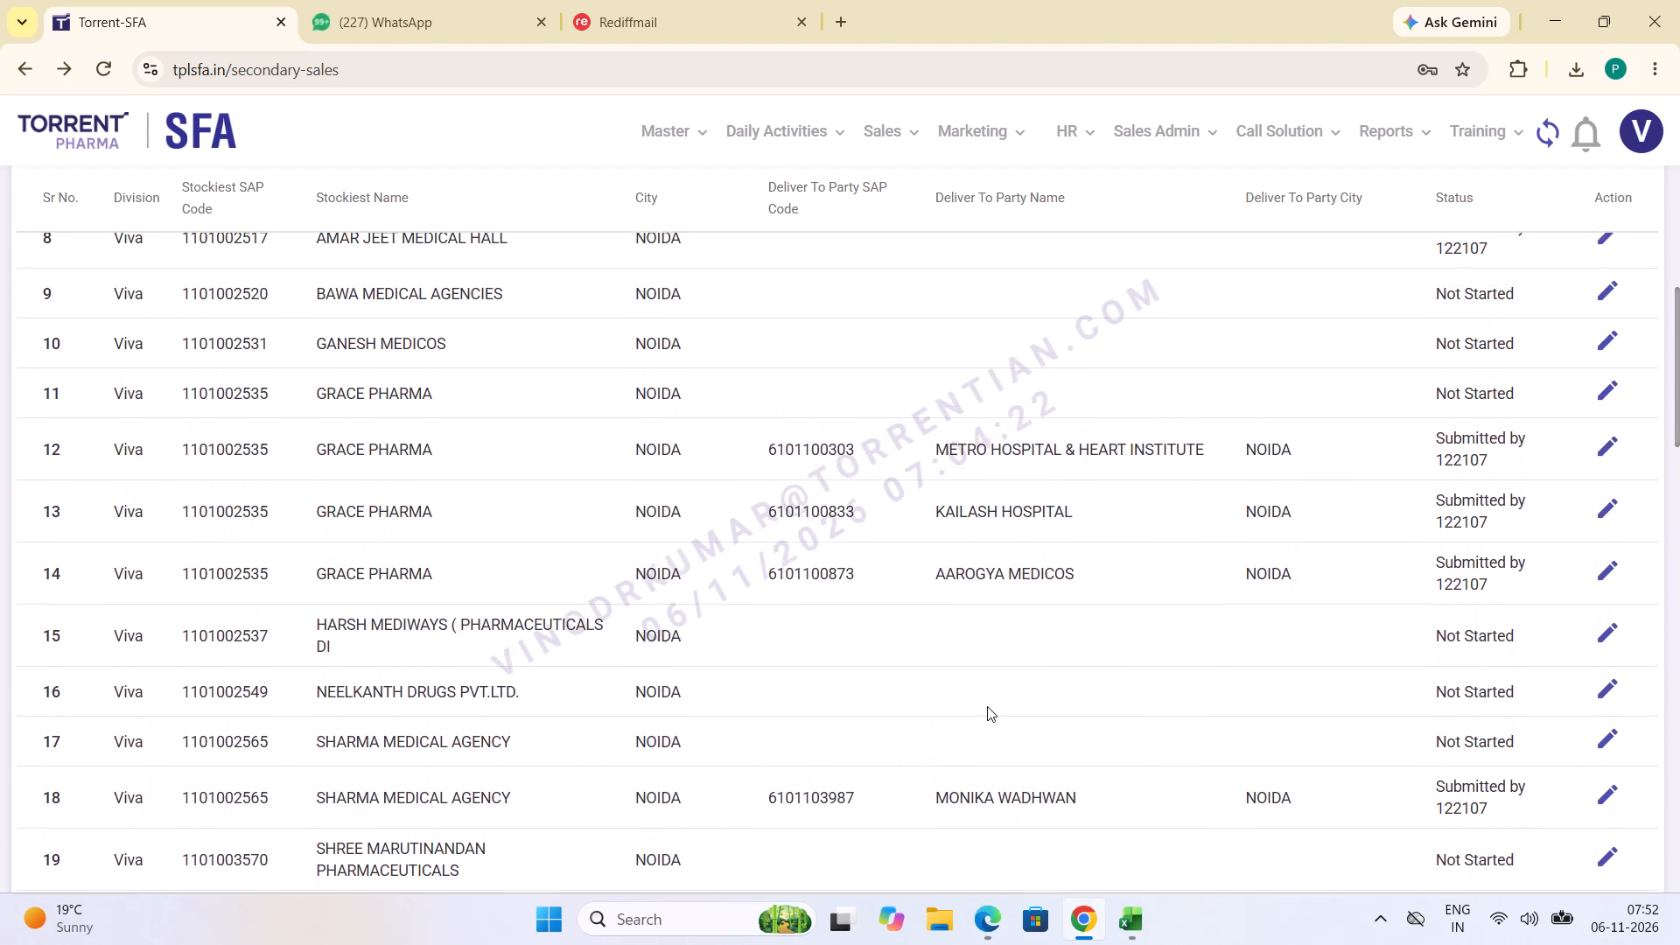
key(Up)
key(Up)
key(Up)
key(Up)
key(Up)
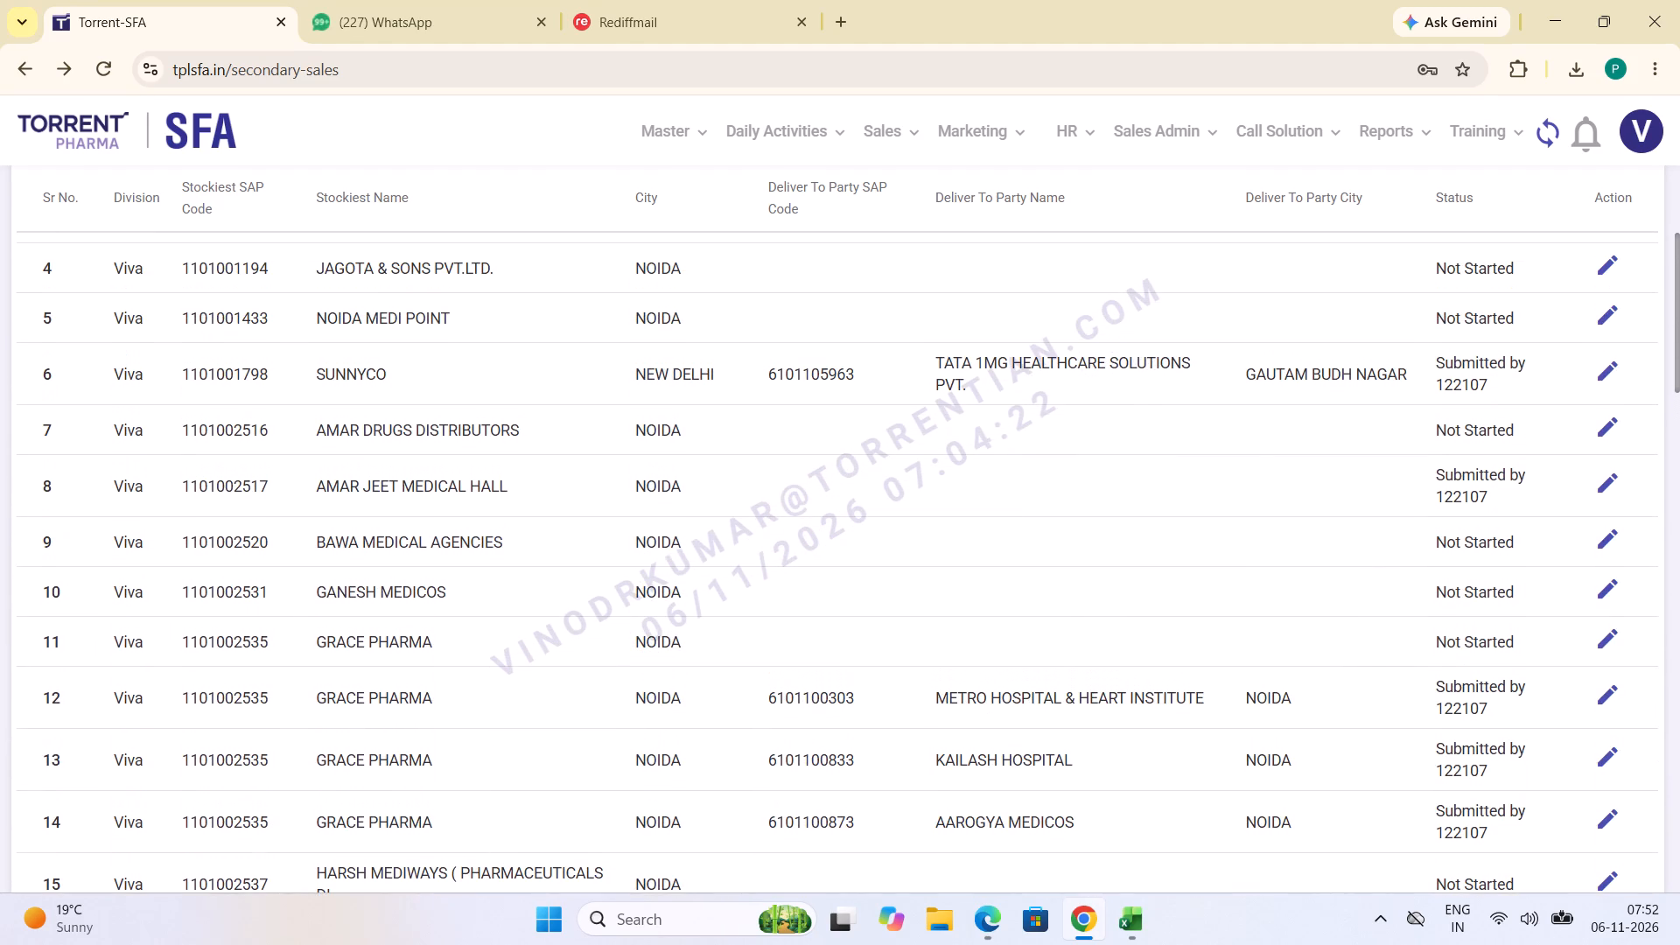
click(1601, 318)
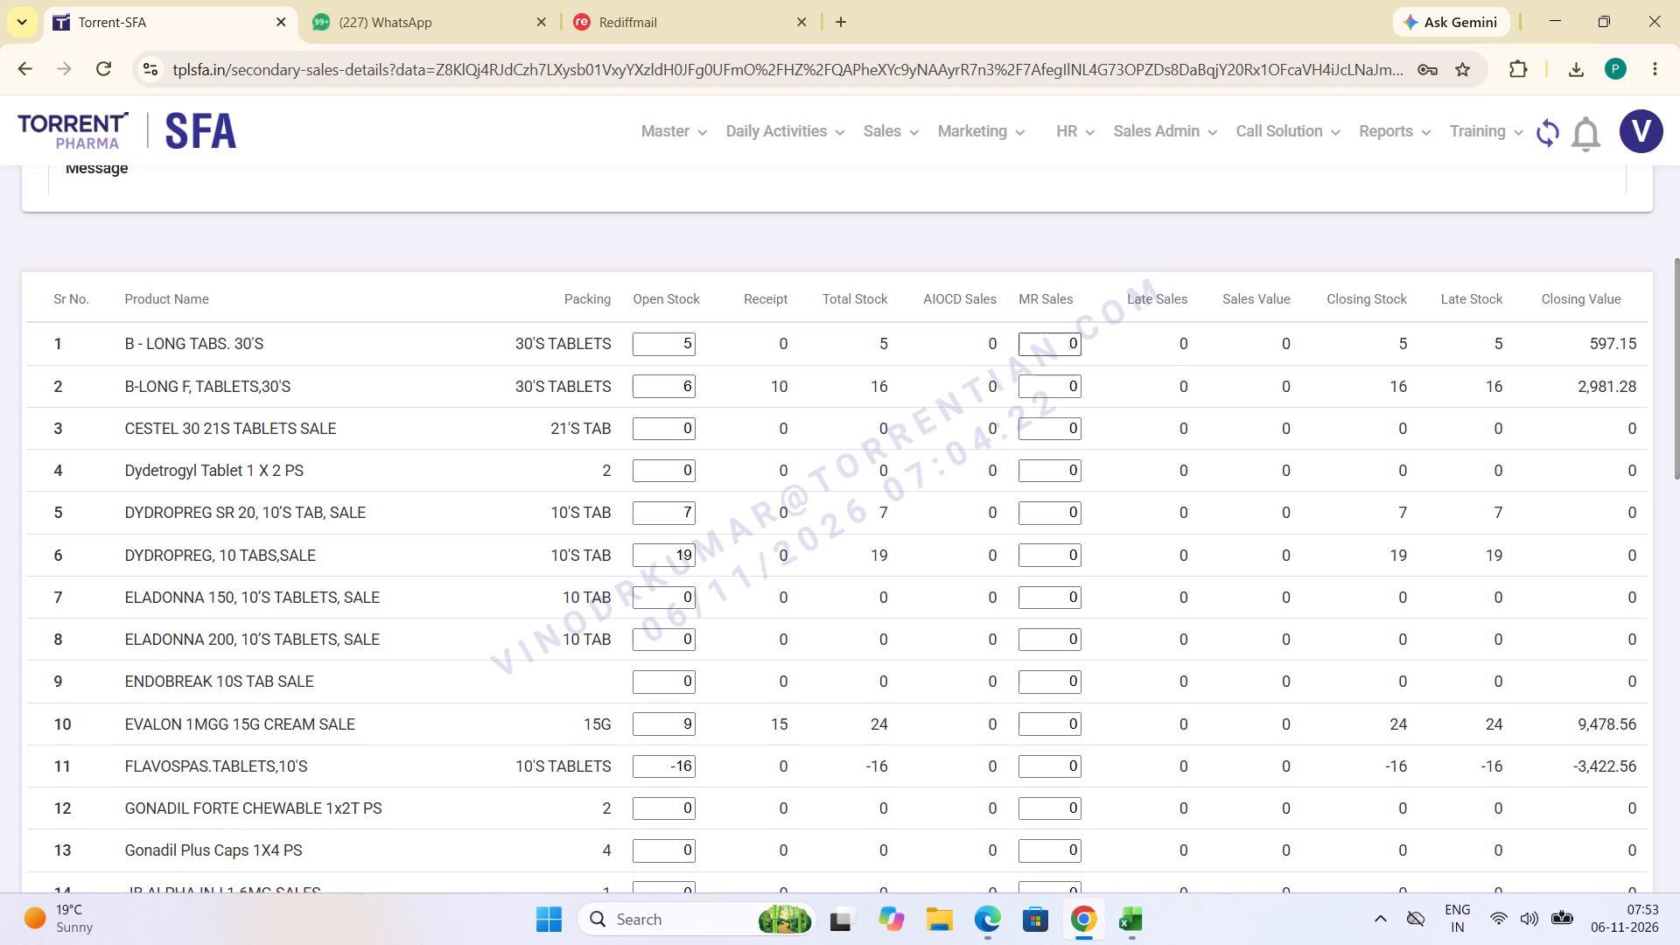
For B - LONG TABS. 30'S, set Open Stock to 6 and MR Sales to 6.
click(689, 346)
key(BackSpace)
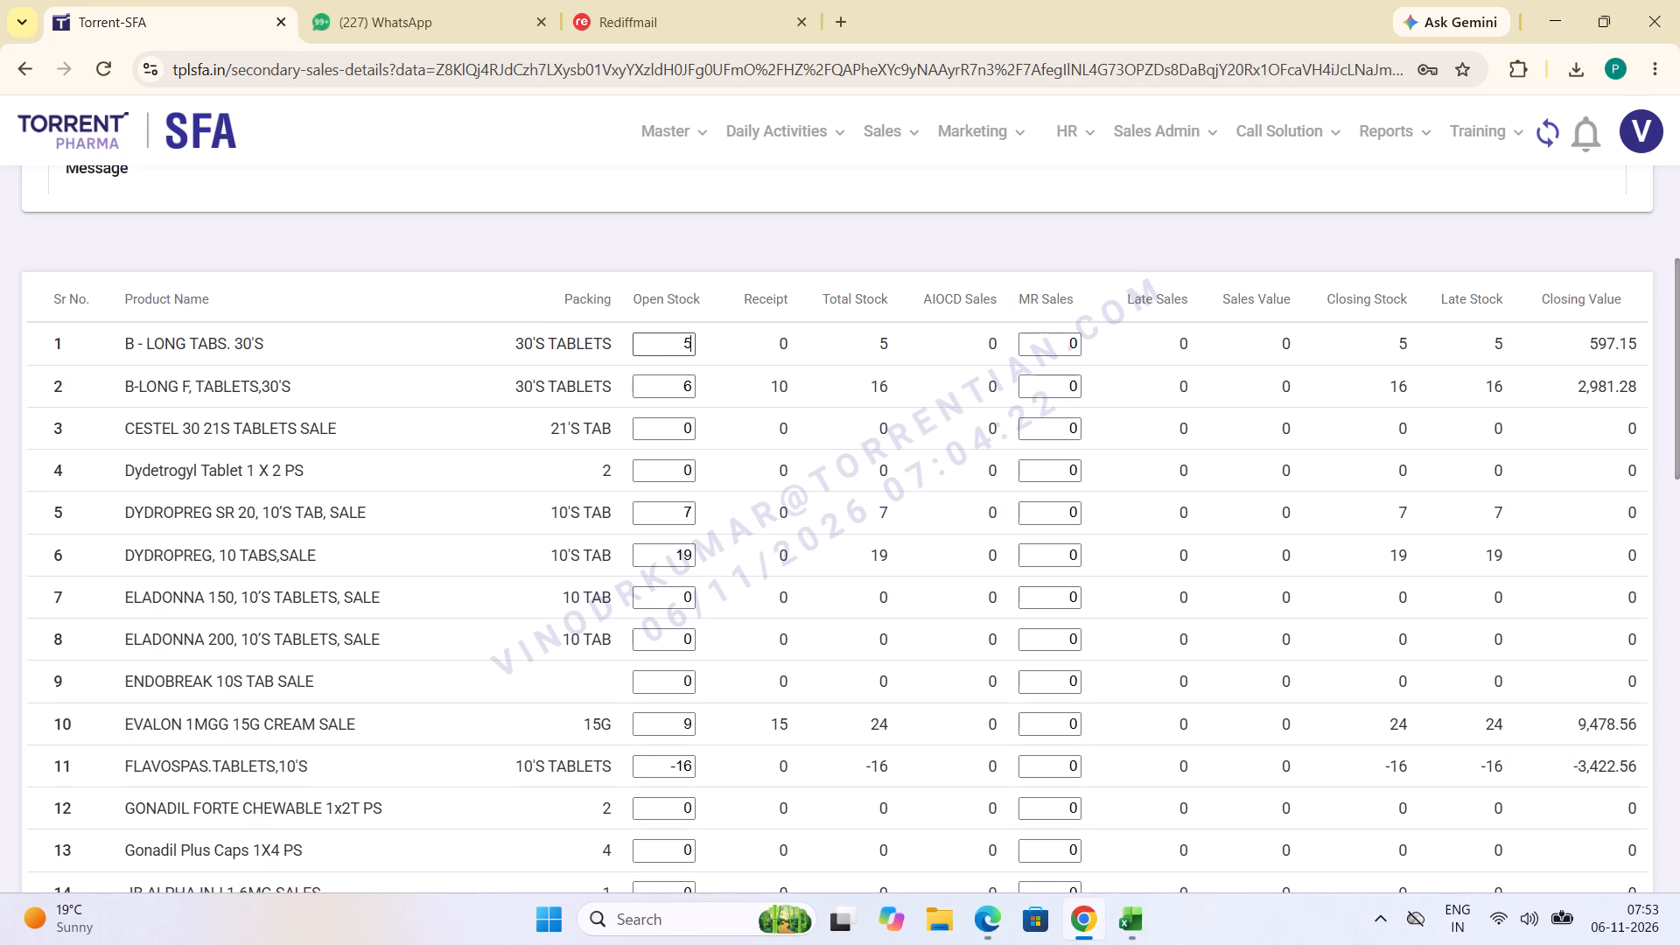
key(6)
click(1075, 340)
key(6)
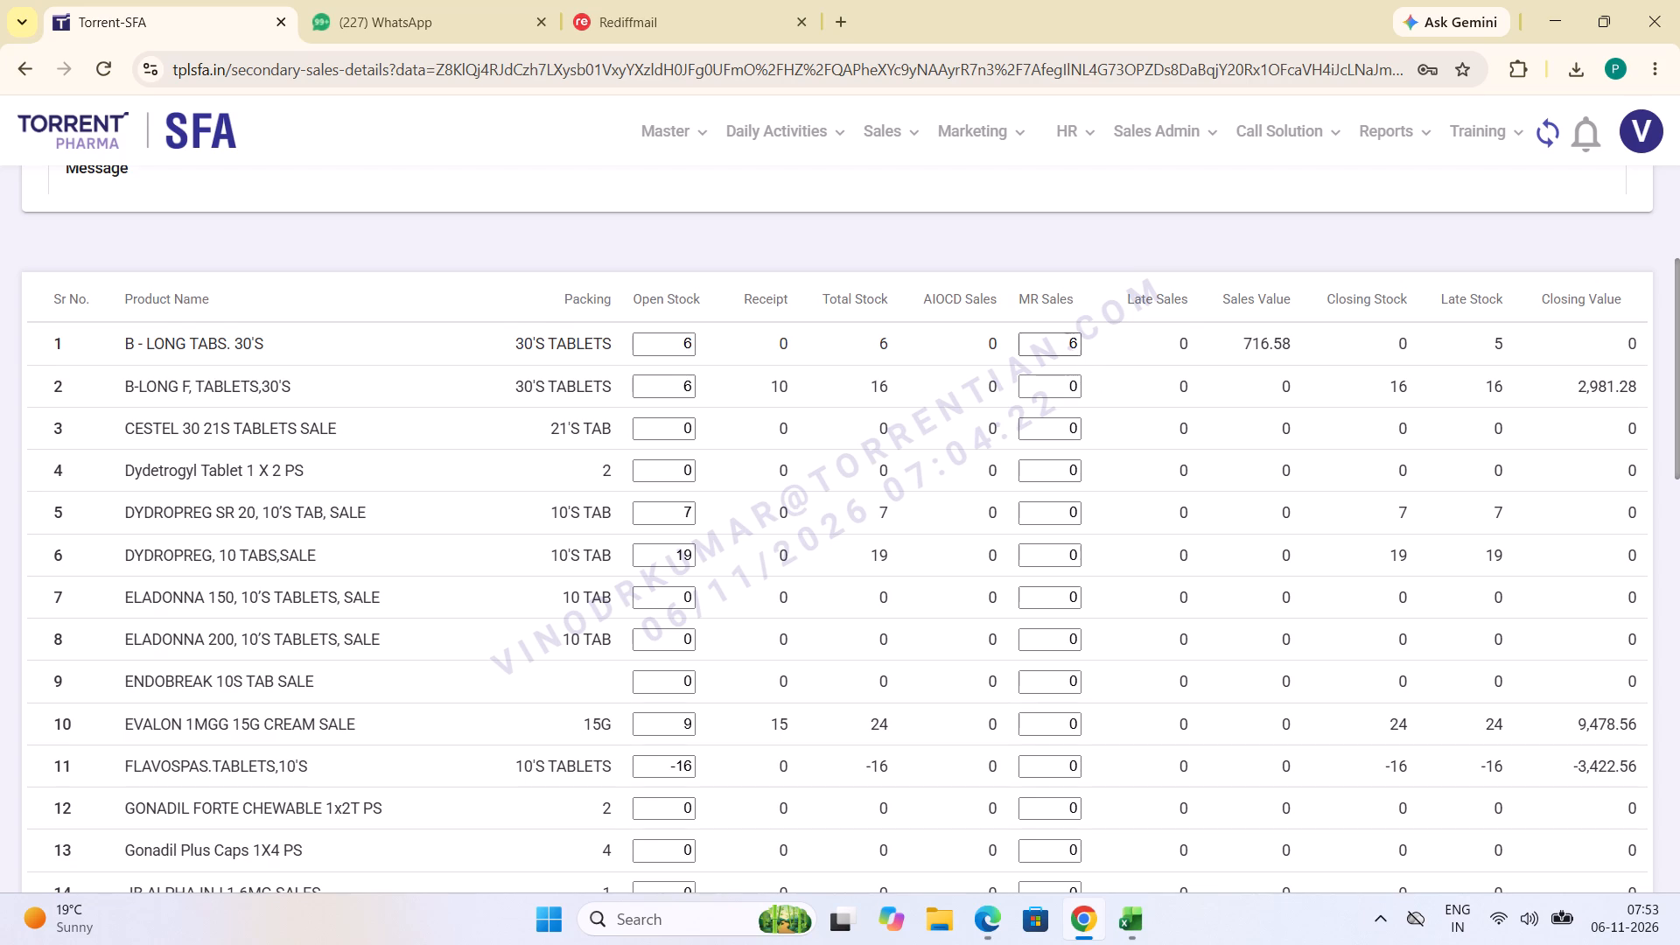
click(1118, 434)
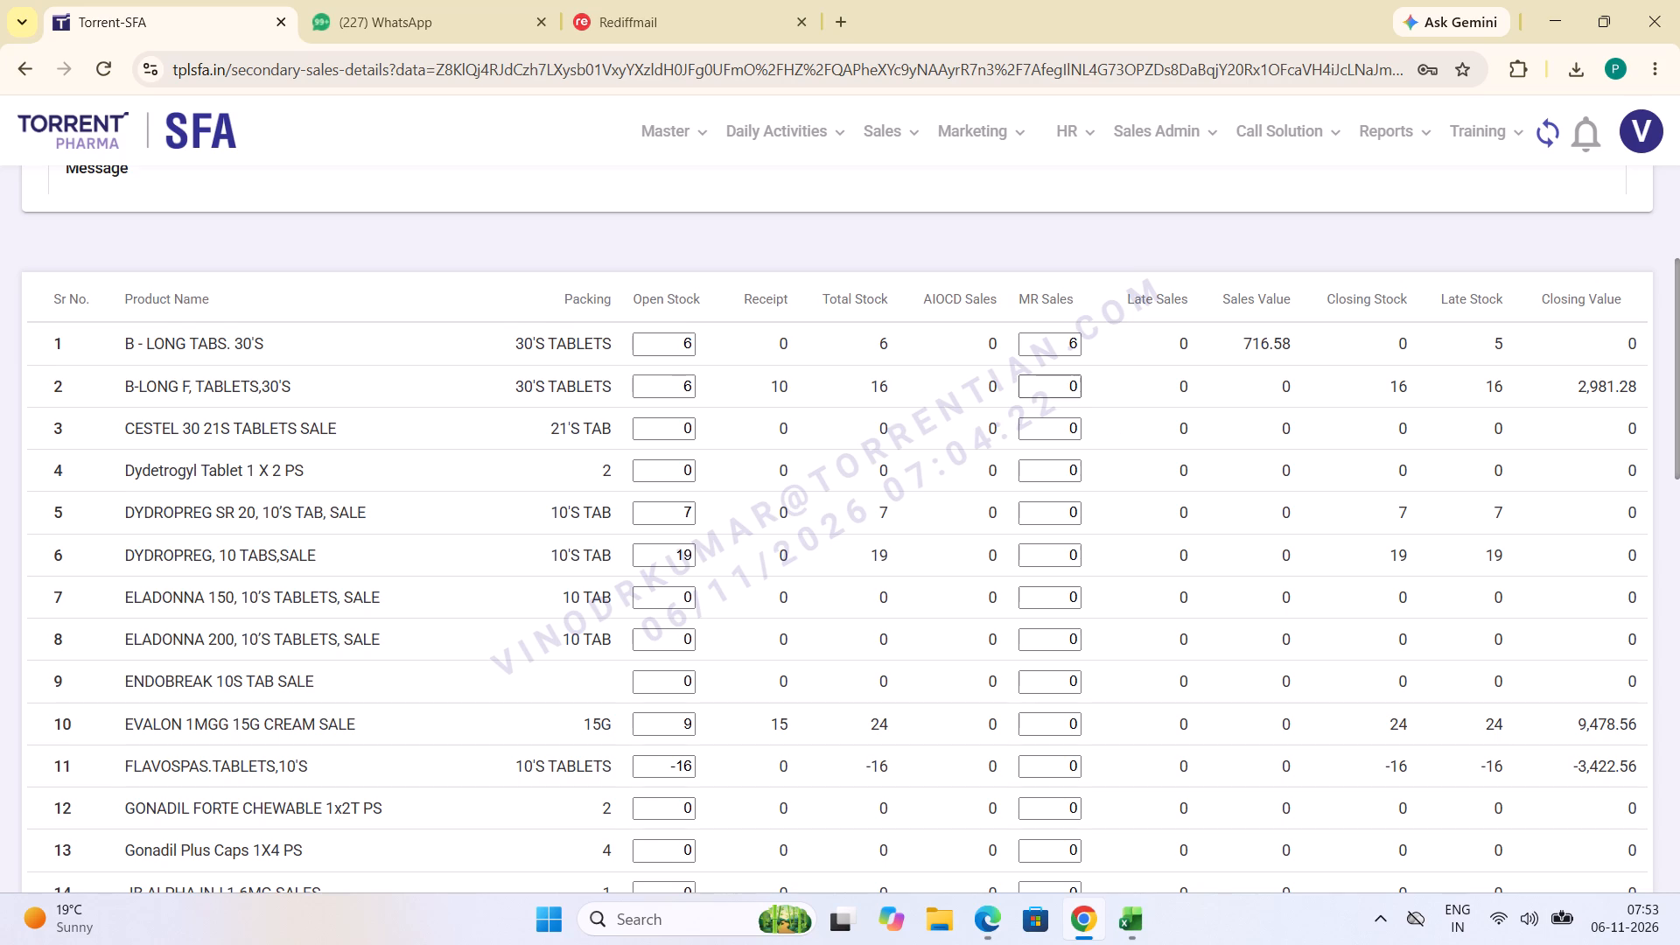
Set MR Sales to 9 for B-LONG F, TABLETS,30'S and to 10 for EVALON 1MGG 15G CREAM SALE.
click(1076, 383)
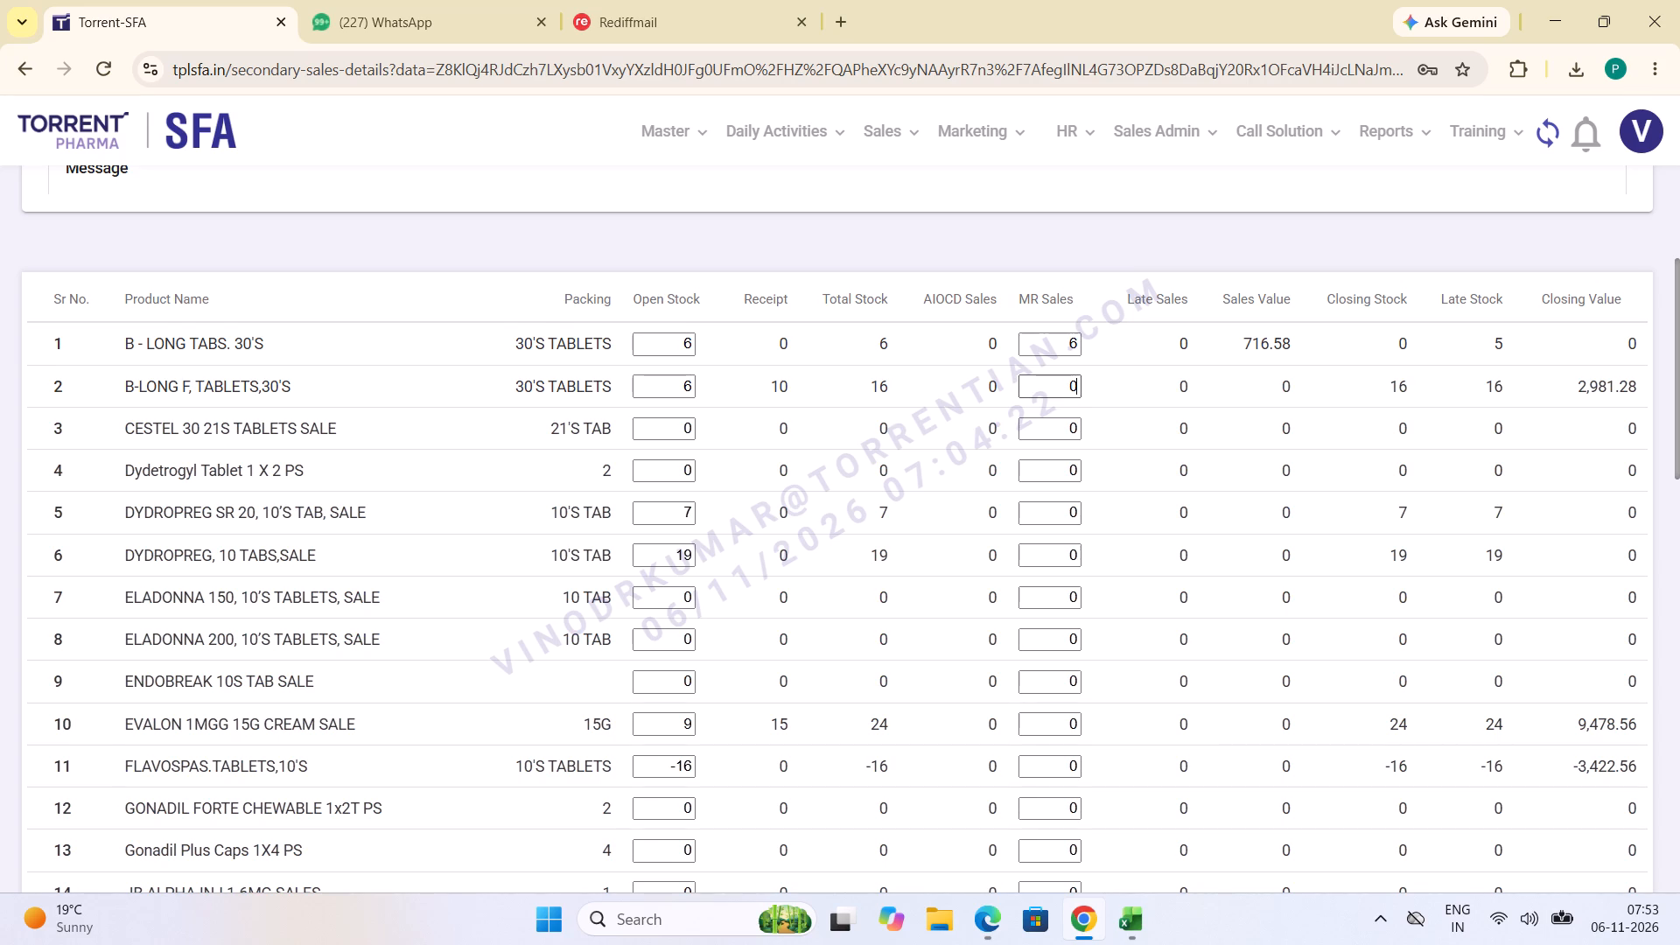
key(9)
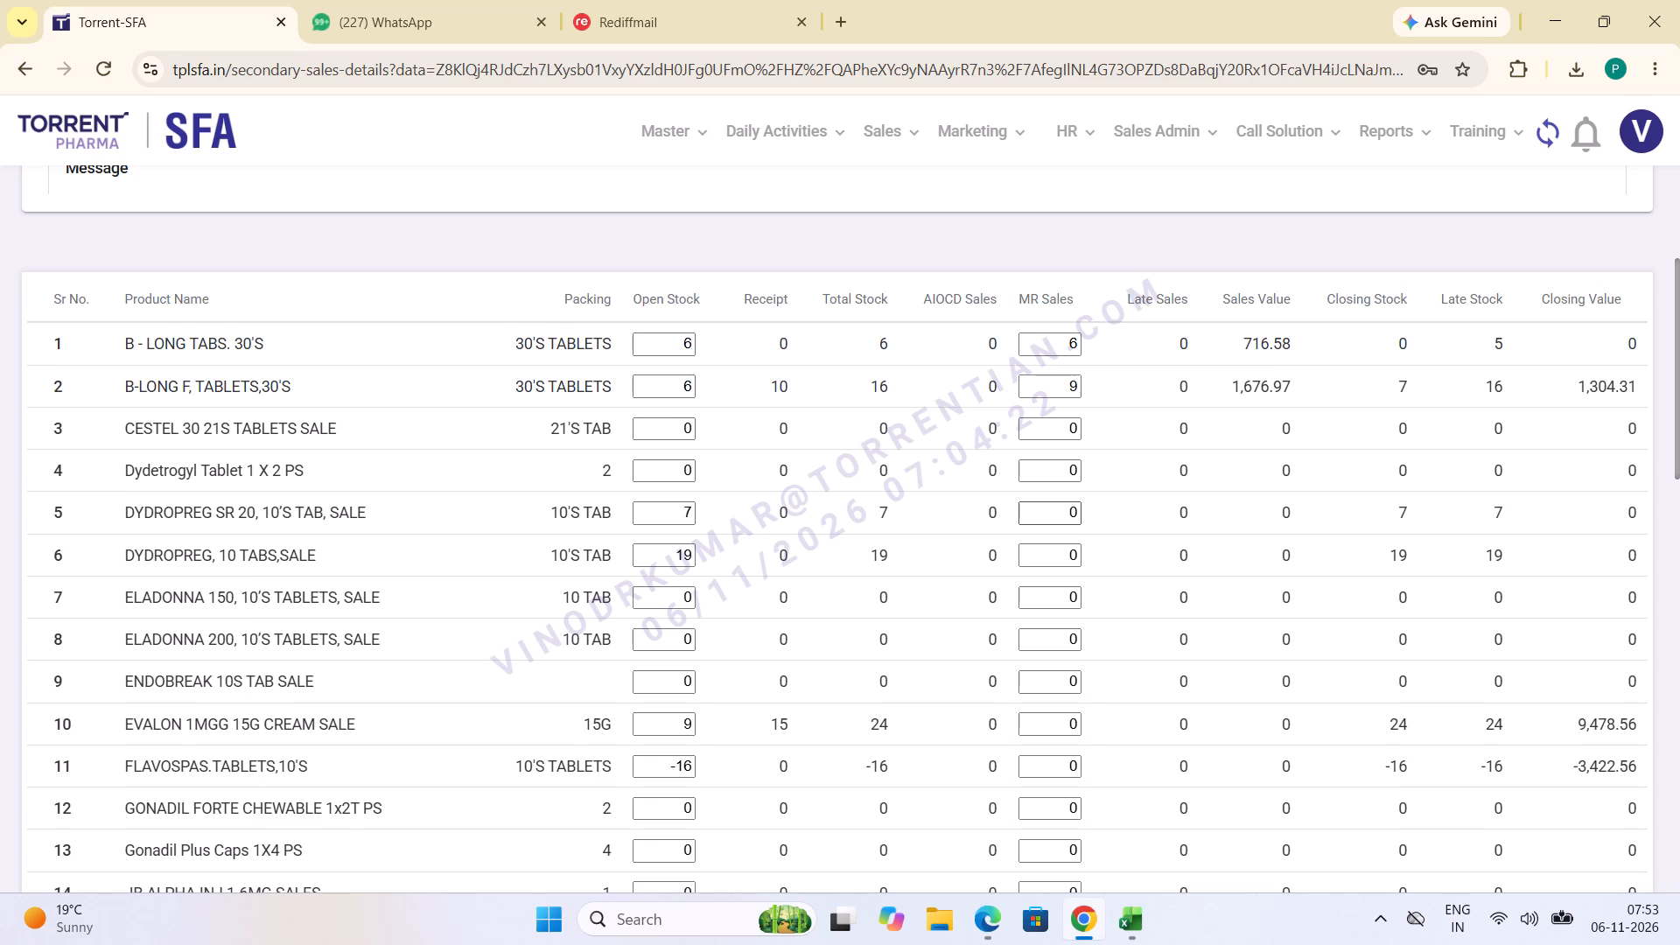
click(1076, 510)
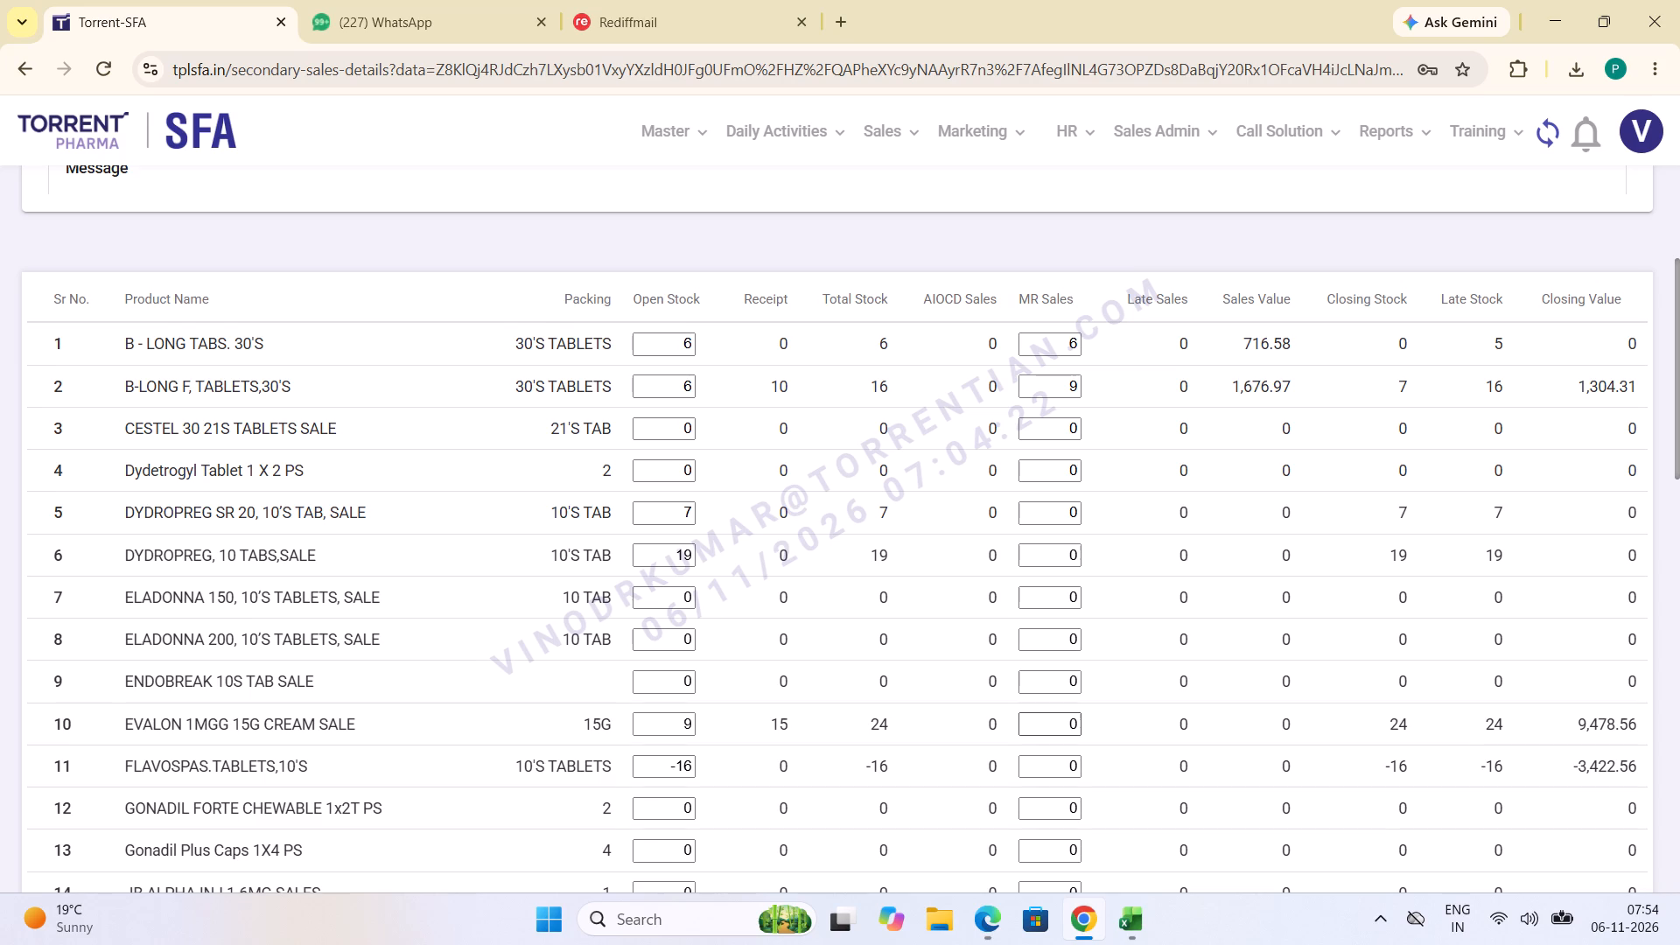
click(1053, 723)
key(1)
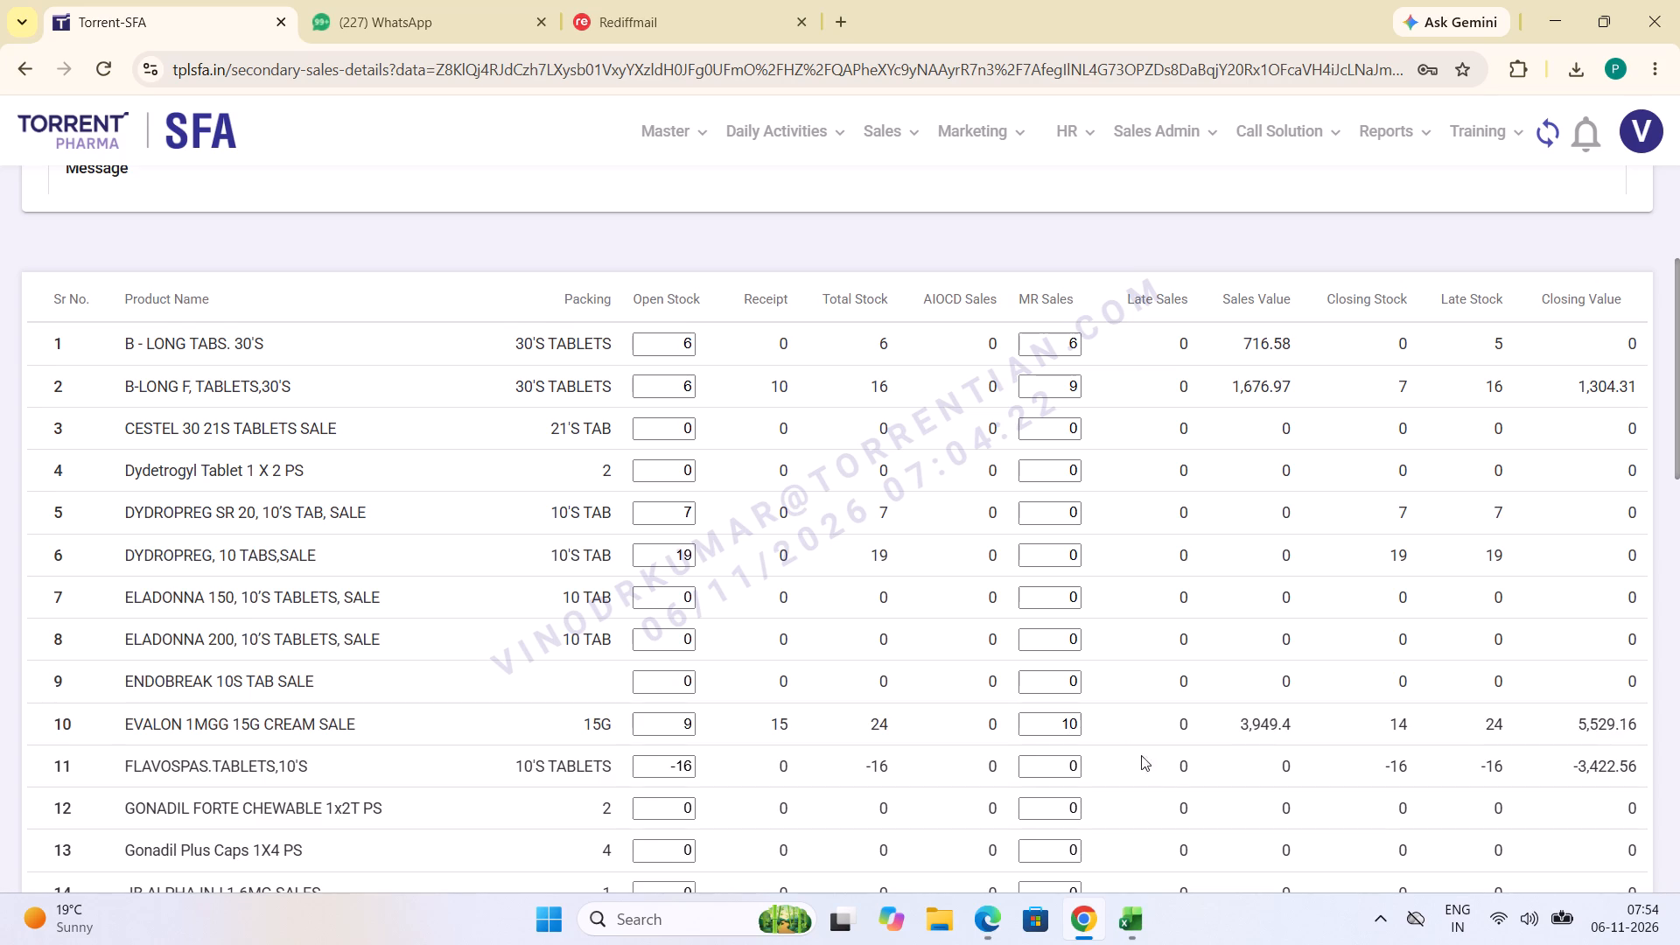
click(1142, 788)
Replace the negative Open Stock of FLAVOSPAS.TABLETS,10'S with 0.
key(Down)
key(Down)
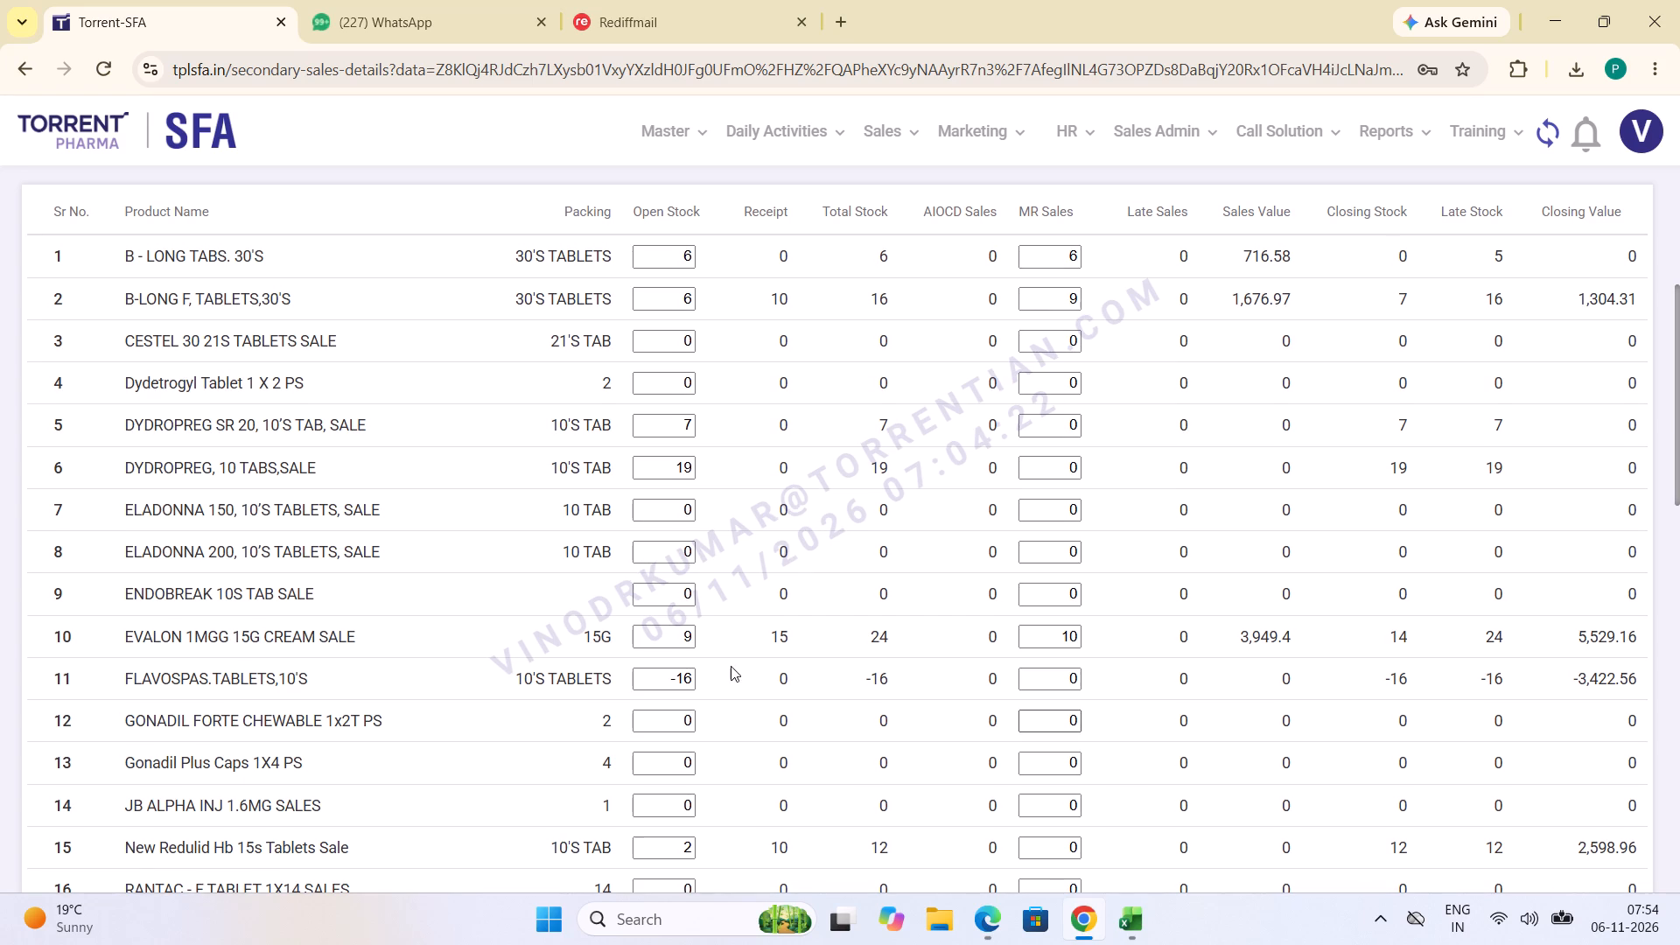
click(692, 677)
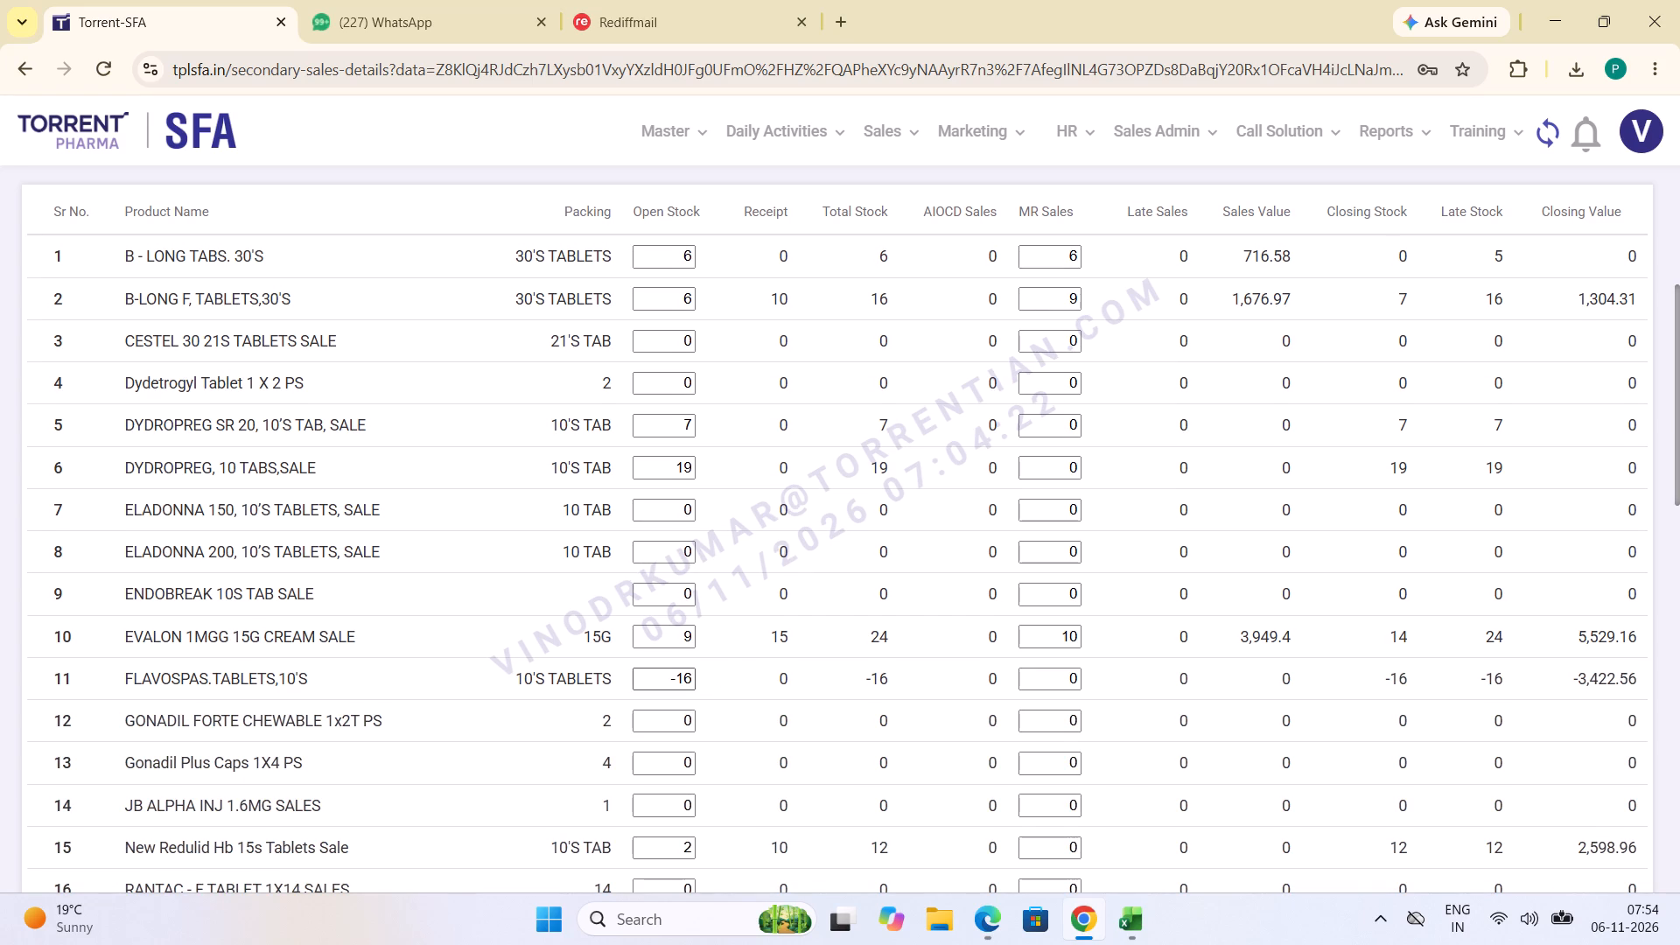
key(BackSpace)
key(0)
click(836, 791)
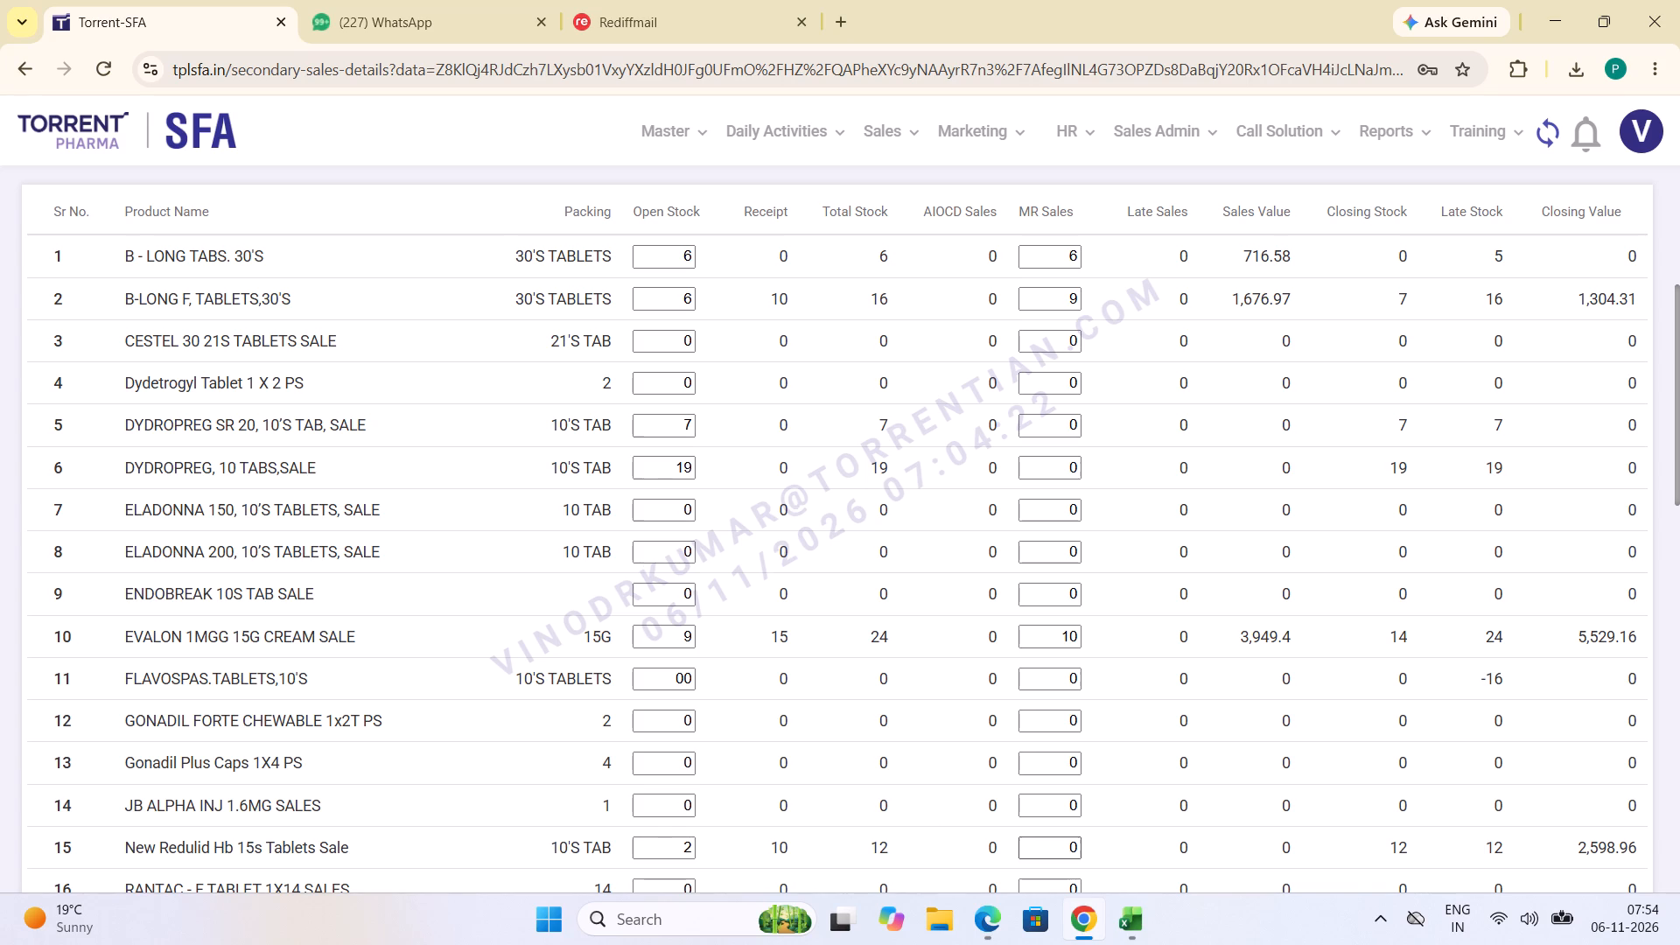
Set MR Sales to 8 for New Redulid Hb 15s Tablets Sale.
click(1076, 842)
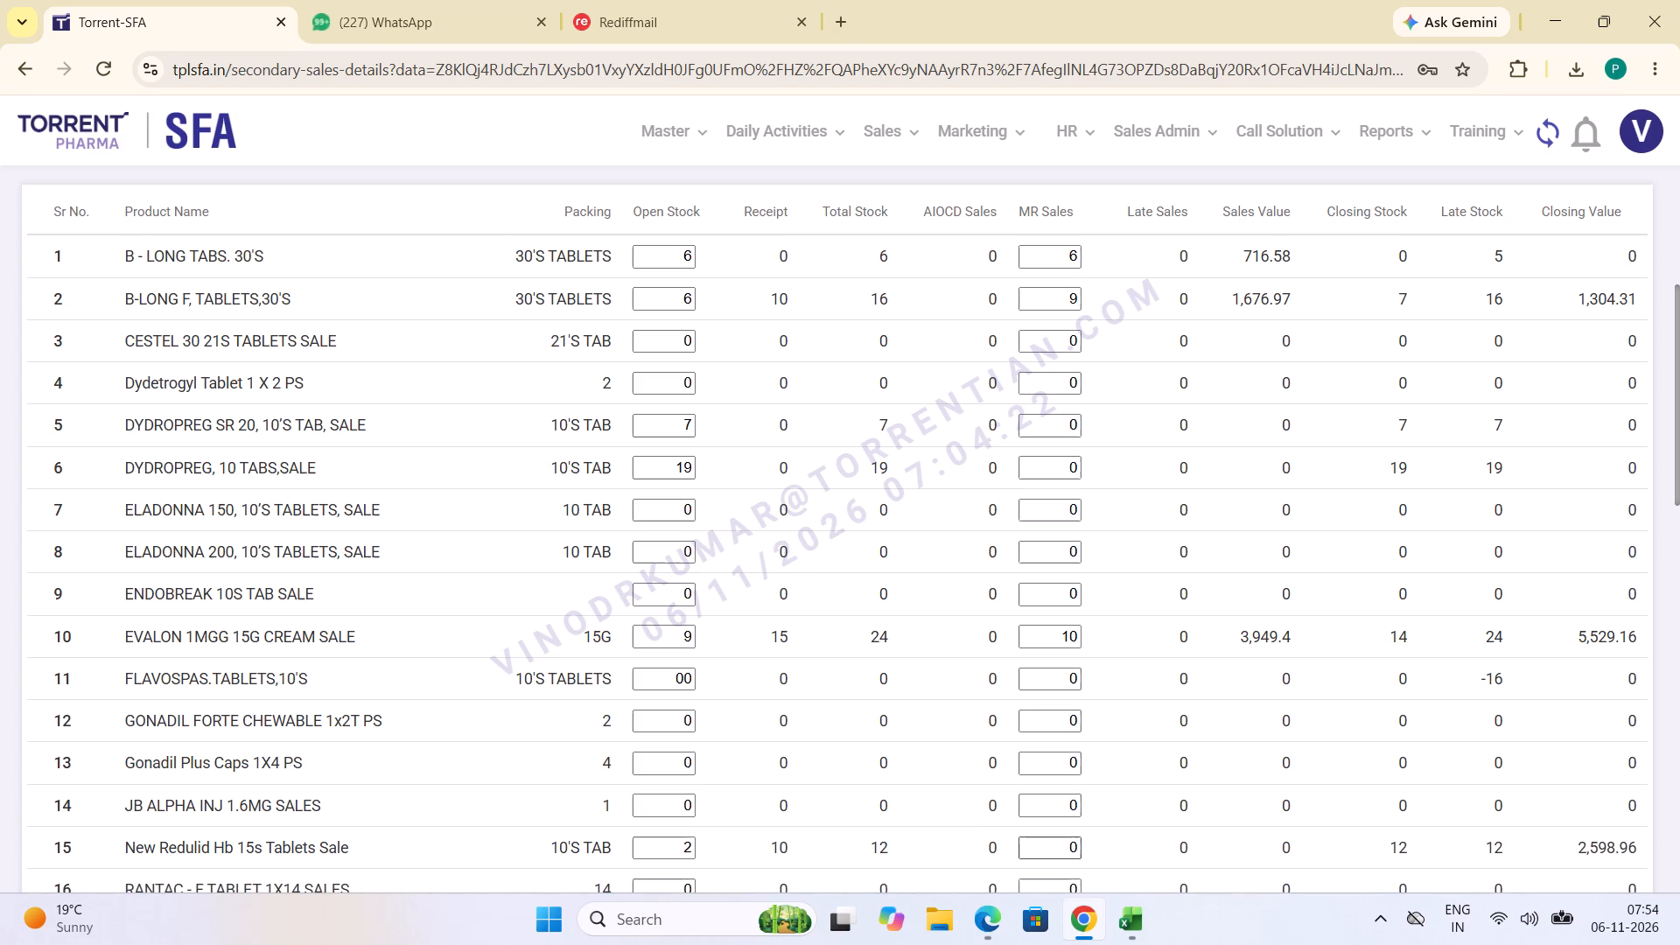
key(Down)
key(Down)
key(Down)
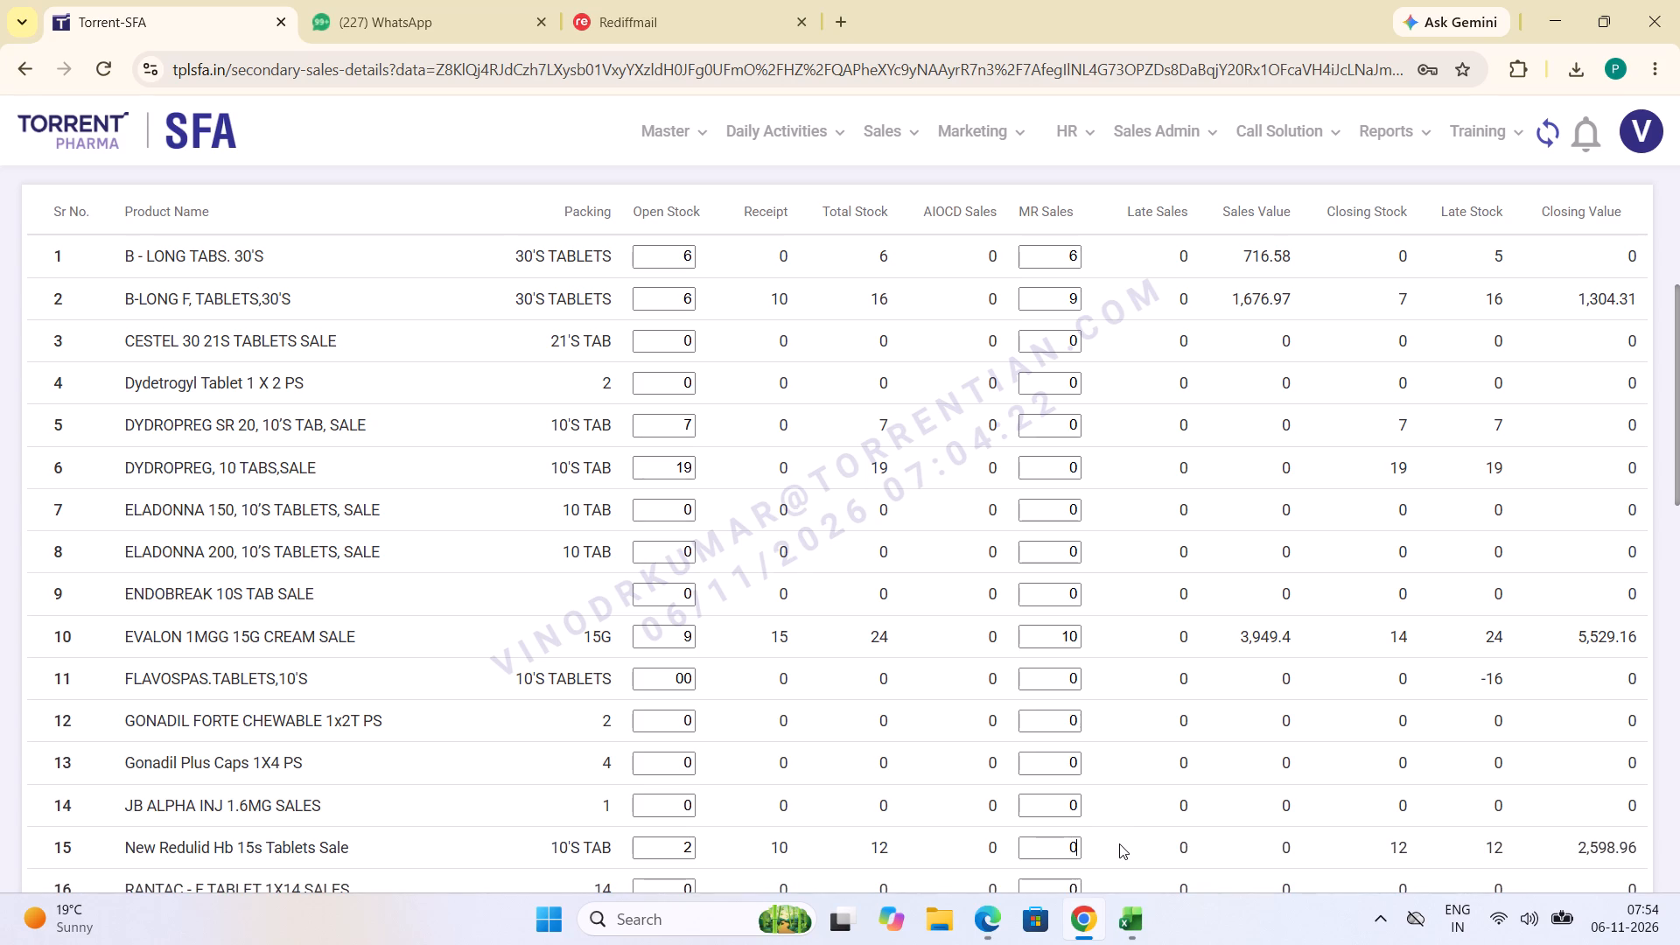
click(1120, 846)
key(Down)
key(Down)
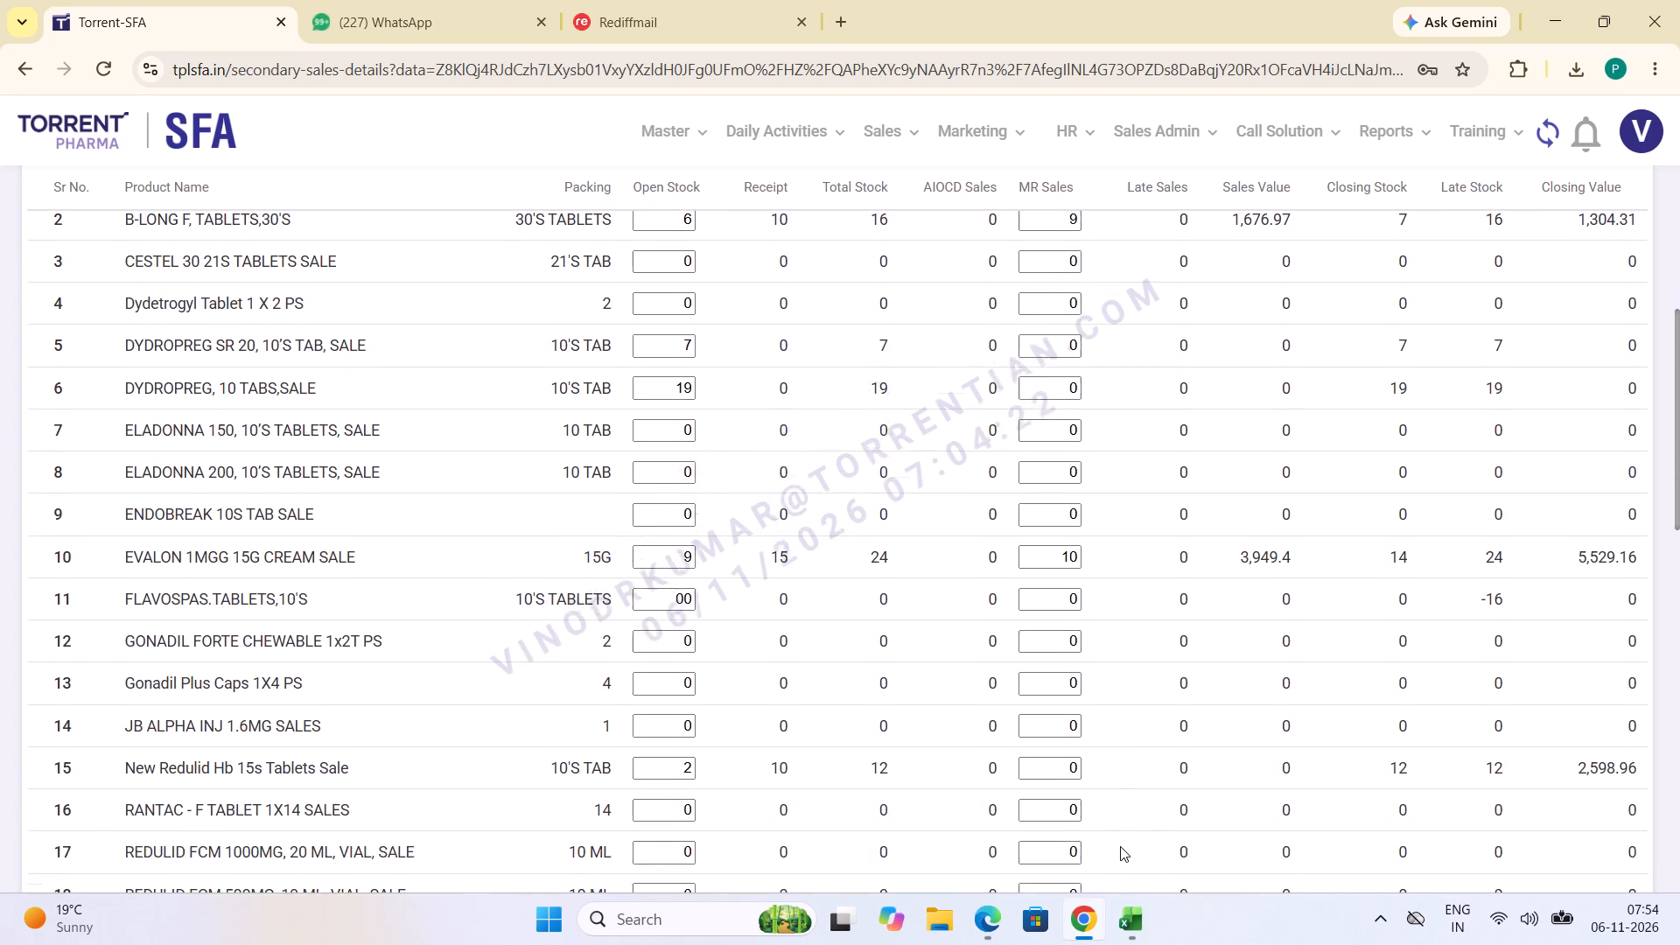
key(Down)
key(Down)
key(Down)
key(Down)
key(Down)
key(Down)
key(Down)
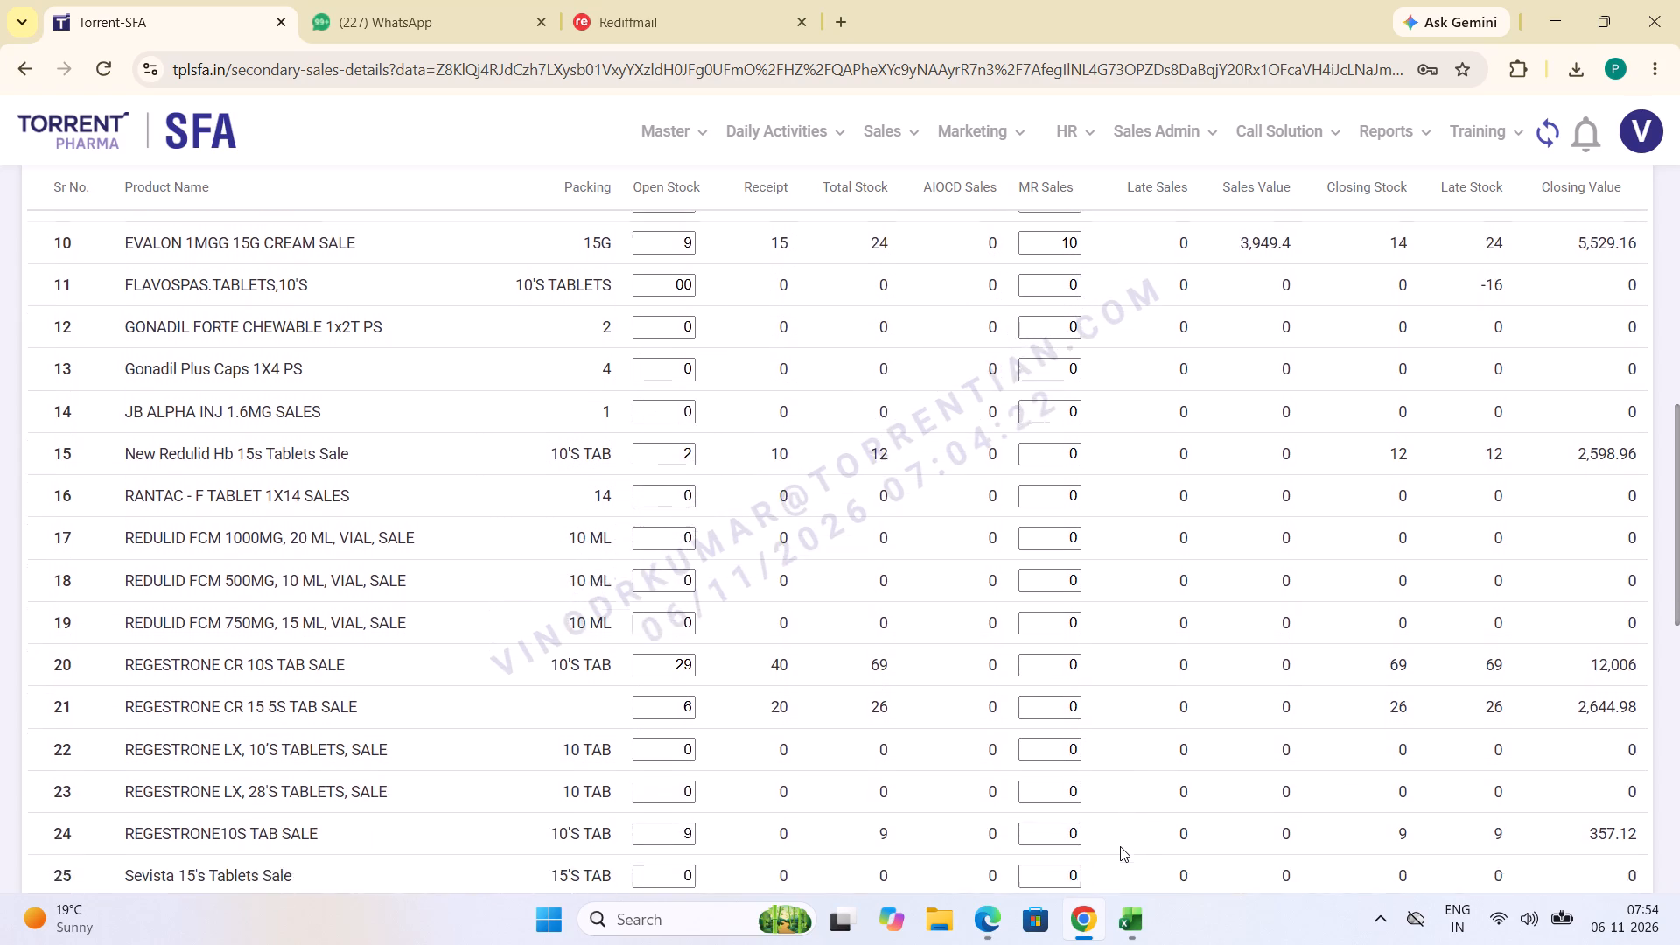
key(Down)
key(Down)
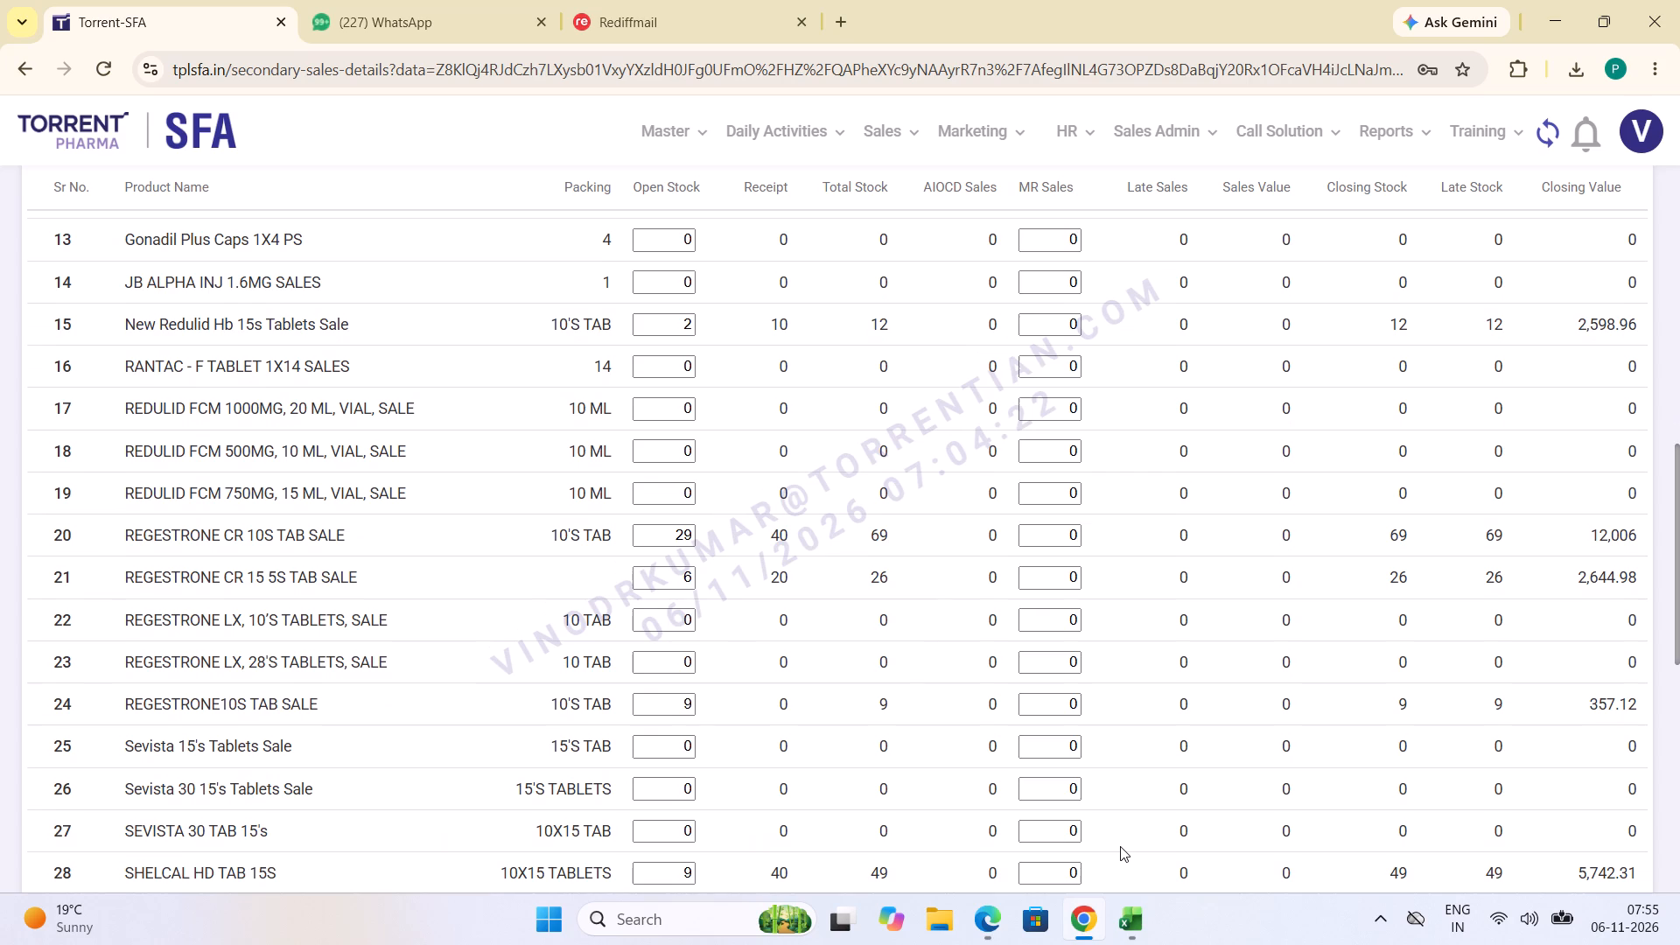
key(Down)
key(Down)
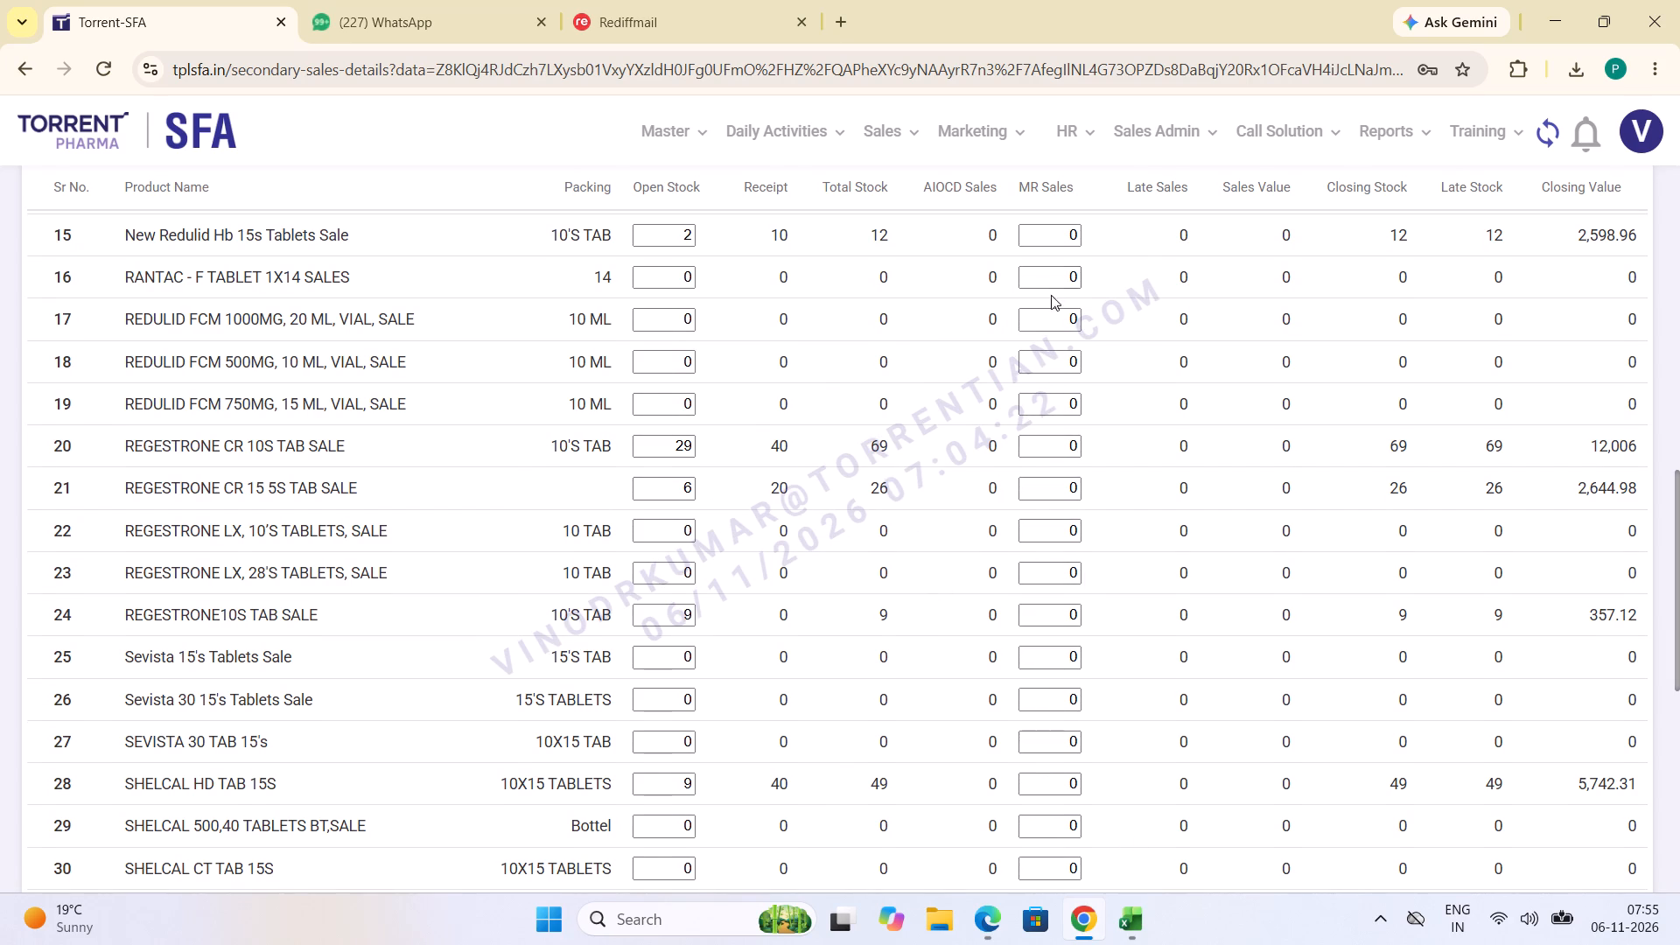
click(1074, 234)
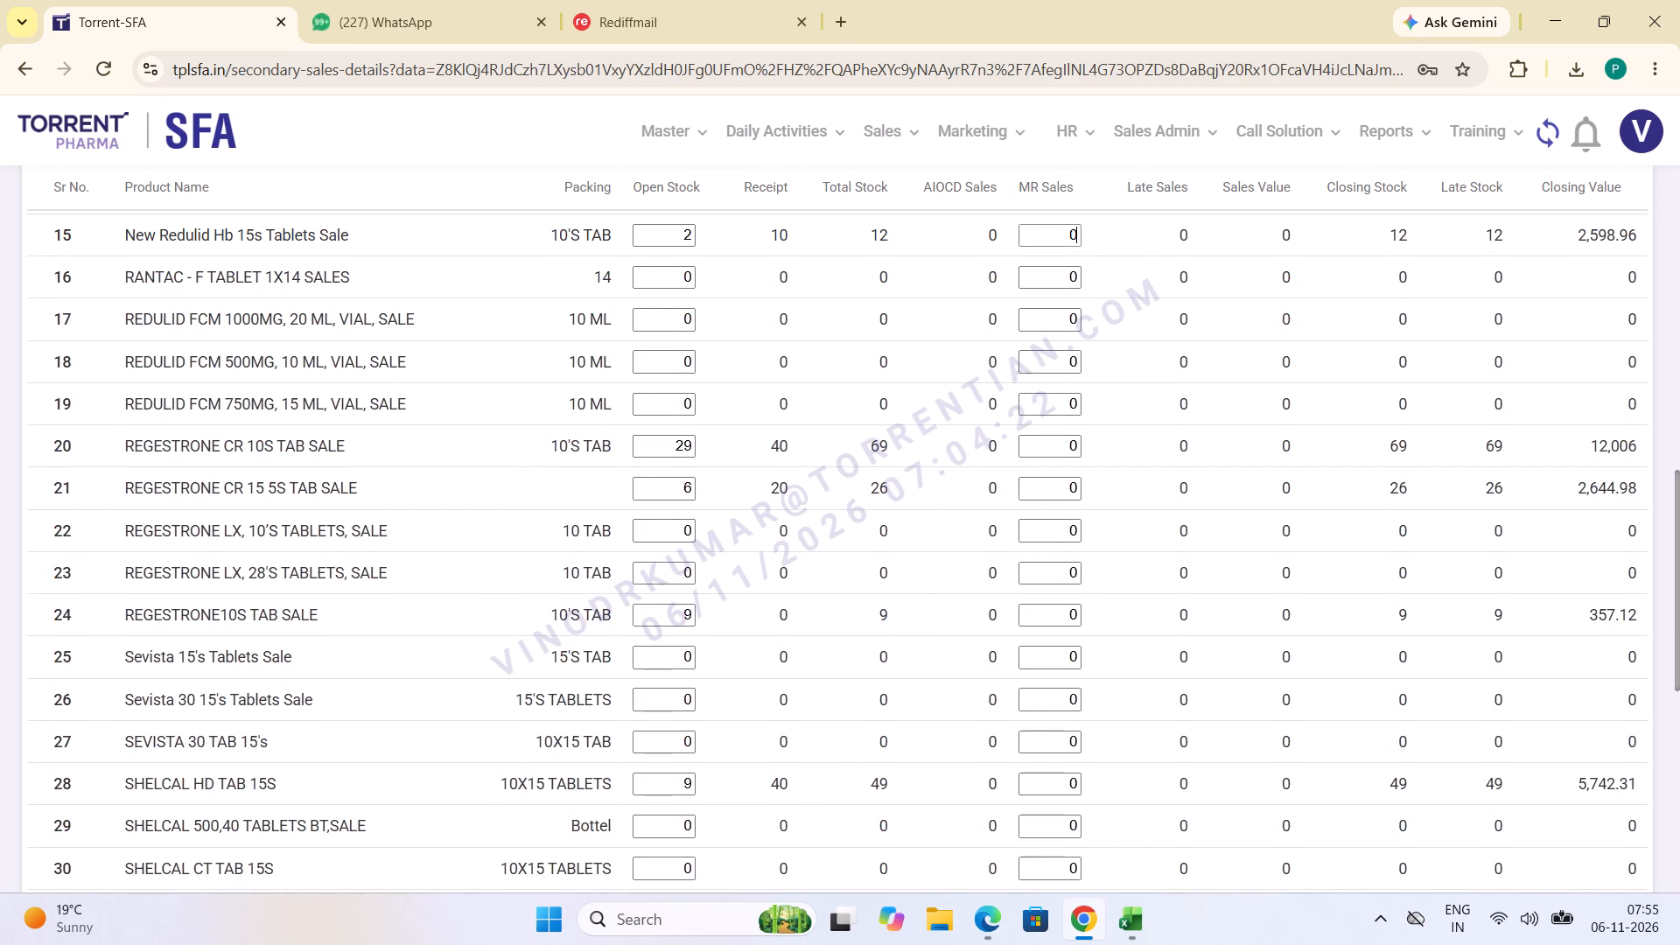
key(8)
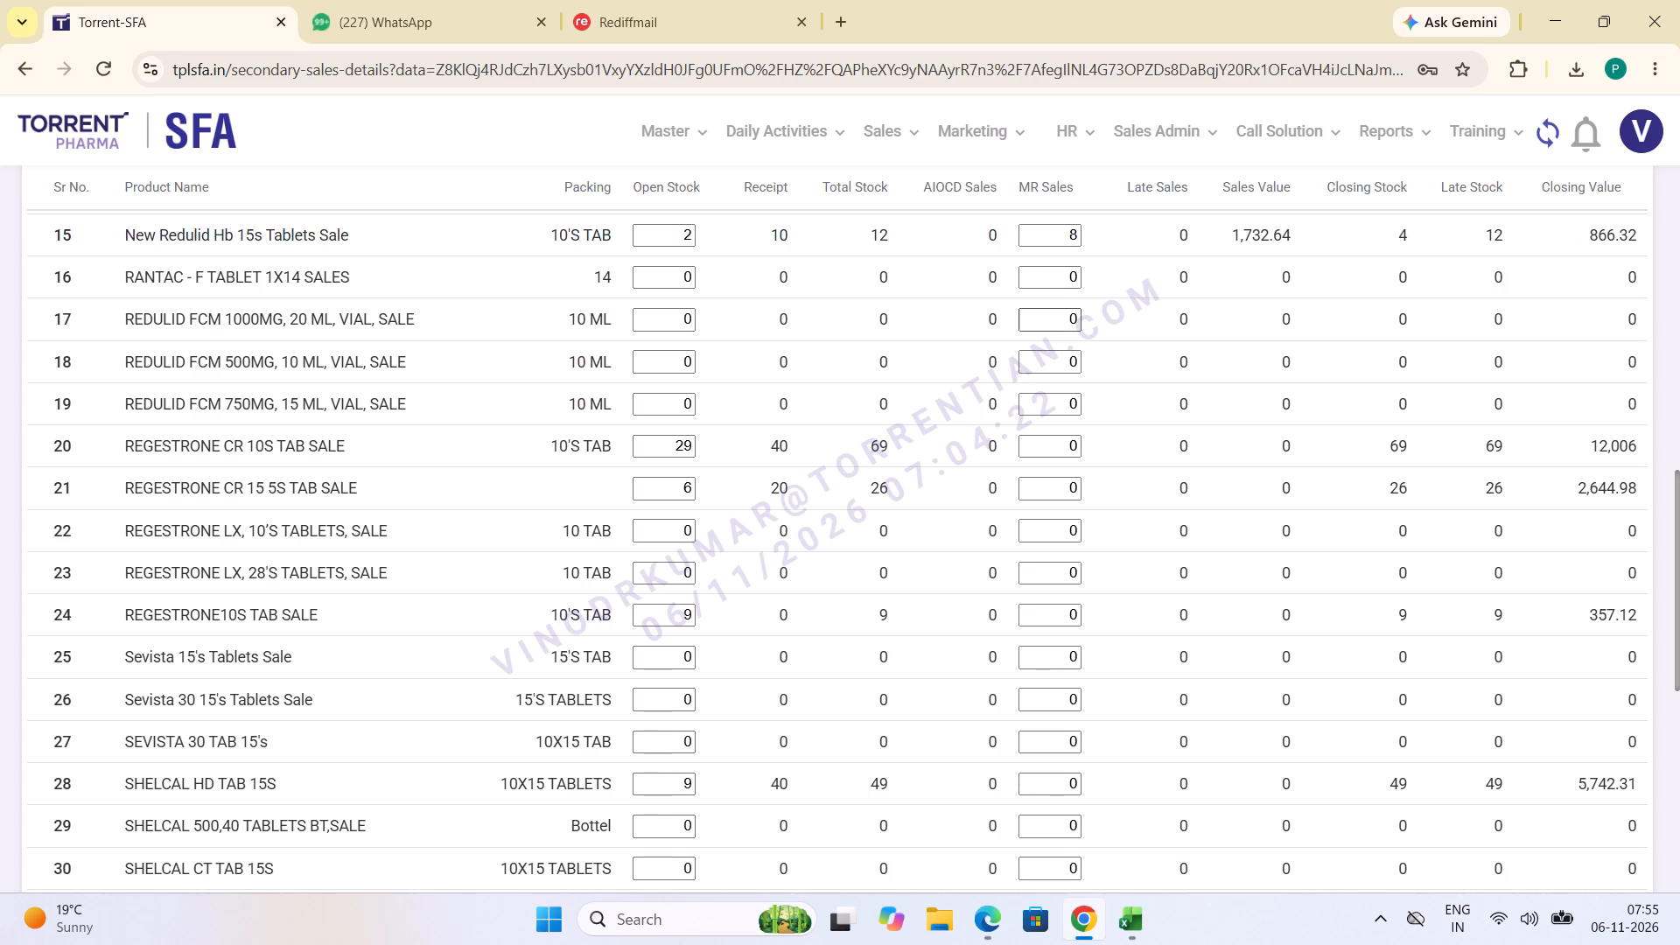
Set MR Sales to 35 for REGESTRONE CR 10S TAB SALE and to 5 for REGESTRONE CR 15 5S TAB SALE.
click(1075, 444)
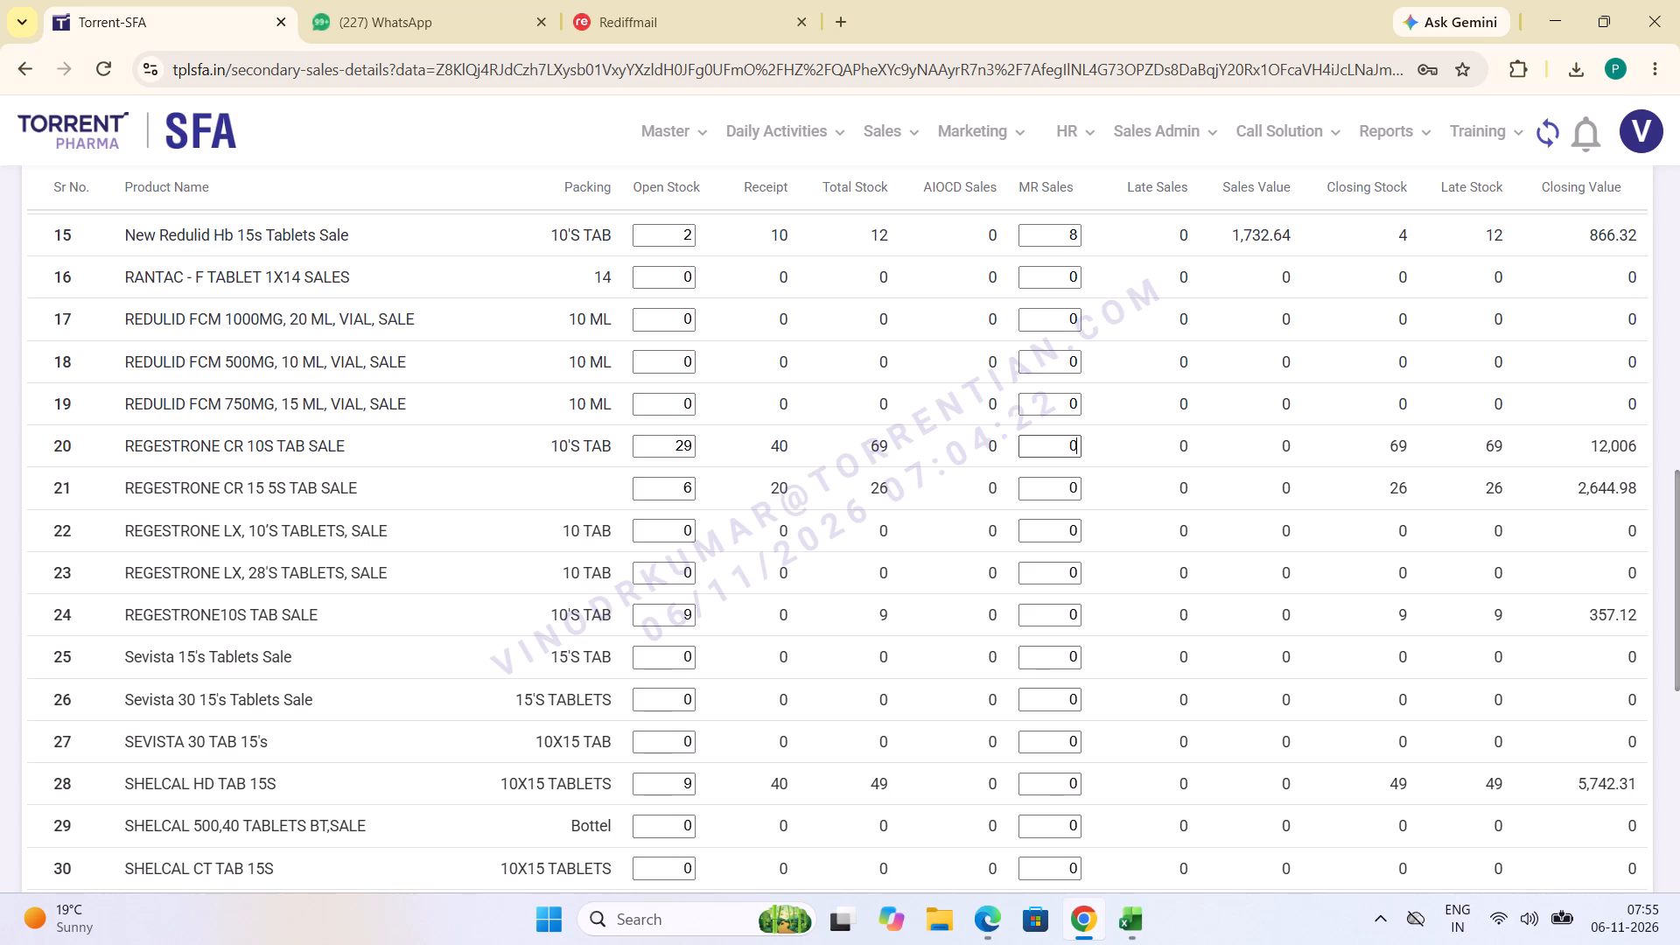
text(356)
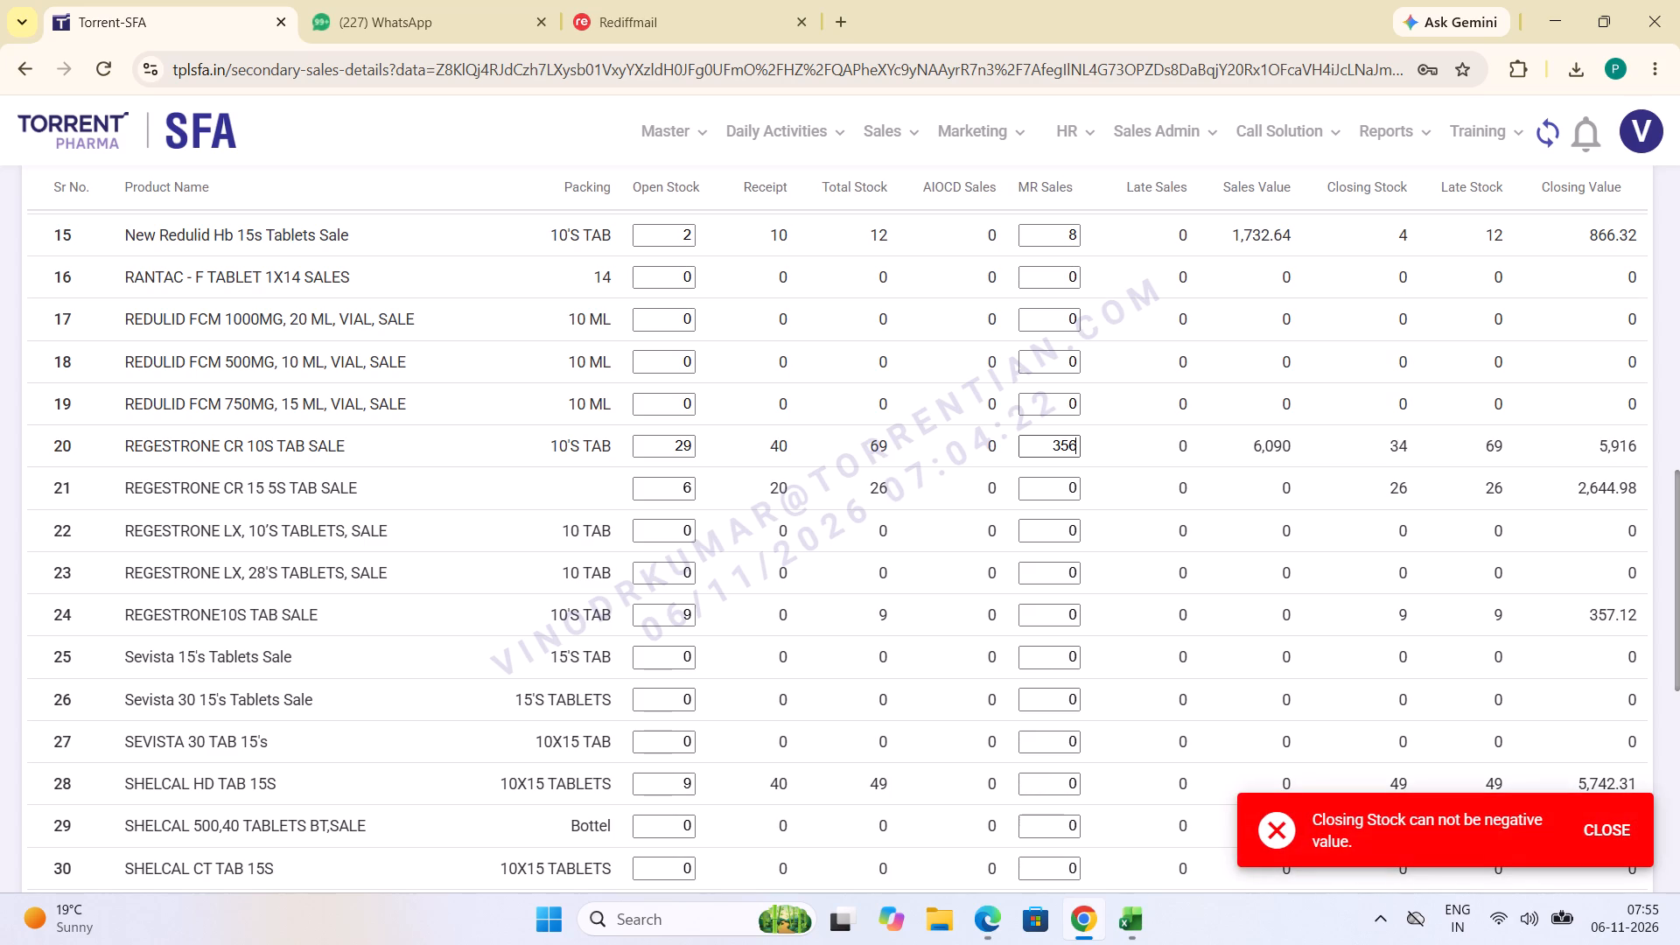
key(BackSpace)
click(1078, 489)
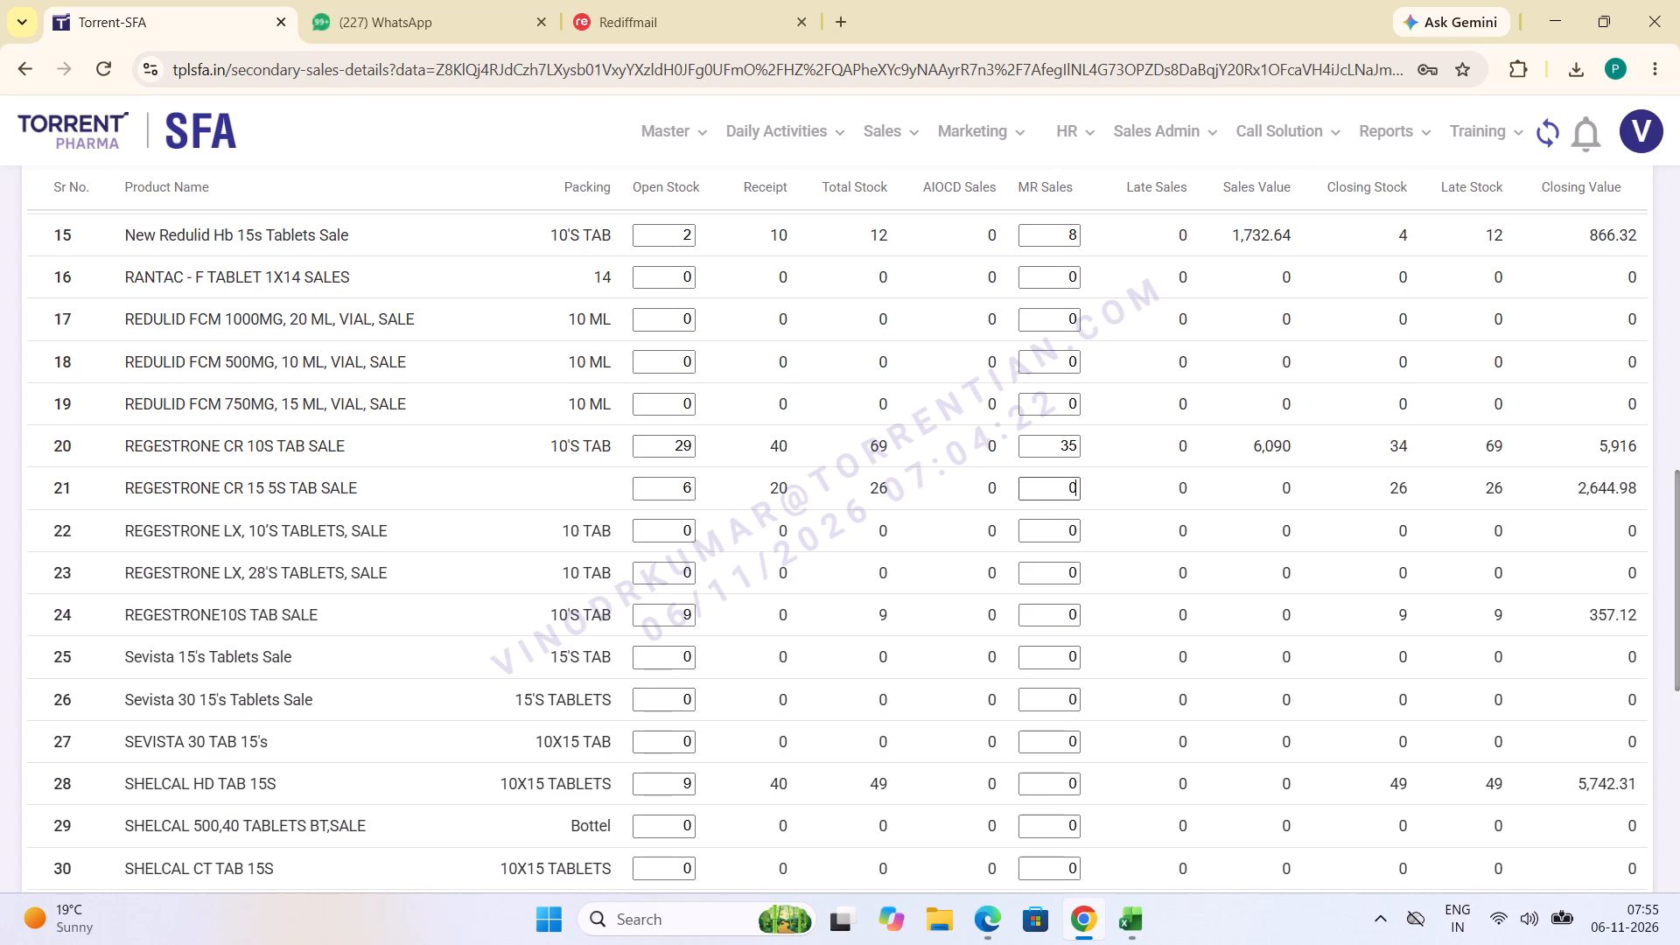
key(5)
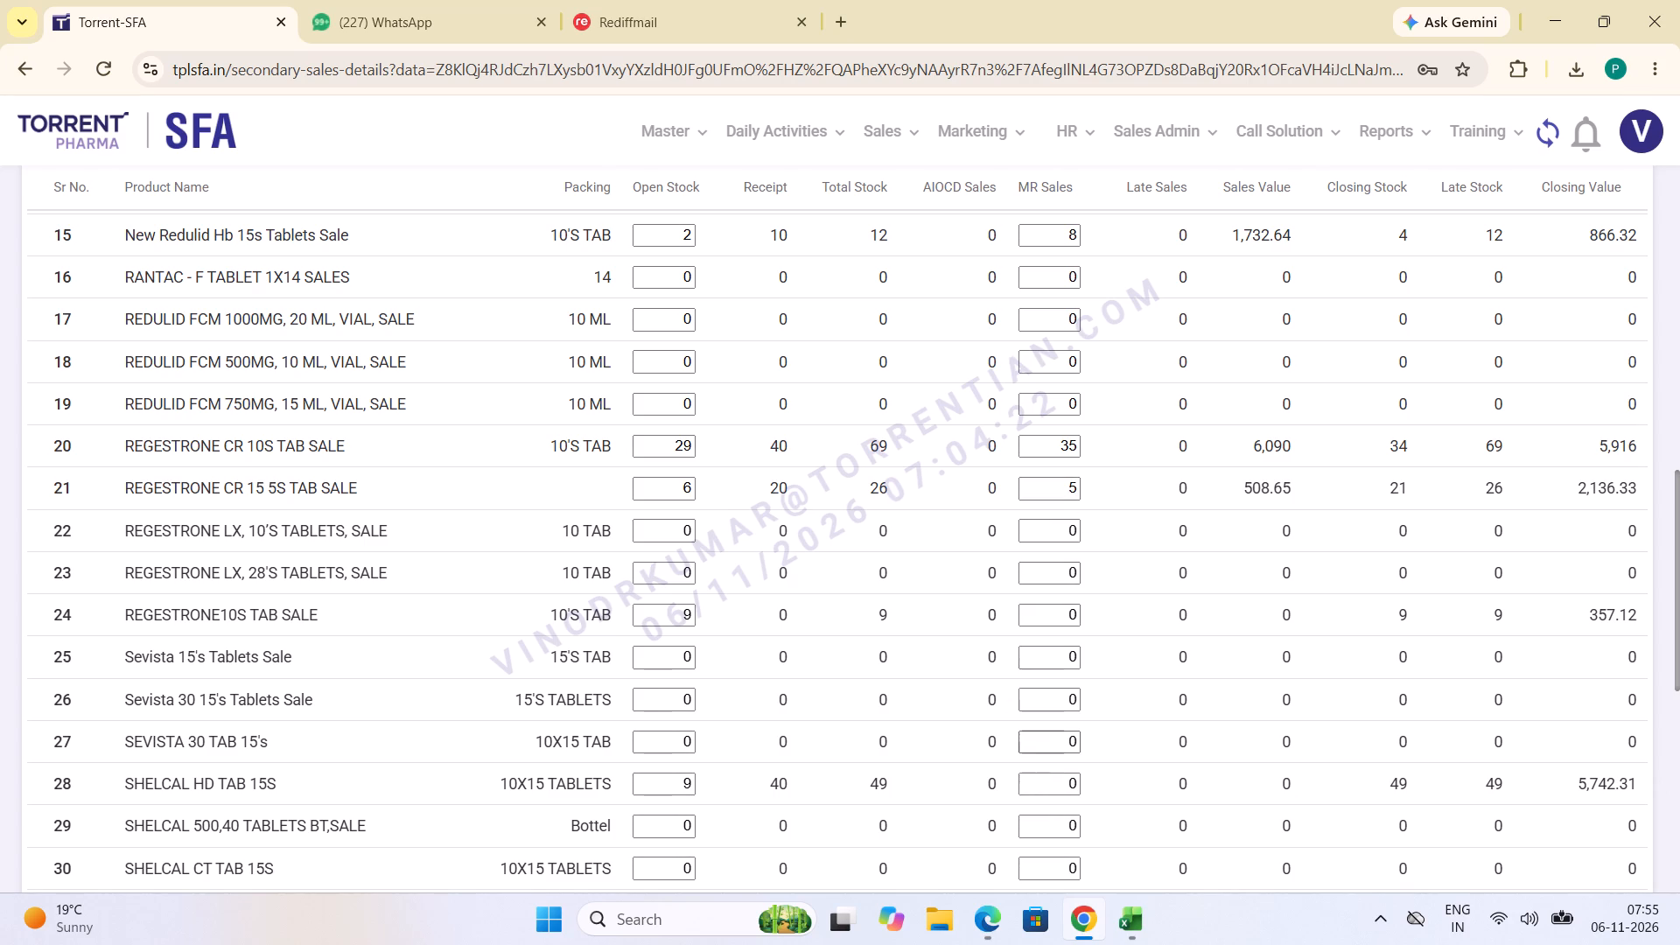
Set MR Sales to 20 for SHELCAL HD TAB 15S.
click(1078, 783)
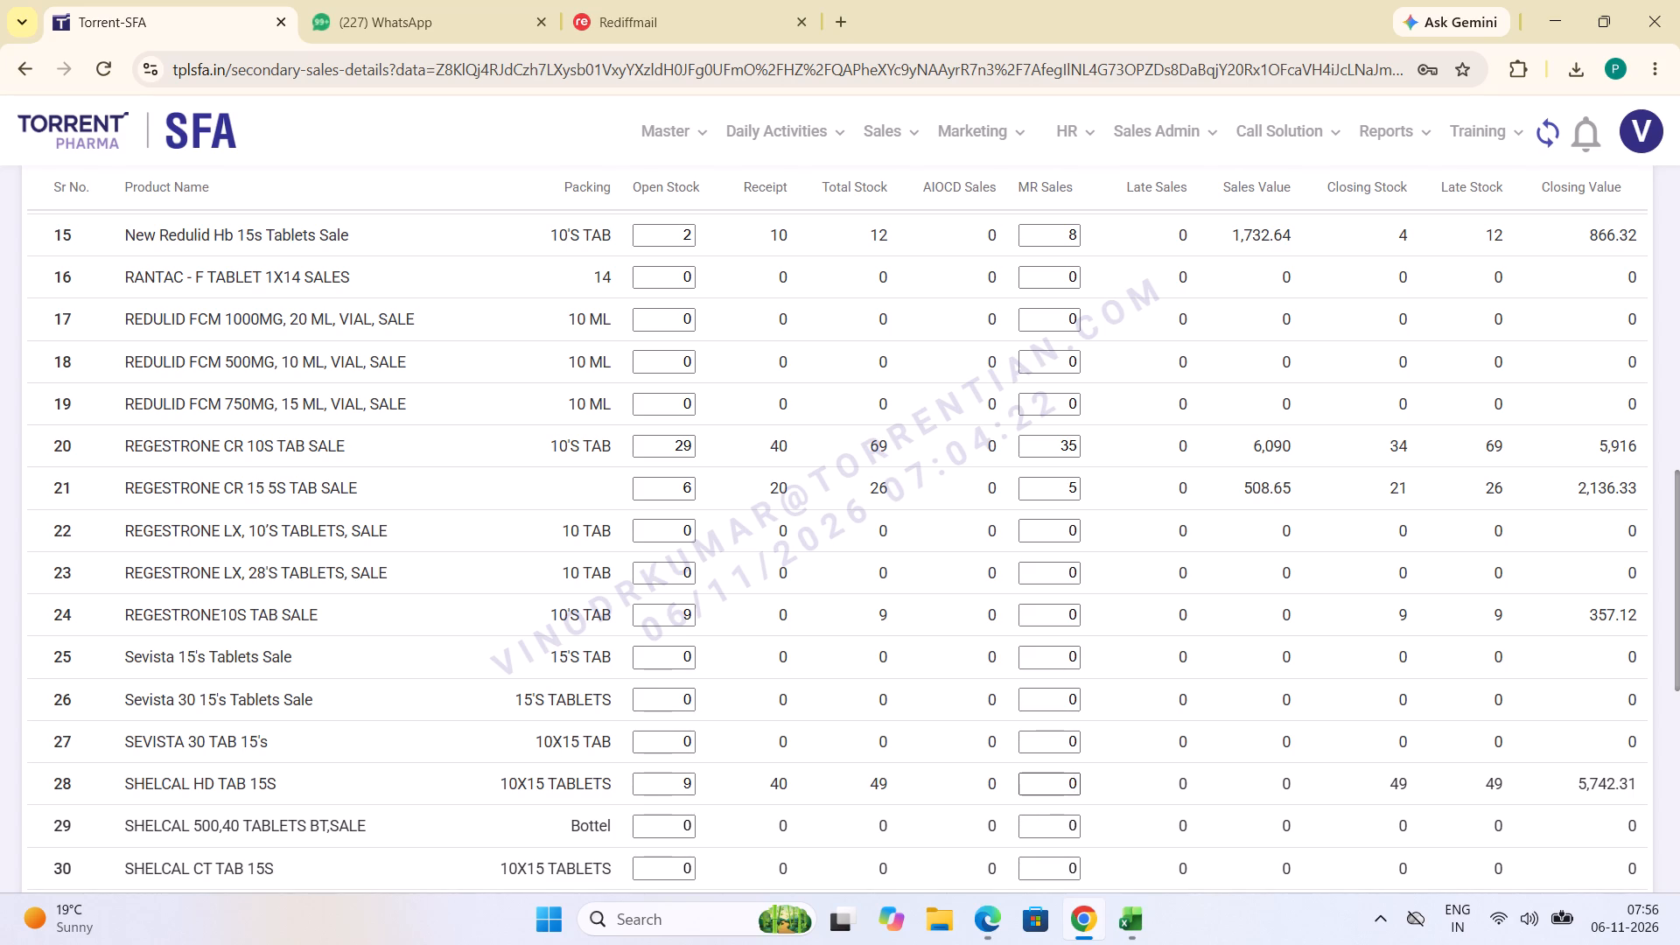
text(20)
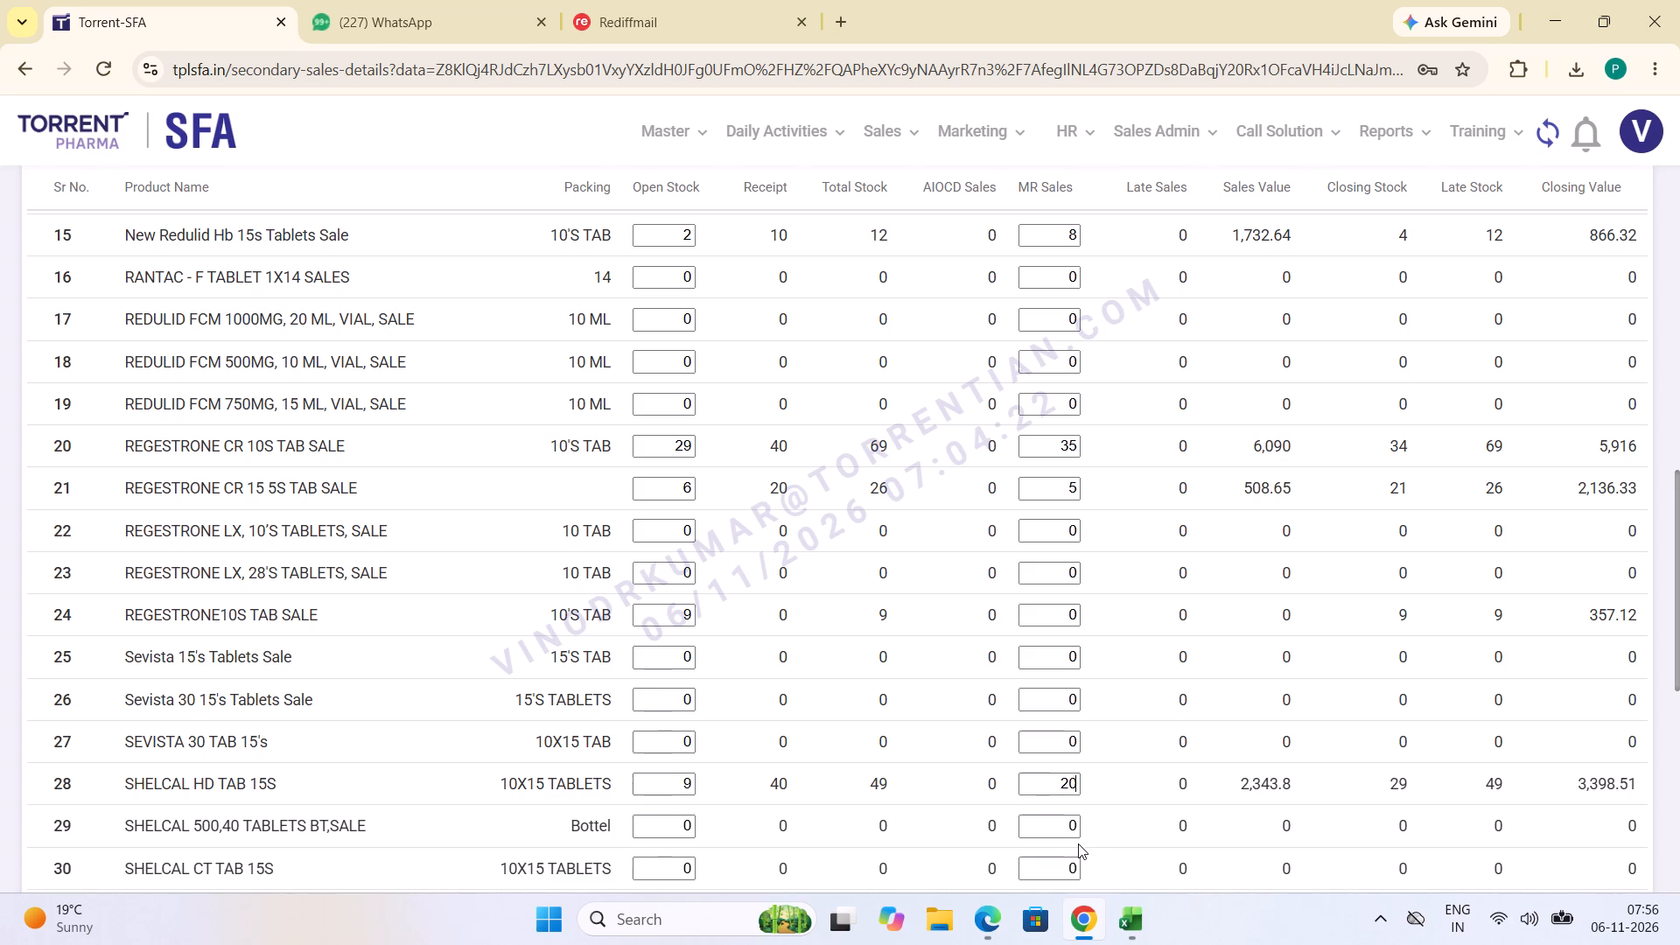
Set MR Sales to 5 for SHELCAL HD 12 TAB 15 S and to 39 for SHELCAL XT,15'S TAB, SALE.
click(985, 856)
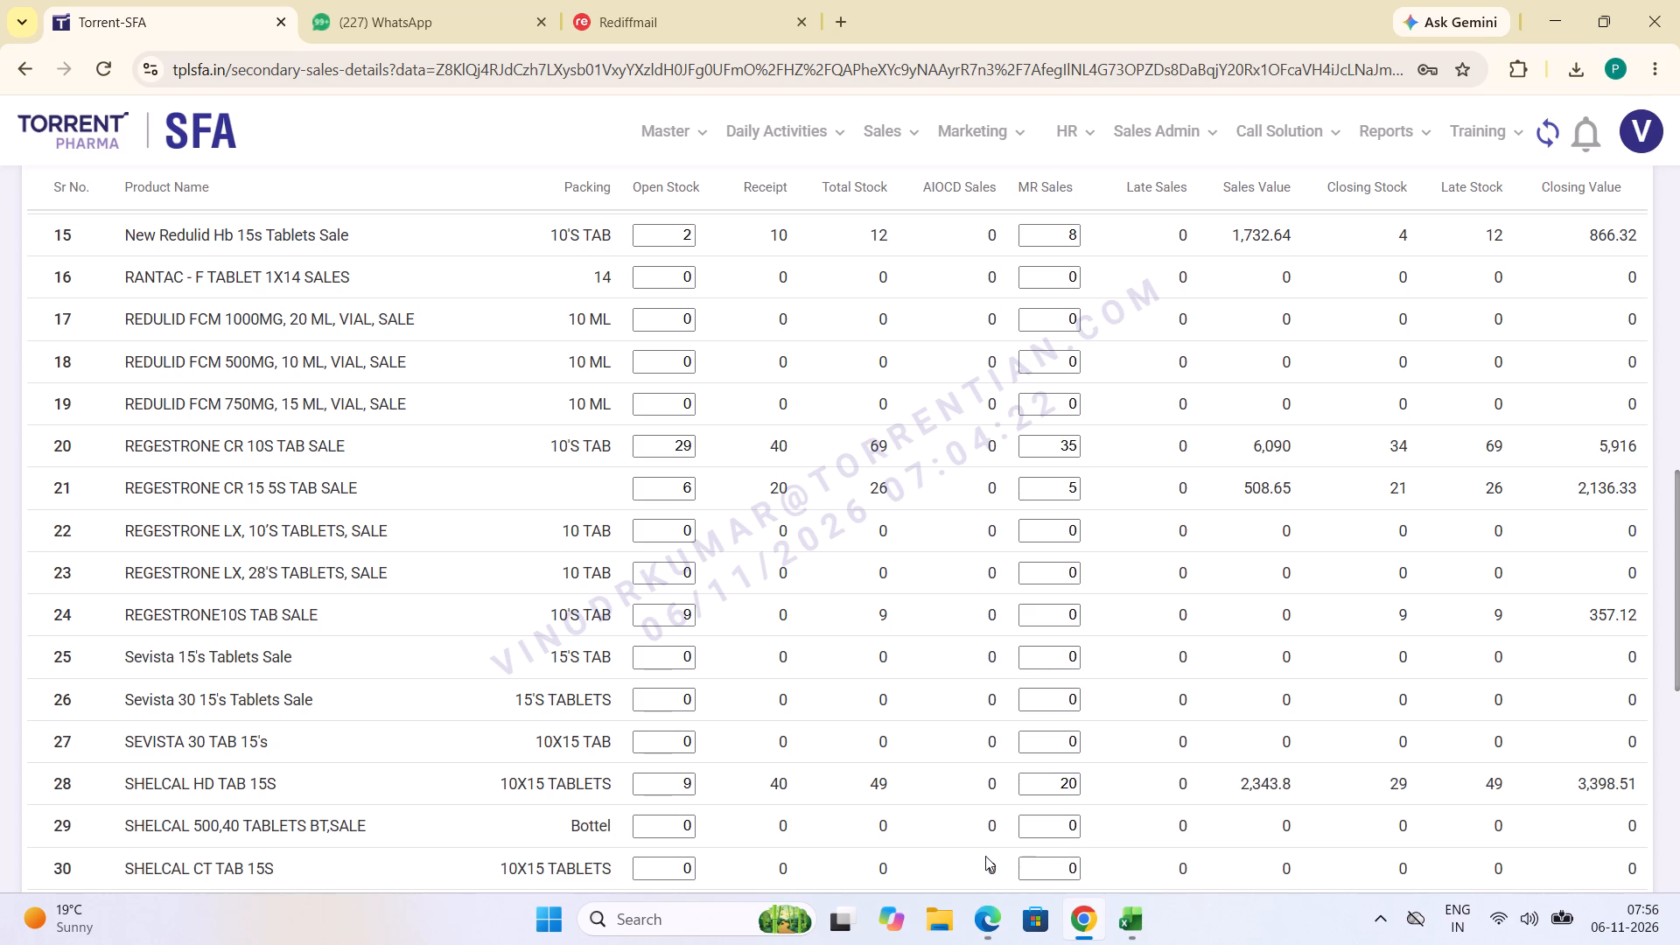
key(Down)
key(Down)
key(Down)
key(Down)
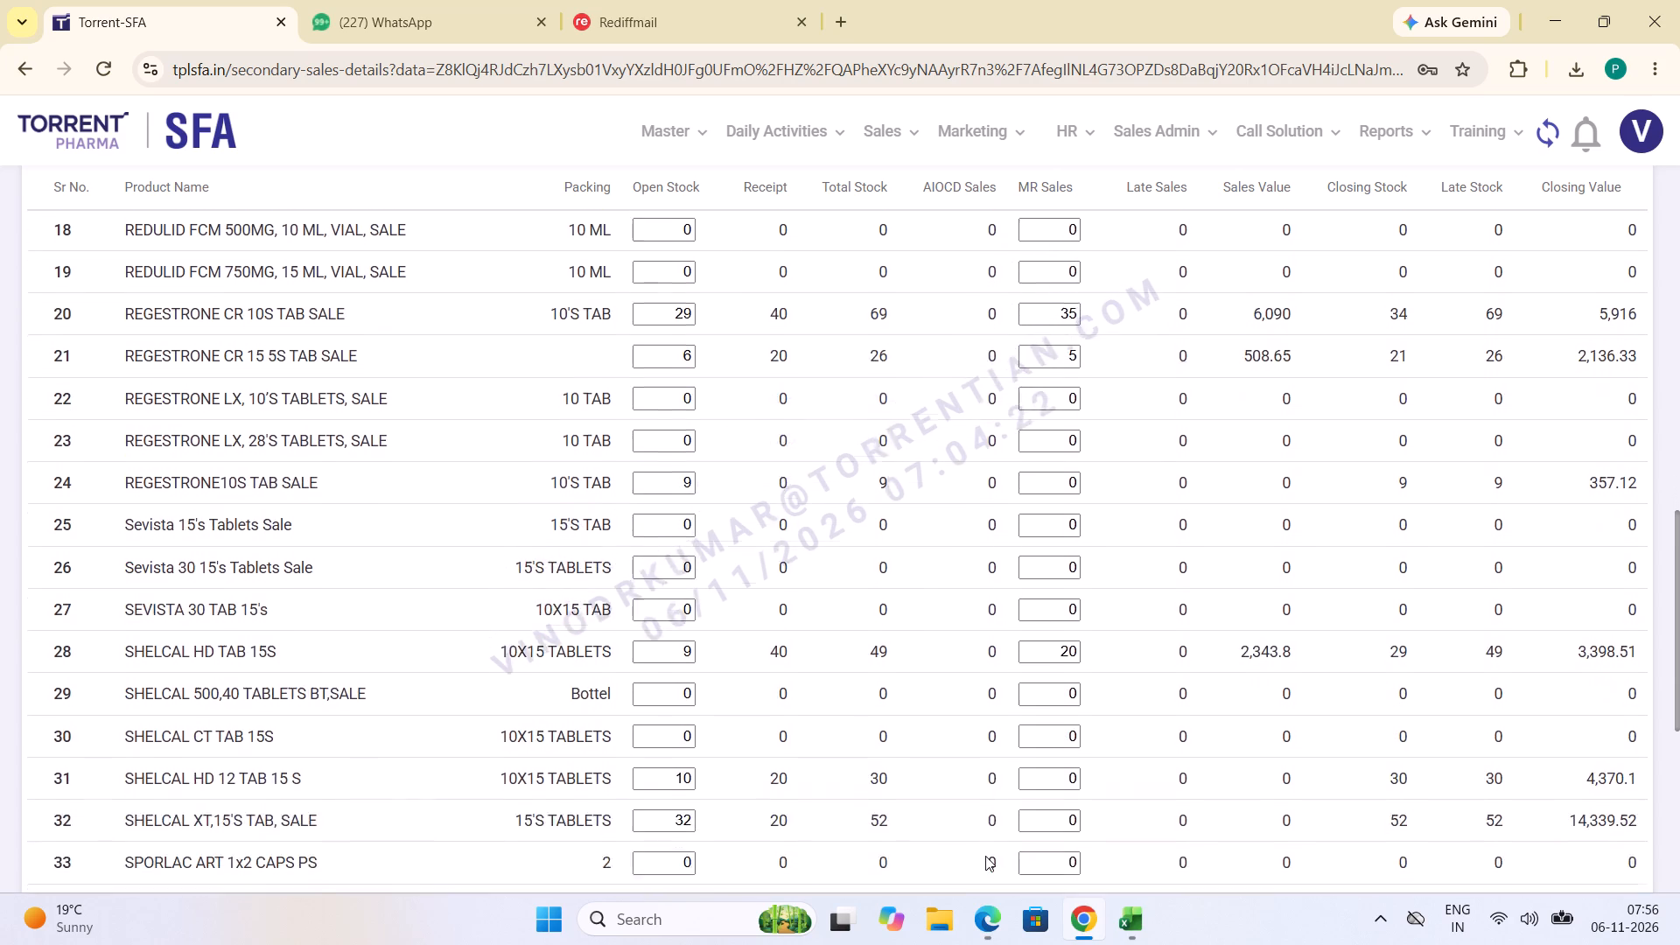
key(Down)
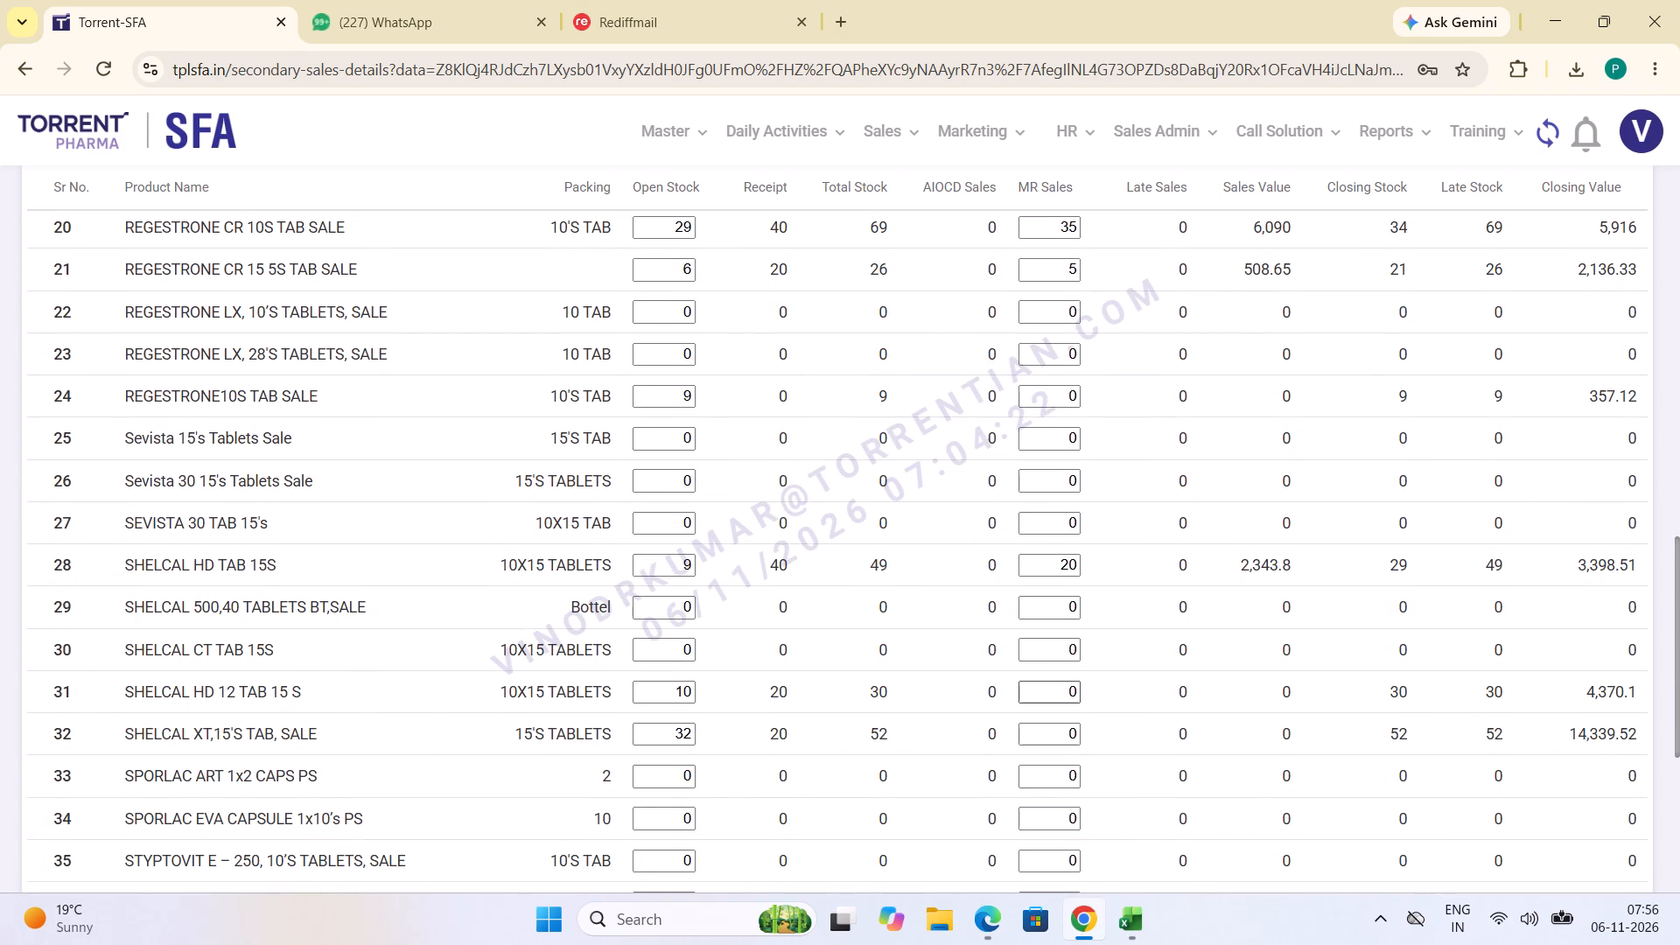
click(1077, 691)
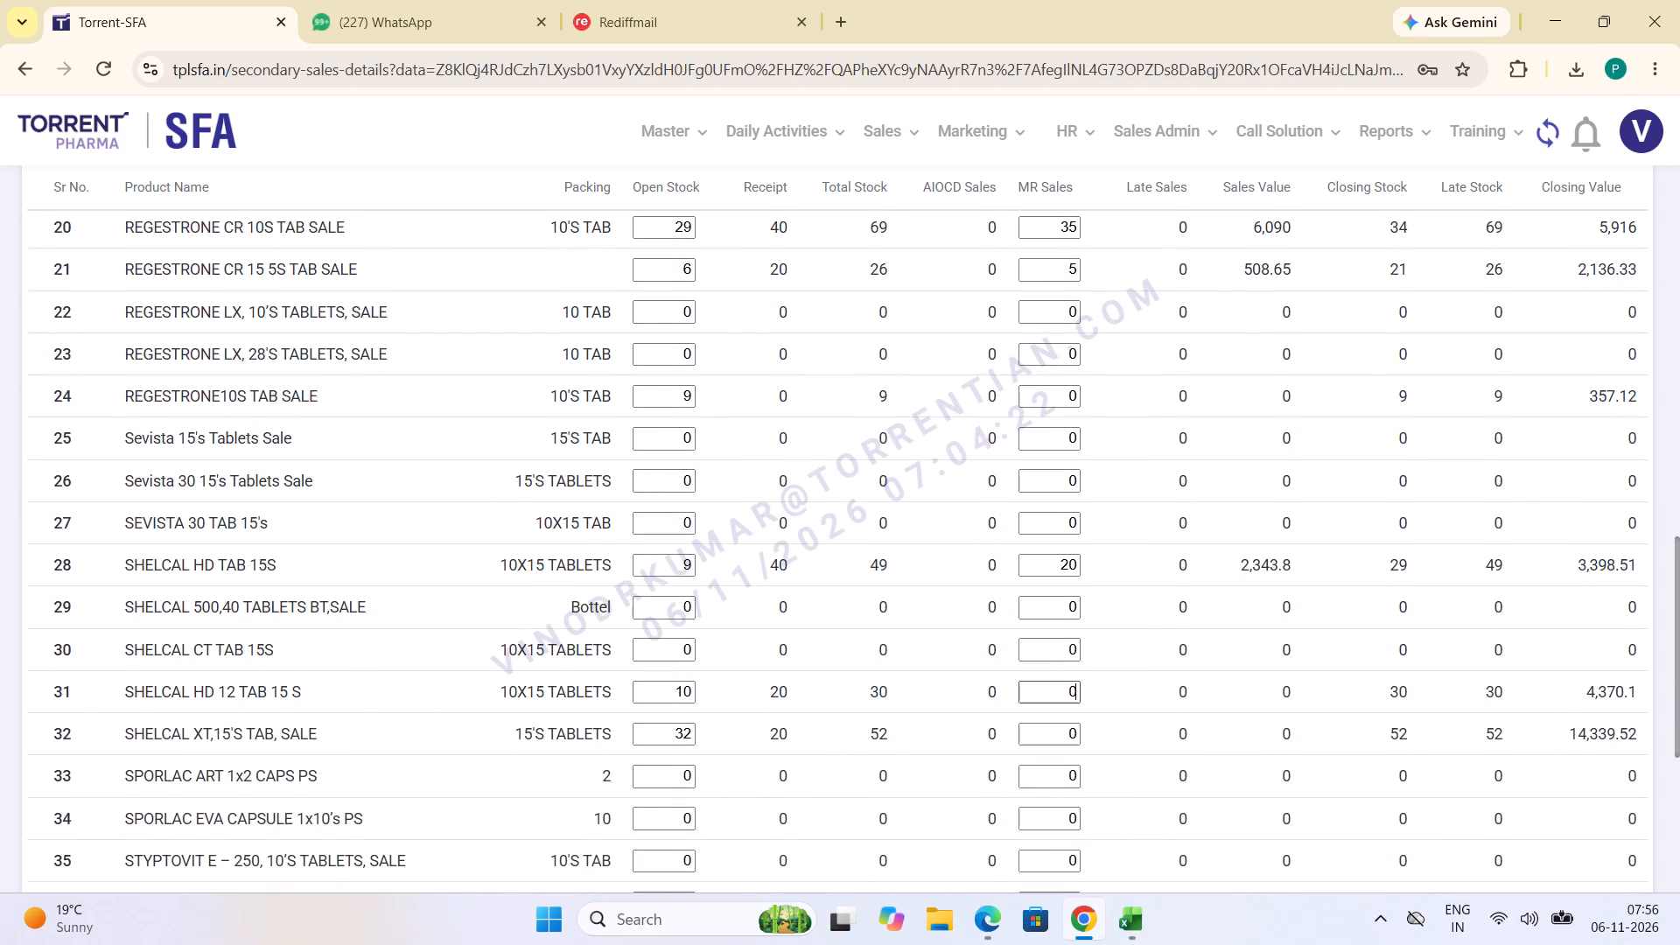
key(5)
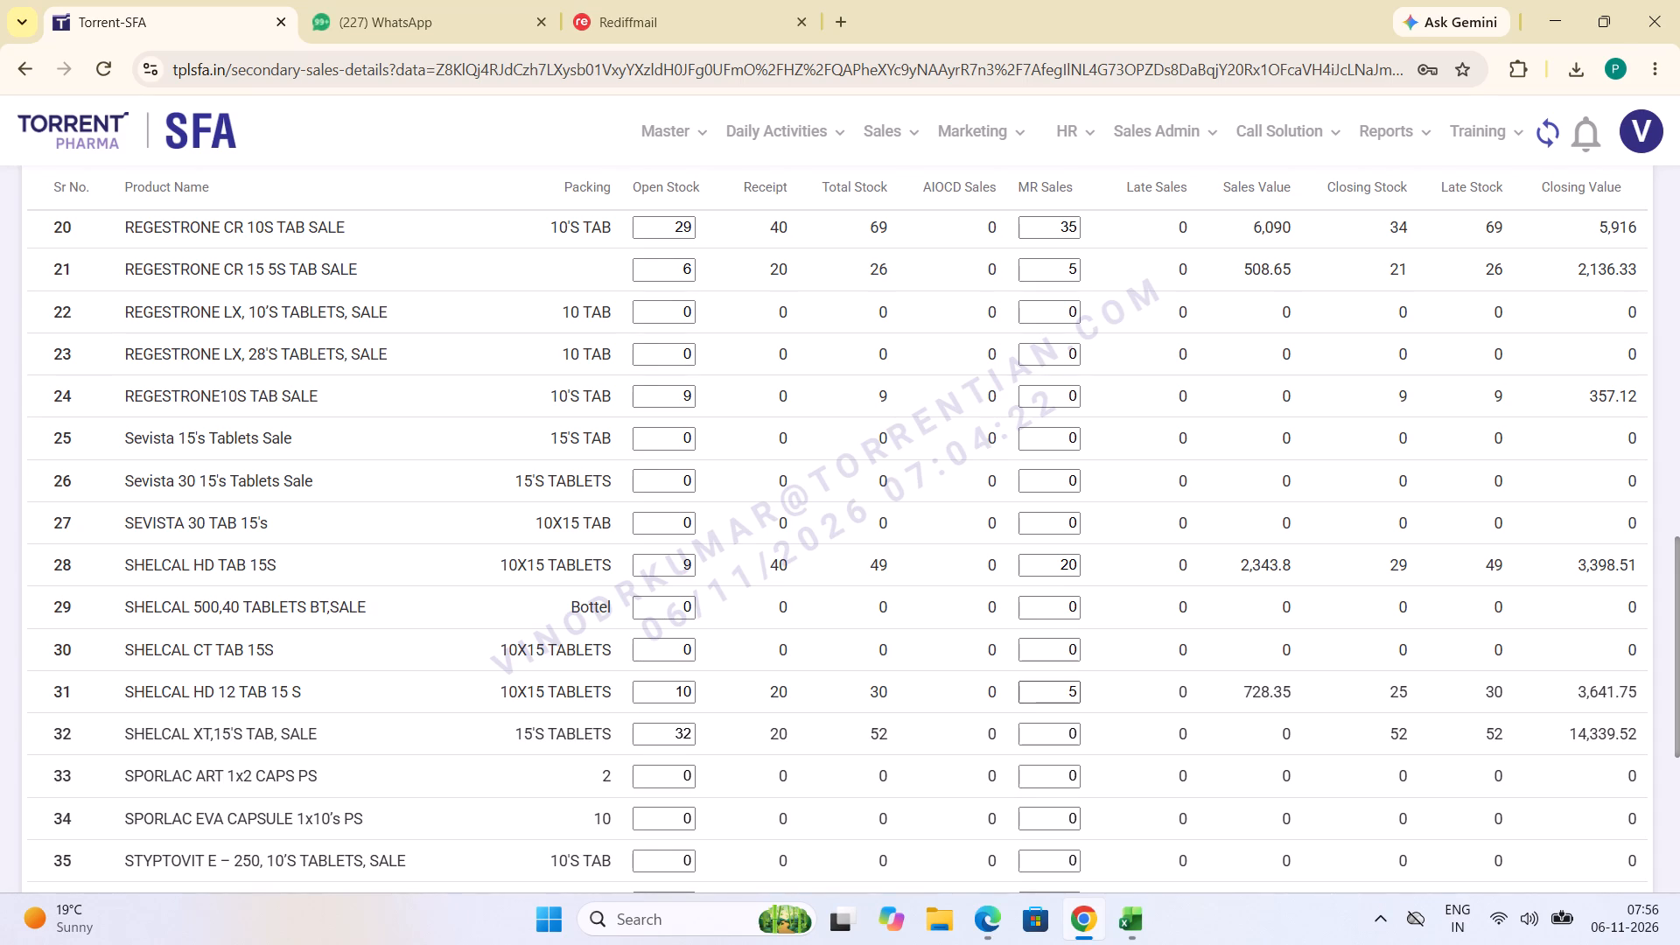
click(1076, 737)
text(39)
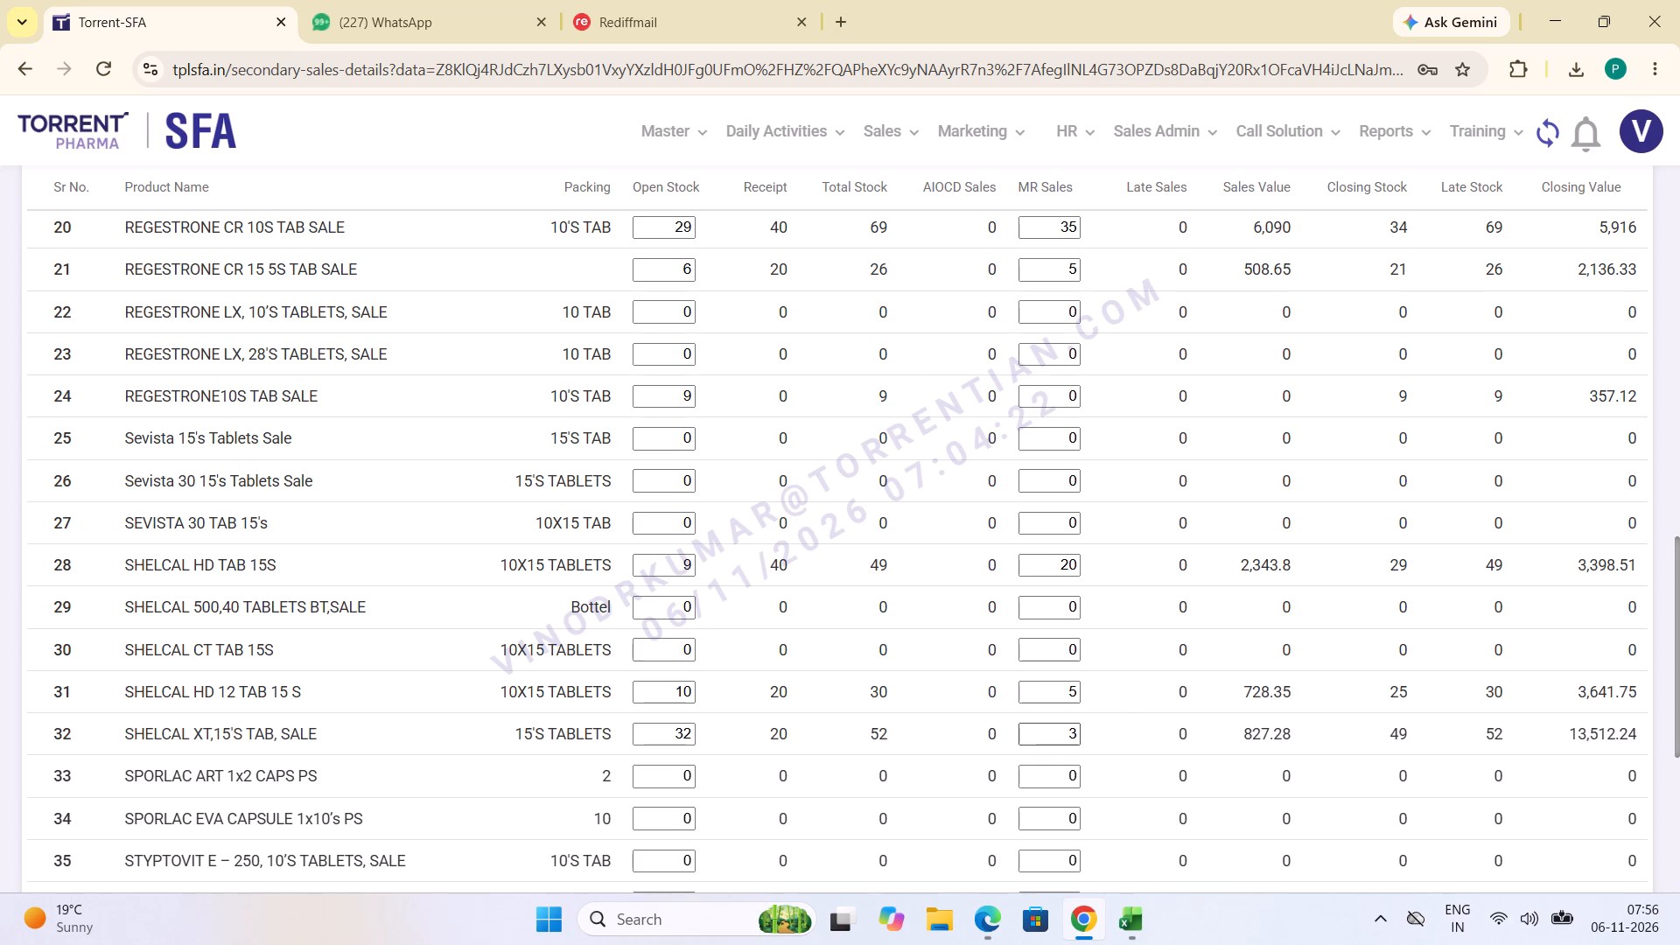
Set MR Sales to 3 for STYPTOVITE 500MG TABLETS 10S SALE and to 1 for TRACNIL M, 10'S TAB, SALE.
click(1109, 781)
key(Down)
key(Down)
key(Down)
key(Down)
key(Down)
key(Down)
key(Down)
key(Down)
key(Down)
key(Down)
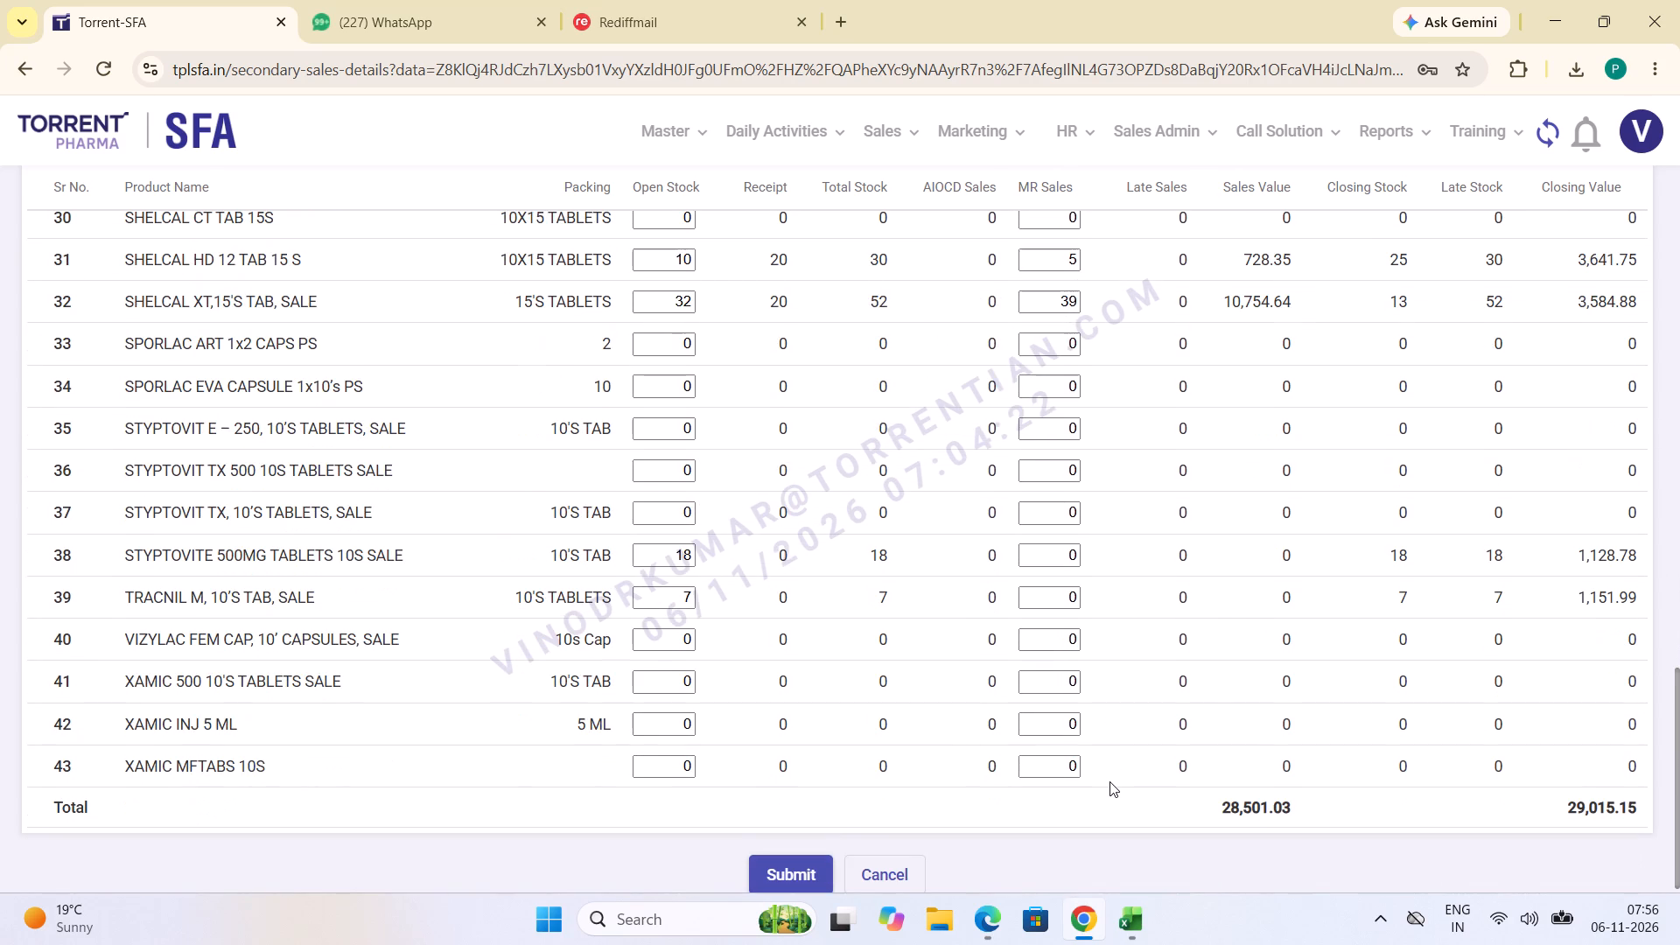
click(1076, 546)
key(3)
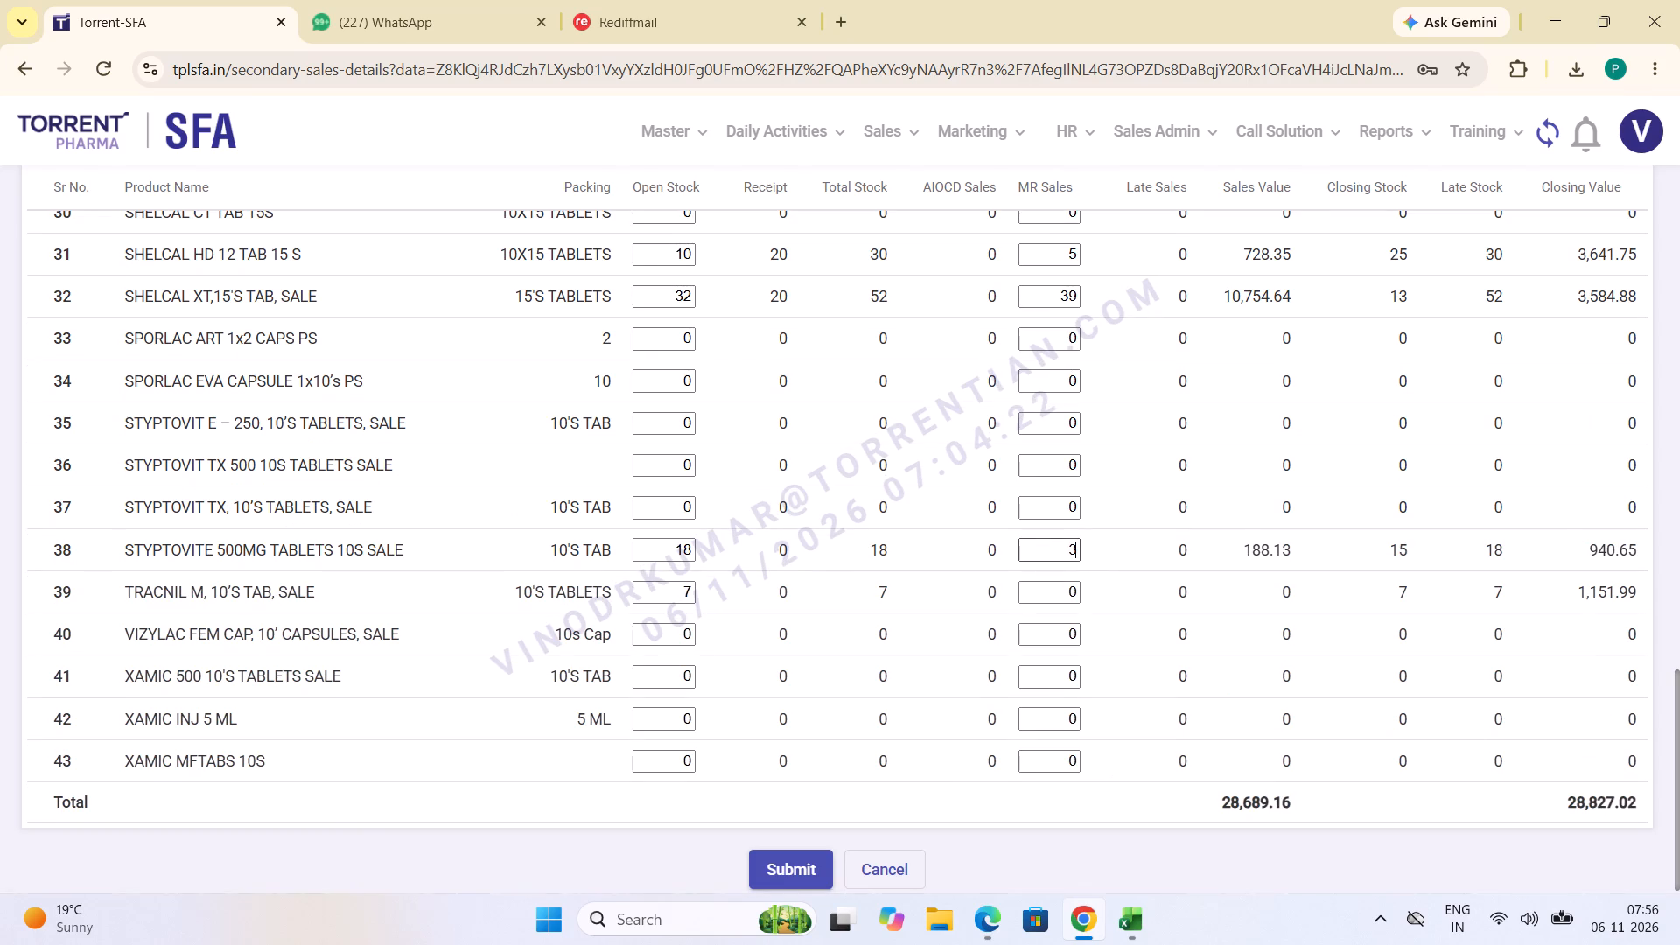
click(1074, 592)
key(1)
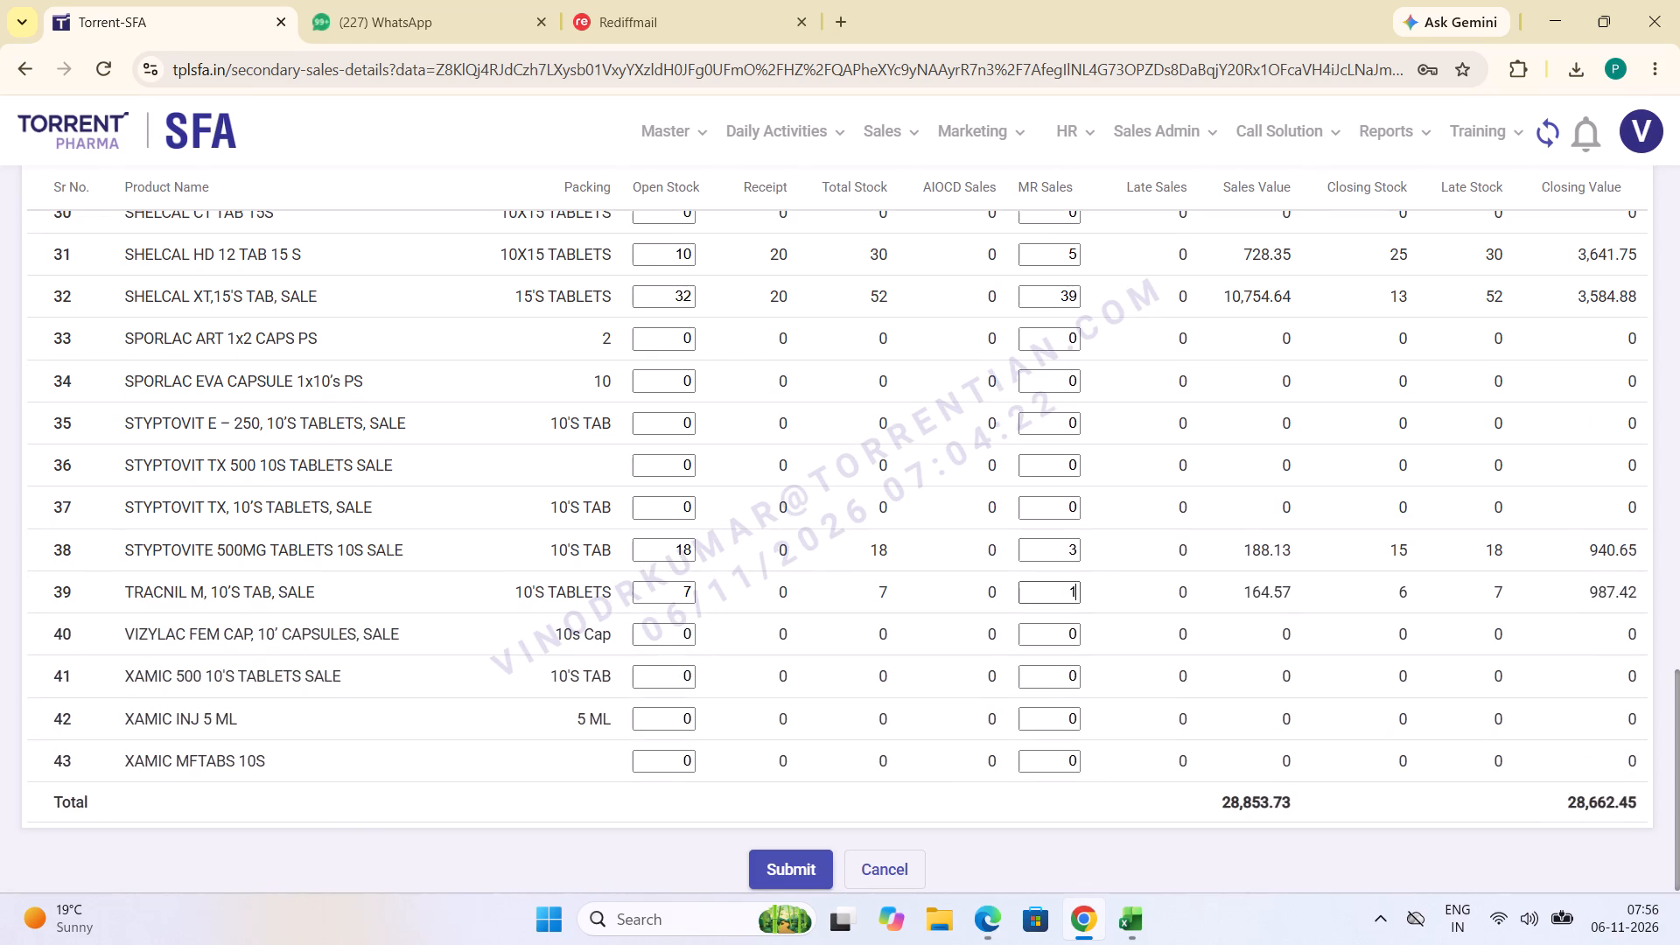
Submit the completed secondary sales form of NOIDA MEDI POINT.
click(794, 865)
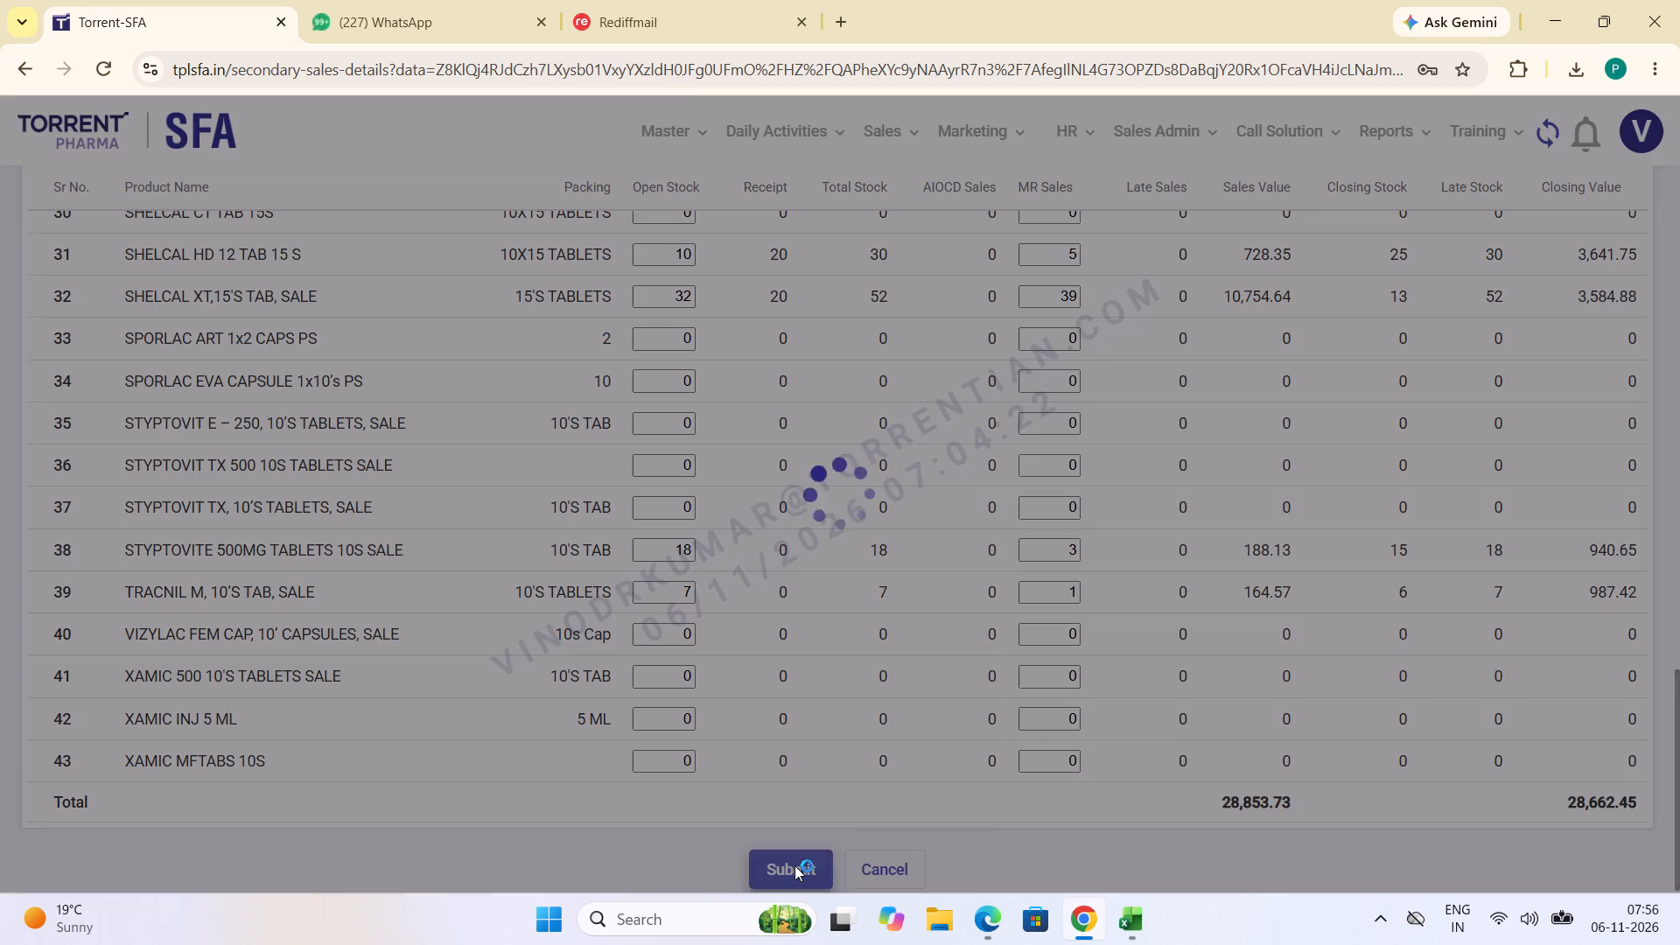
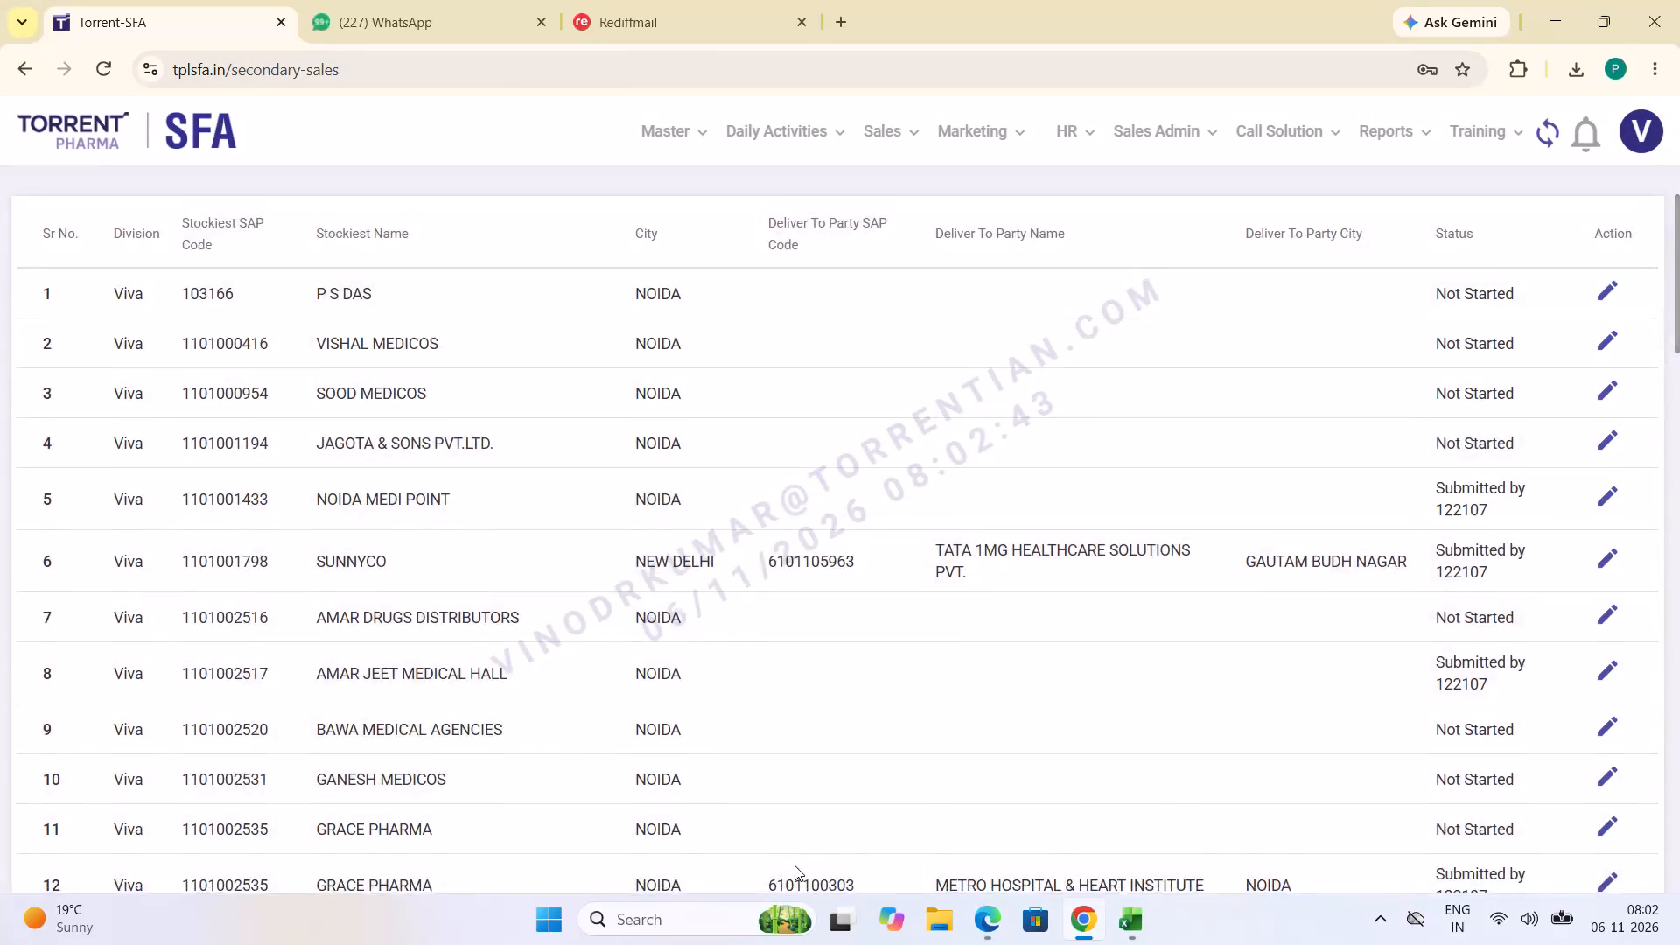
Review the submission status of each stockist in the secondary sales list to find forms still pending.
key(Down)
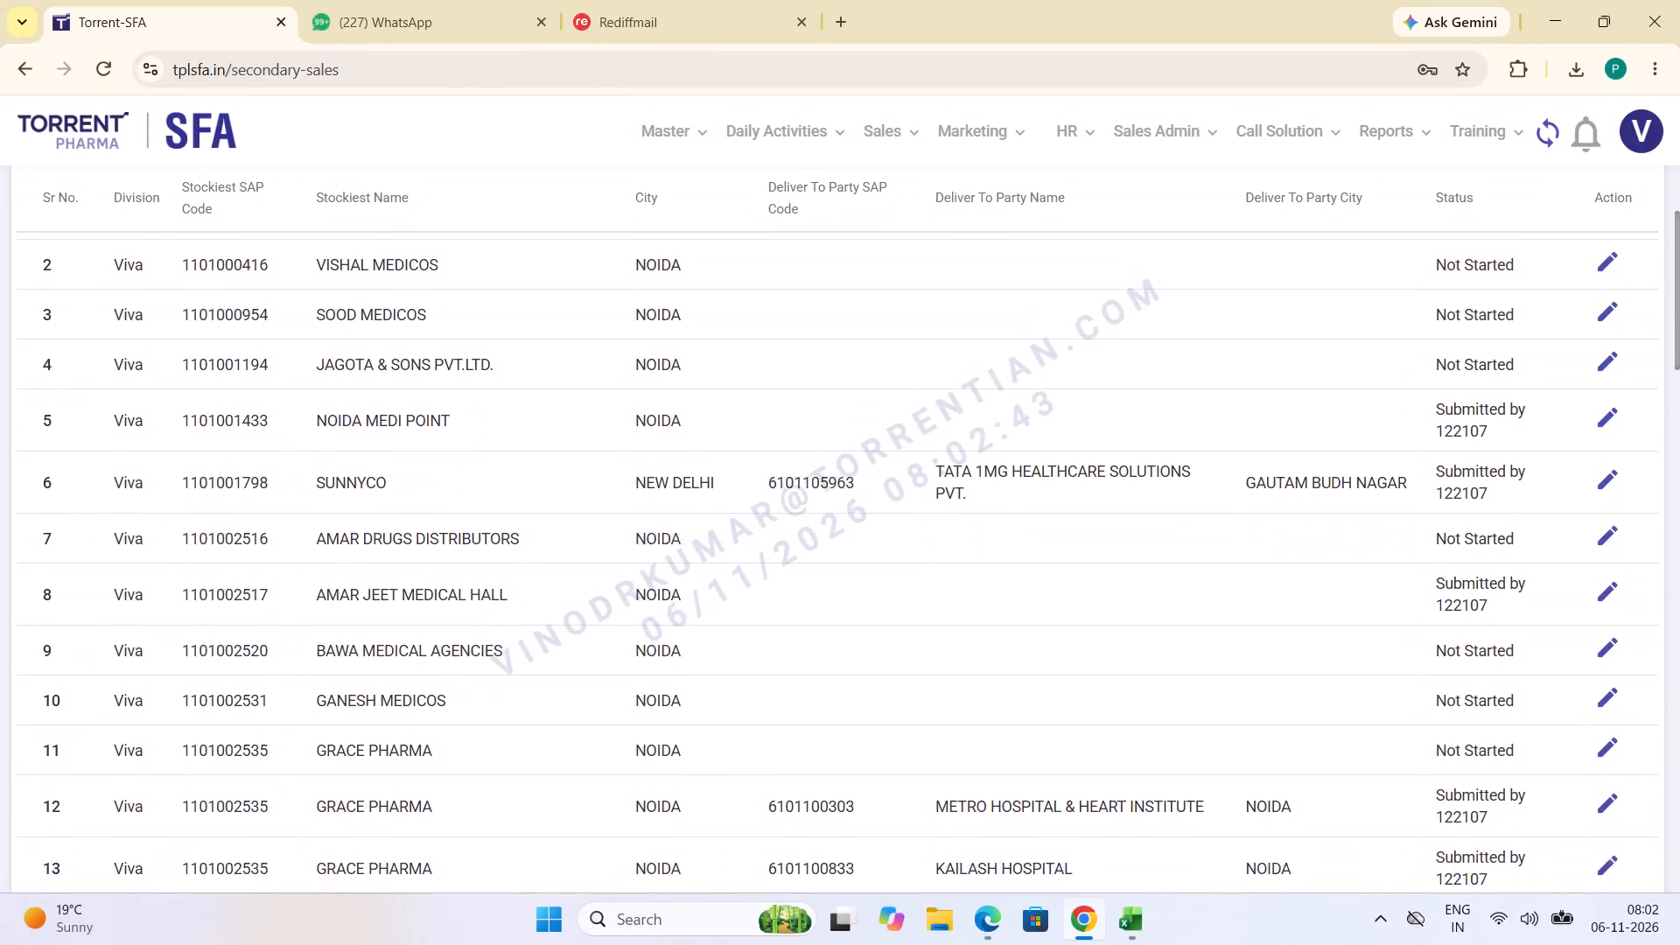
key(Down)
key(Down)
key(Down)
key(Down)
key(Down)
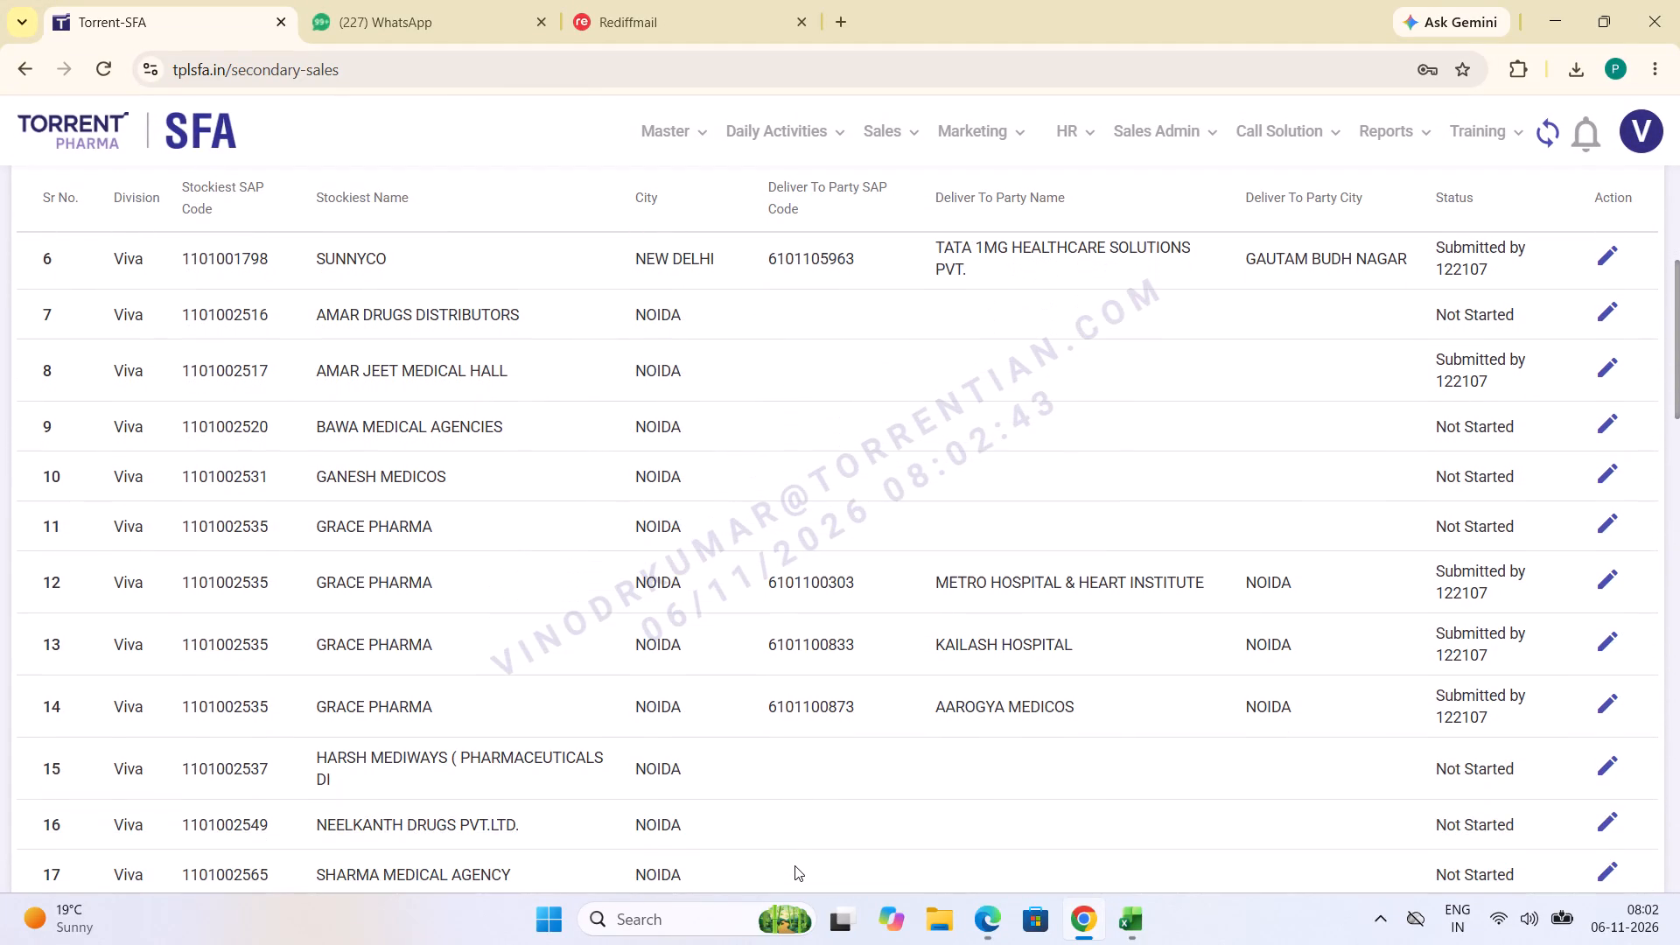
key(Down)
key(Down)
key(Down)
key(Down)
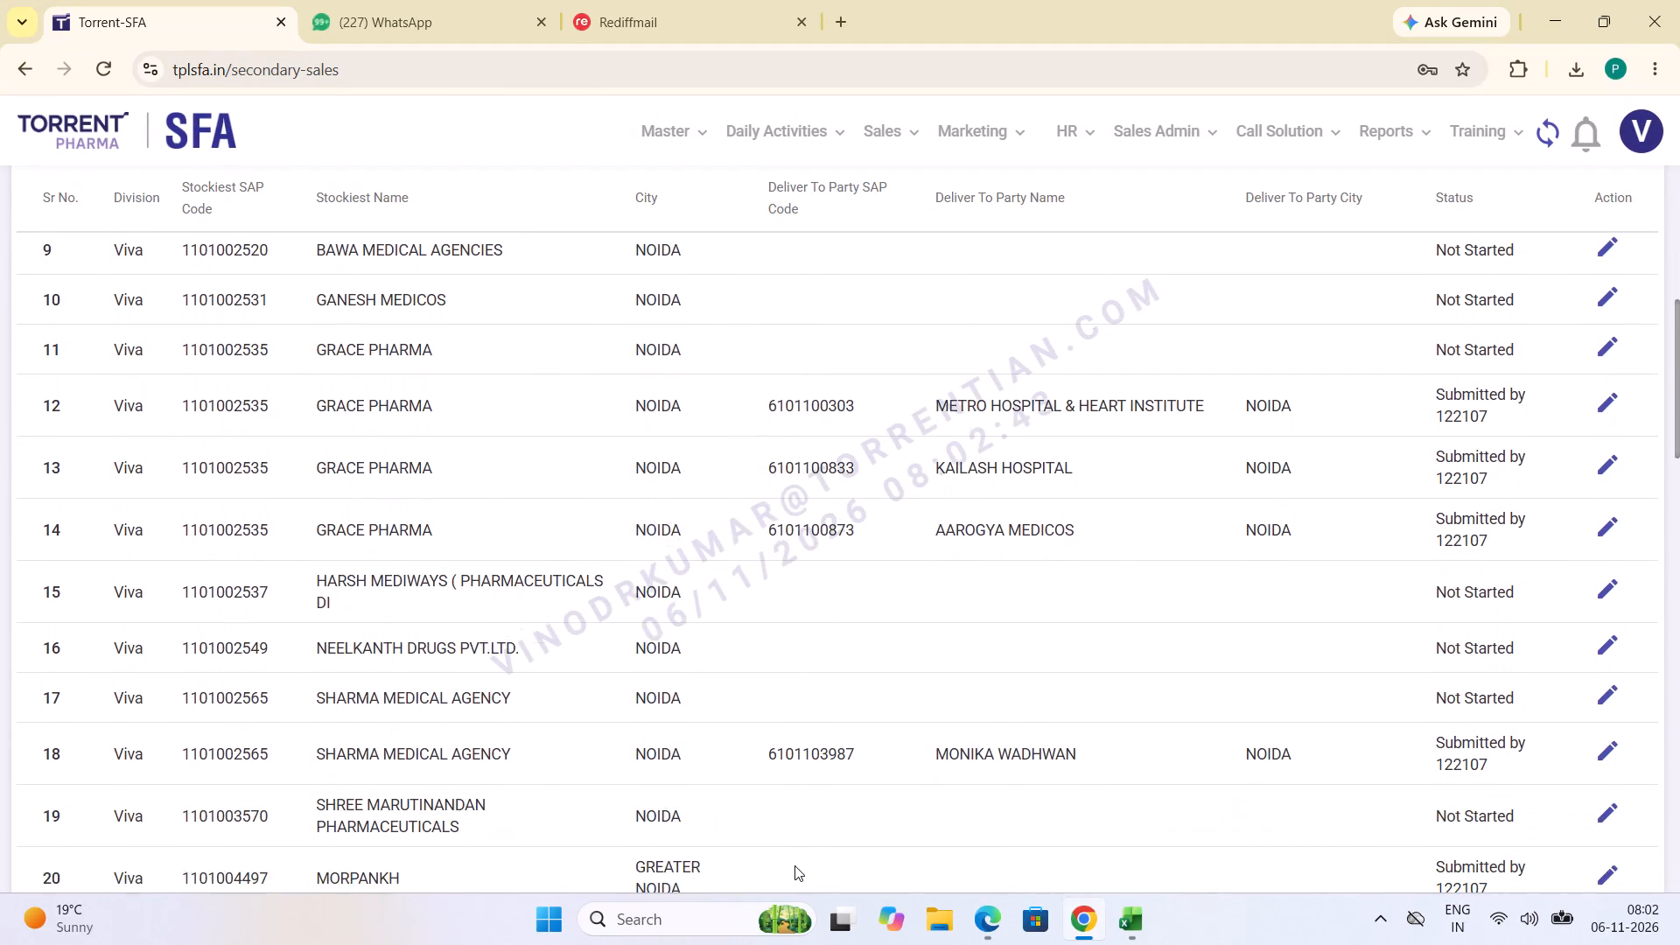
key(Down)
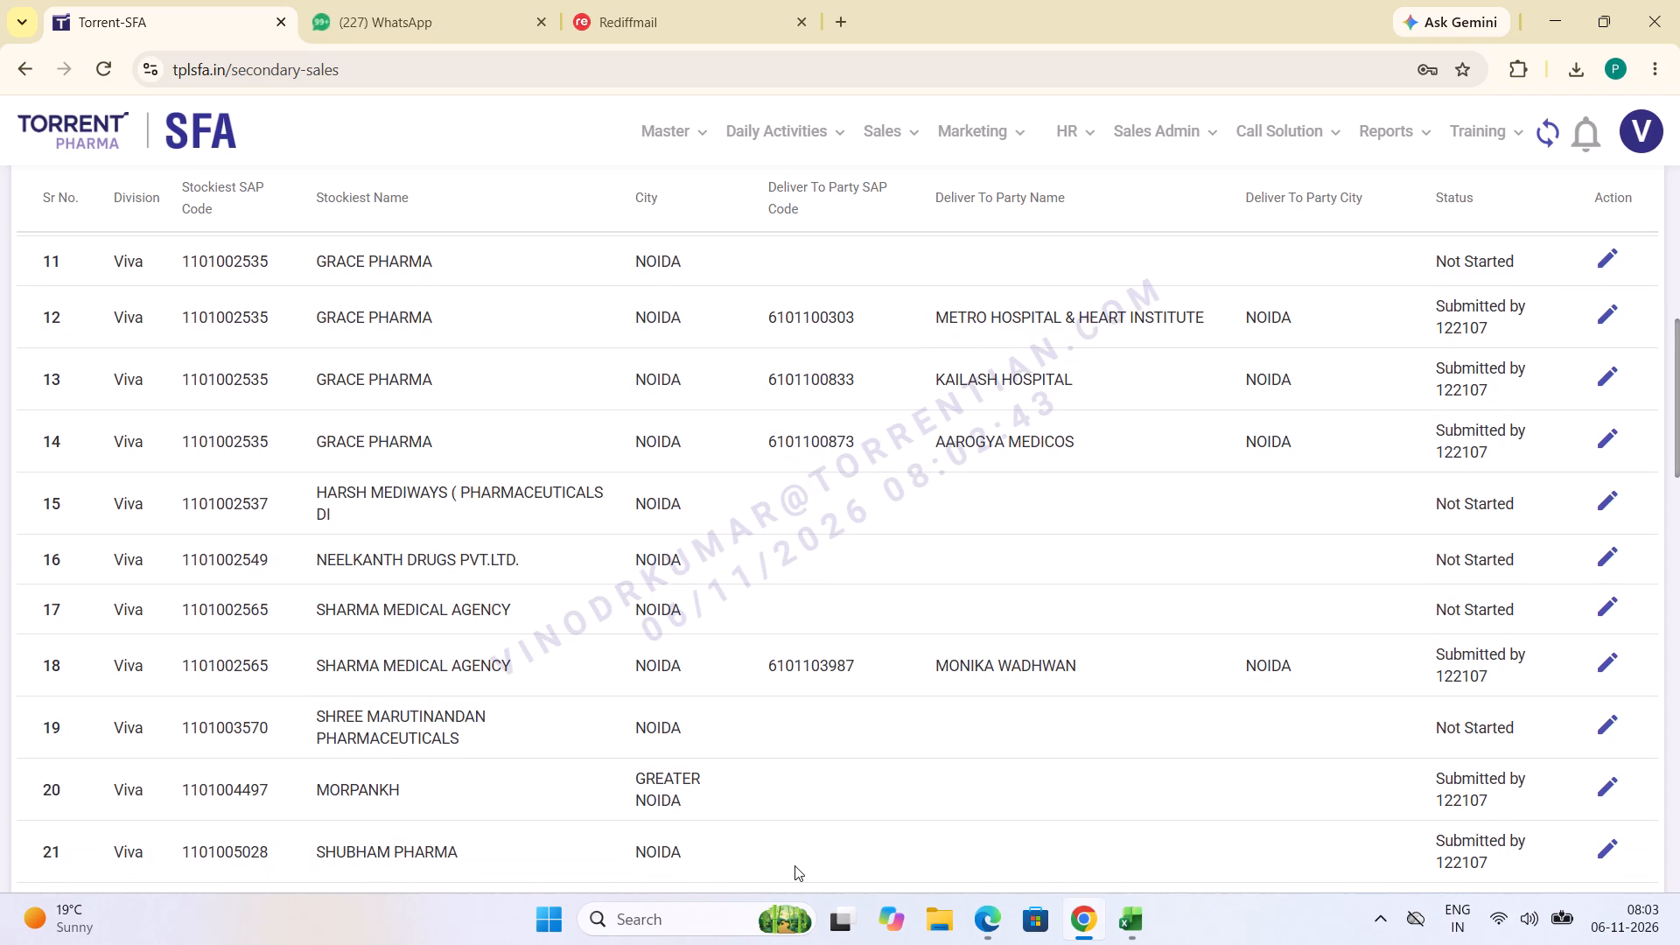
key(Down)
key(Down)
key(Down)
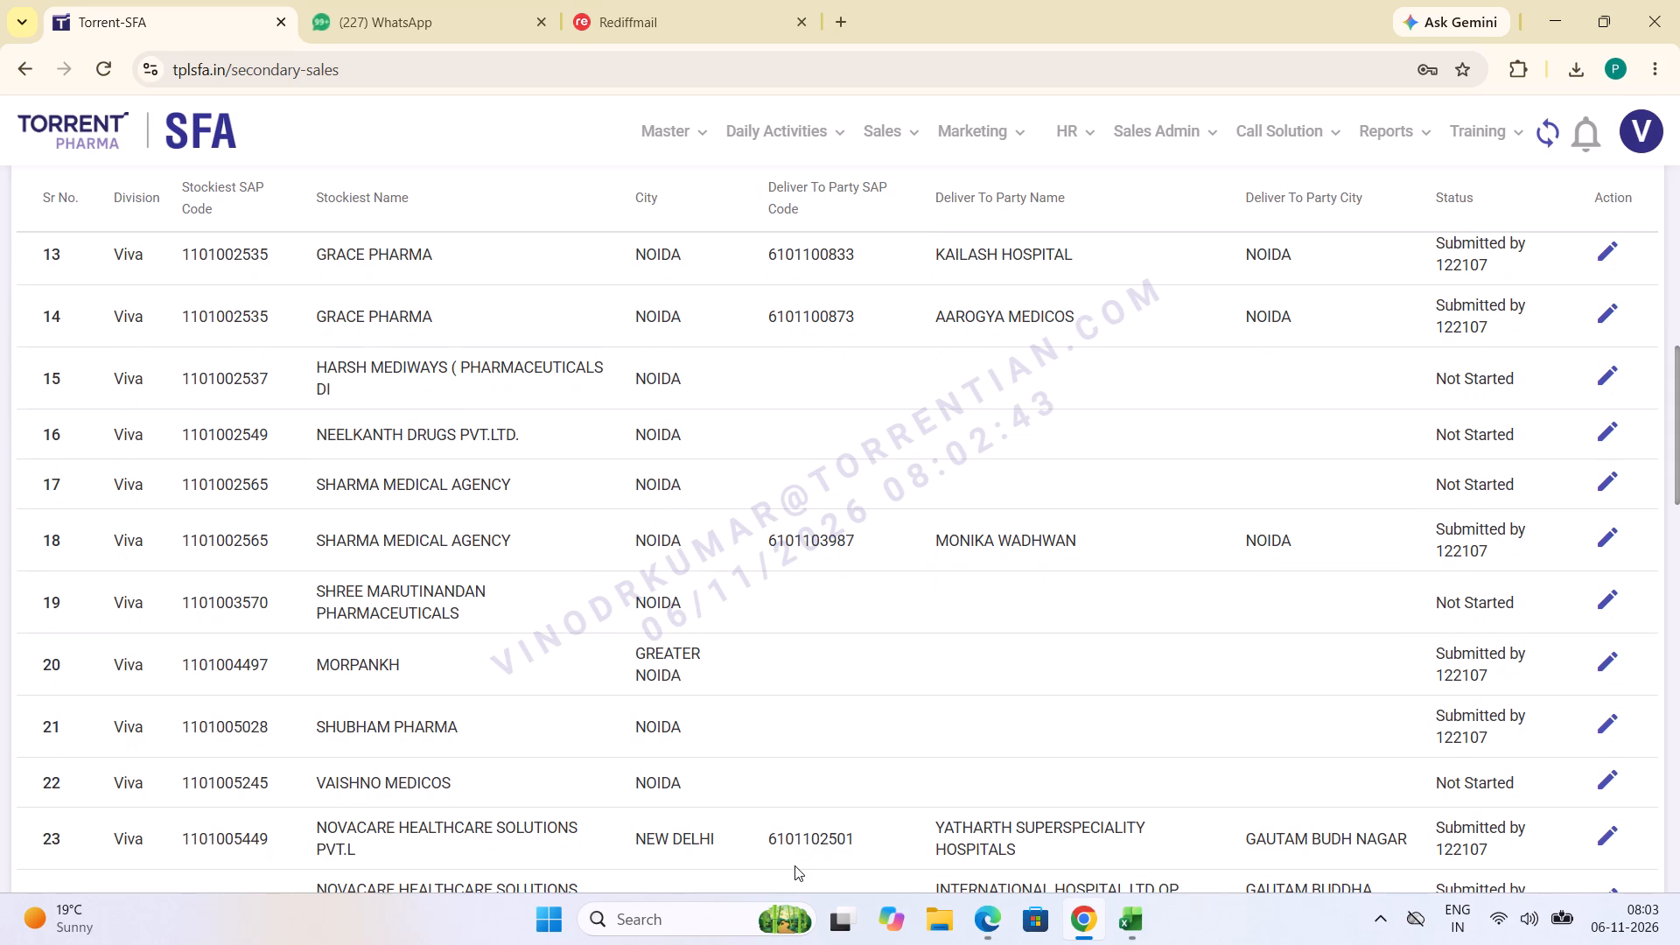
key(Down)
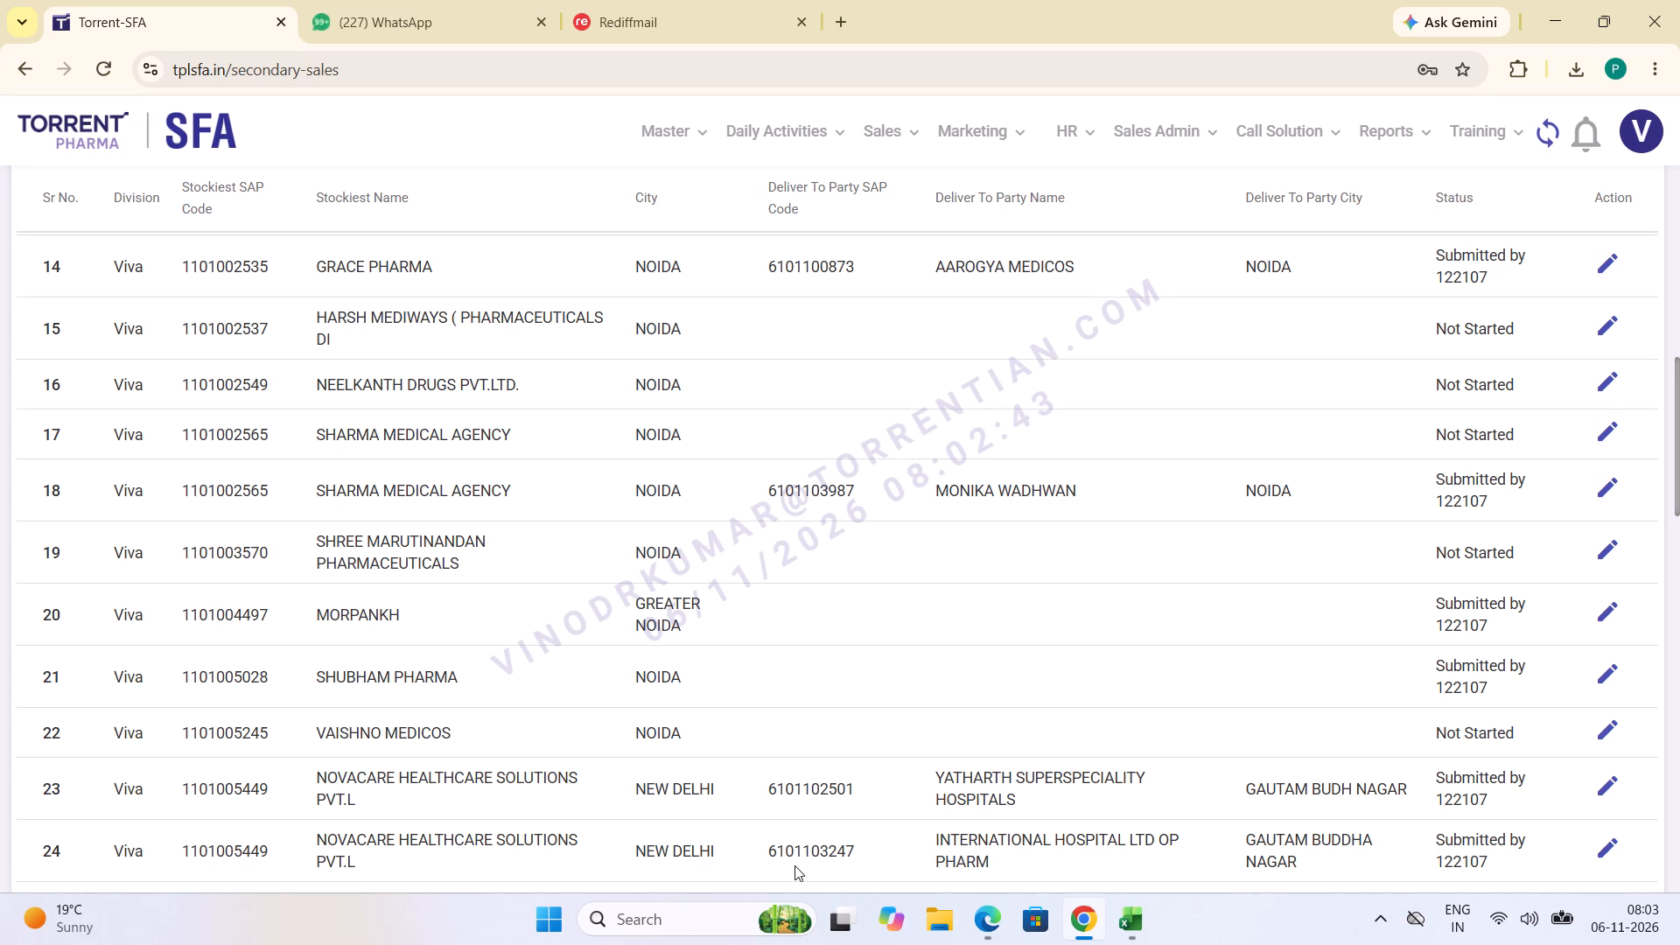
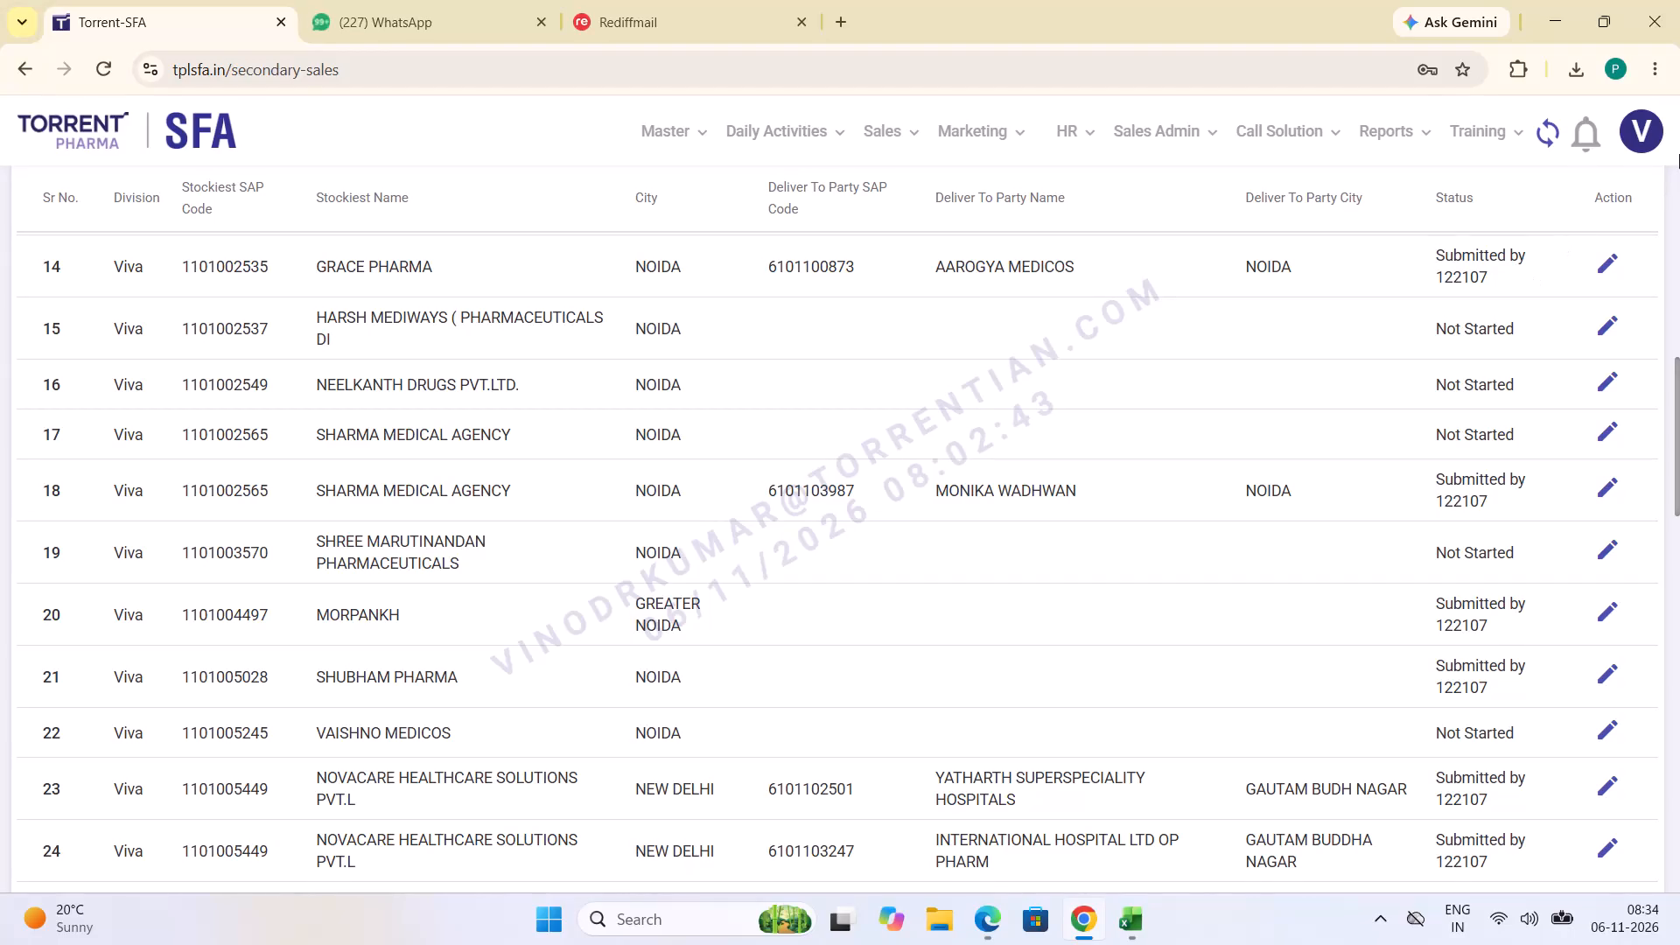
Review the submission status of the stockists in rows 2 to 14 of the secondary sales list.
click(878, 376)
key(Up)
key(Up)
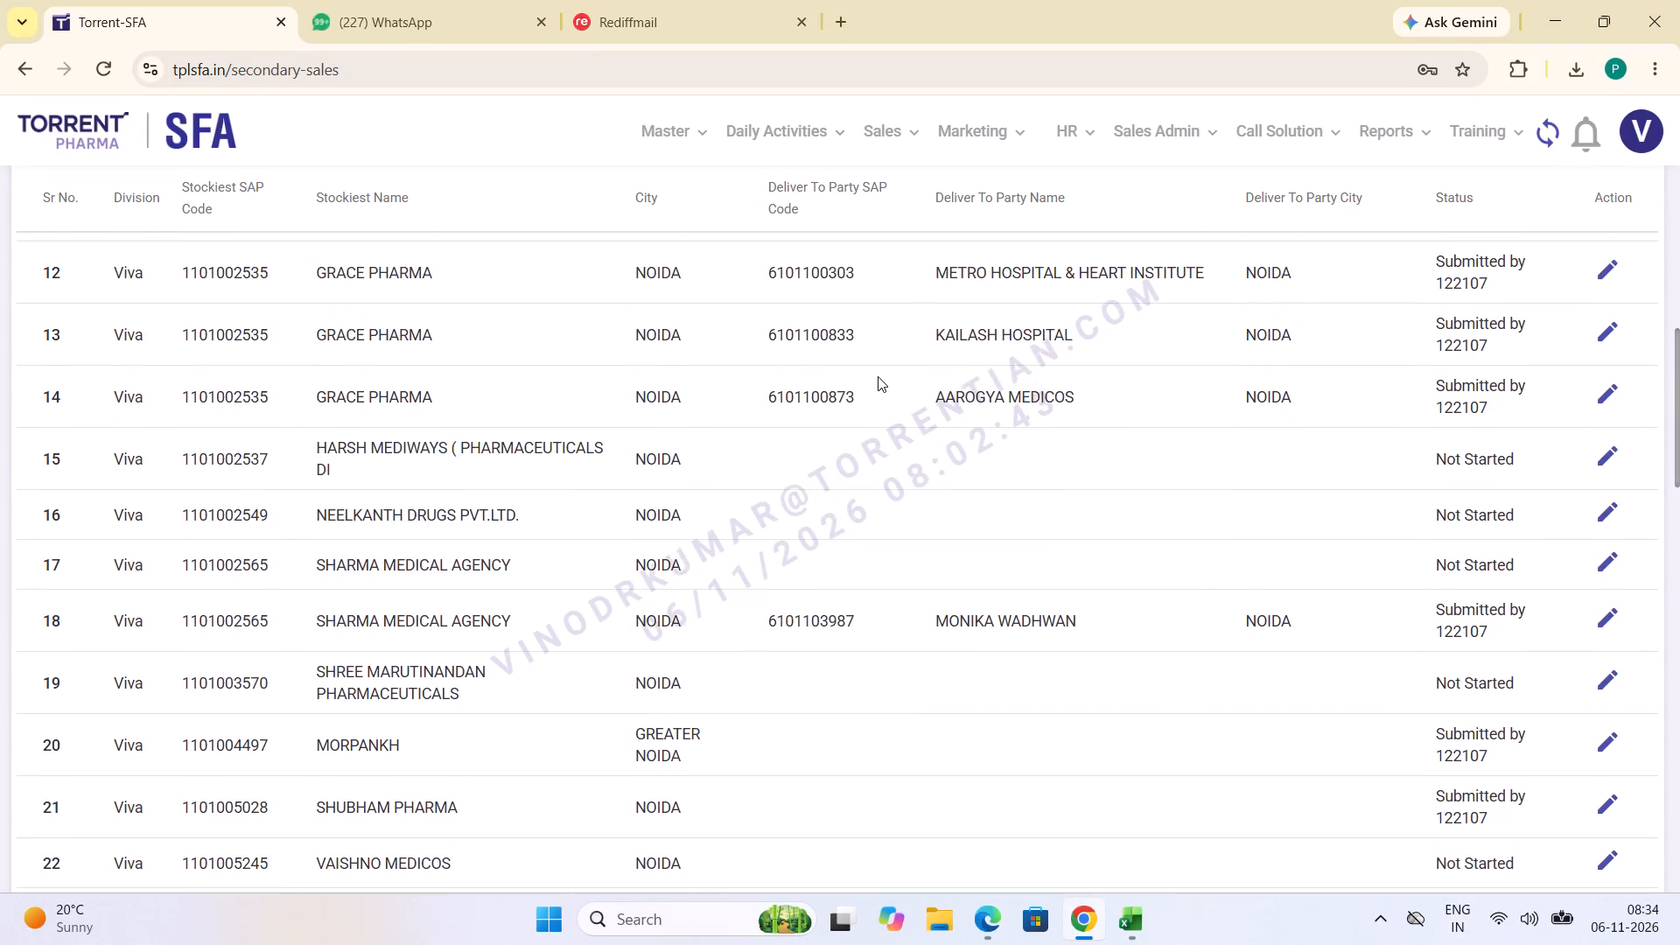
key(Up)
key(Up)
key(Up)
key(Up)
key(Up)
key(Up)
key(Up)
key(Up)
key(Up)
key(Up)
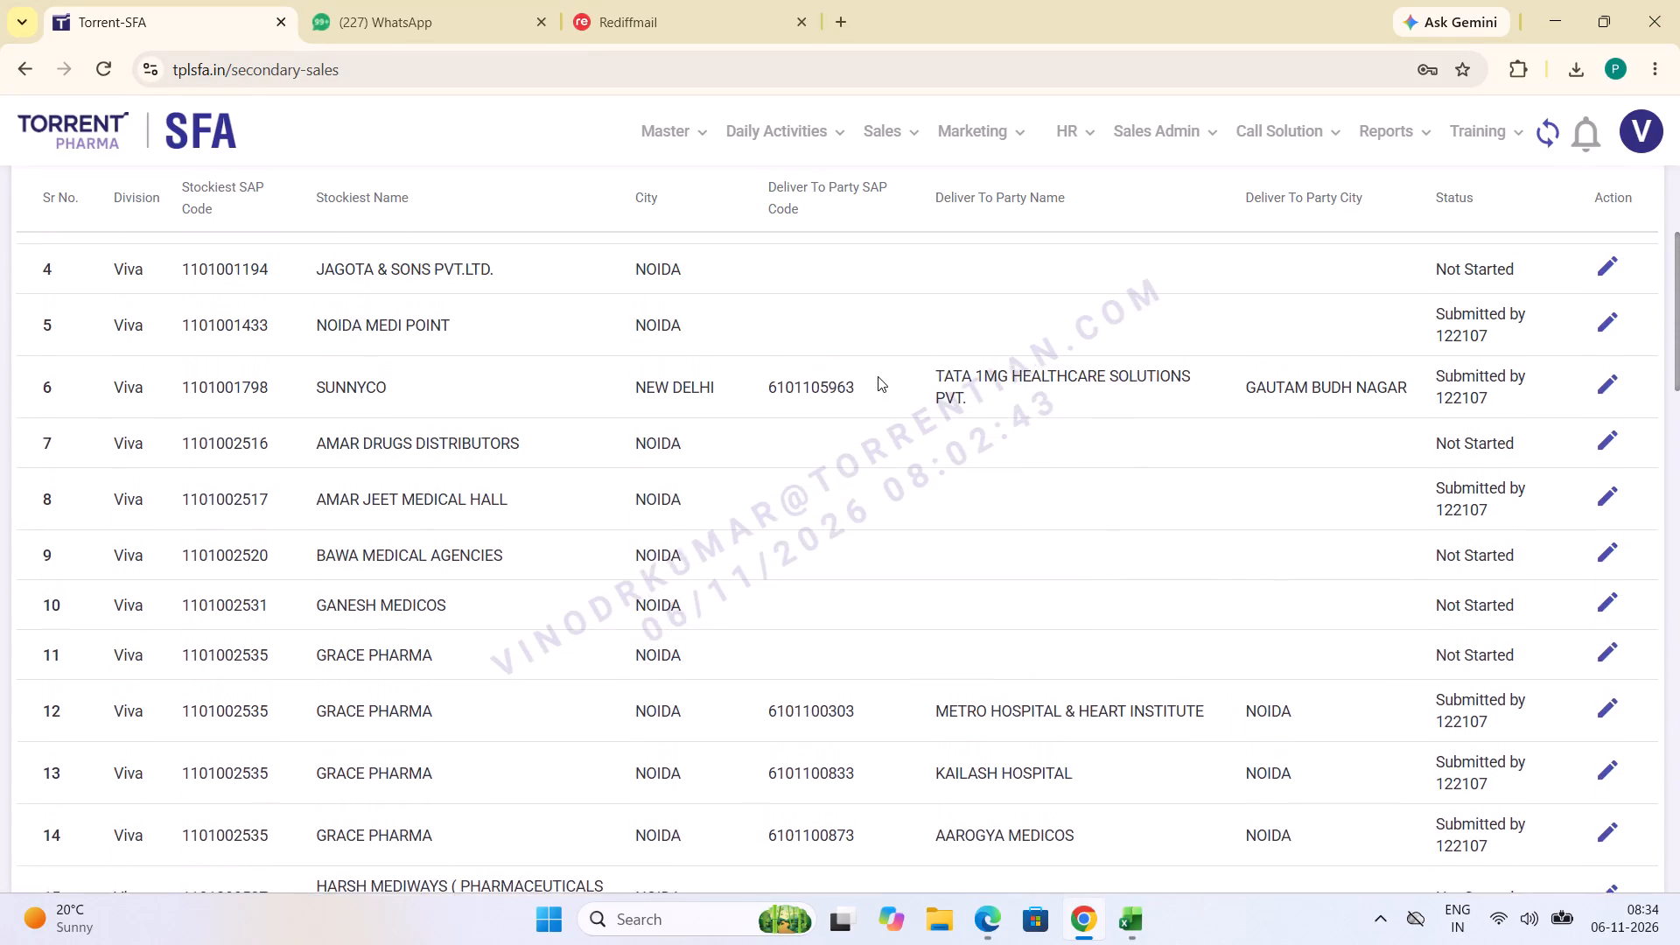
key(Up)
key(Up)
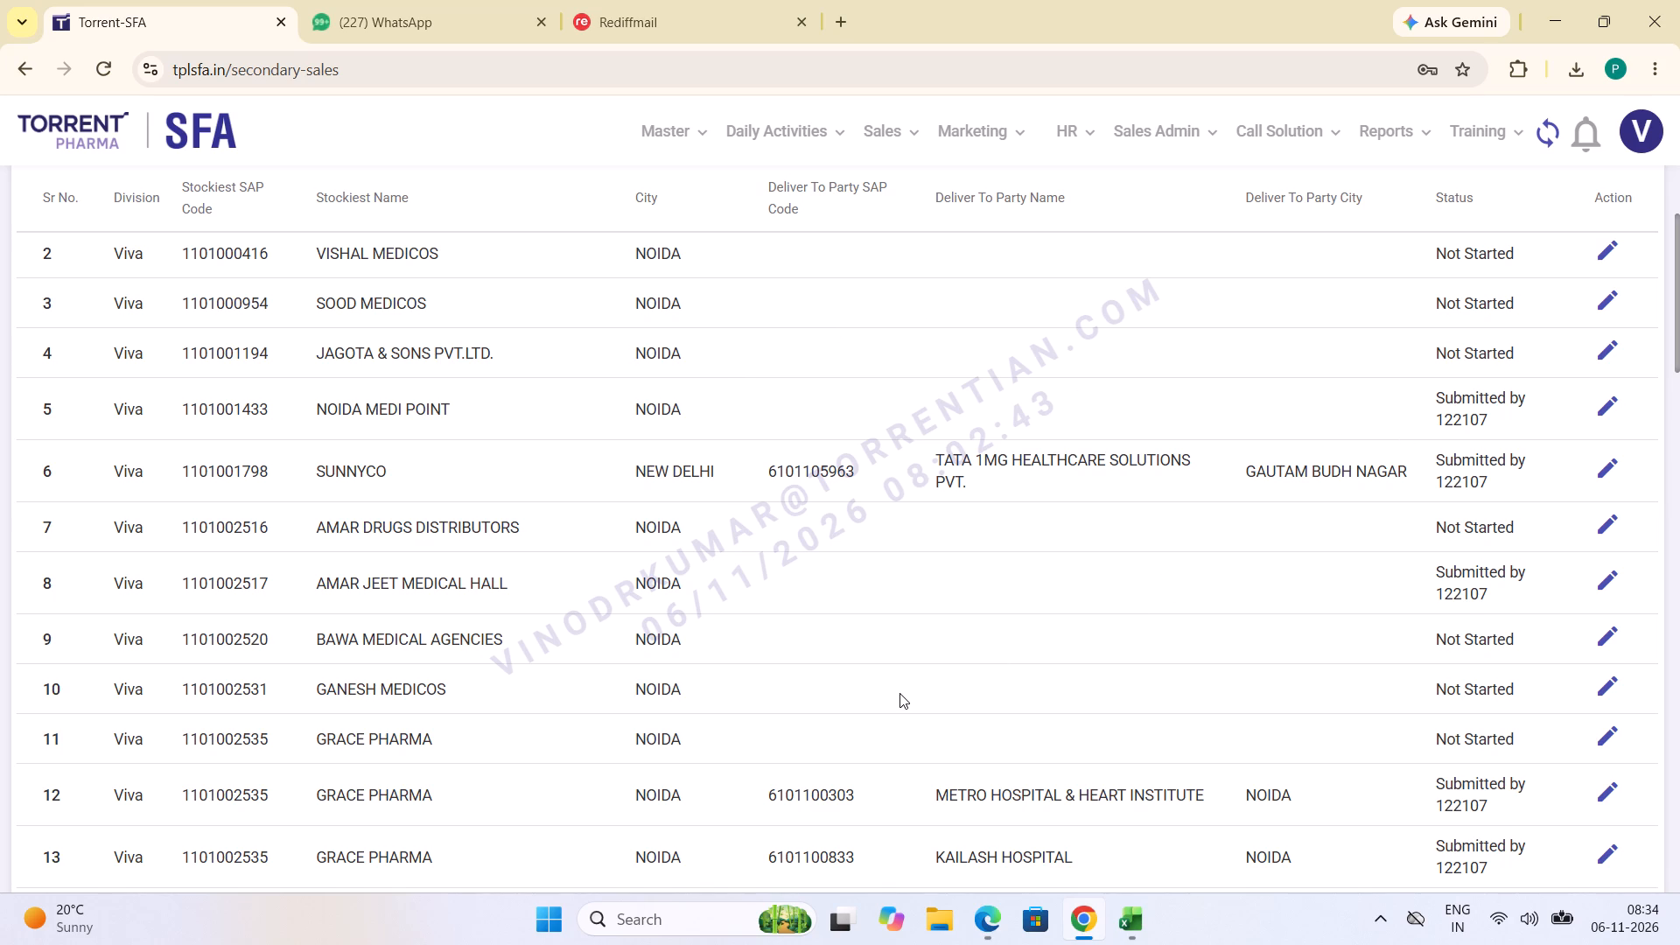
Open the secondary sales form of the stockist Harsh Mediways (Pharmaceuticals) in Noida for editing.
key(Down)
key(Down)
key(Down)
key(Down)
key(Down)
key(Down)
key(Down)
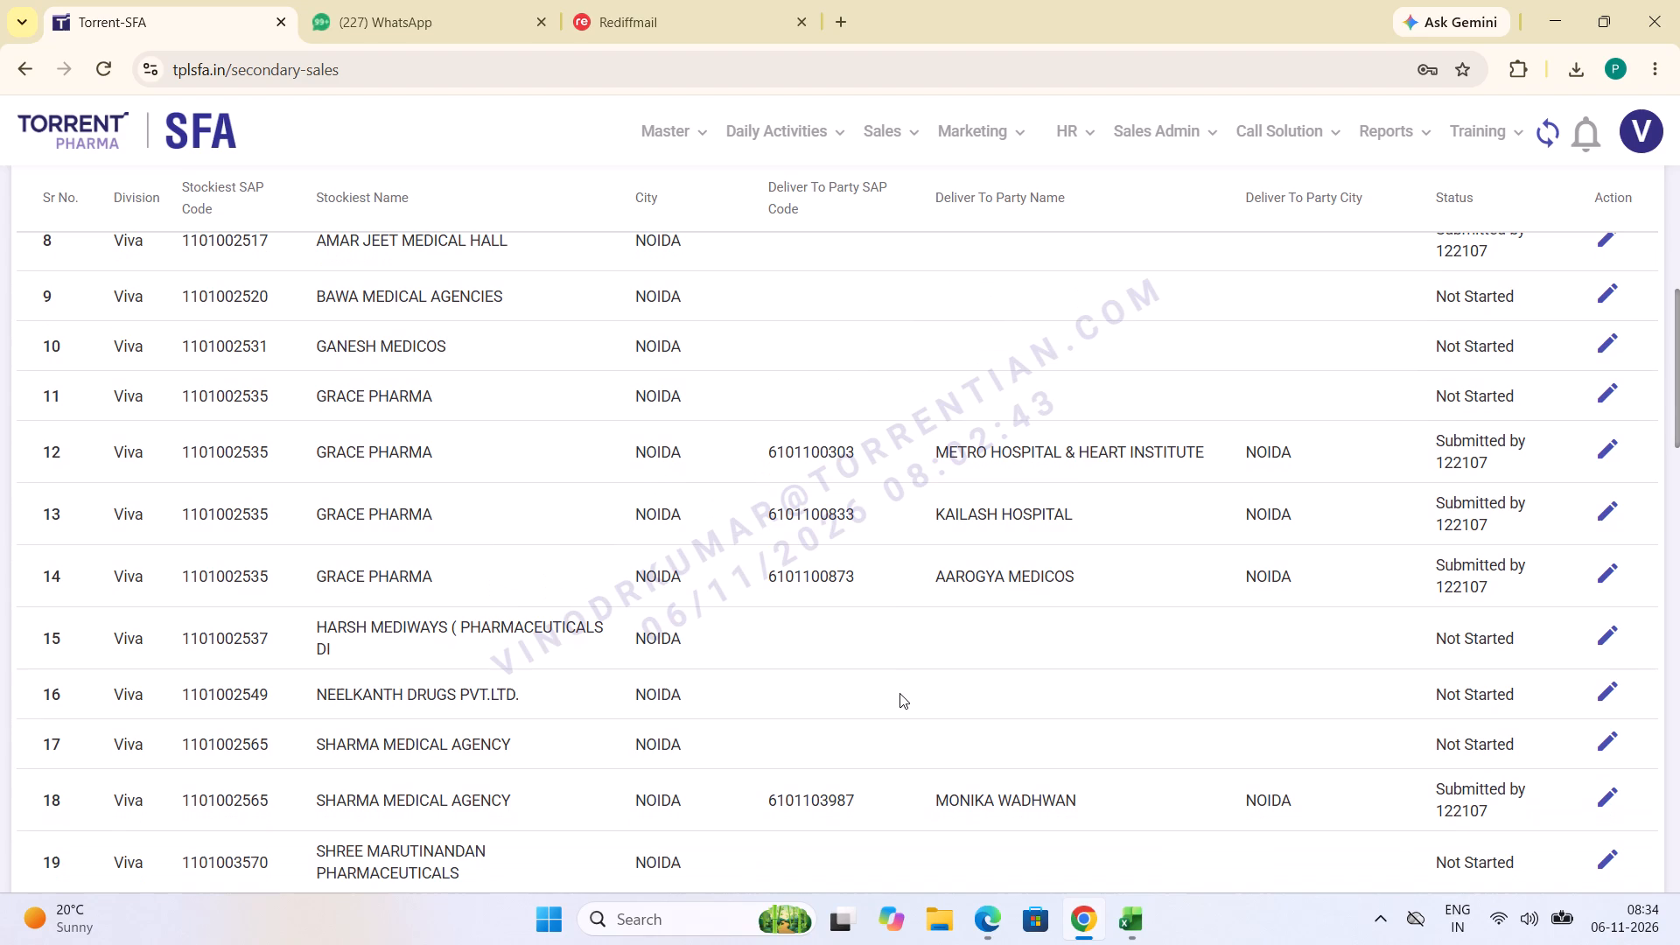
click(1606, 626)
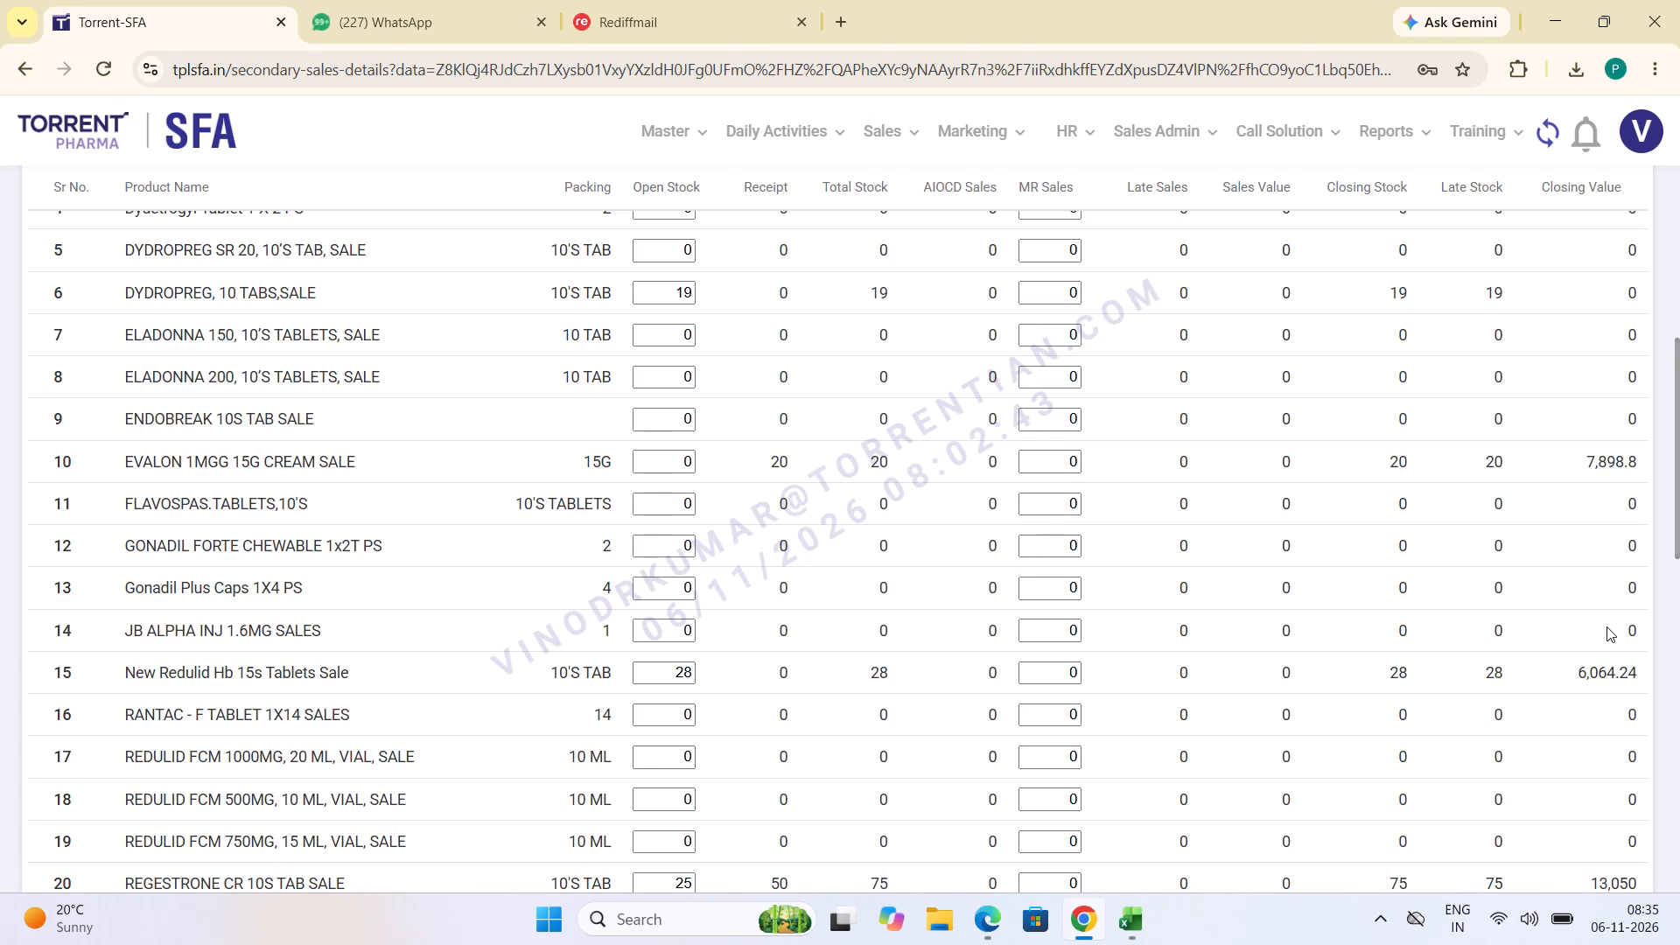
Set MR Sales to 19 for B-Long Tabs 30's and to 6 for B-Long F Tablets 30's.
click(1179, 488)
key(Up)
key(Up)
key(Up)
key(Up)
key(Up)
key(Up)
key(Up)
key(Up)
key(Up)
key(Up)
key(Up)
key(Up)
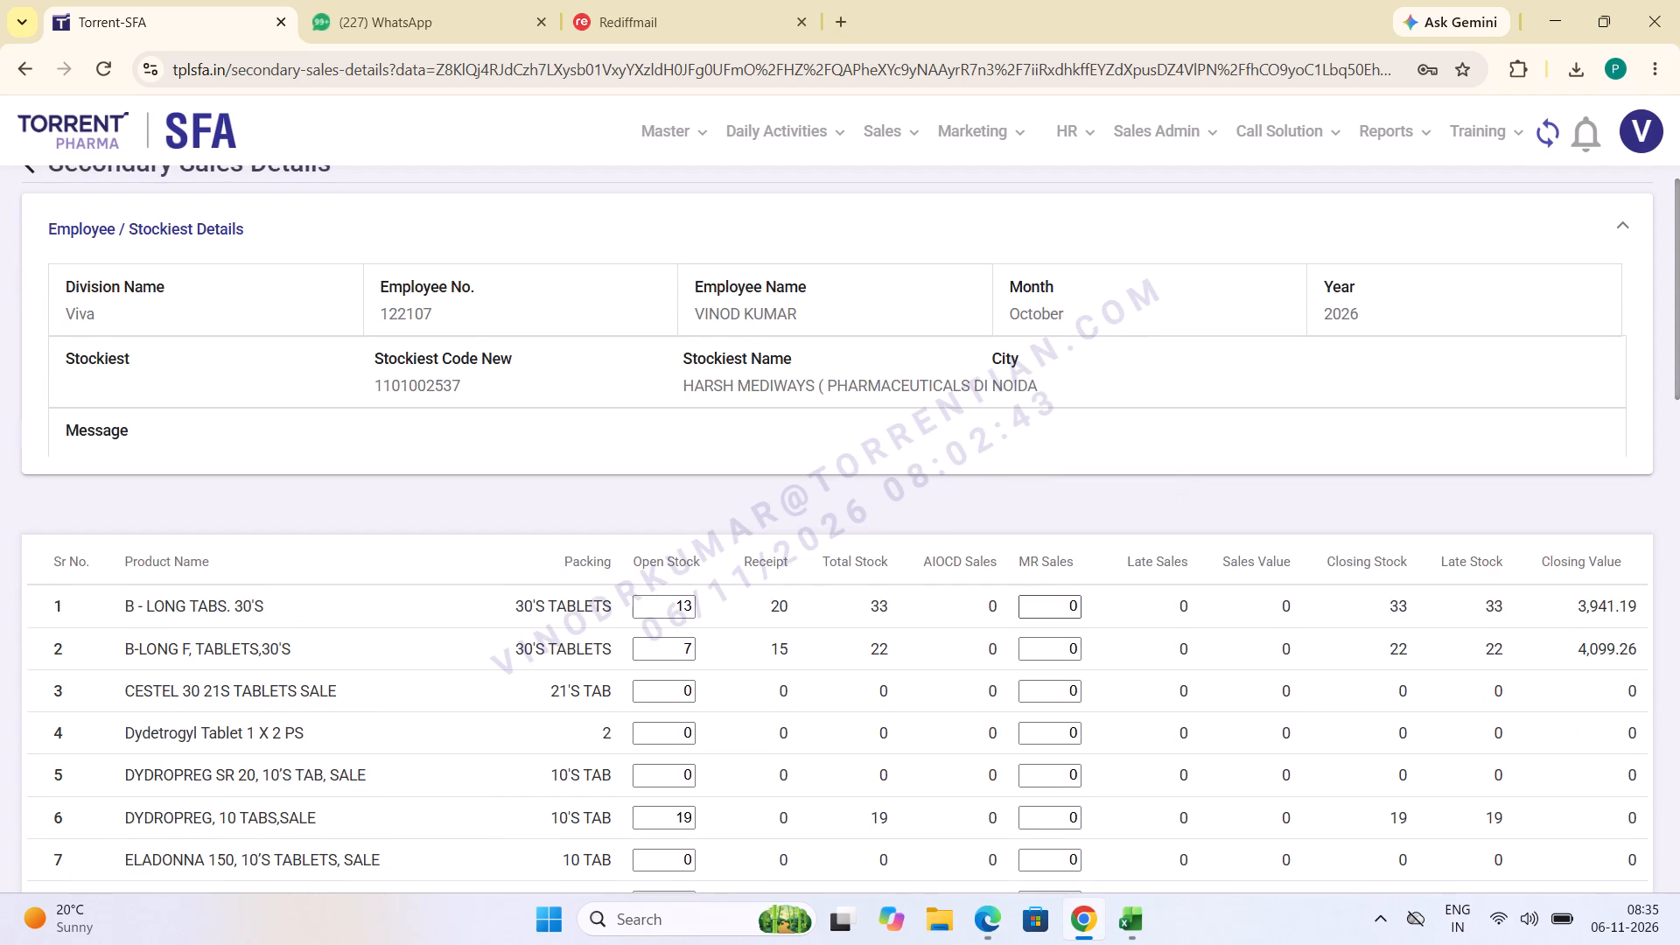
click(1076, 603)
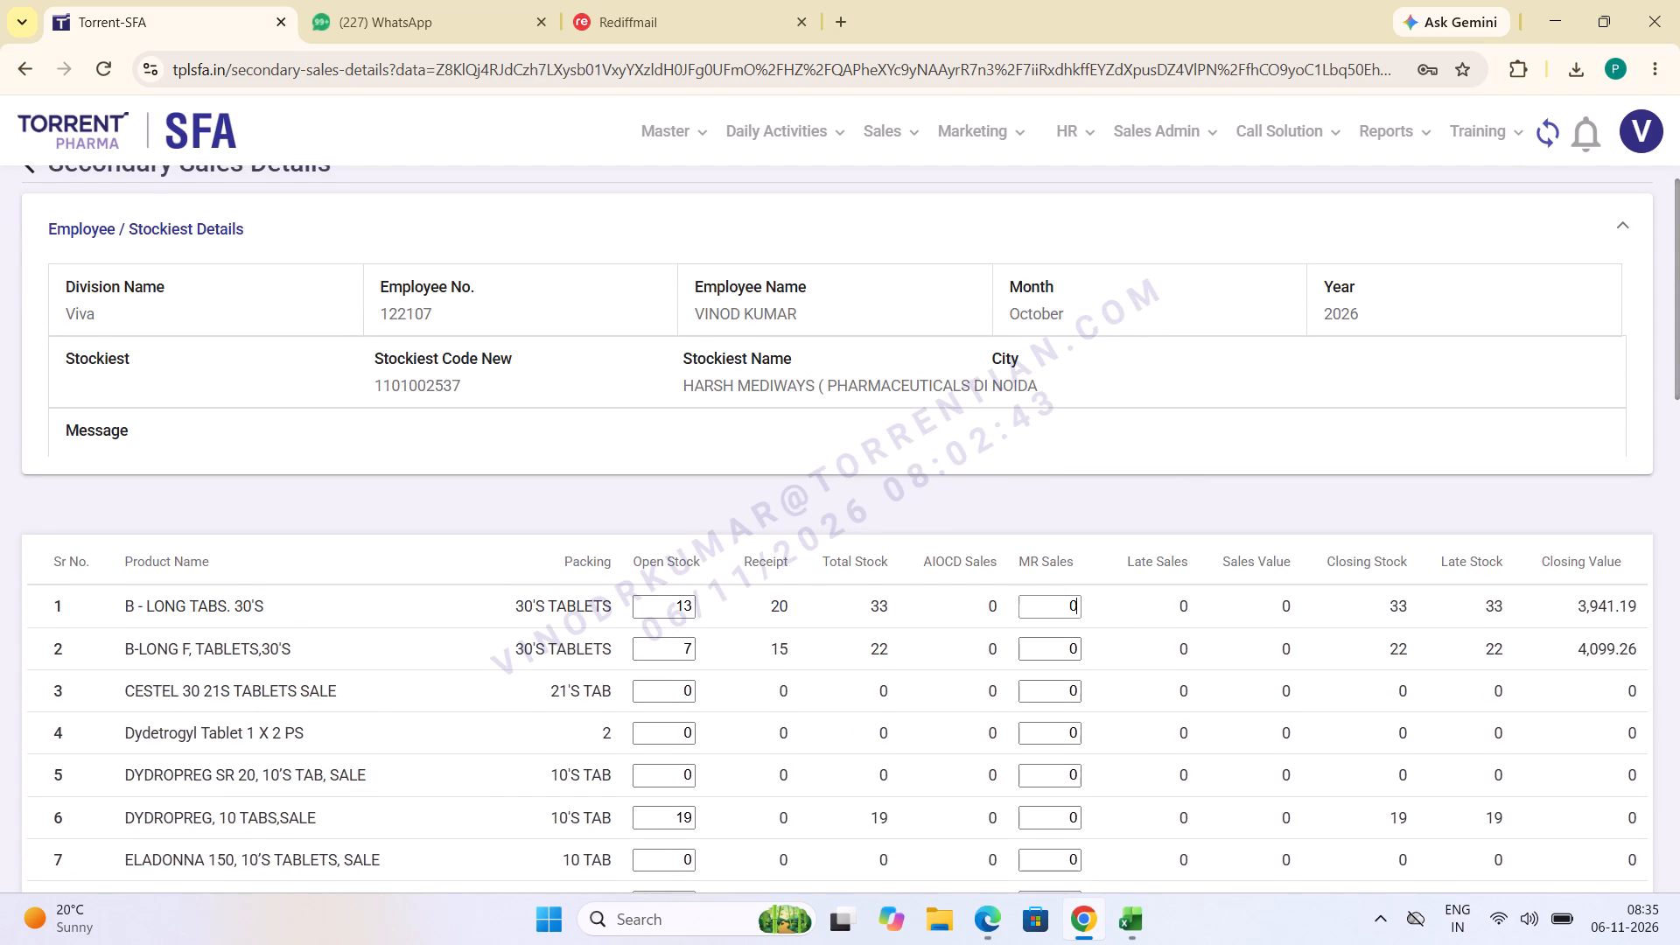
key(1)
key(9)
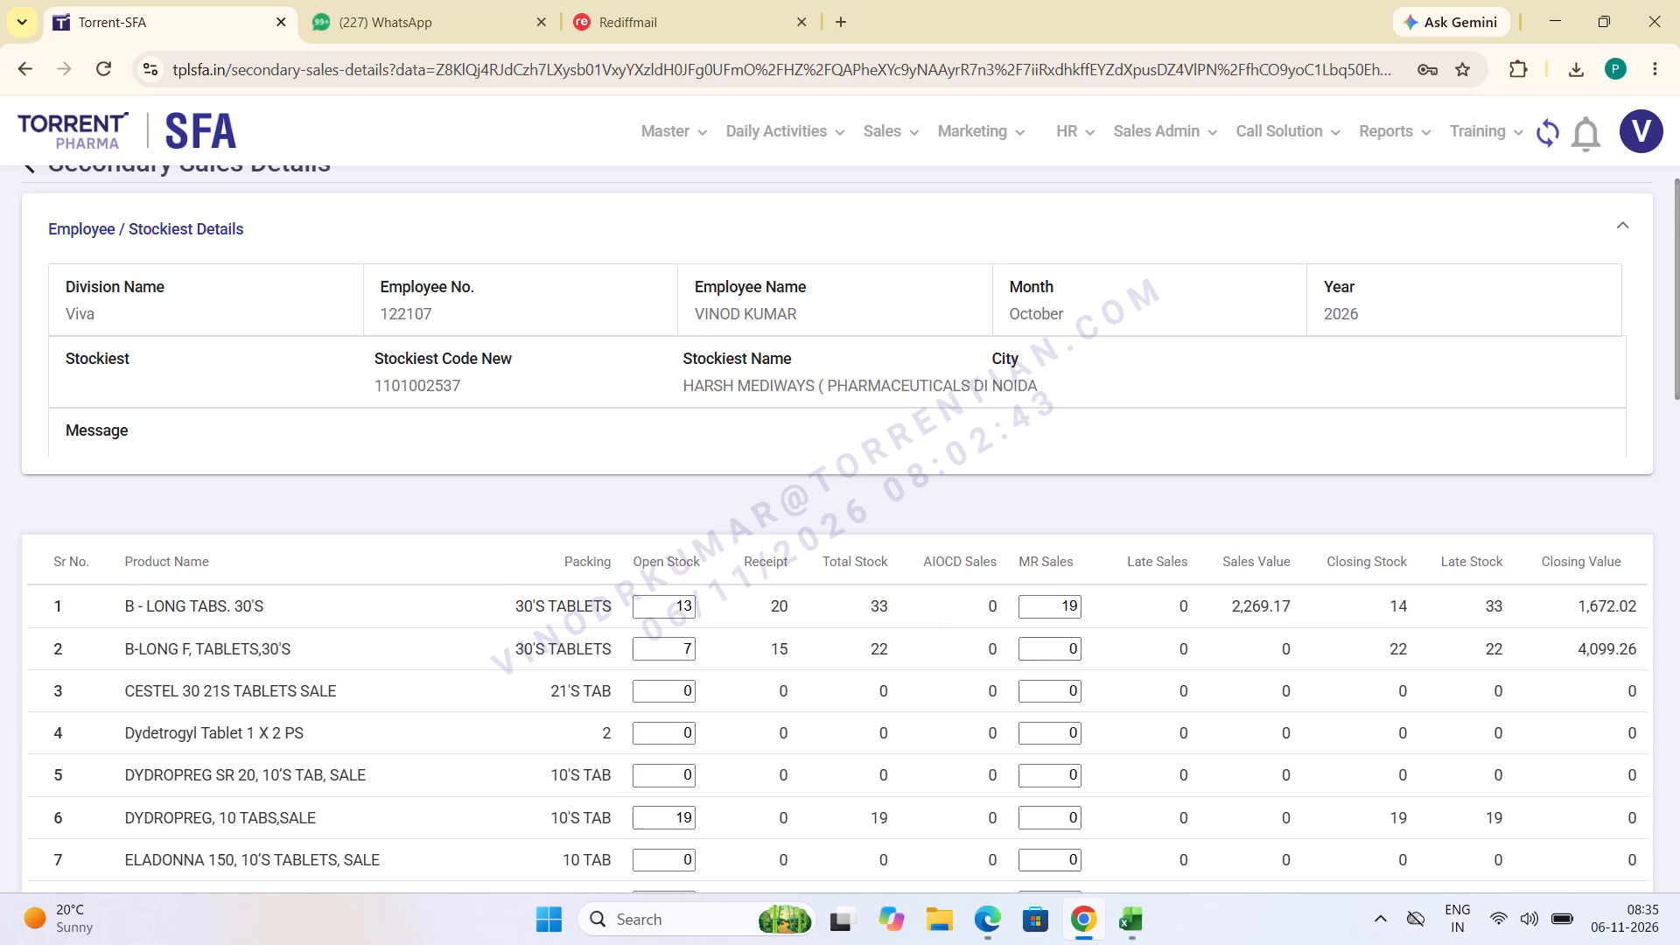
click(1076, 641)
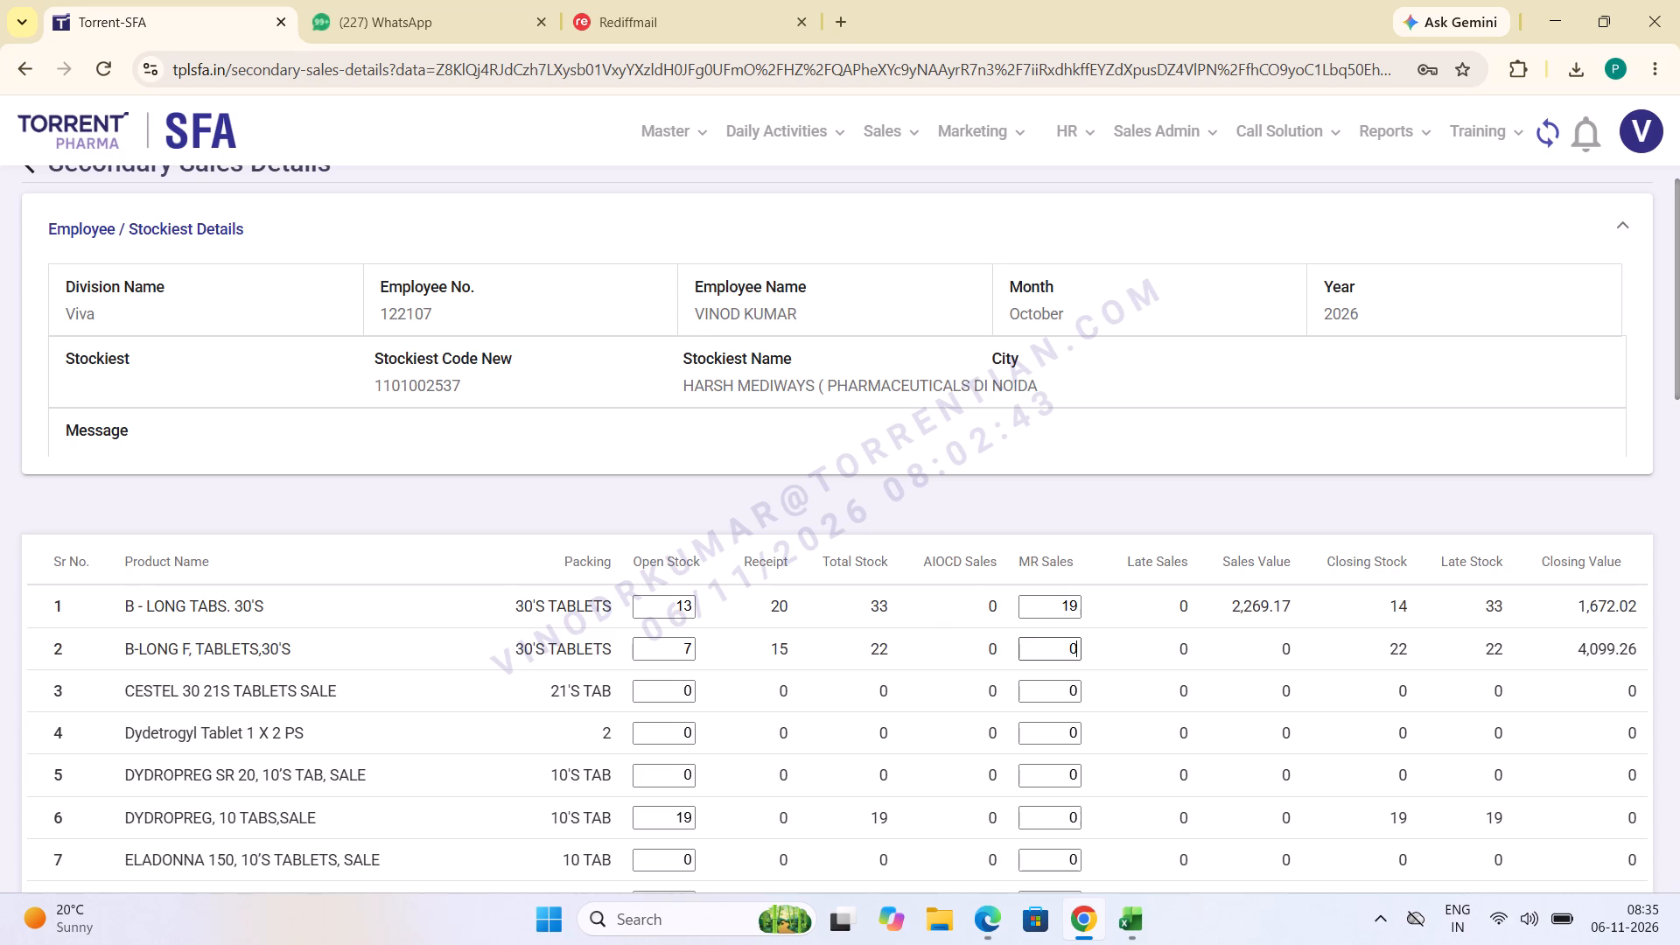
key(6)
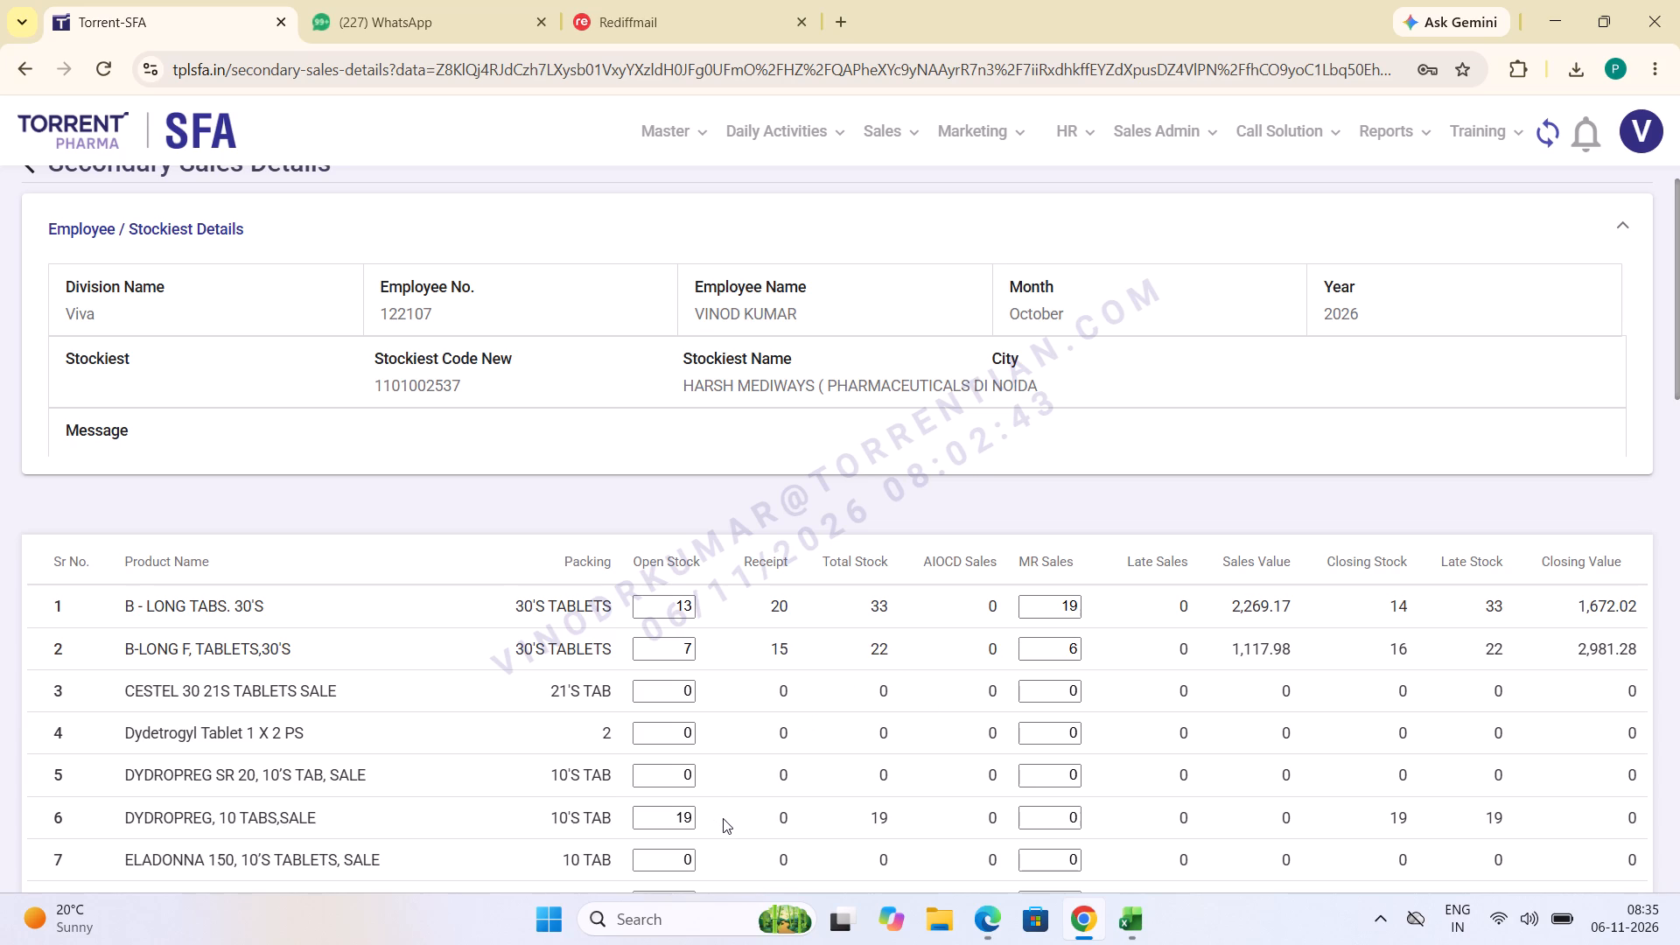
Set MR Sales to 1 for Dydropreg 10 Tabs in the product table.
click(1078, 816)
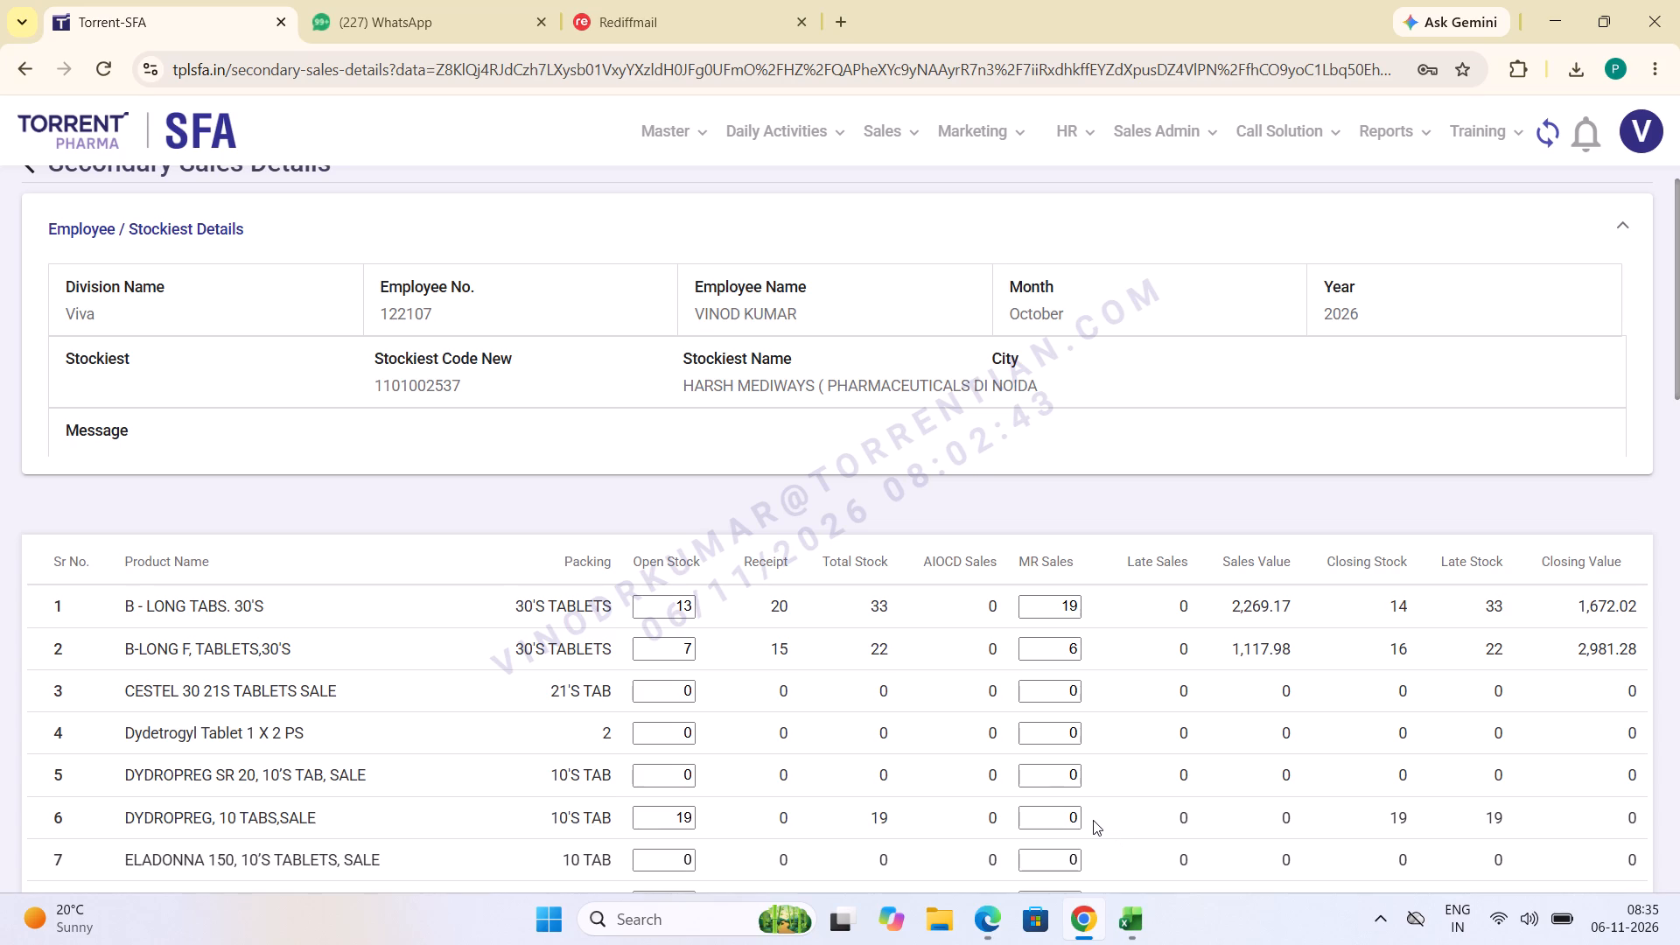
key(1)
key(Down)
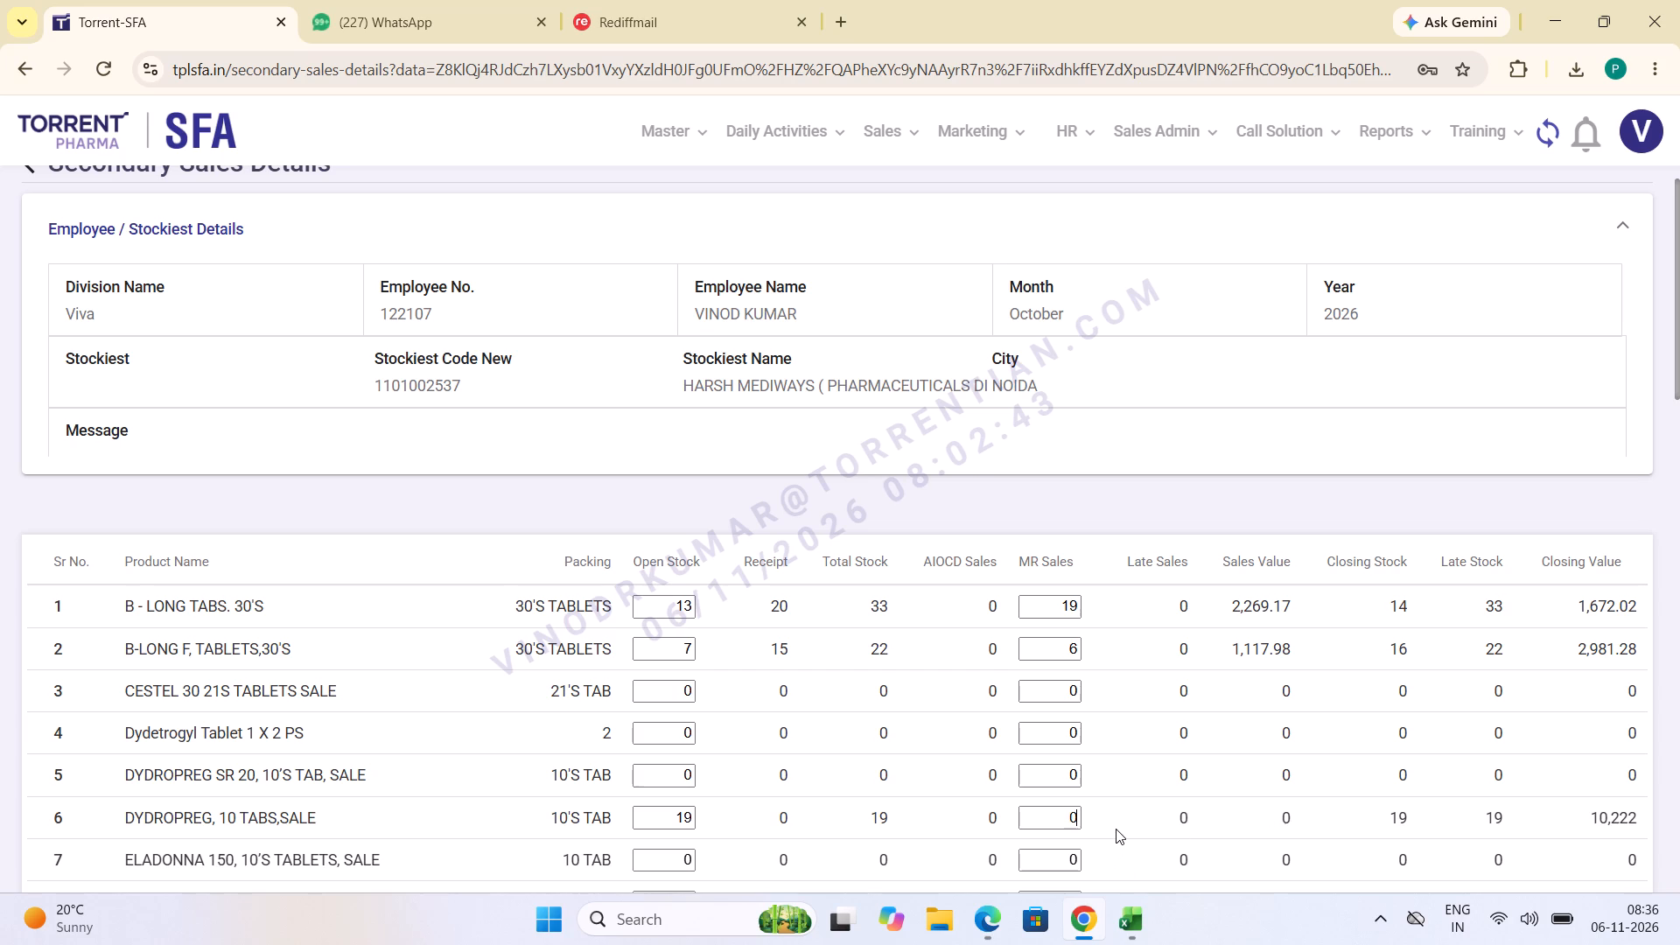
key(Up)
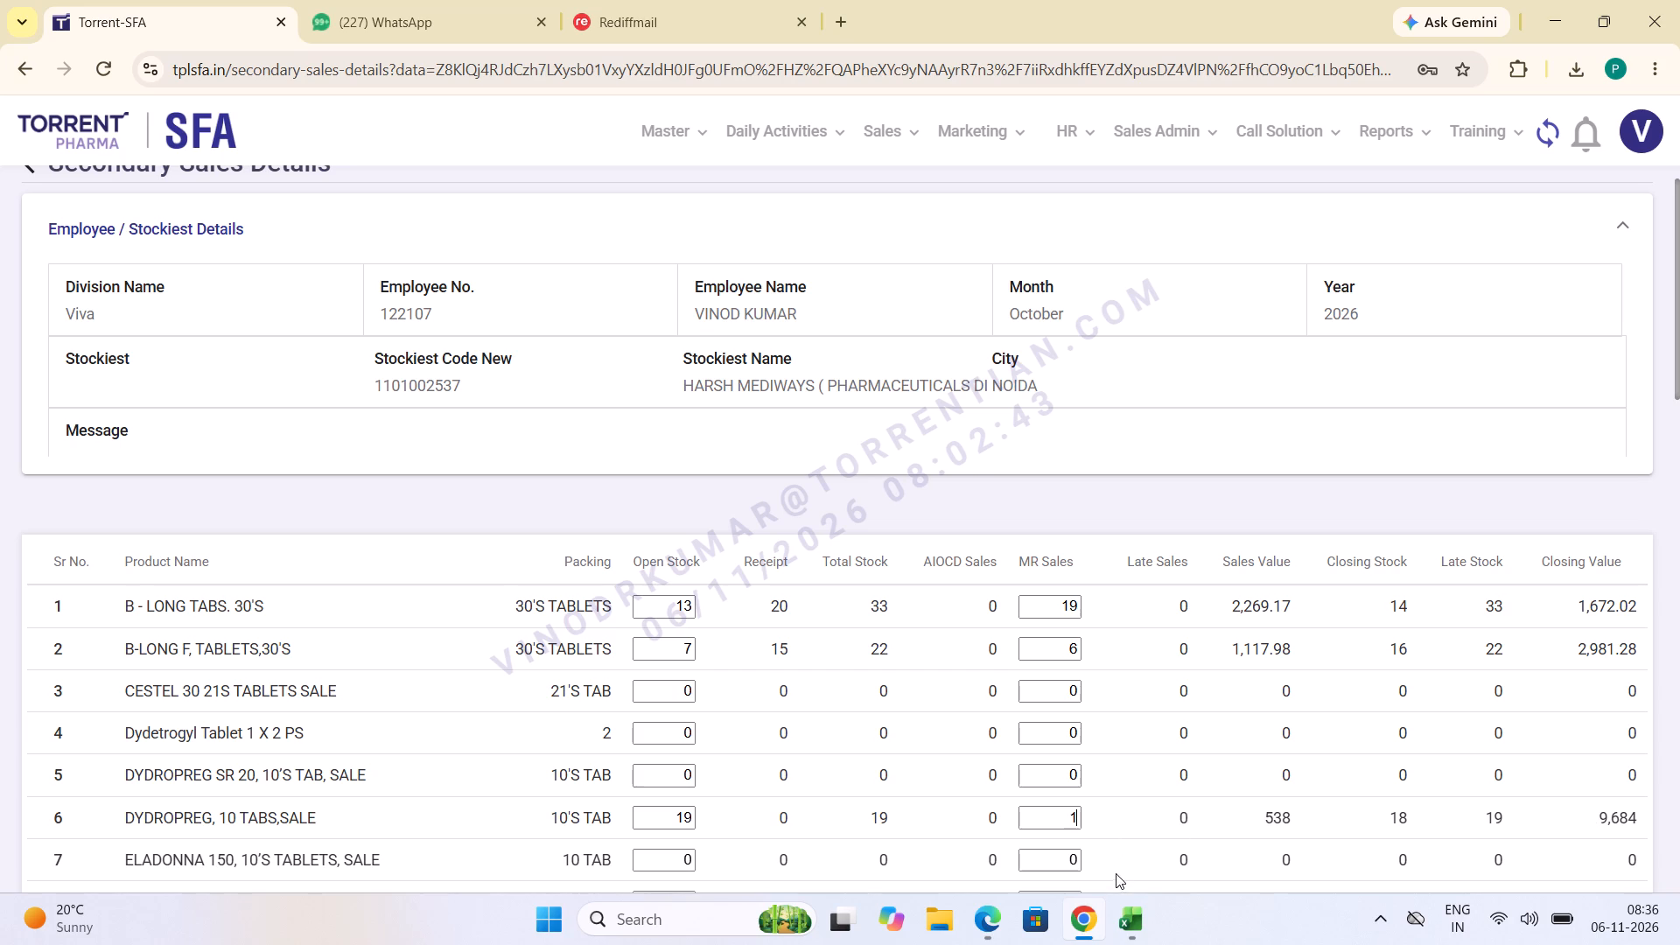
click(1120, 852)
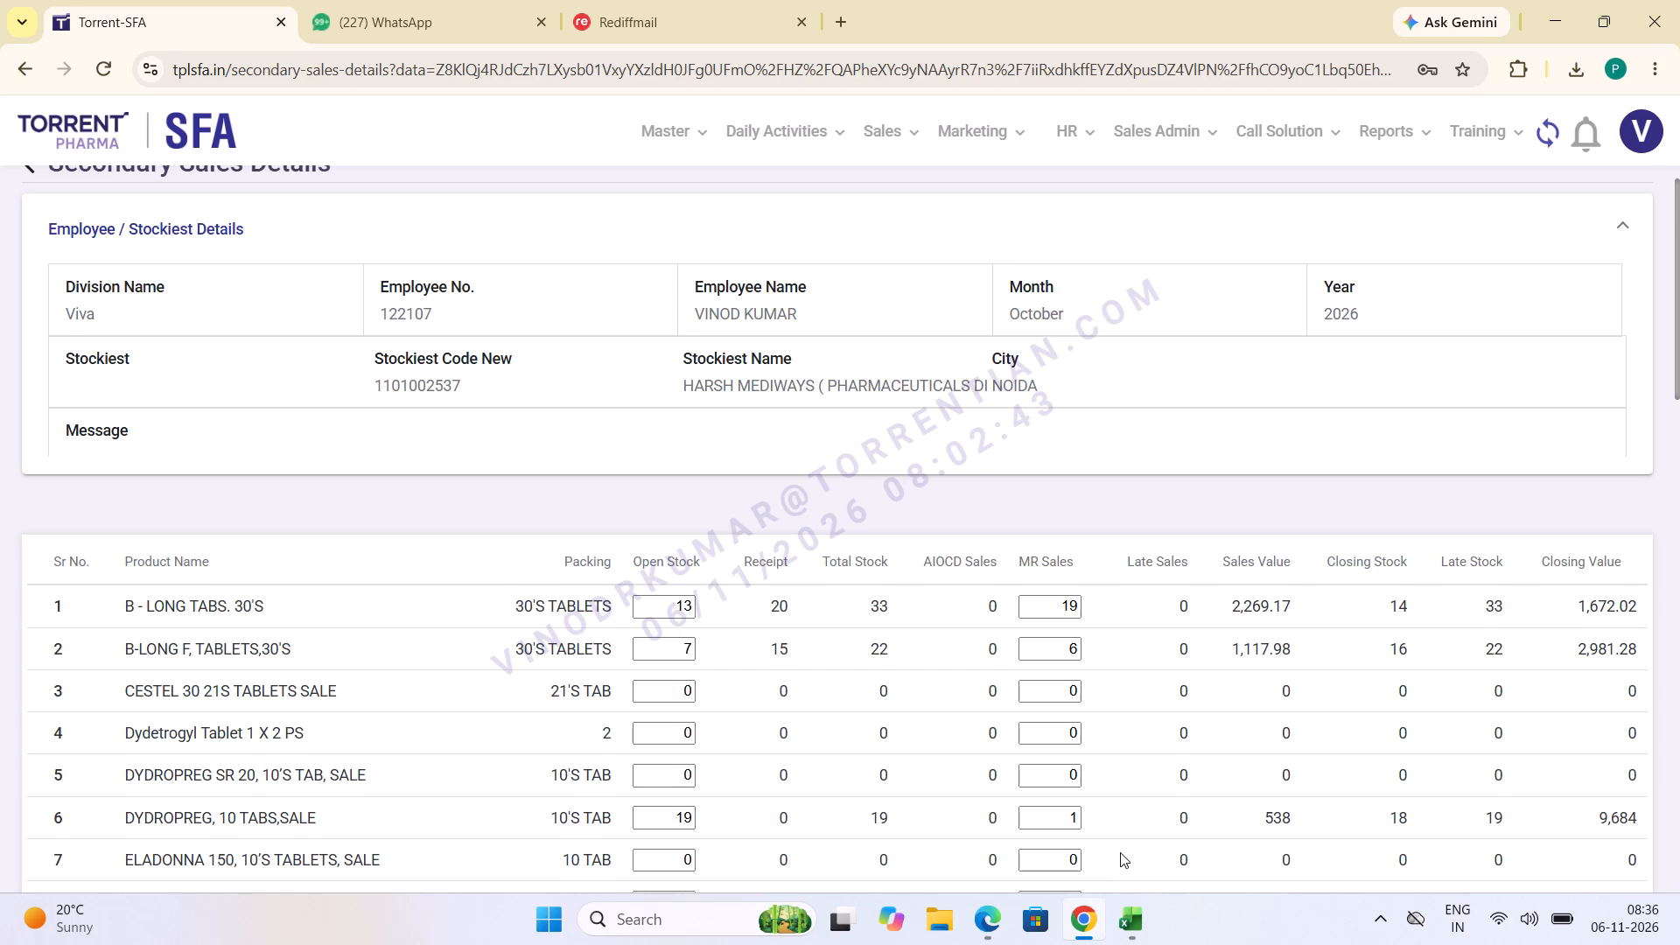
Set MR Sales to 13 for Evalon 1mgg 15g Cream in the product table.
key(Down)
key(Down)
key(Down)
key(Down)
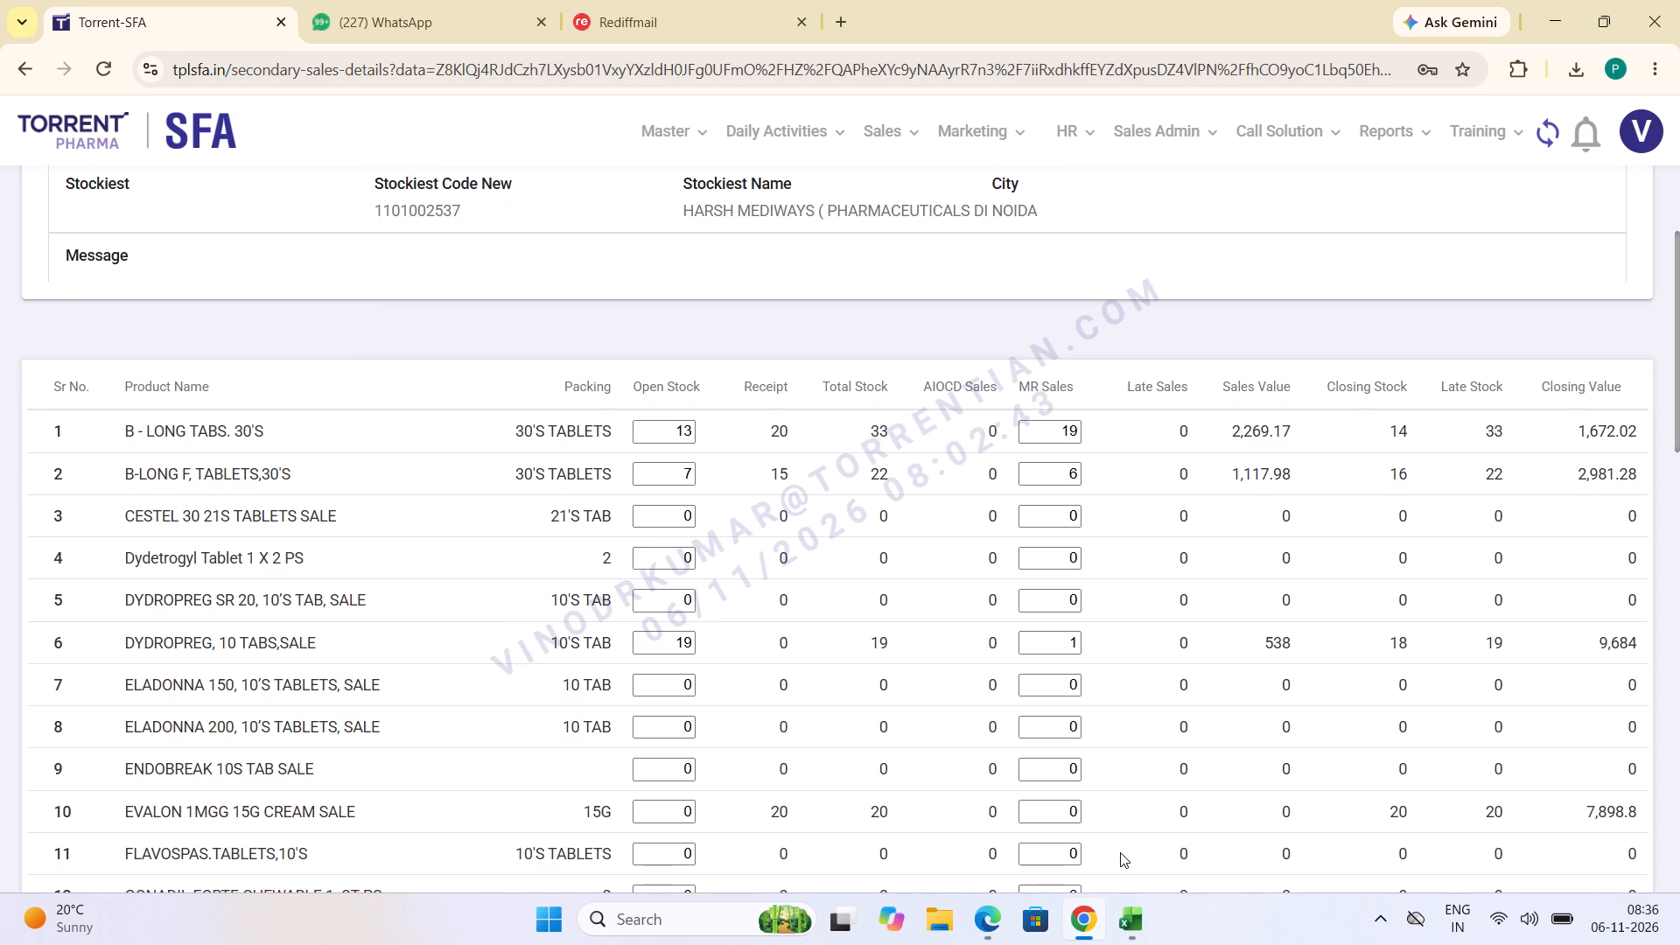
click(1076, 810)
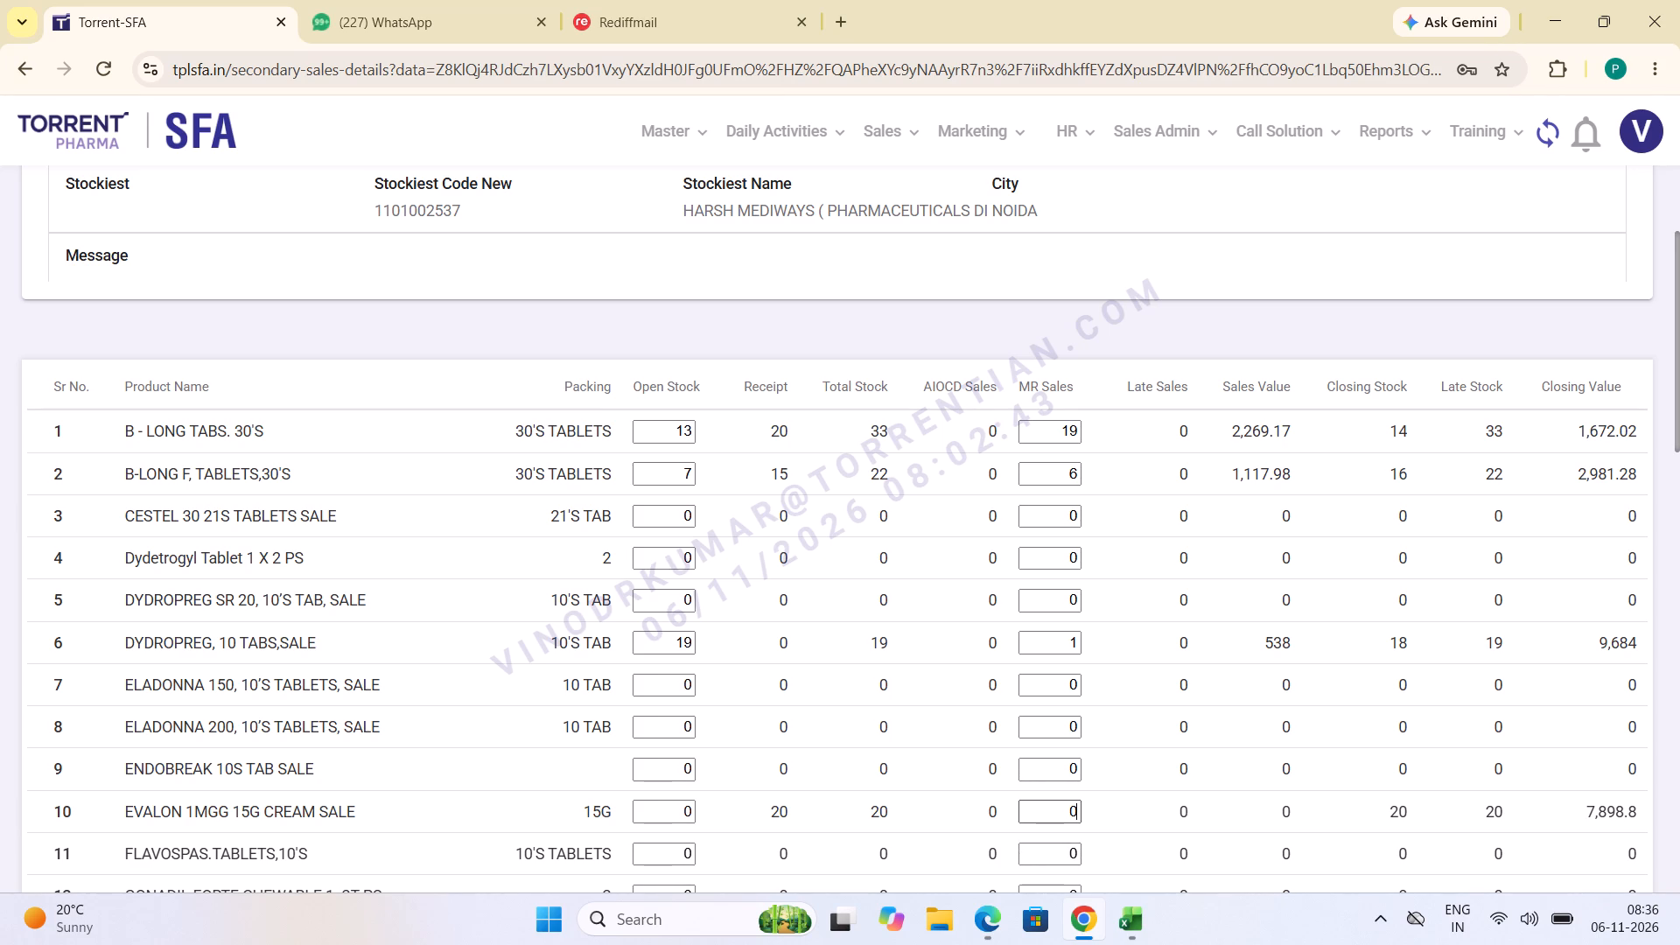
text(13)
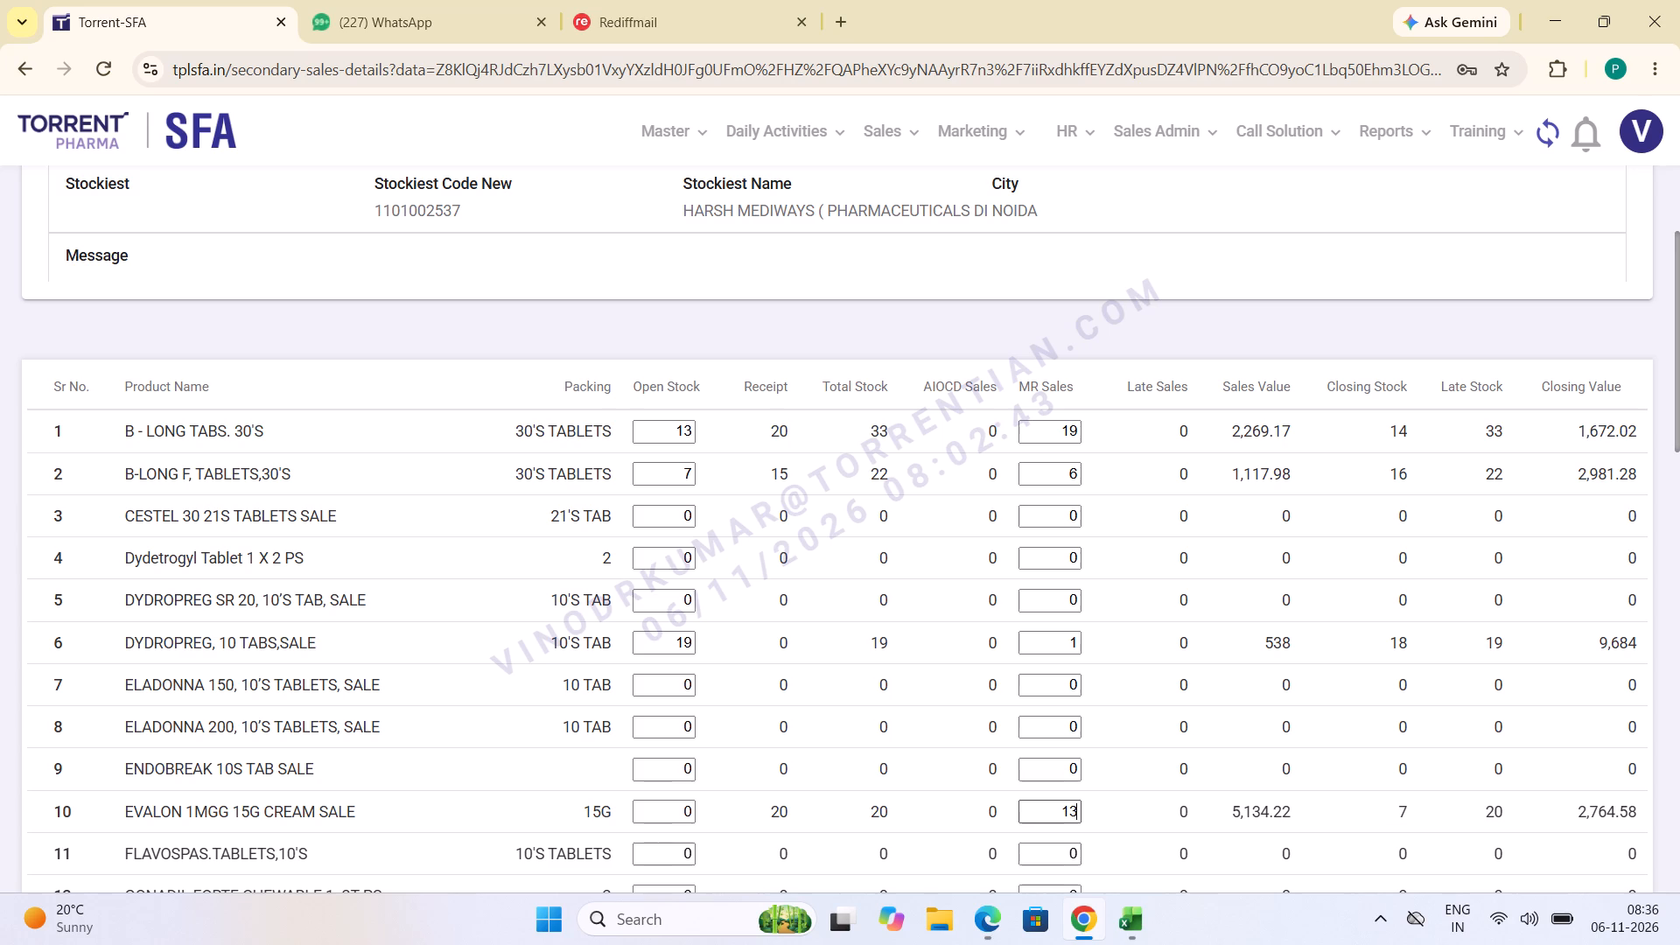
click(1114, 856)
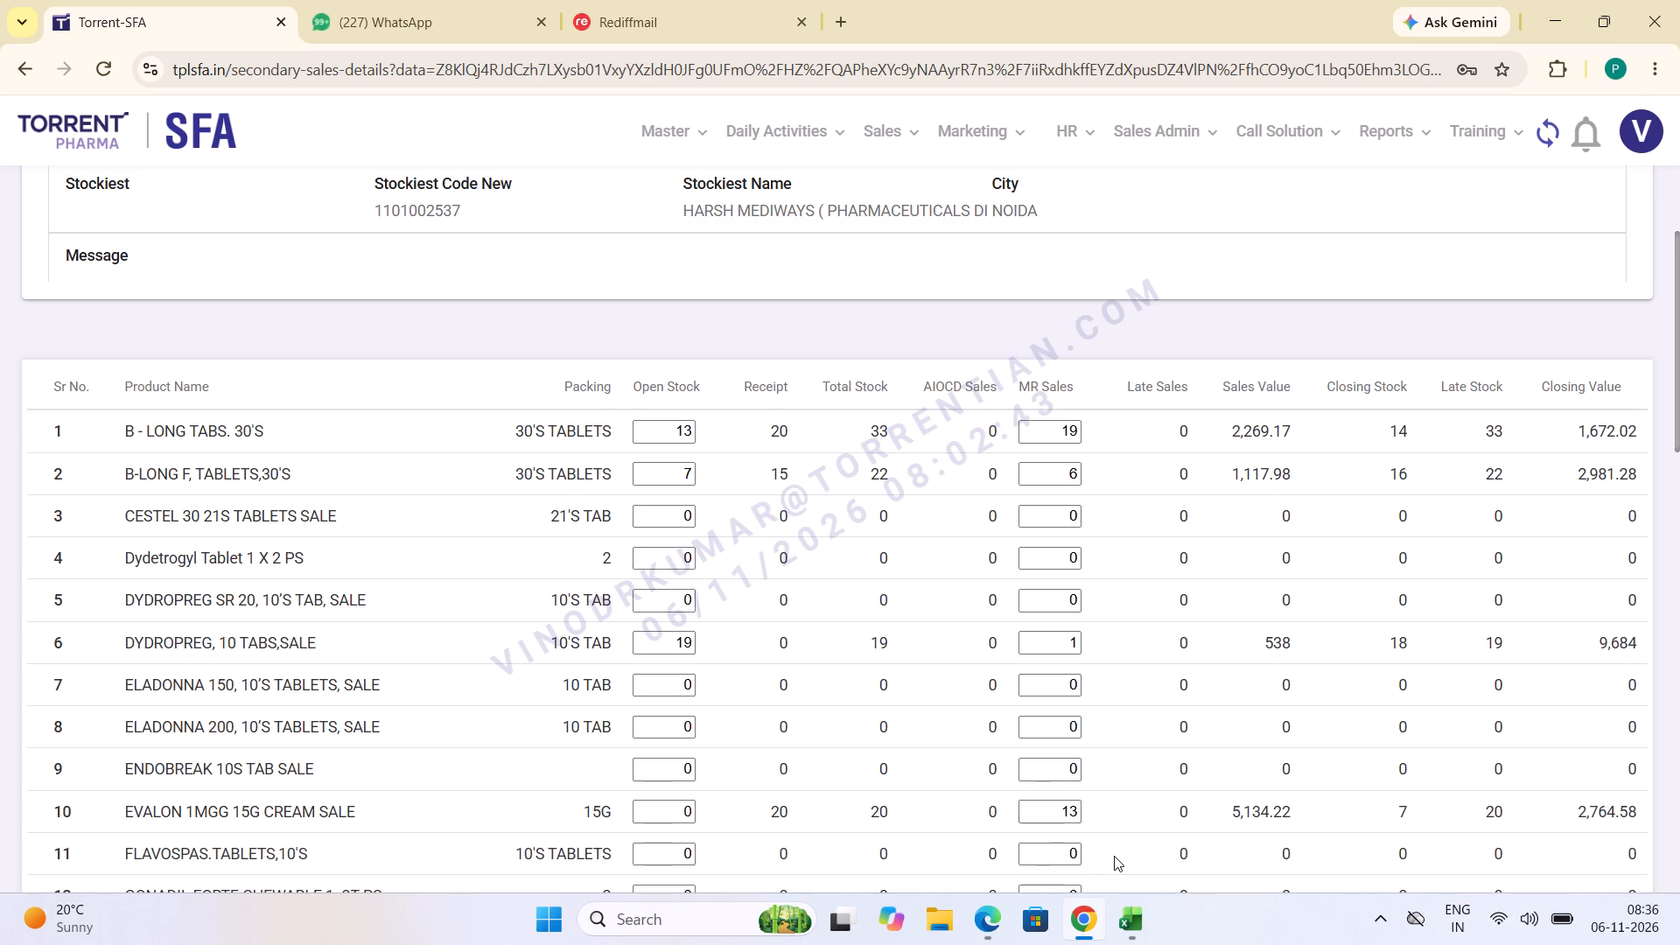
Open the MR Sales value of New Redulid Hb 15s Tablets for editing.
key(Down)
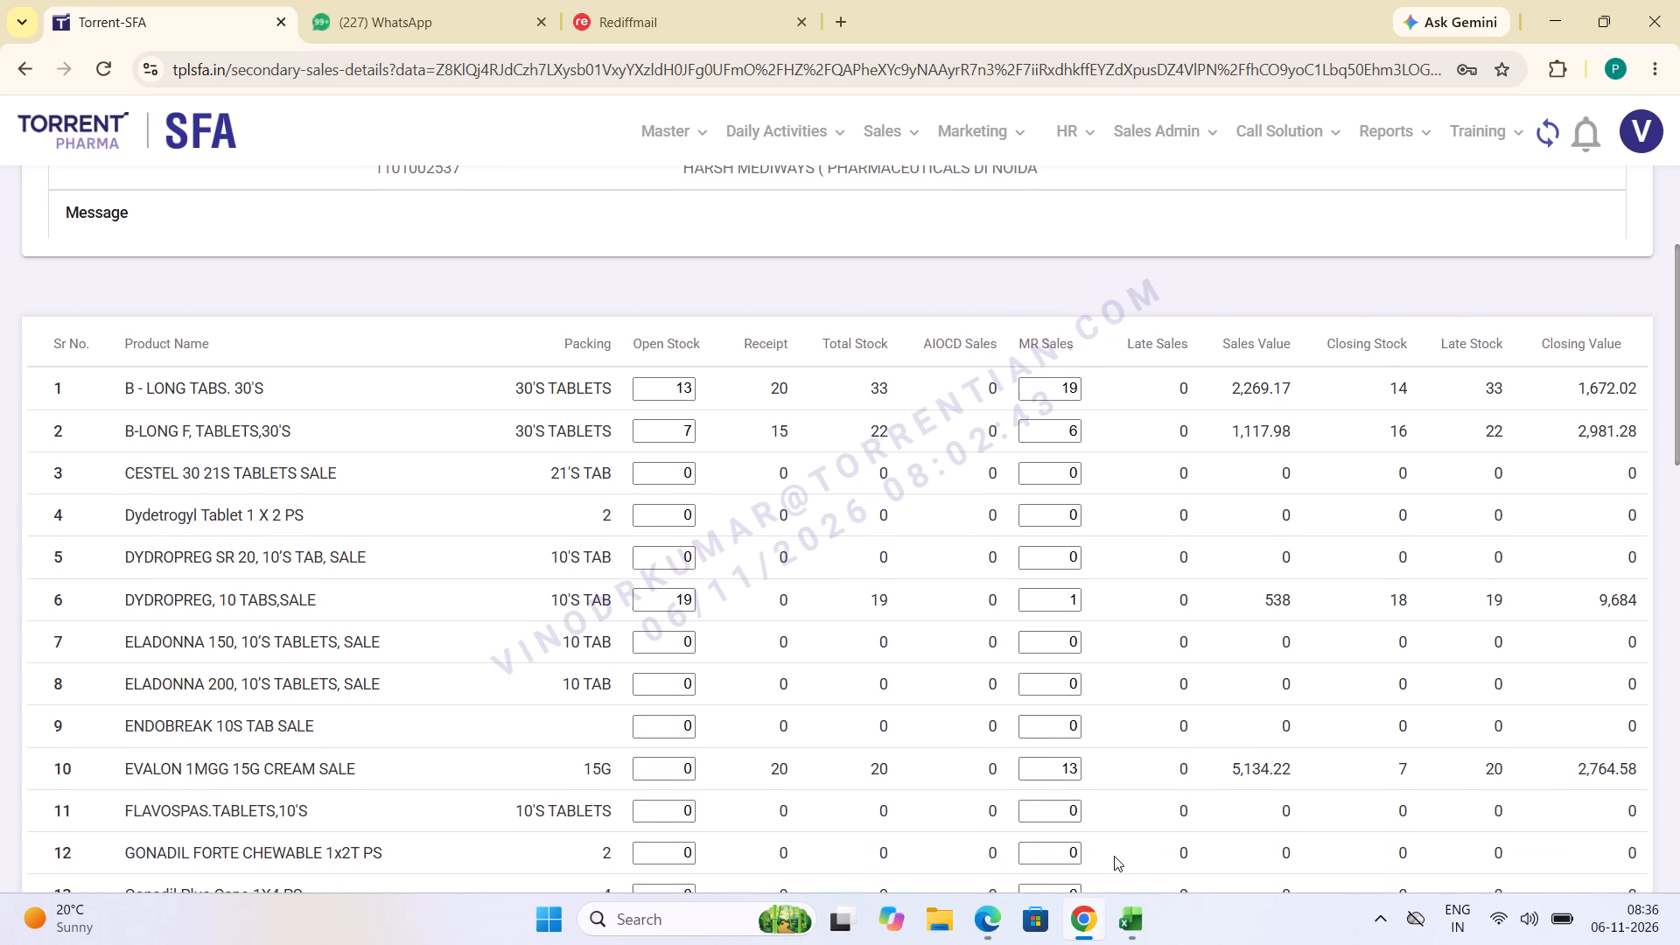
key(Down)
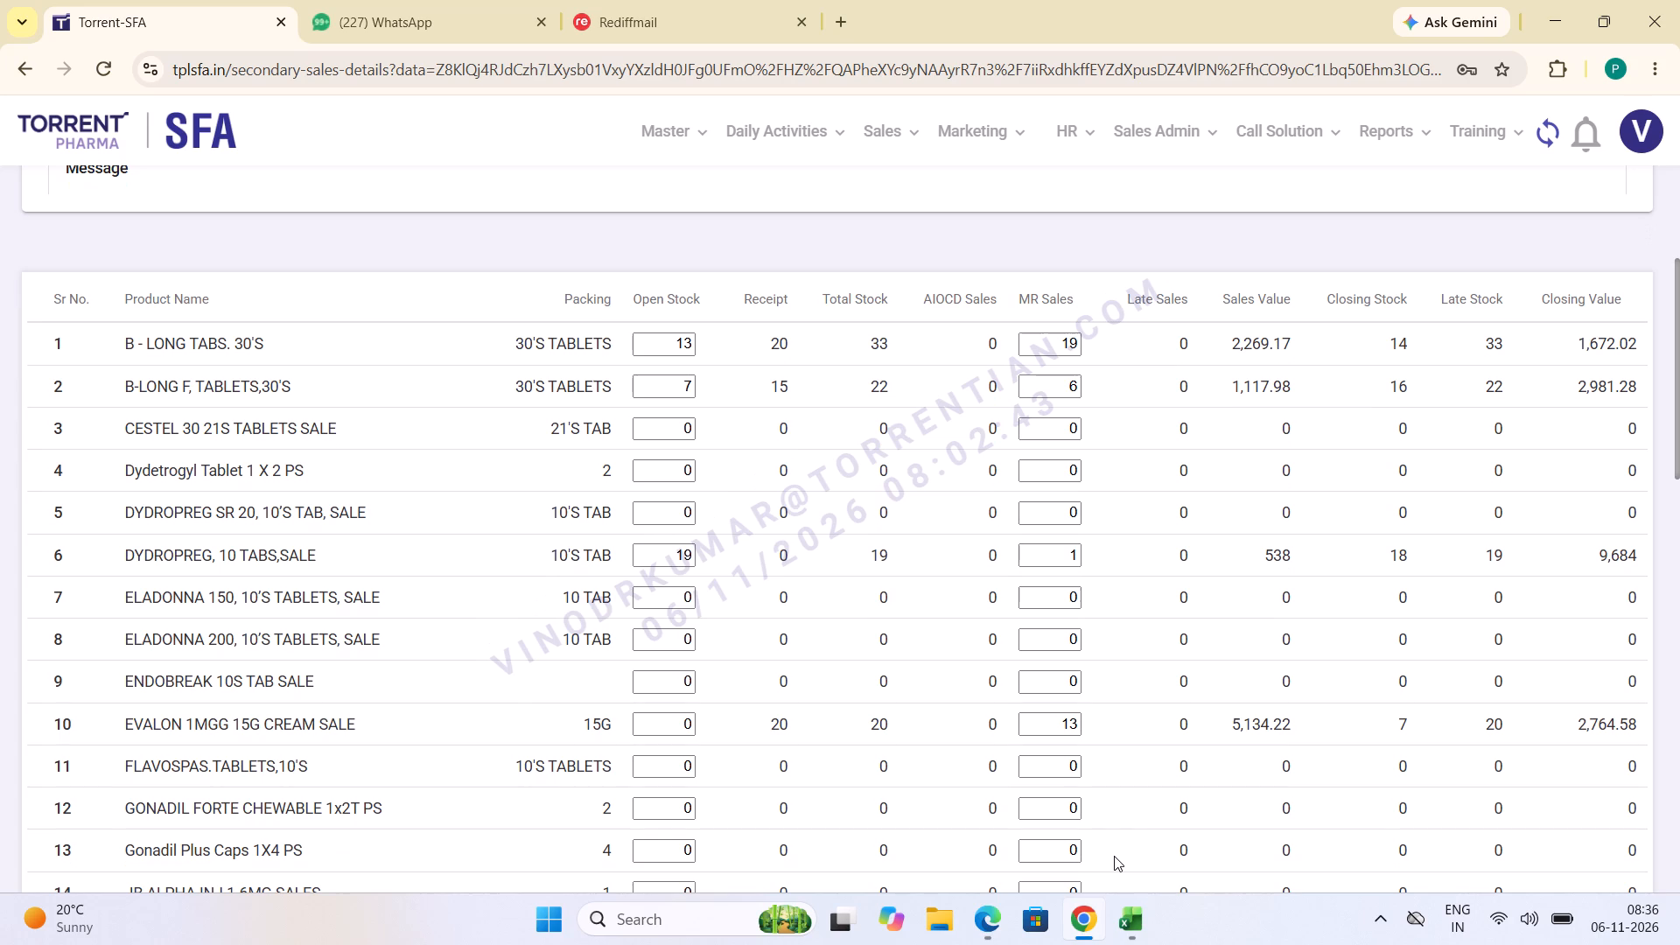
key(Down)
key(Down)
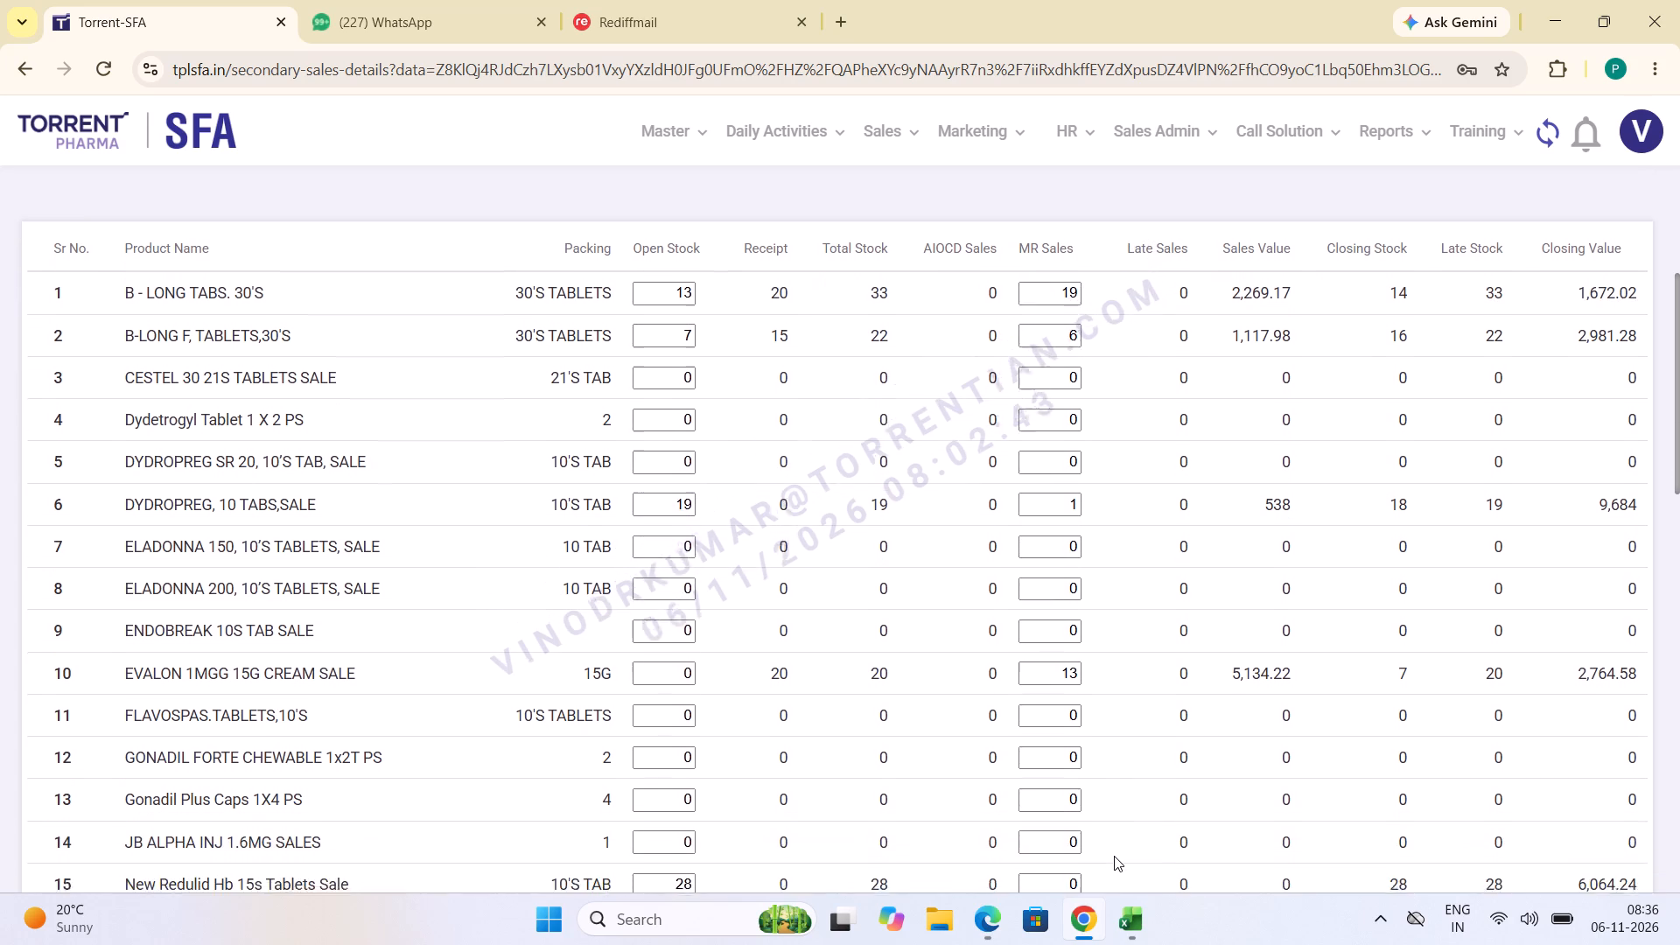
key(Down)
key(Down)
key(Down)
key(Down)
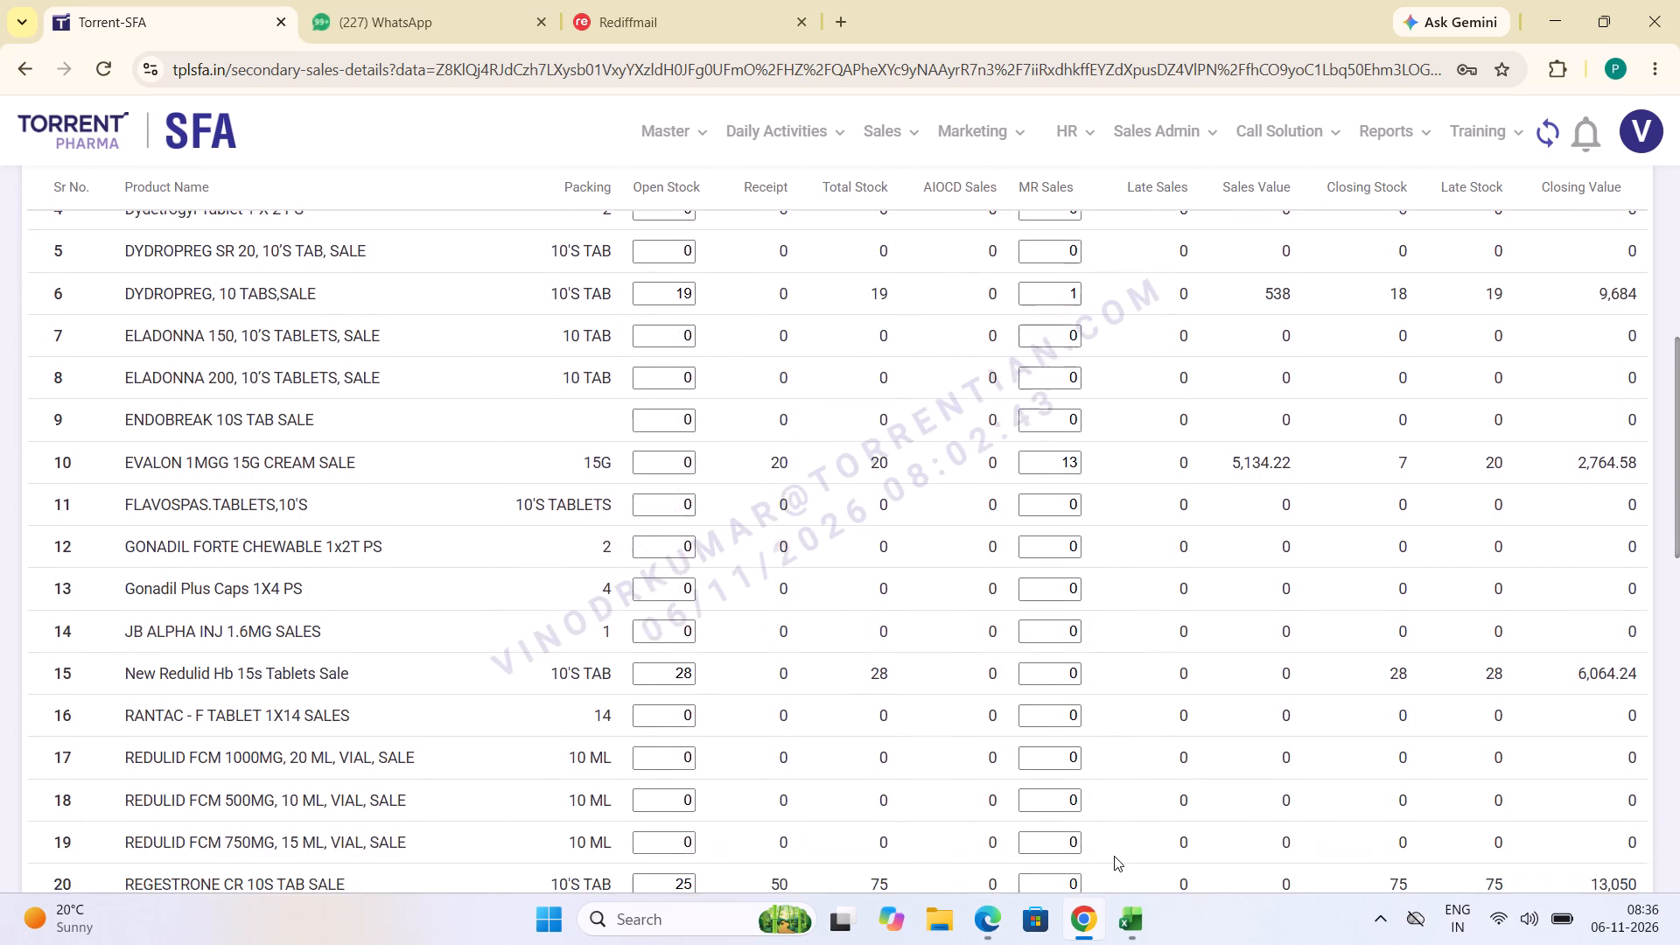
key(Down)
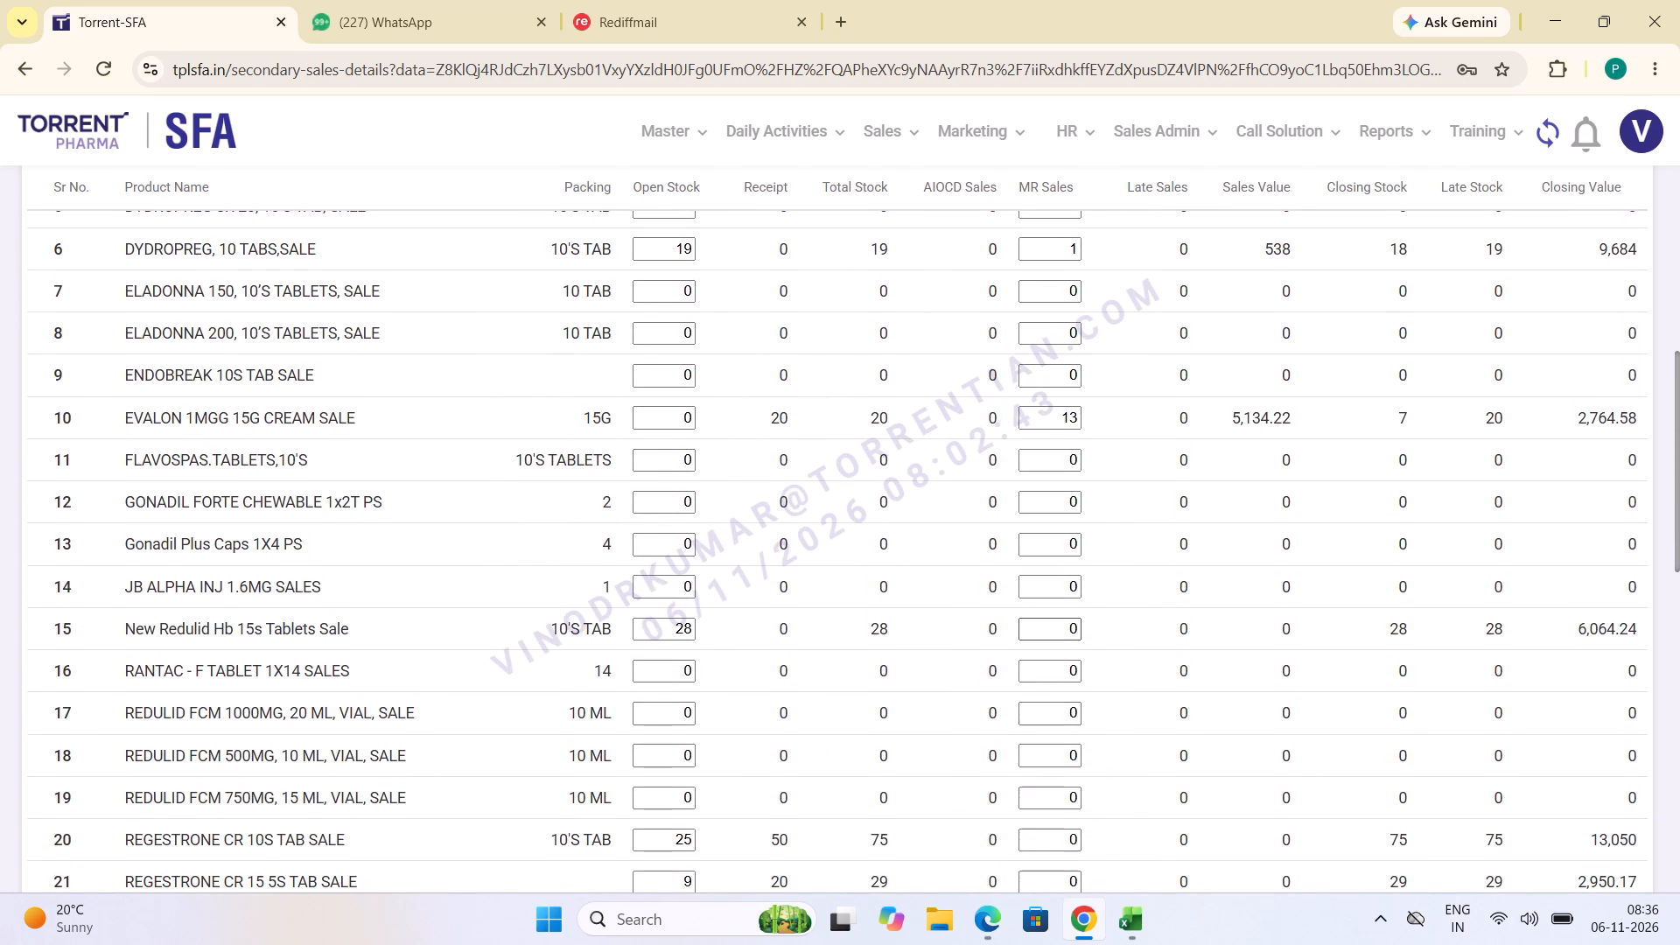
click(1076, 629)
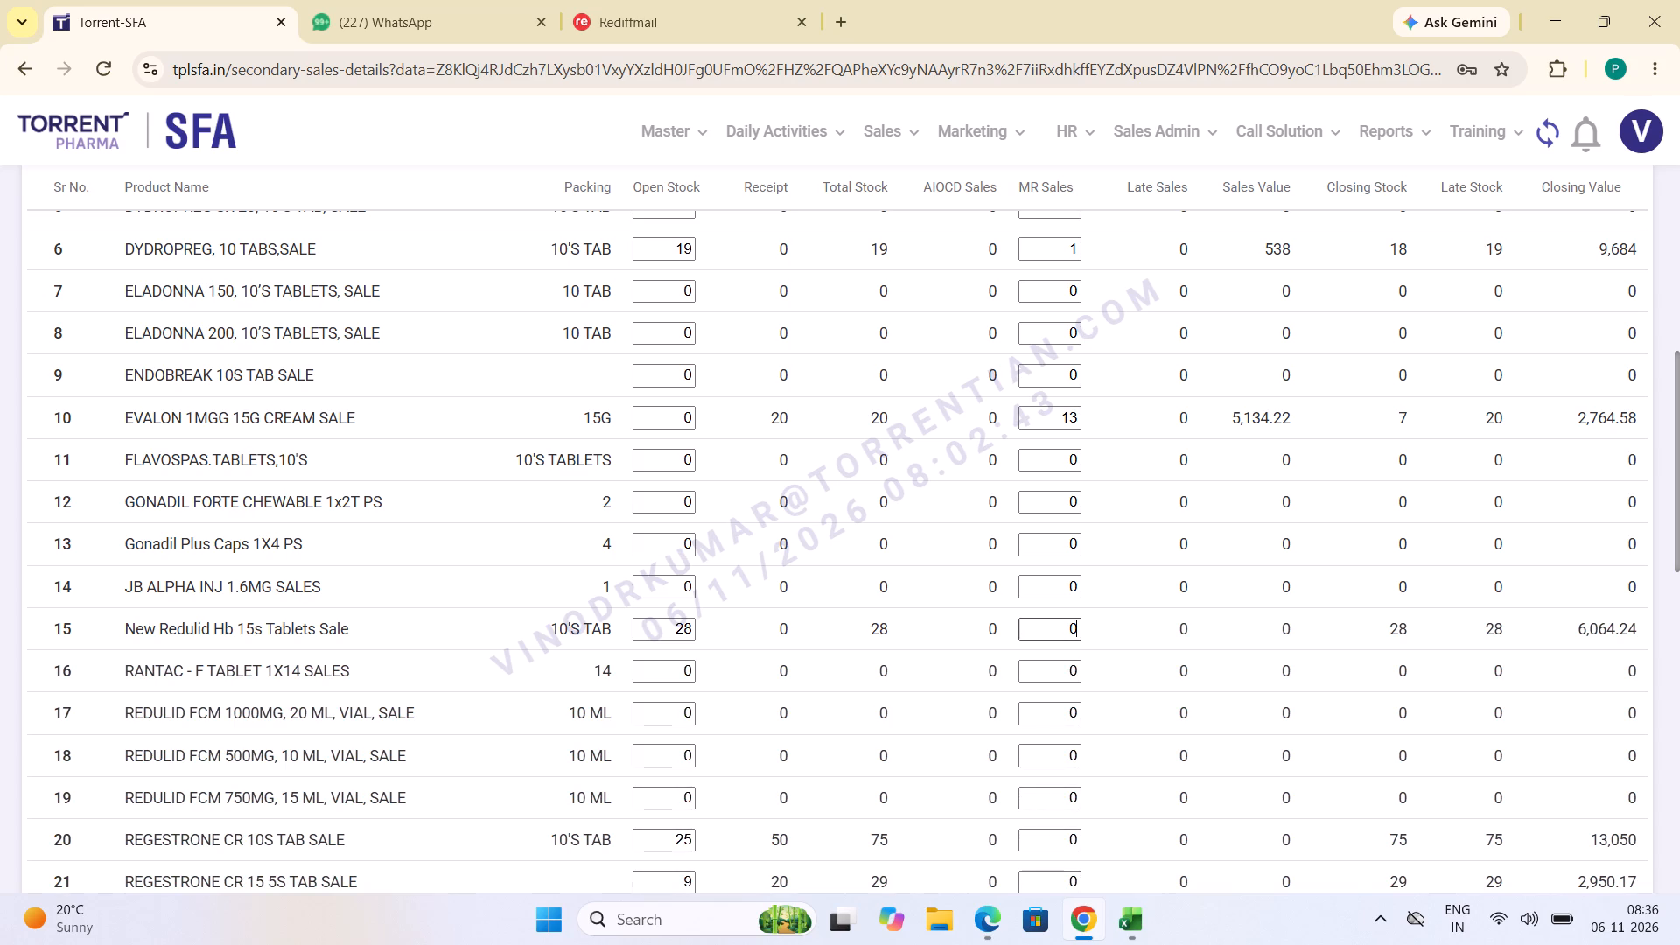
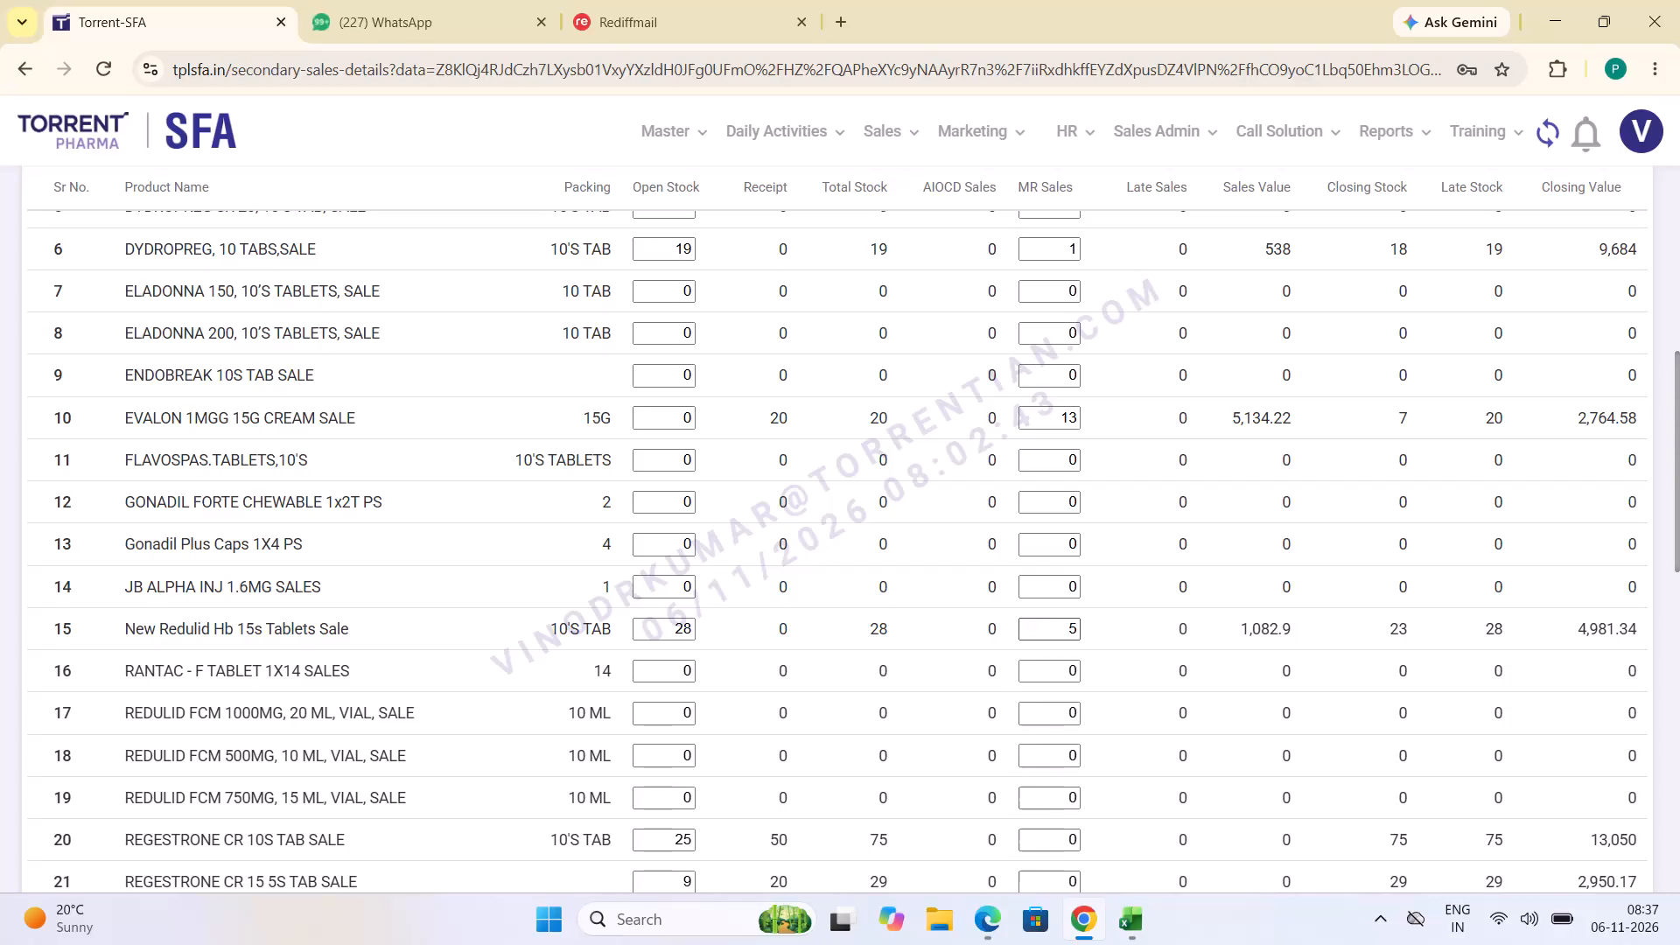
Set MR Sales to 101 for Regestrone 10s Tab in the product table.
click(1075, 837)
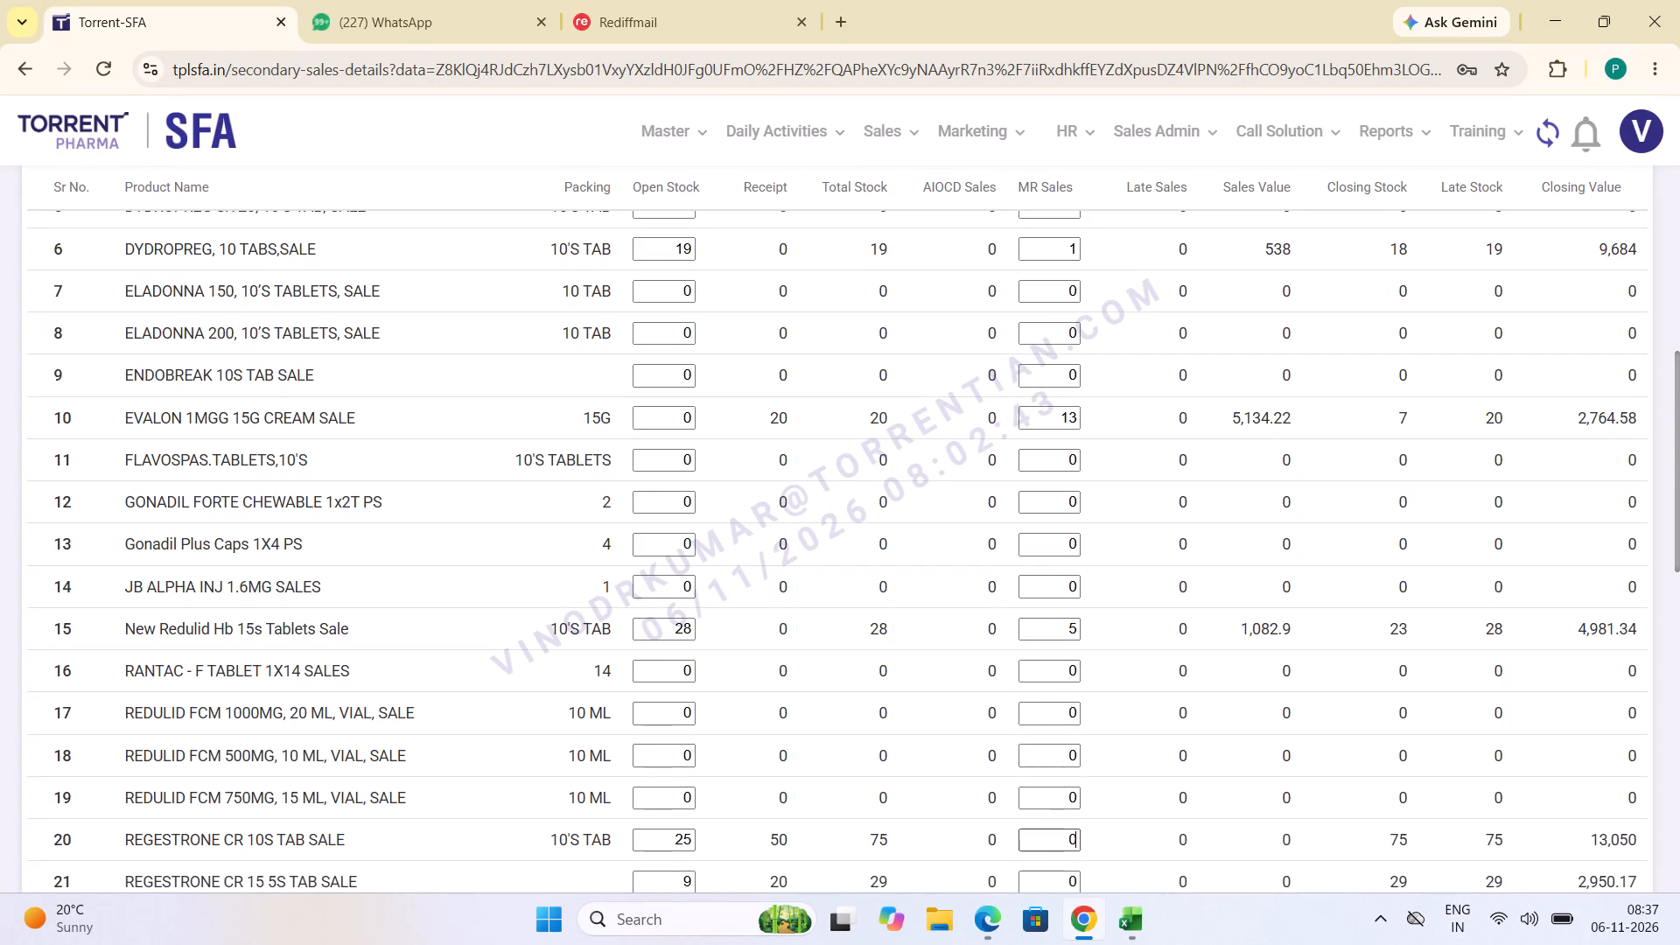
key(Down)
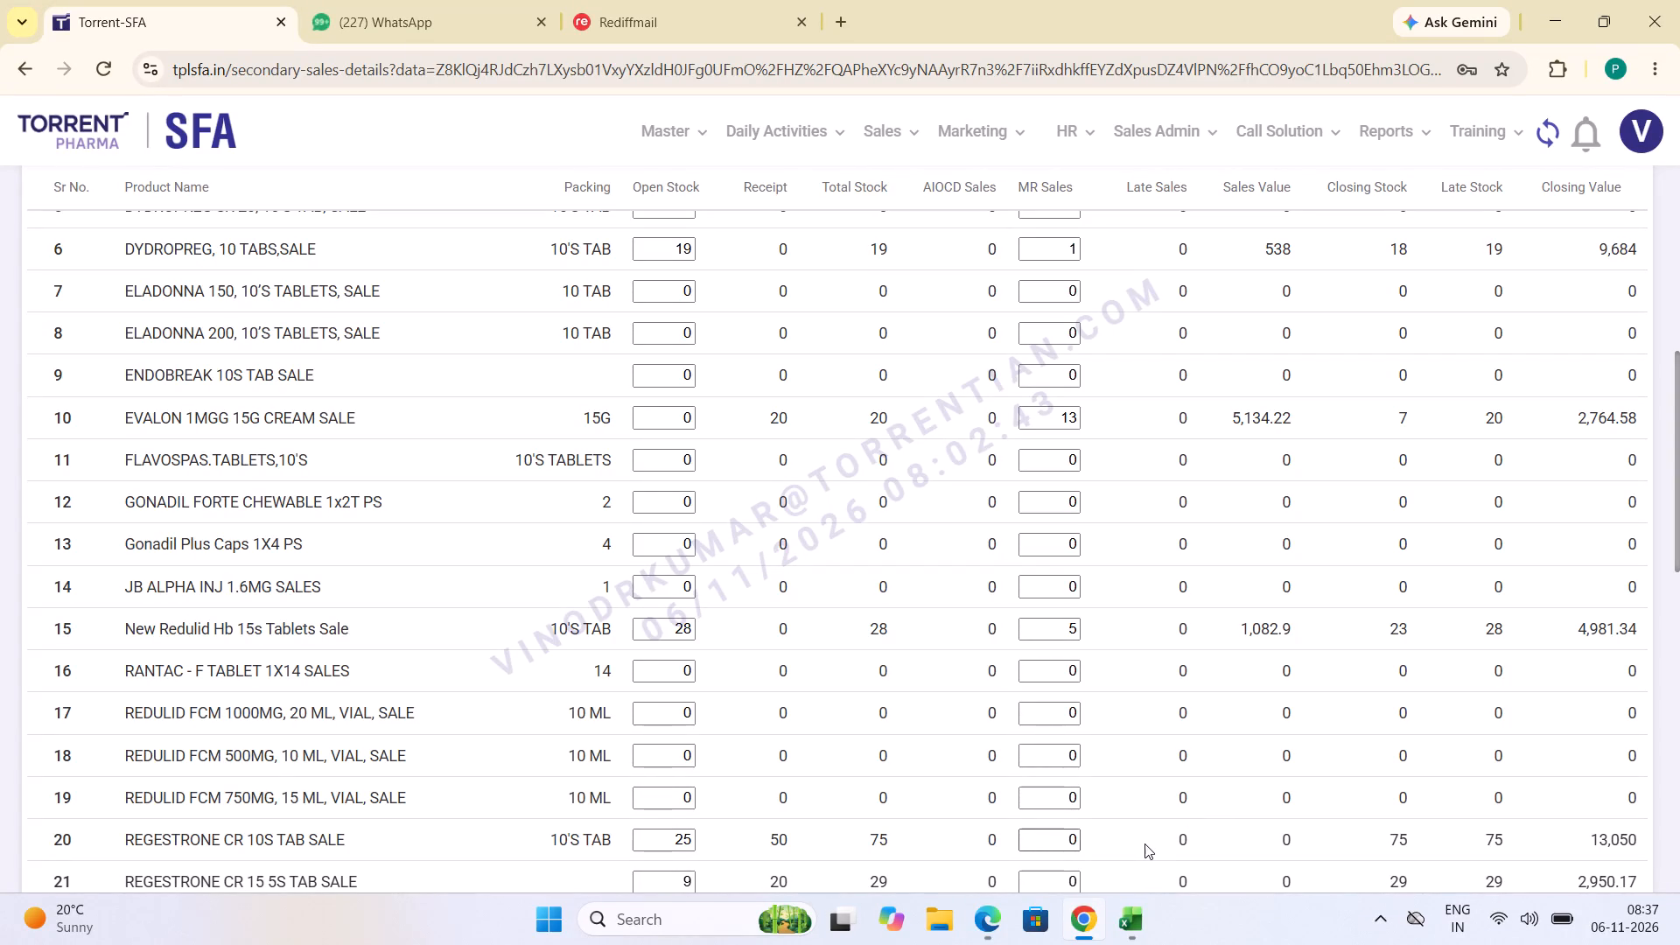
click(1143, 843)
key(Down)
key(Down)
key(Down)
key(Down)
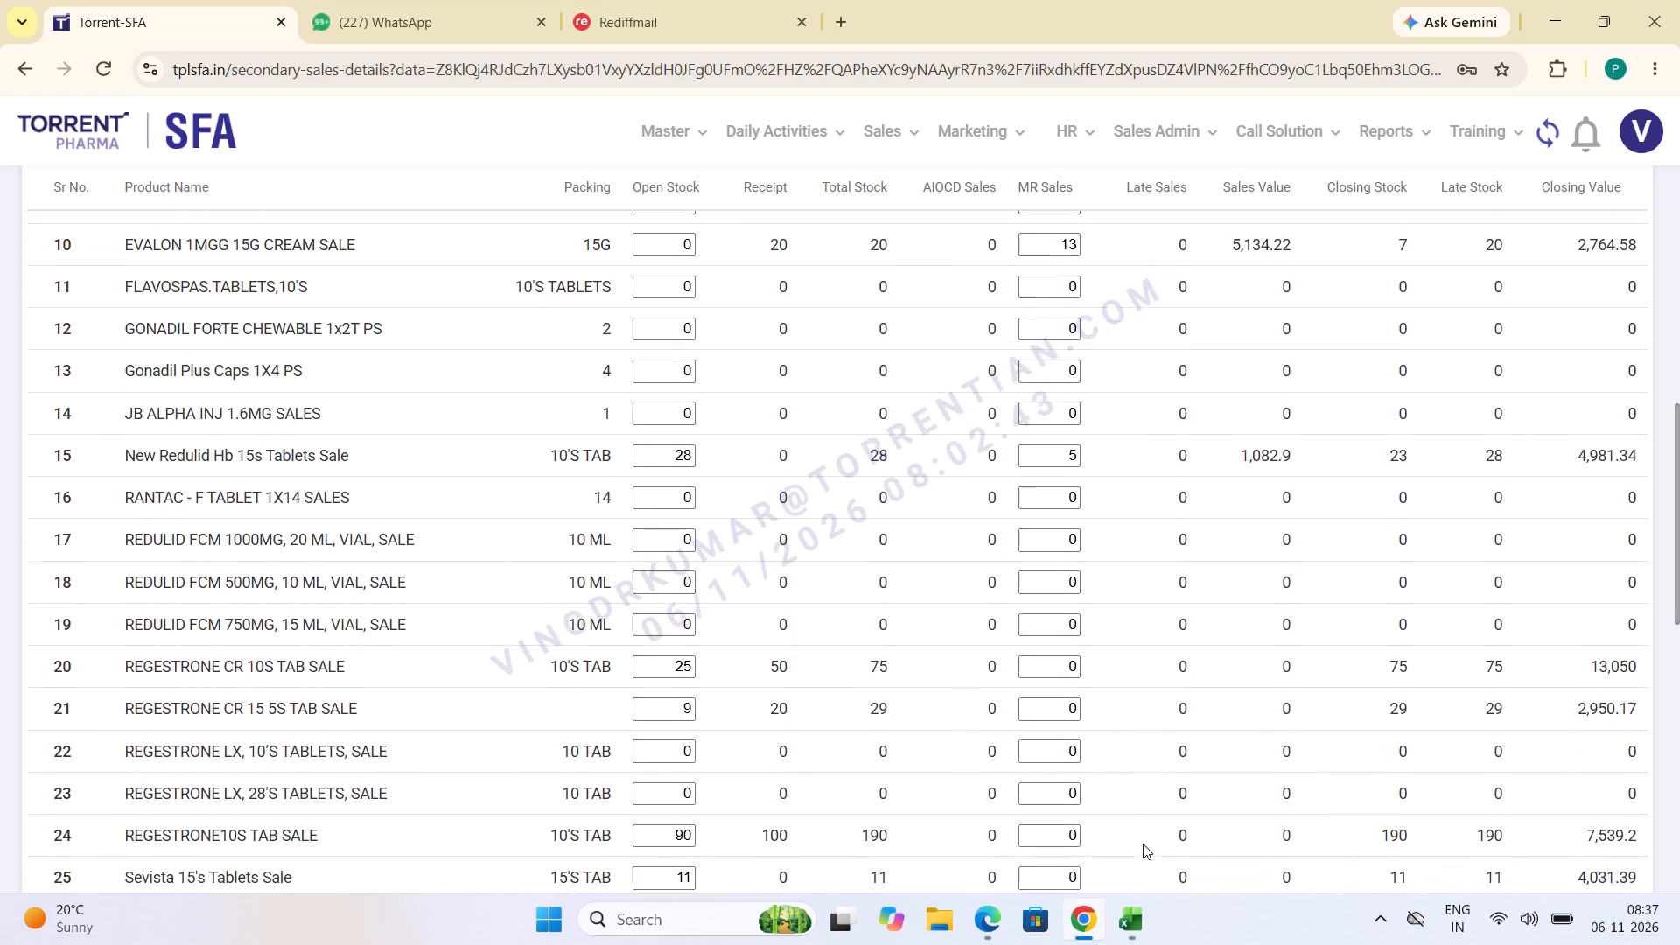
key(Down)
key(Down)
key(Down)
key(Down)
key(Down)
key(Down)
key(Down)
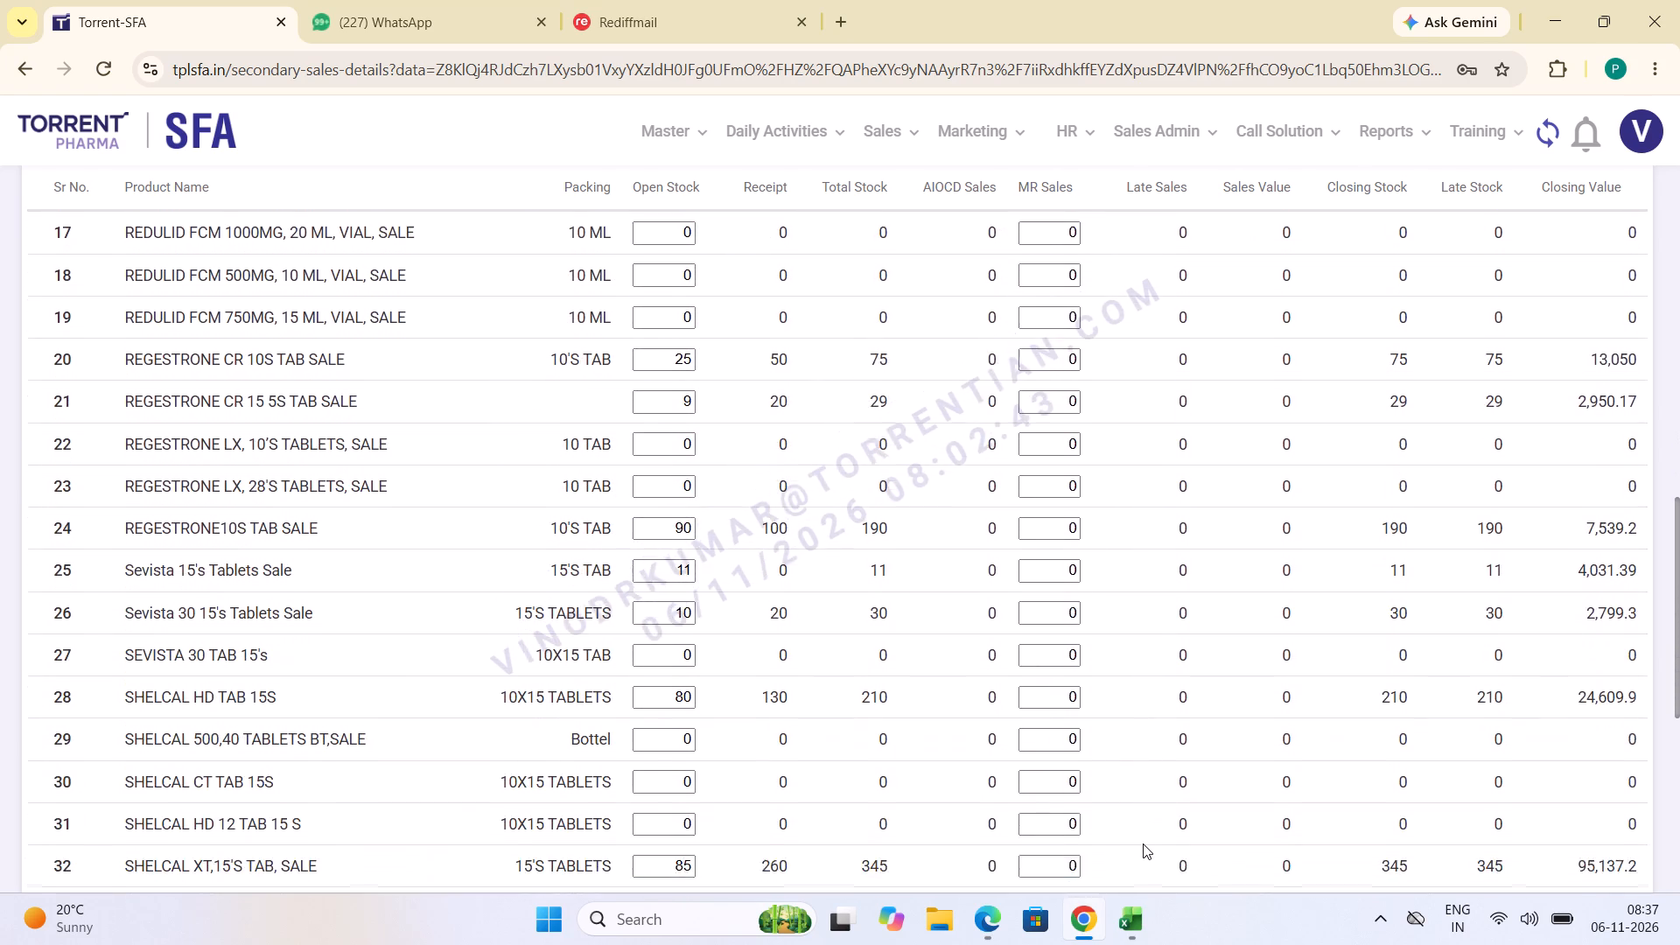
key(Down)
key(Down)
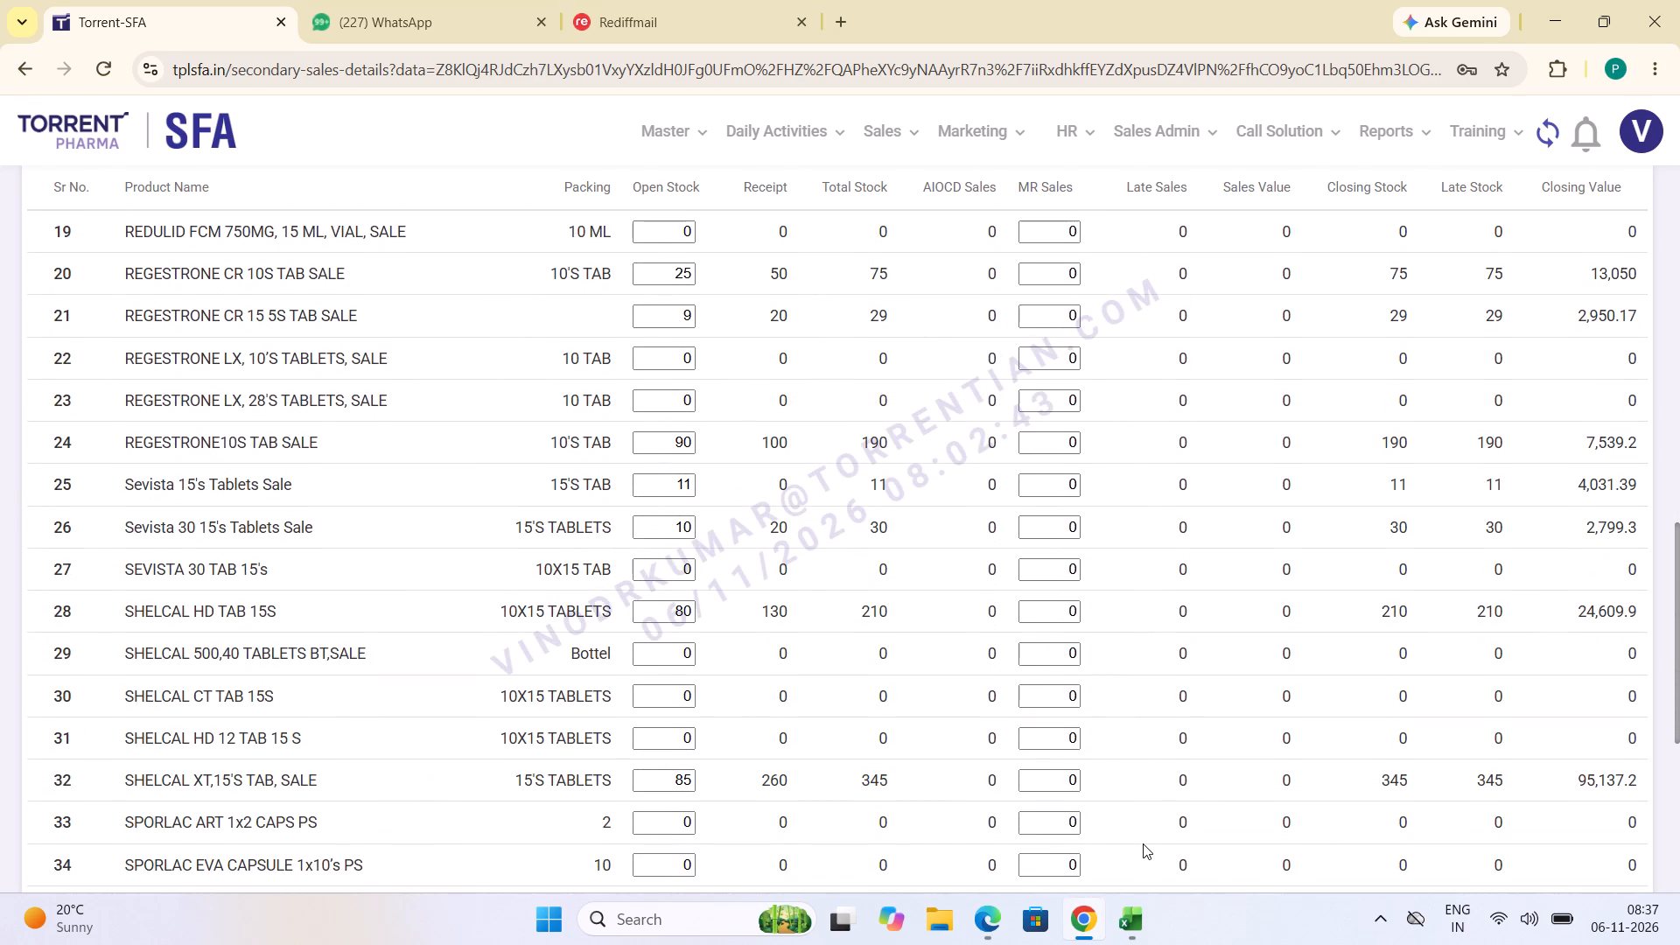
key(Down)
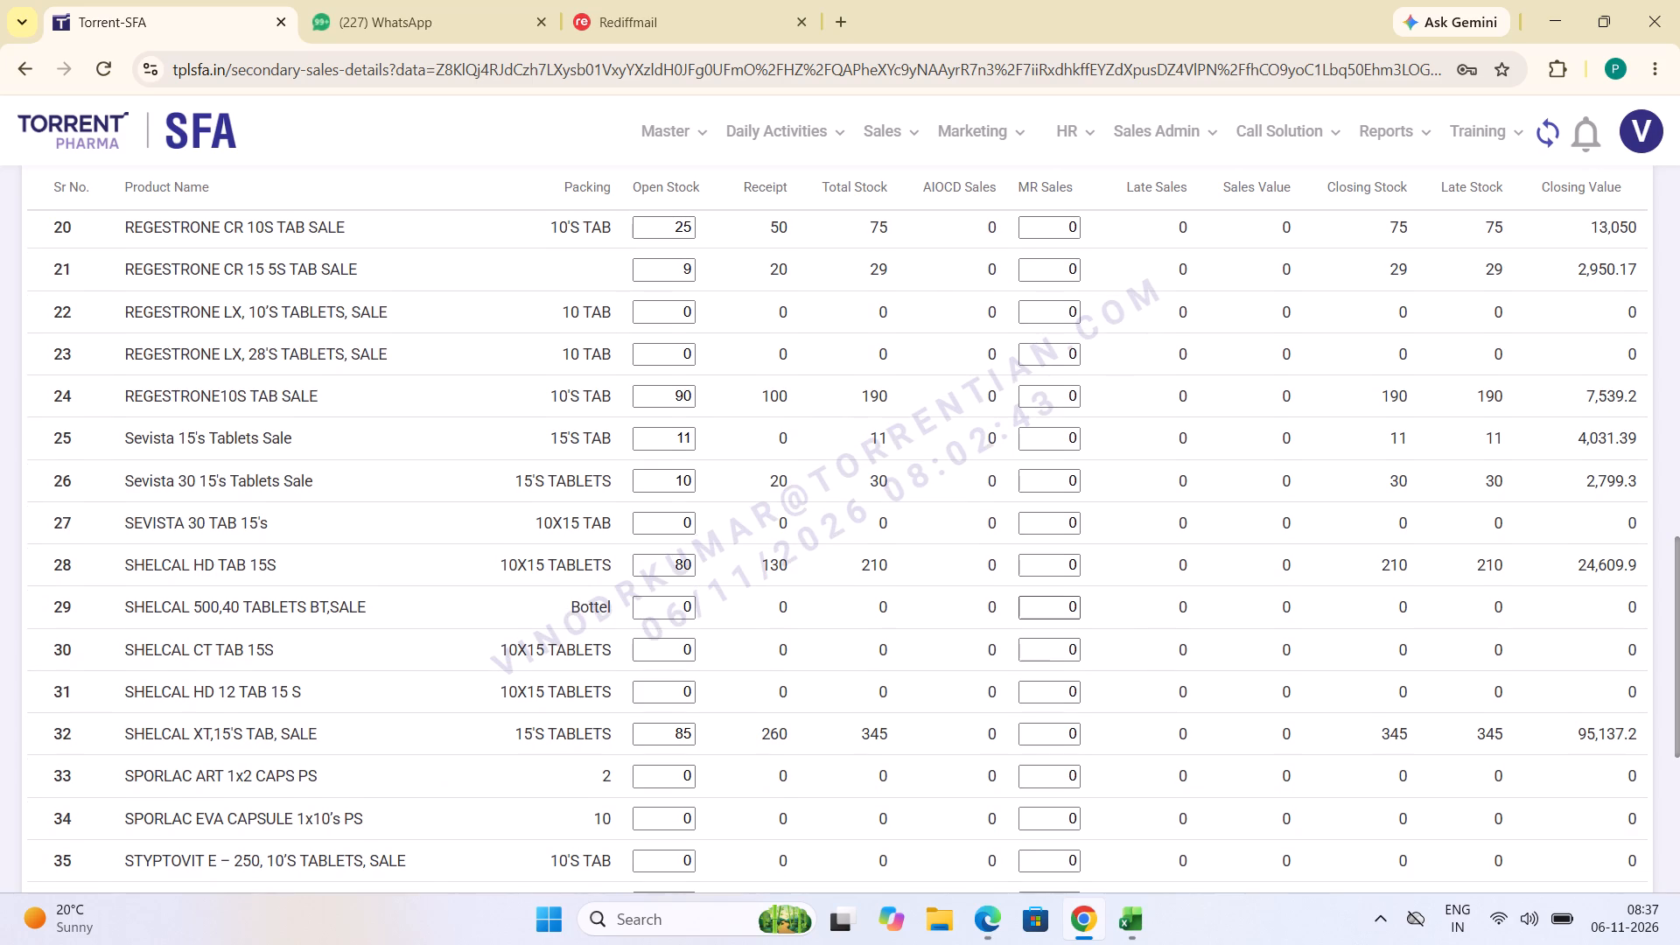
click(1078, 227)
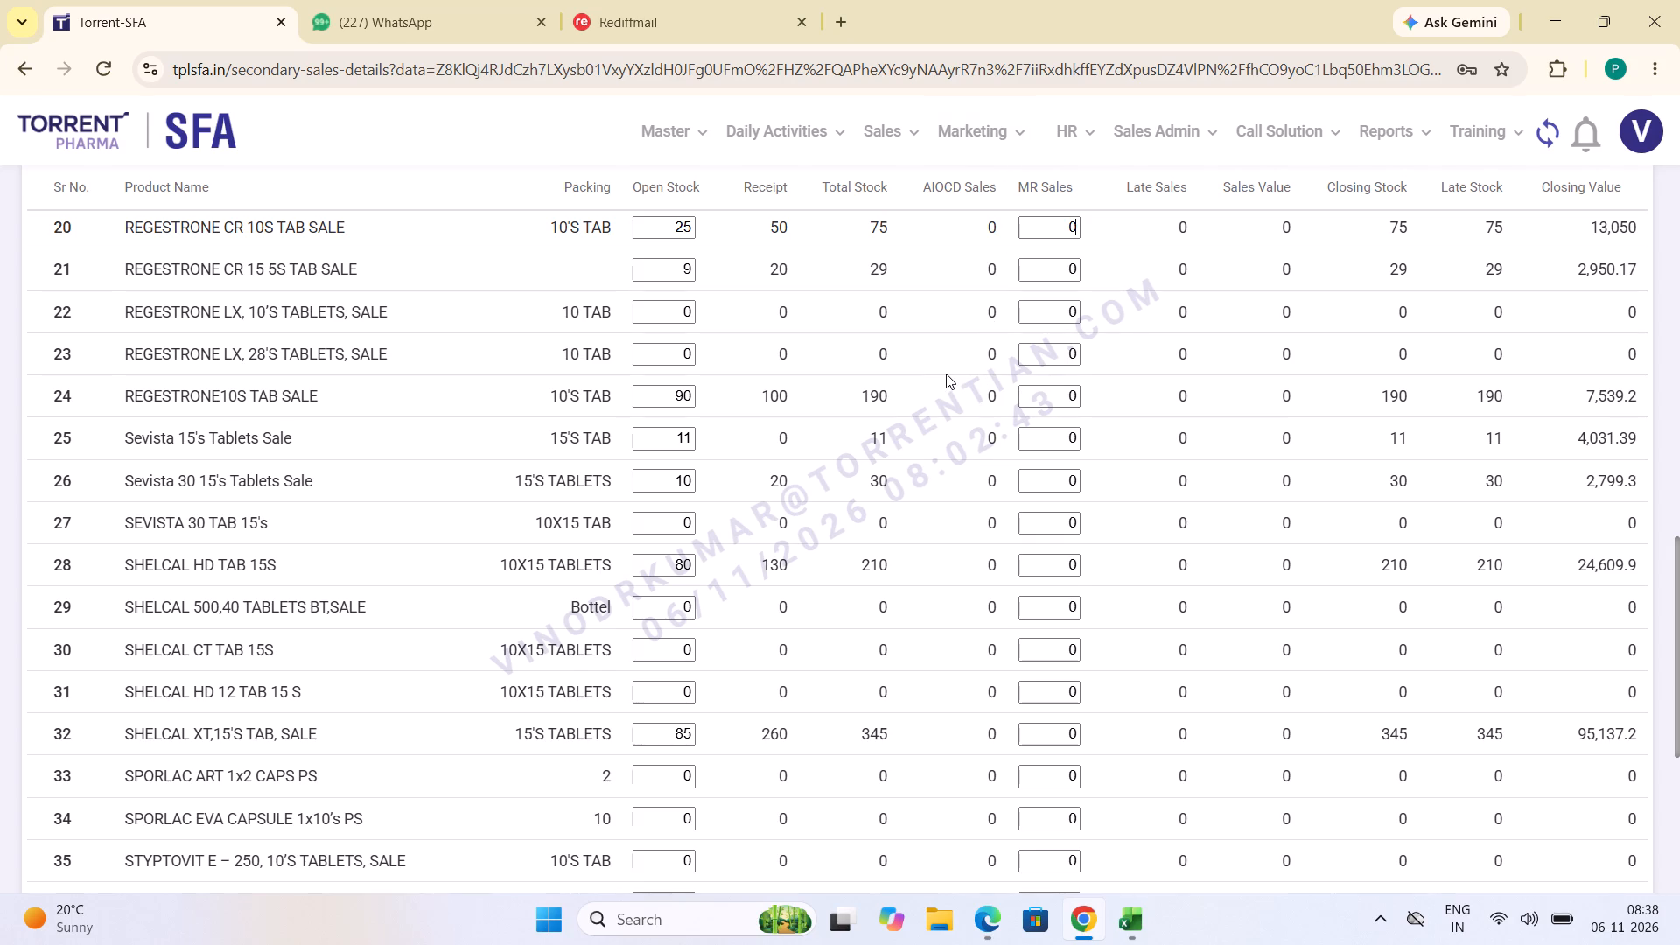
click(1077, 390)
key(1)
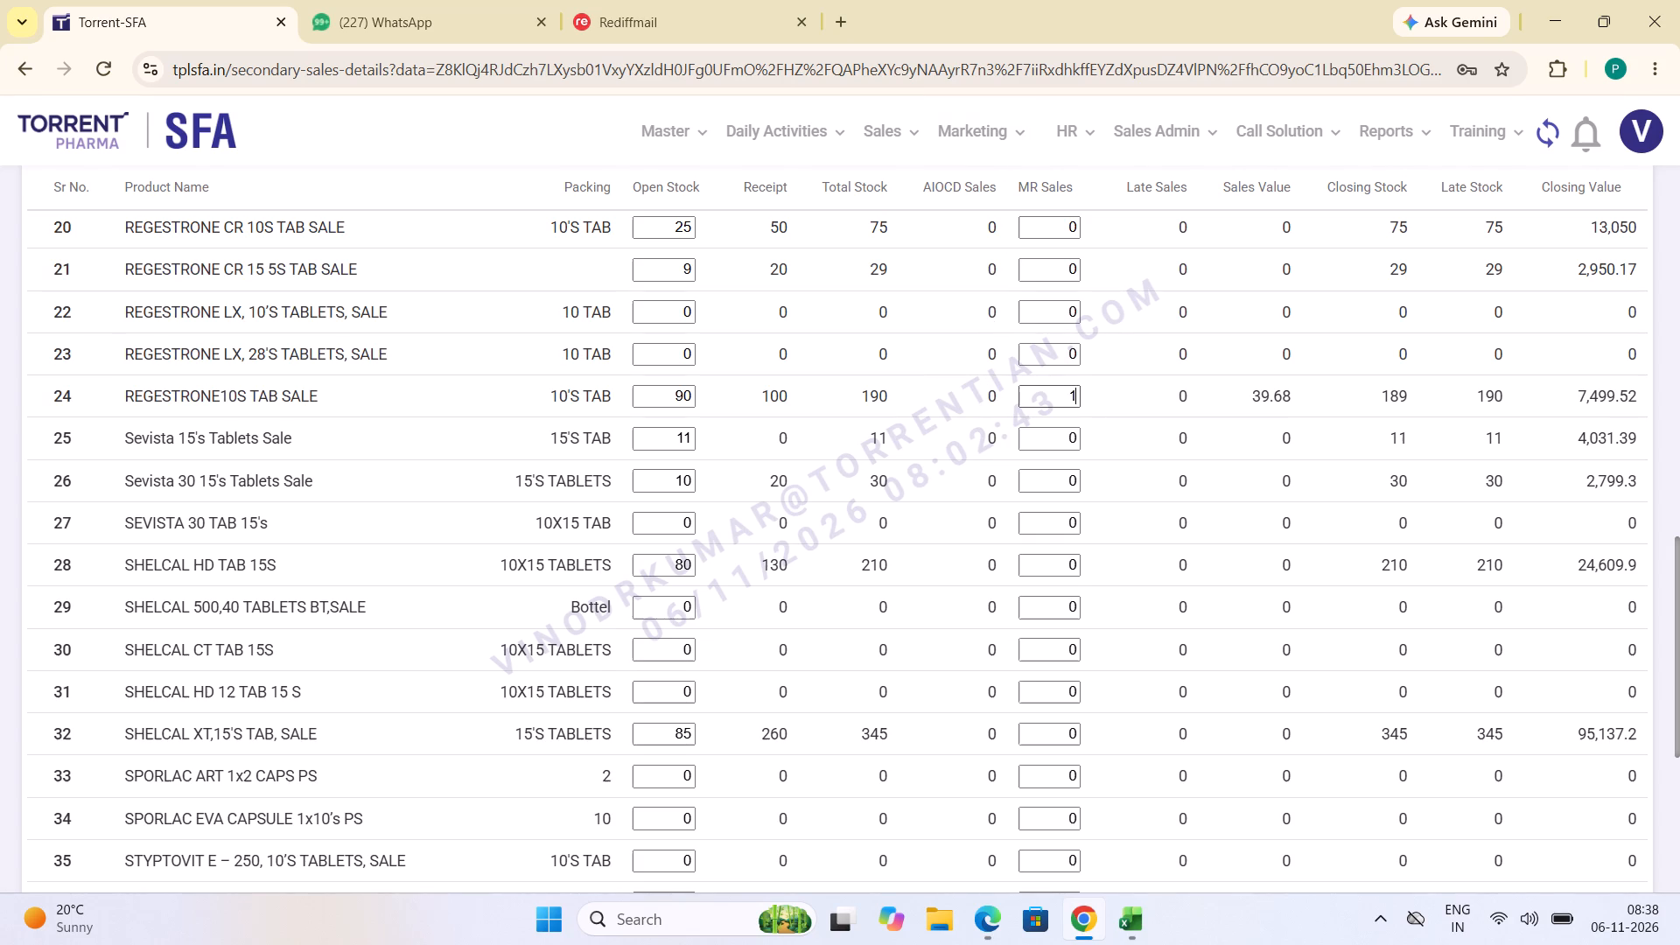
key(0)
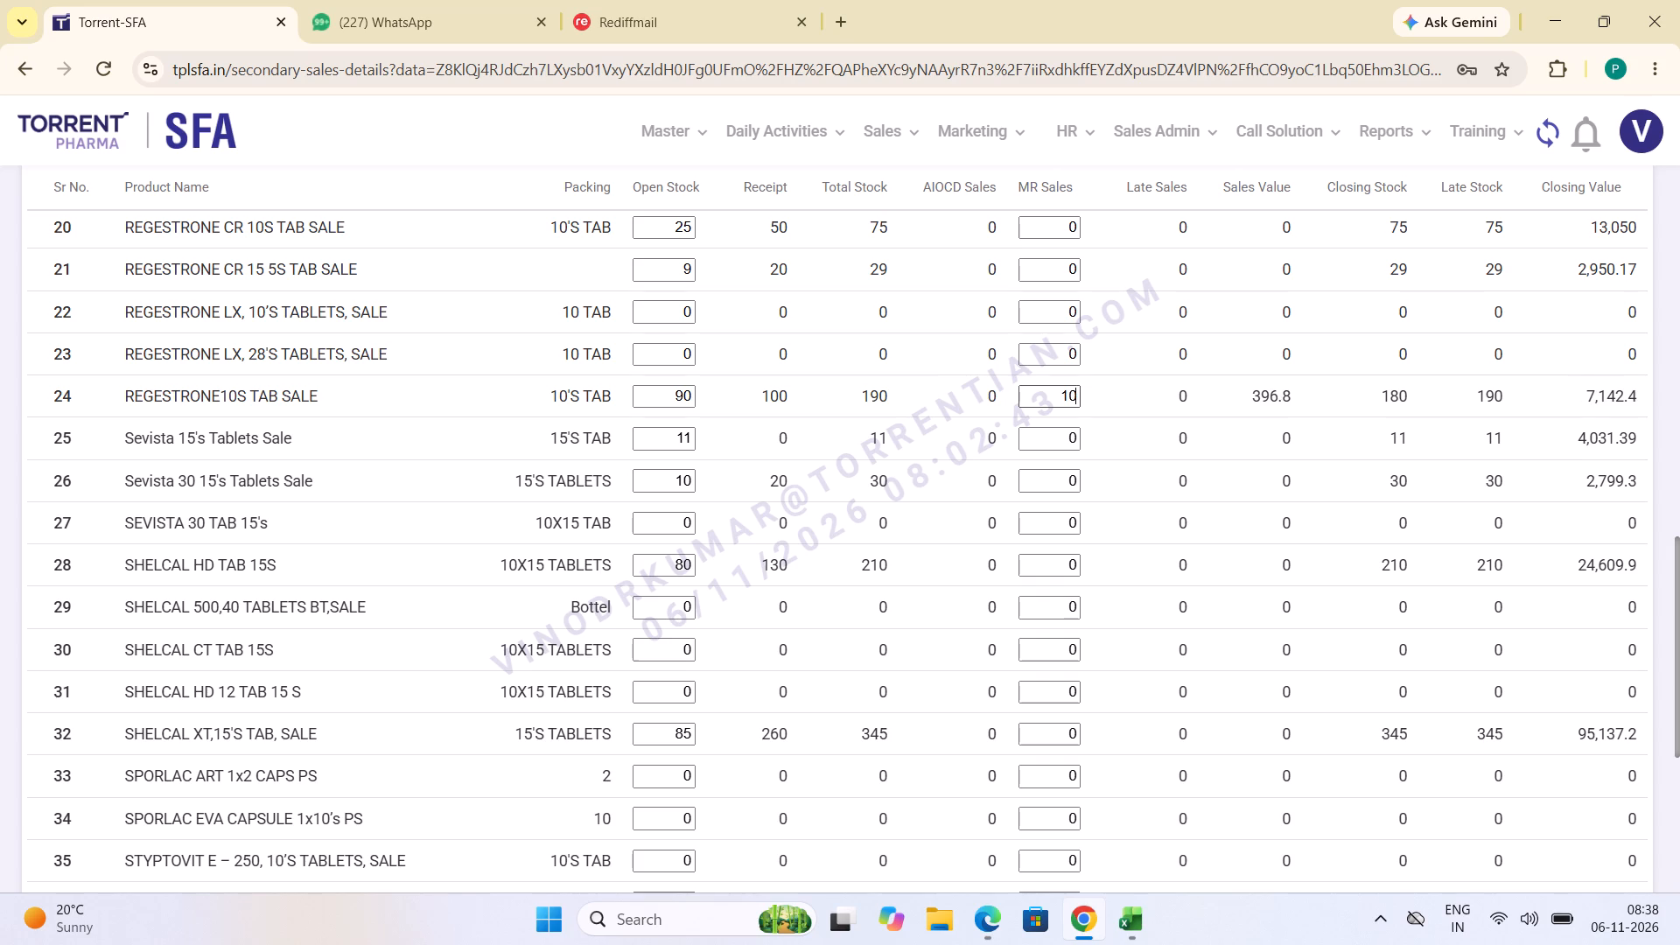
key(1)
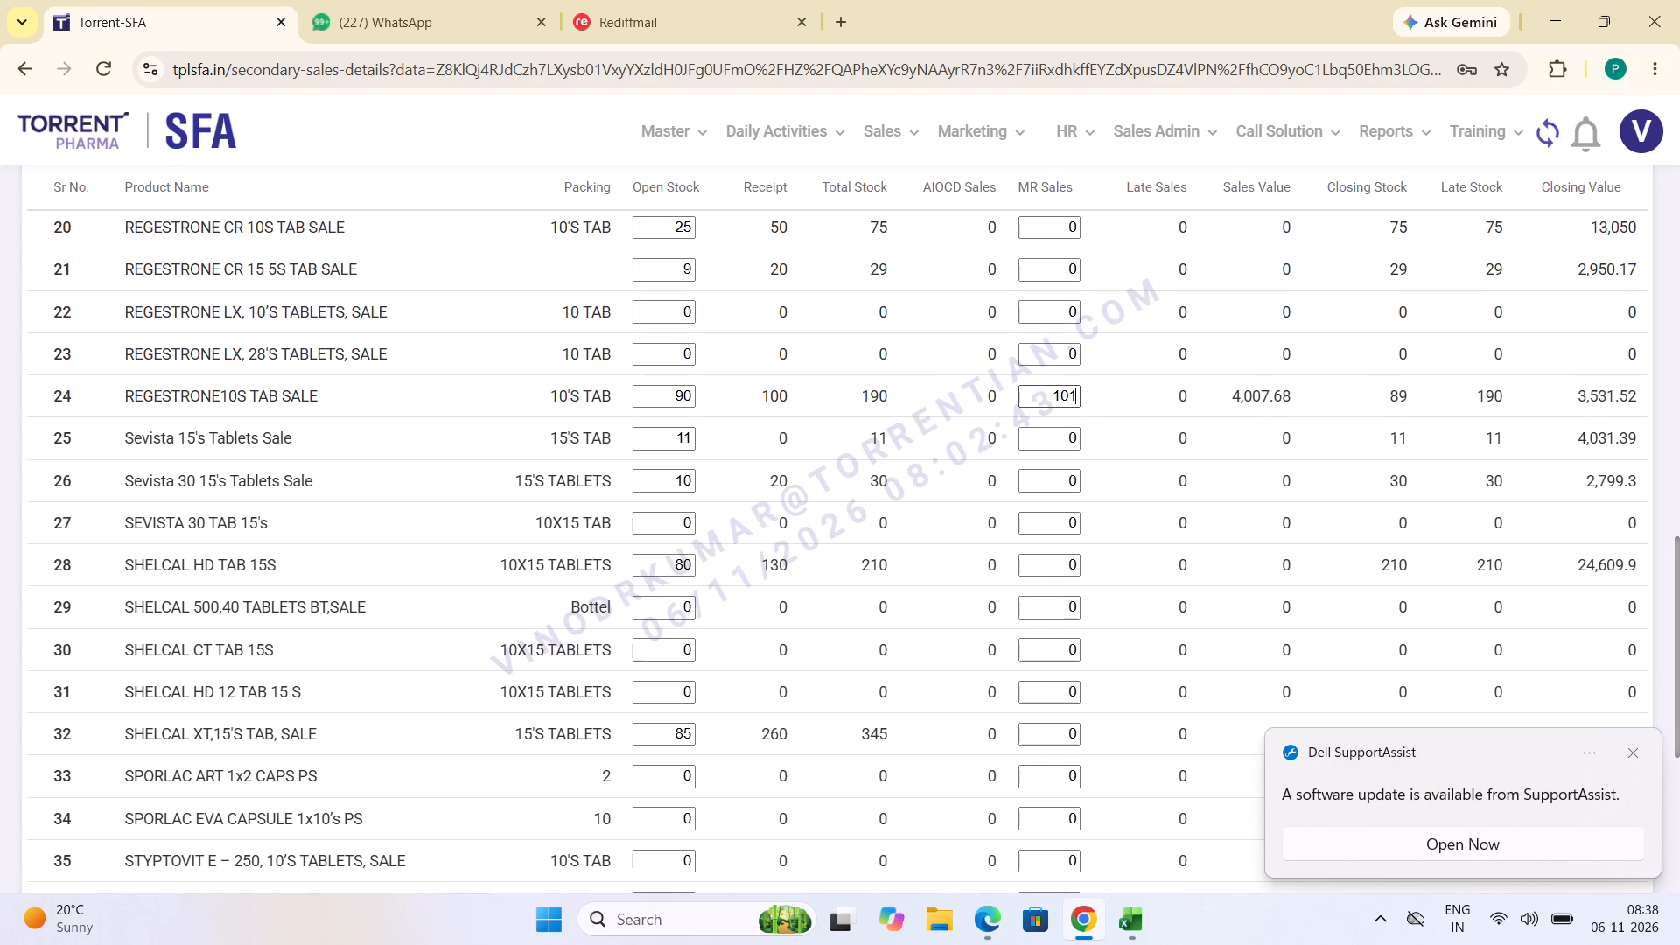
Set MR Sales to 40 for Regestrone CR 10s Tab and to 16 for Regestrone CR 15 5s Tab.
click(1075, 226)
text(40)
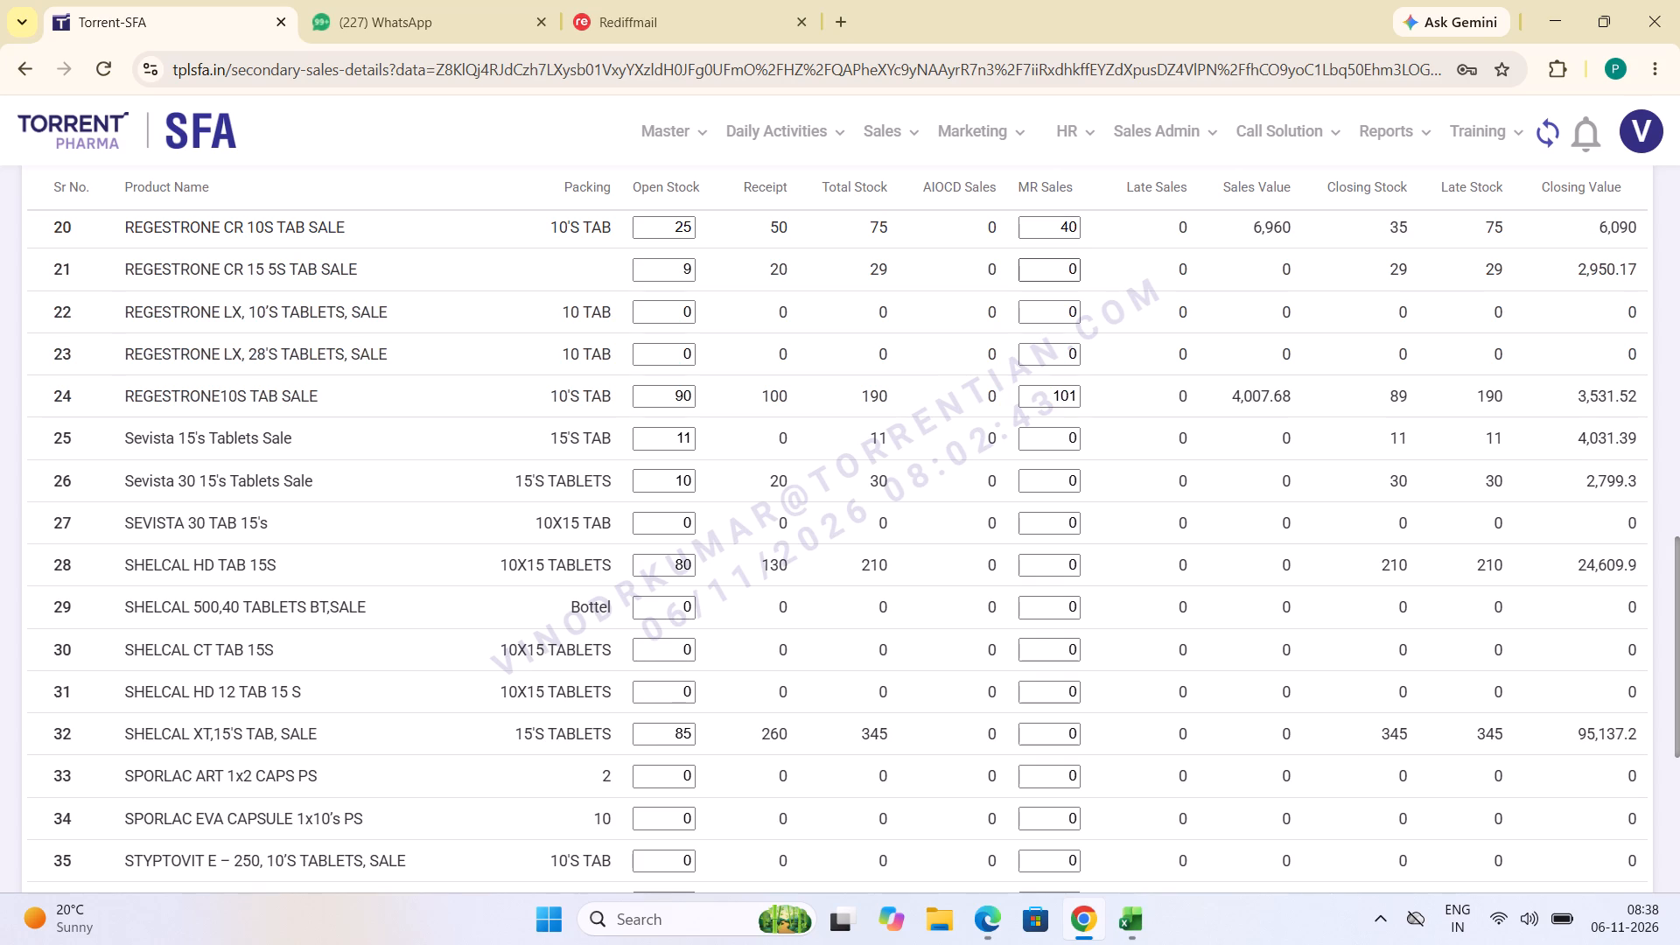
click(1074, 267)
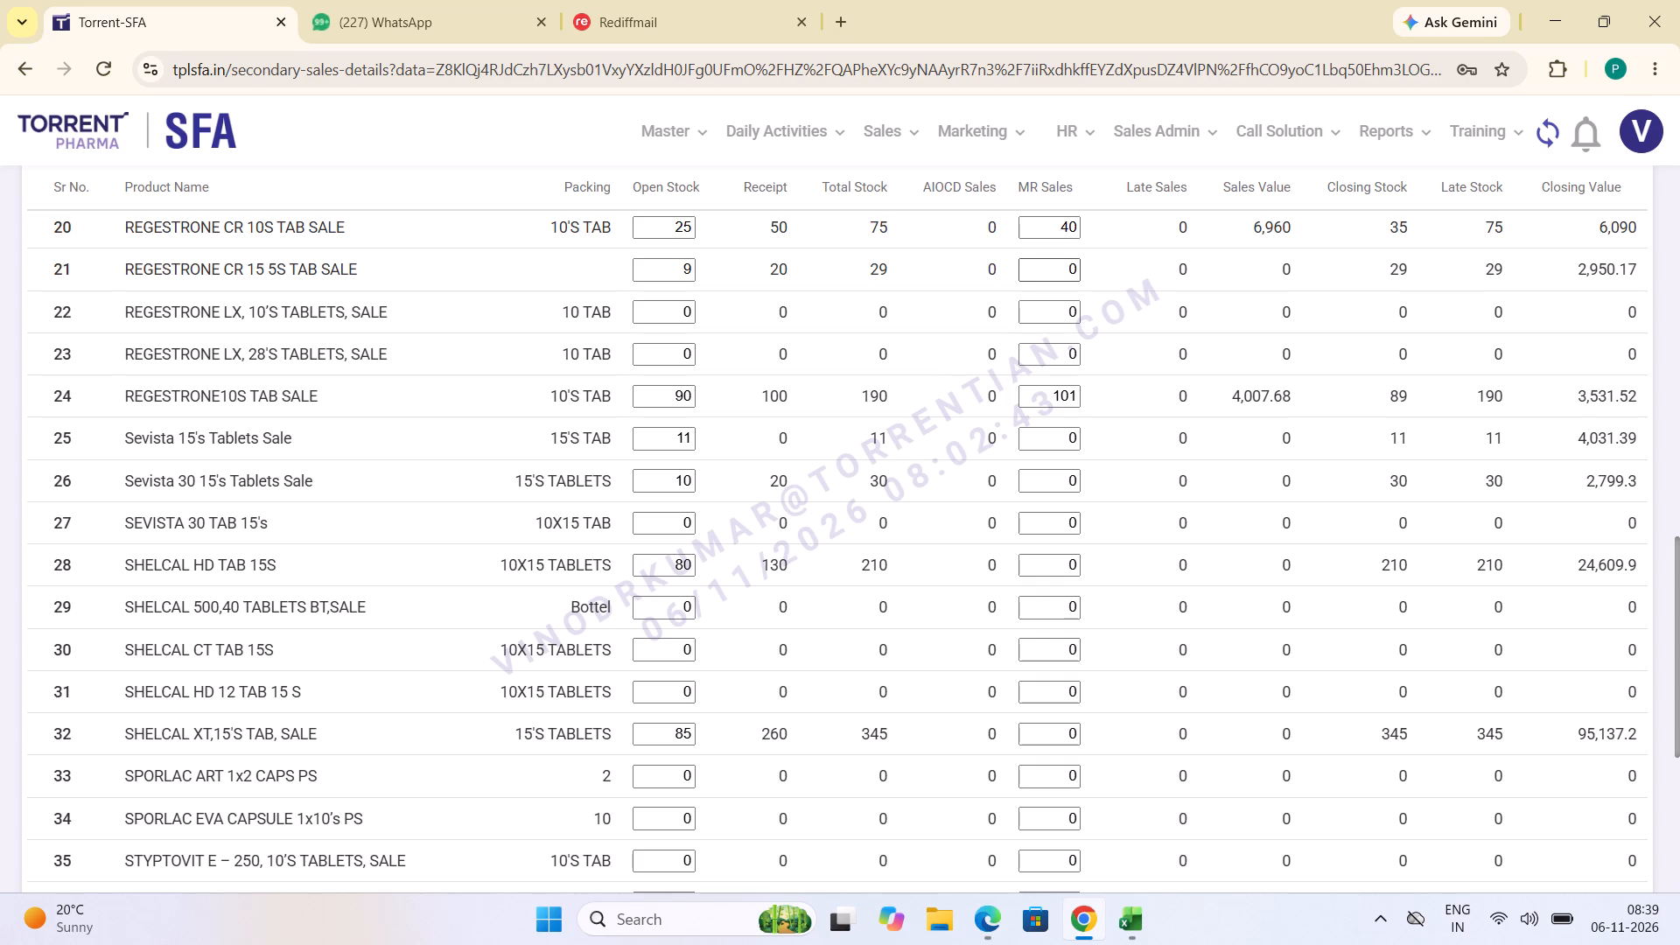
text(16)
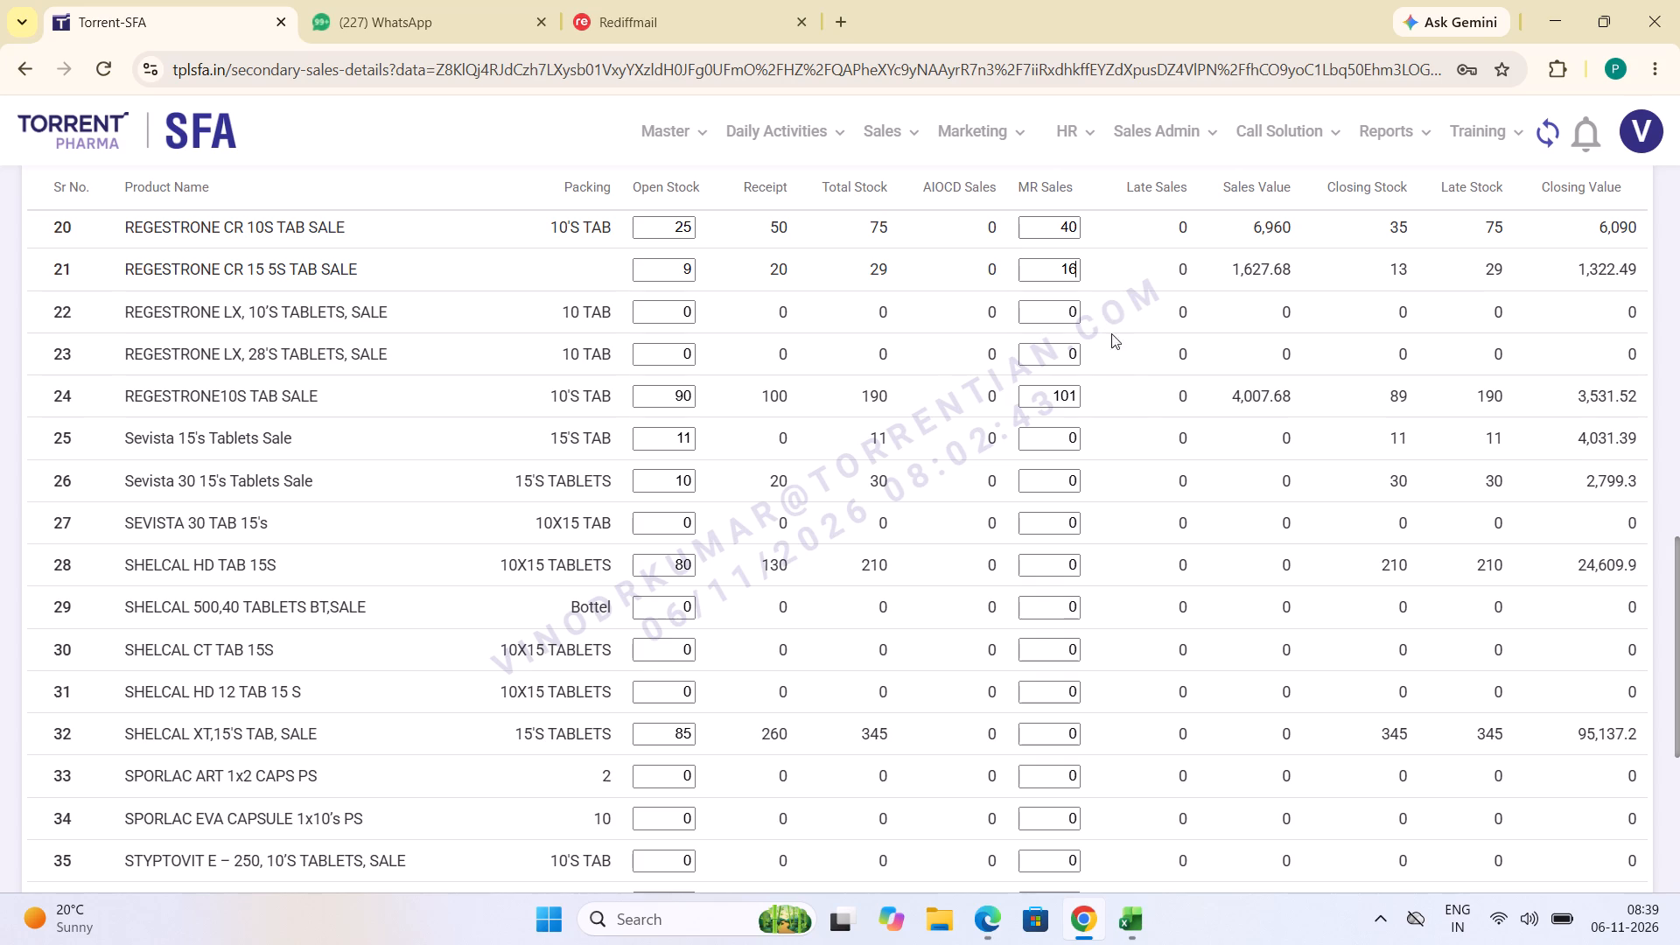
Set MR Sales to 5 for Sevista 15's Tablets and to 11 for Sevista 30 15's Tablets.
click(1130, 485)
key(Down)
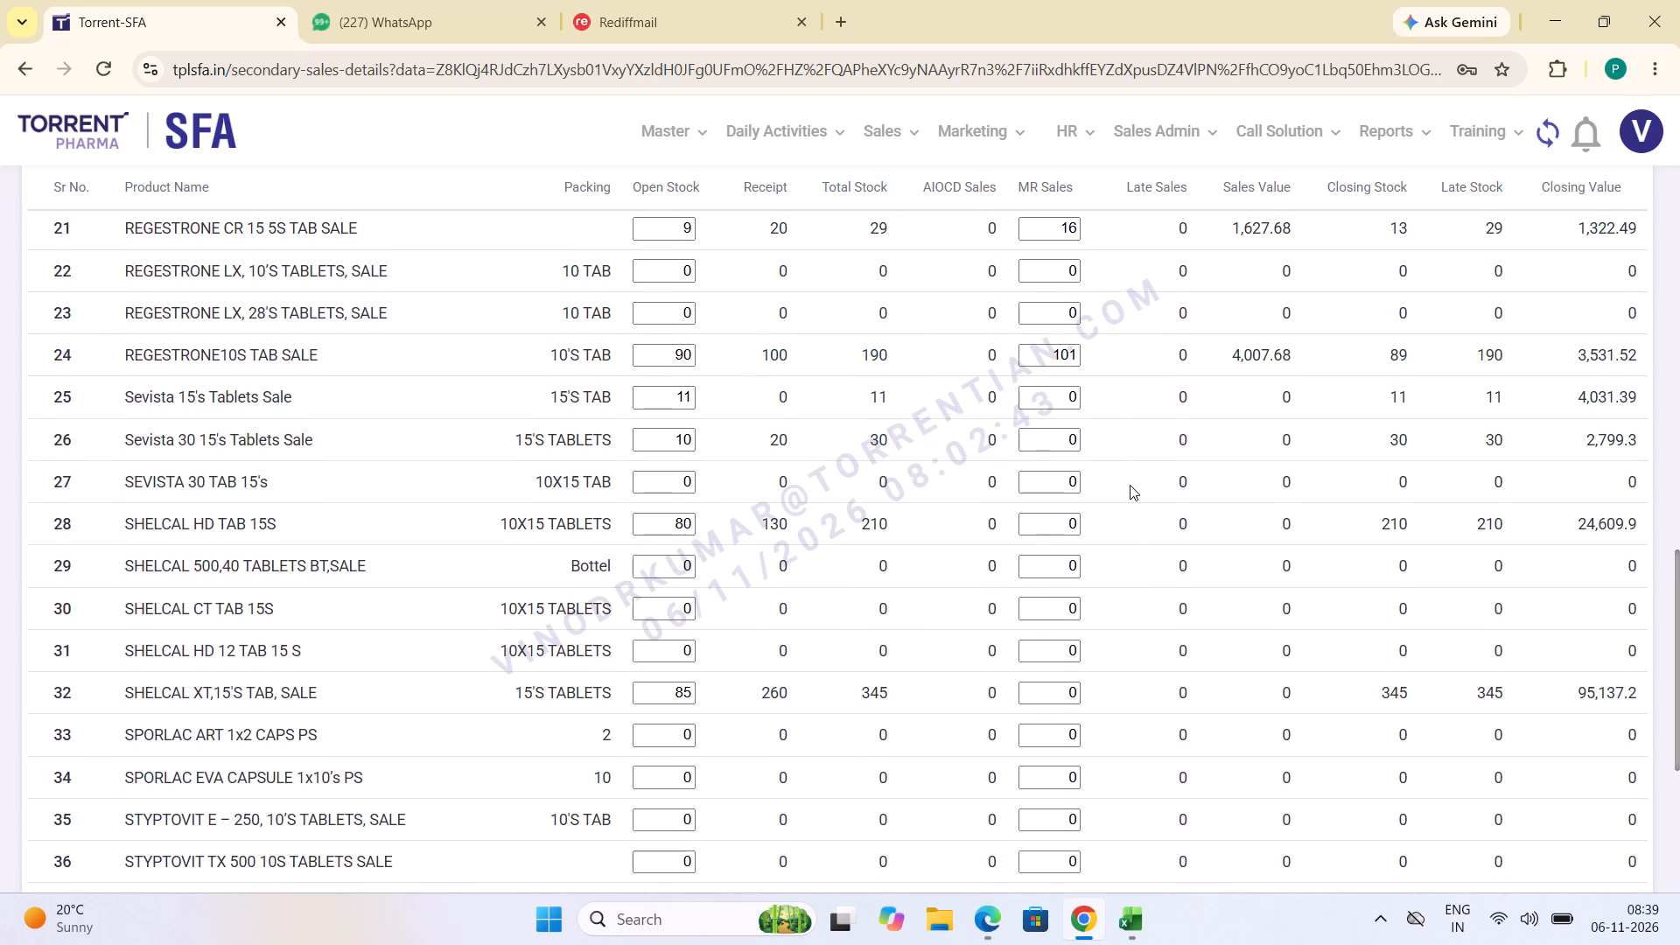
key(Down)
key(Down)
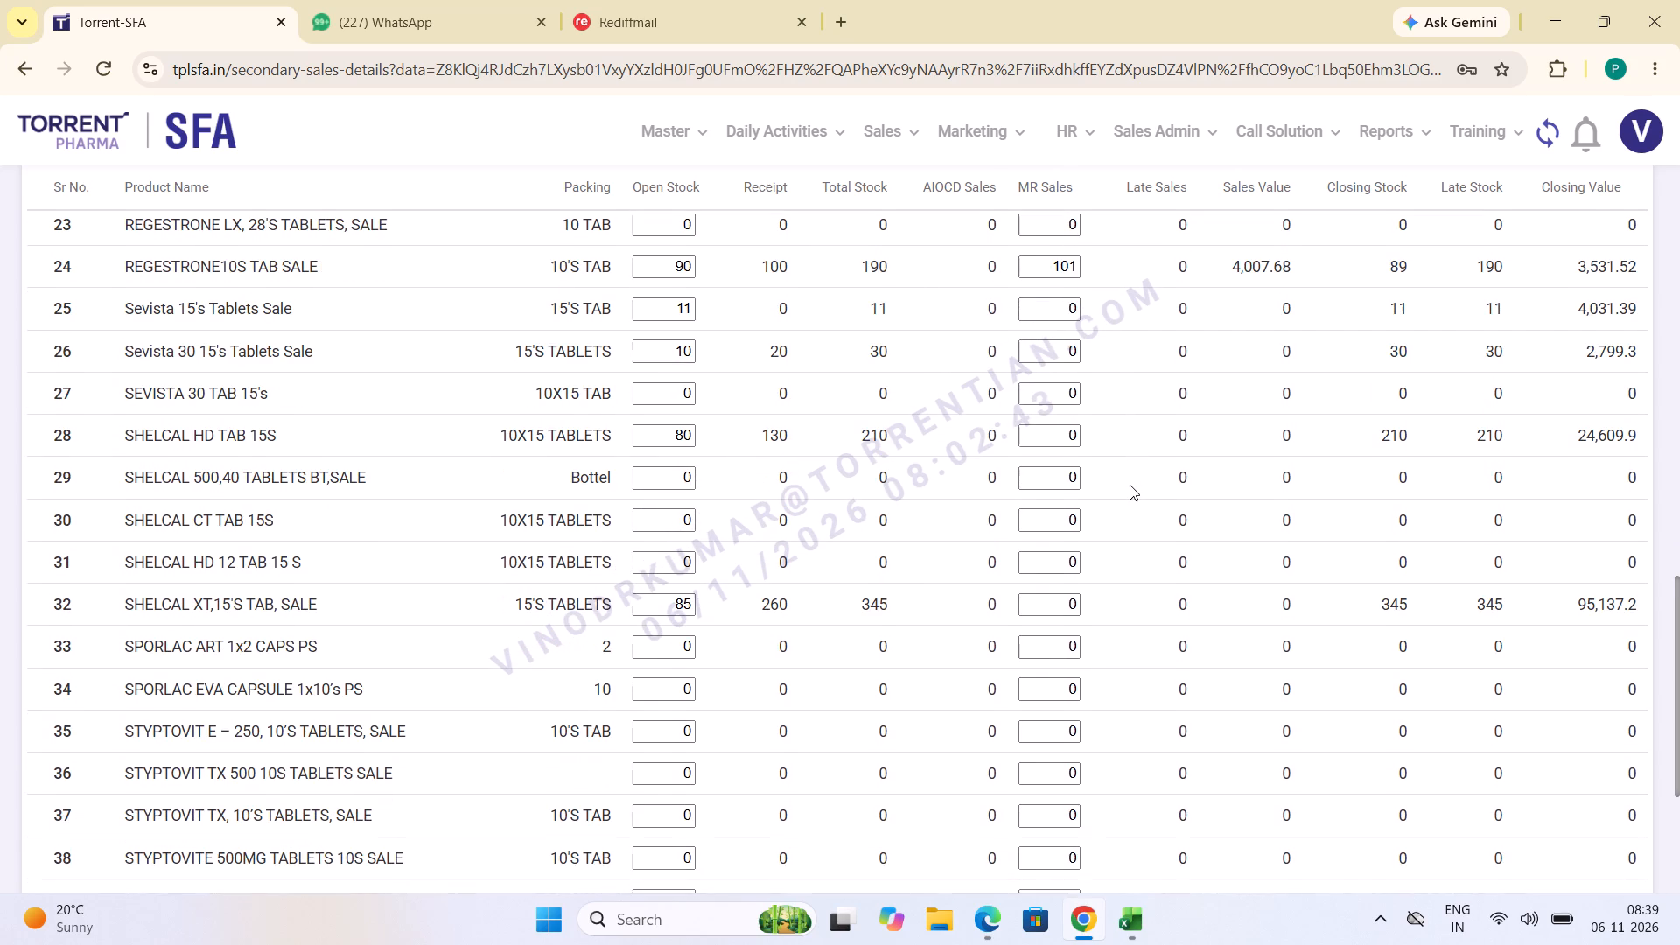
click(1077, 304)
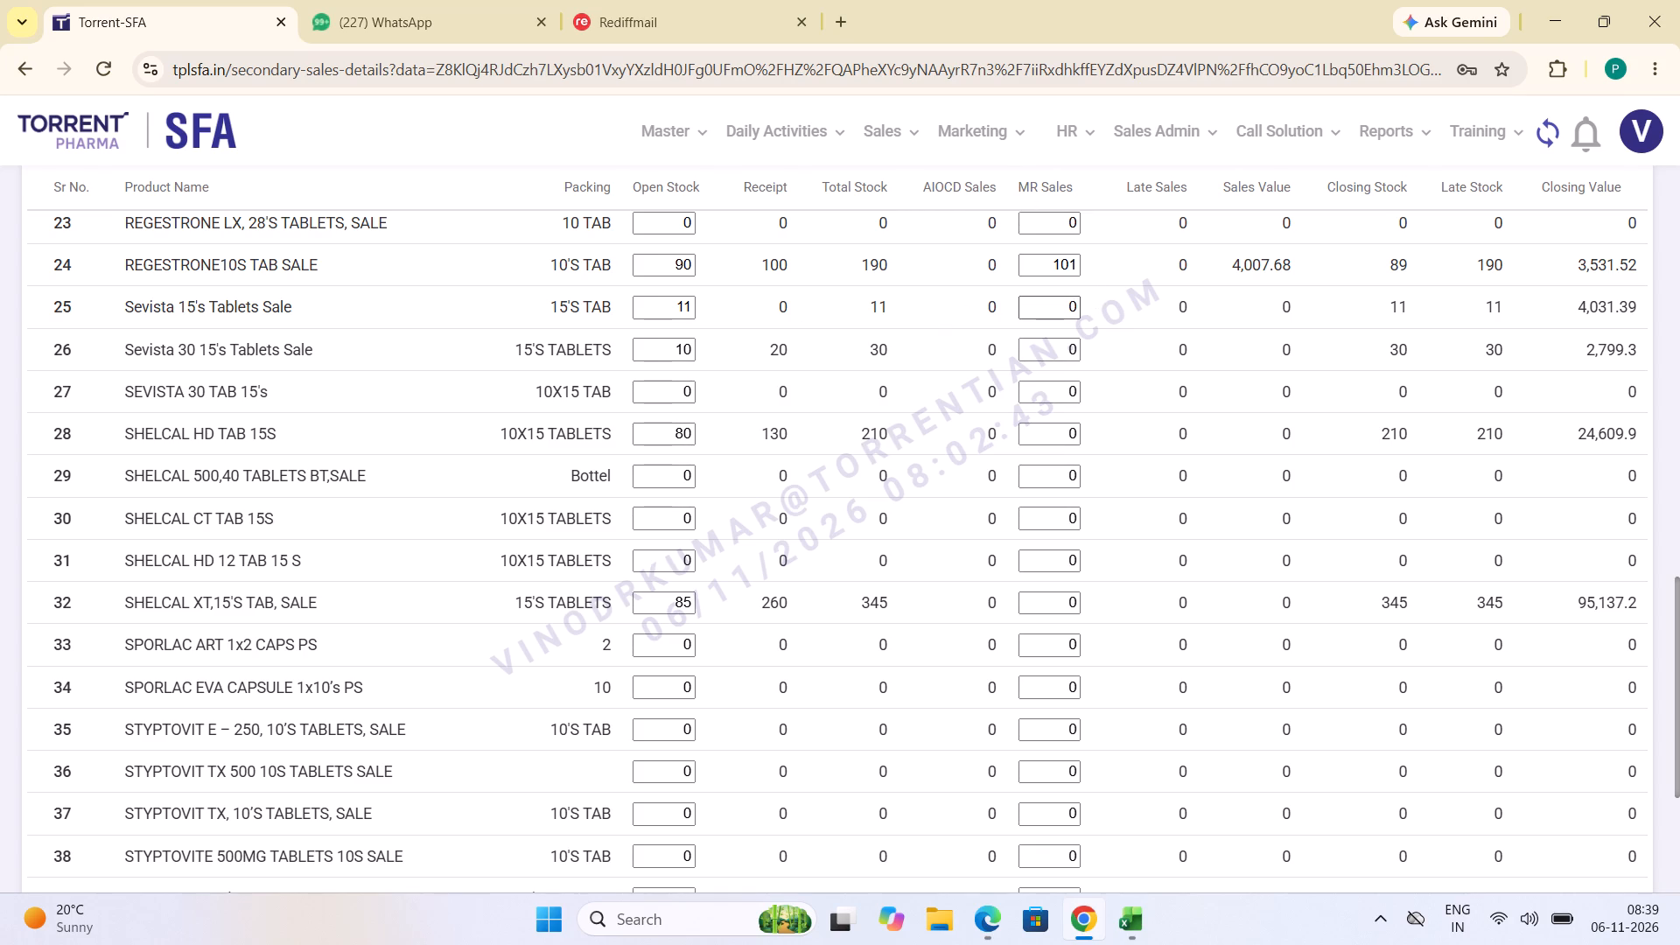
key(5)
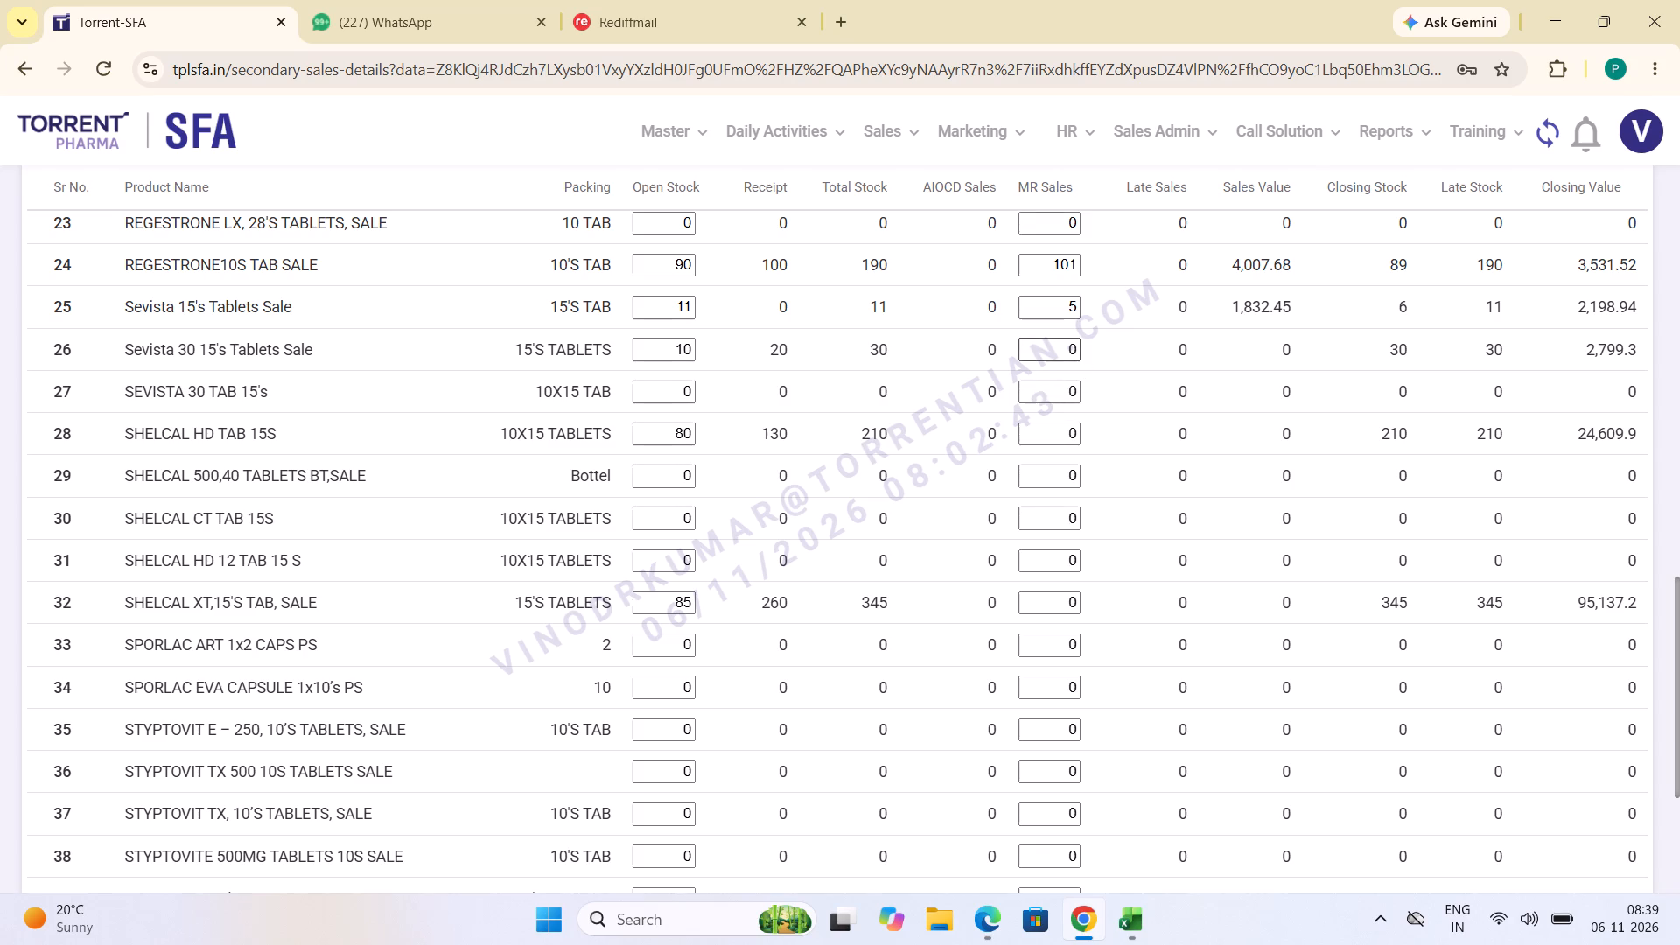
click(1075, 350)
click(1075, 350)
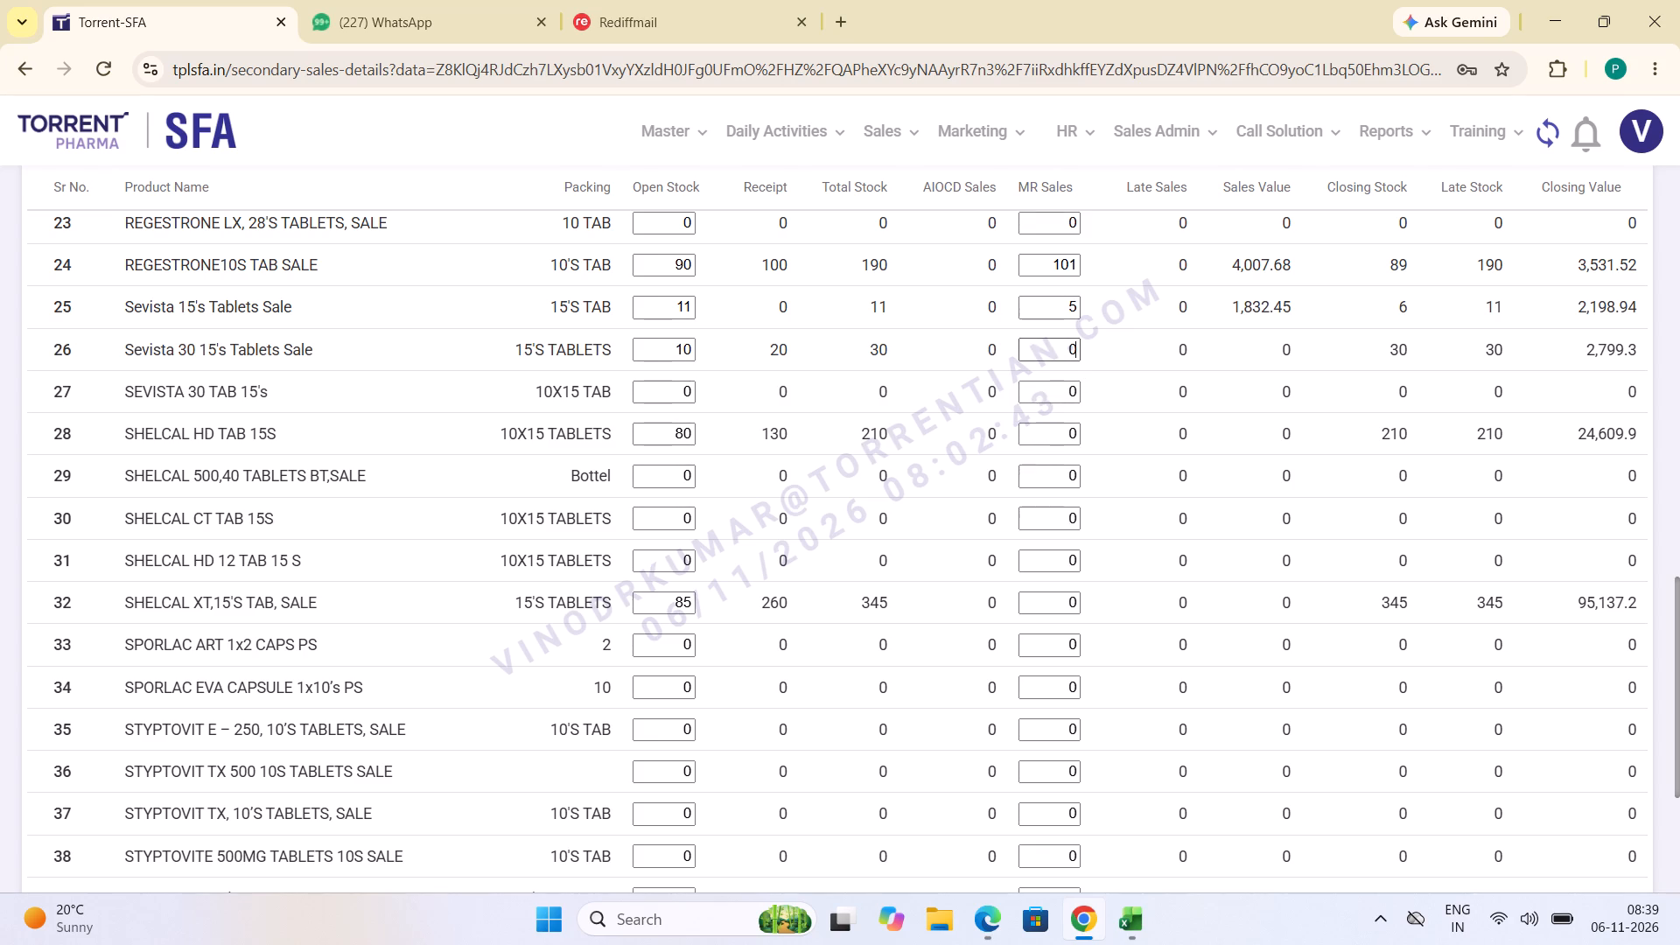
text(11)
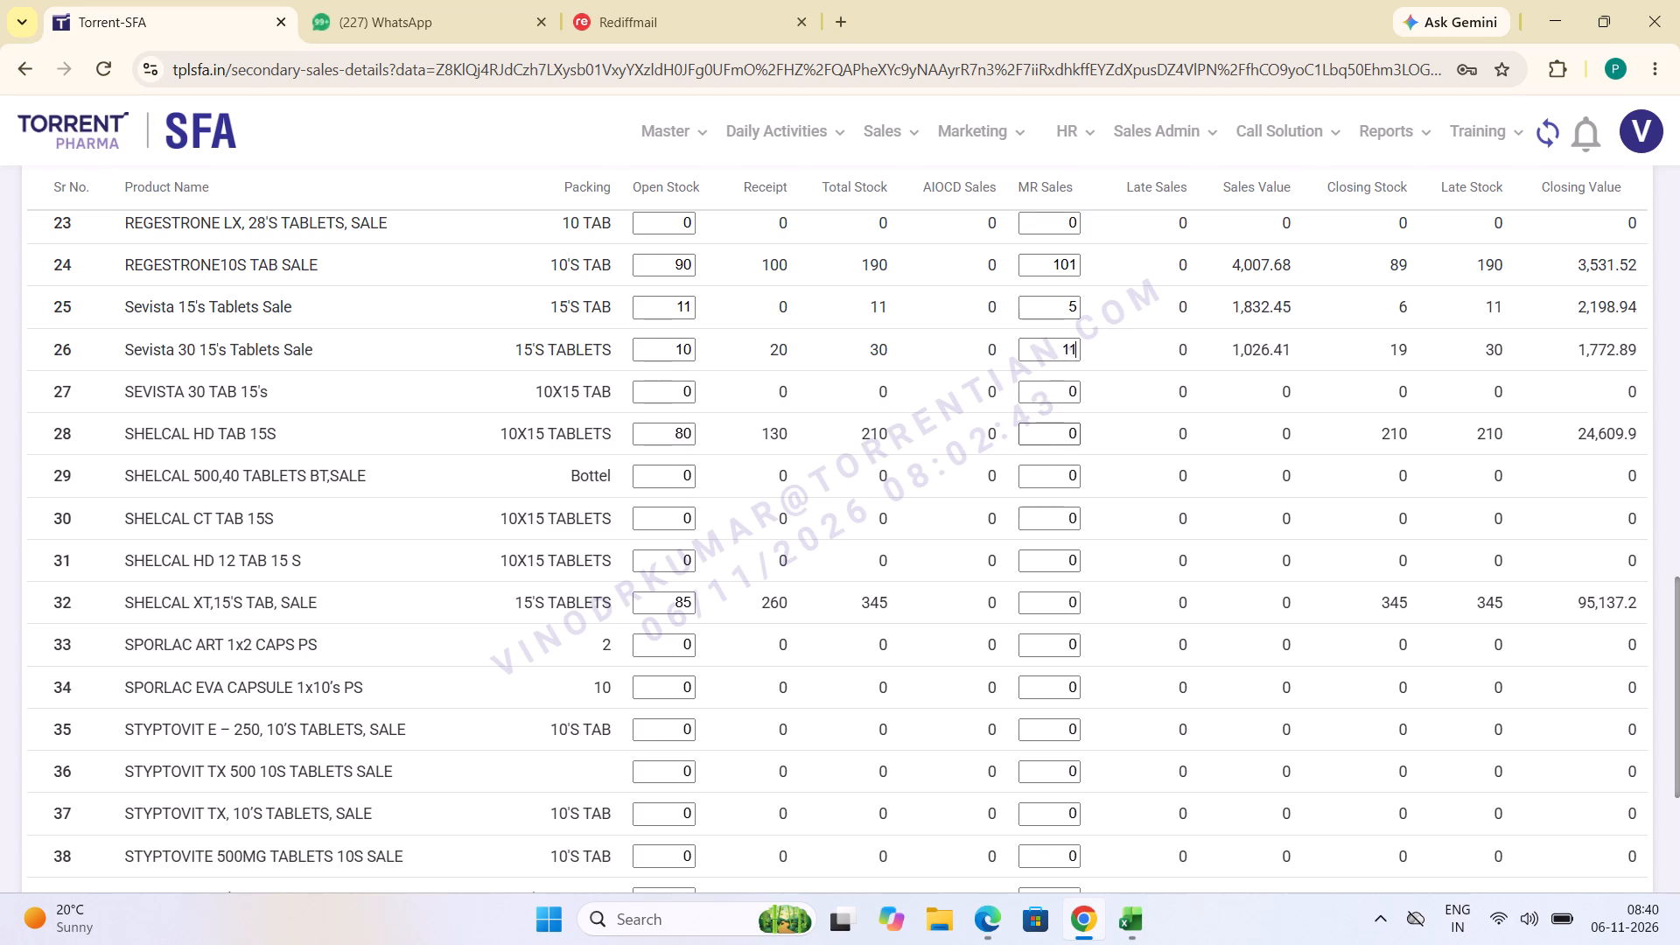
Open the MR Sales value of Shelcal HD Tab 15s for editing.
click(1078, 433)
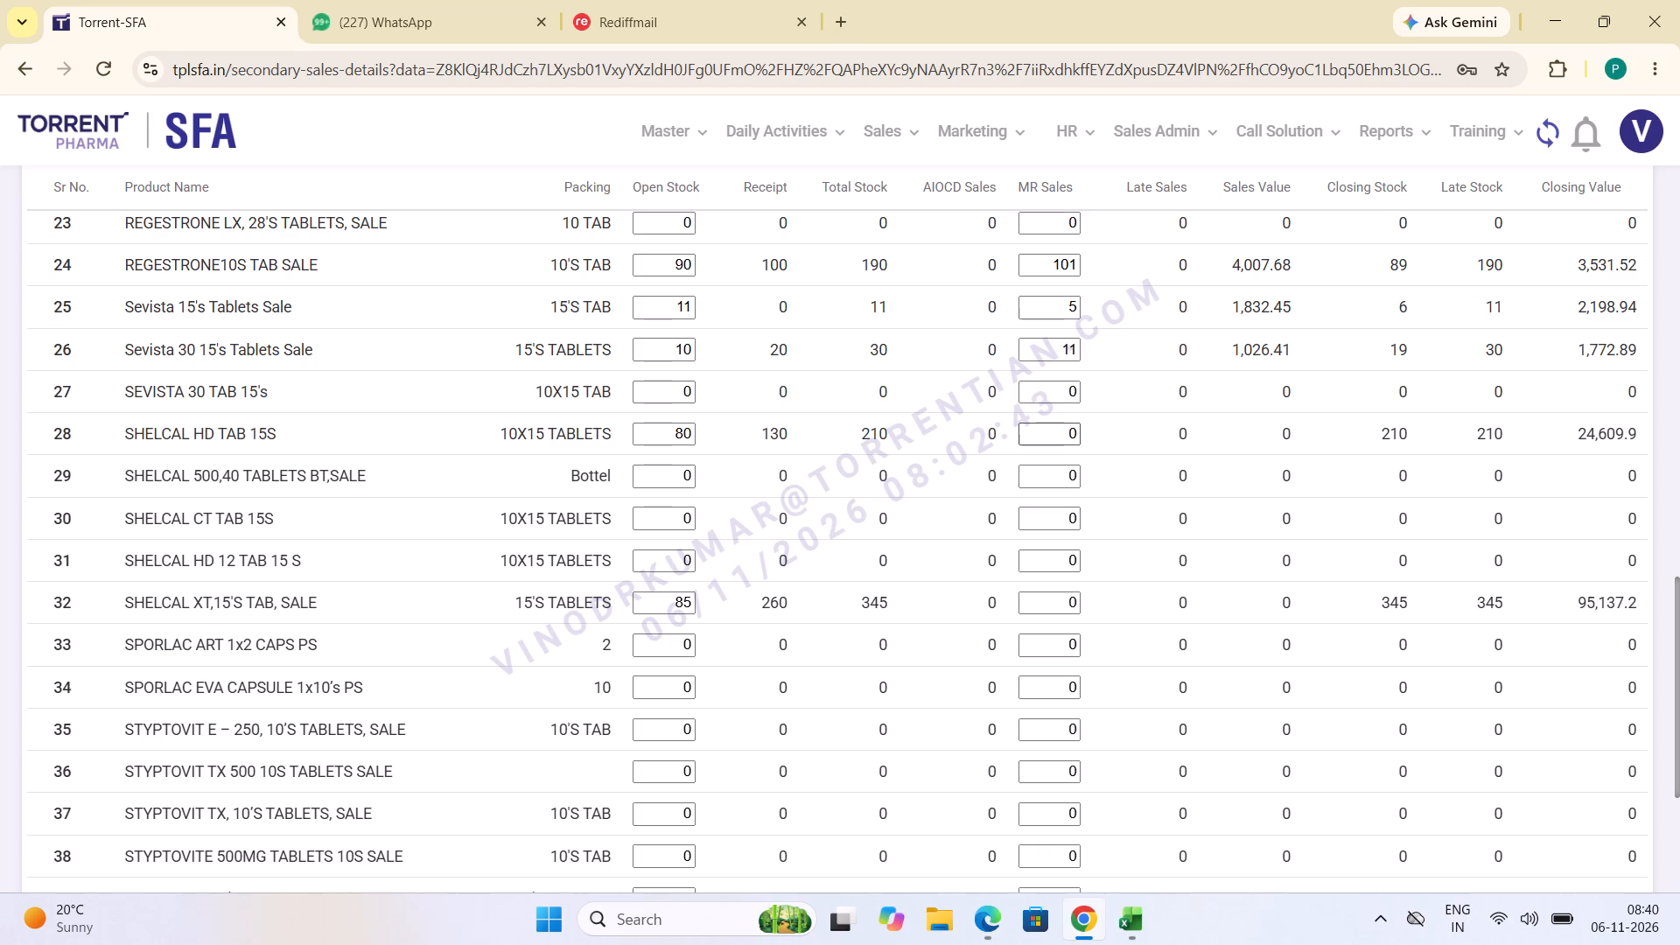
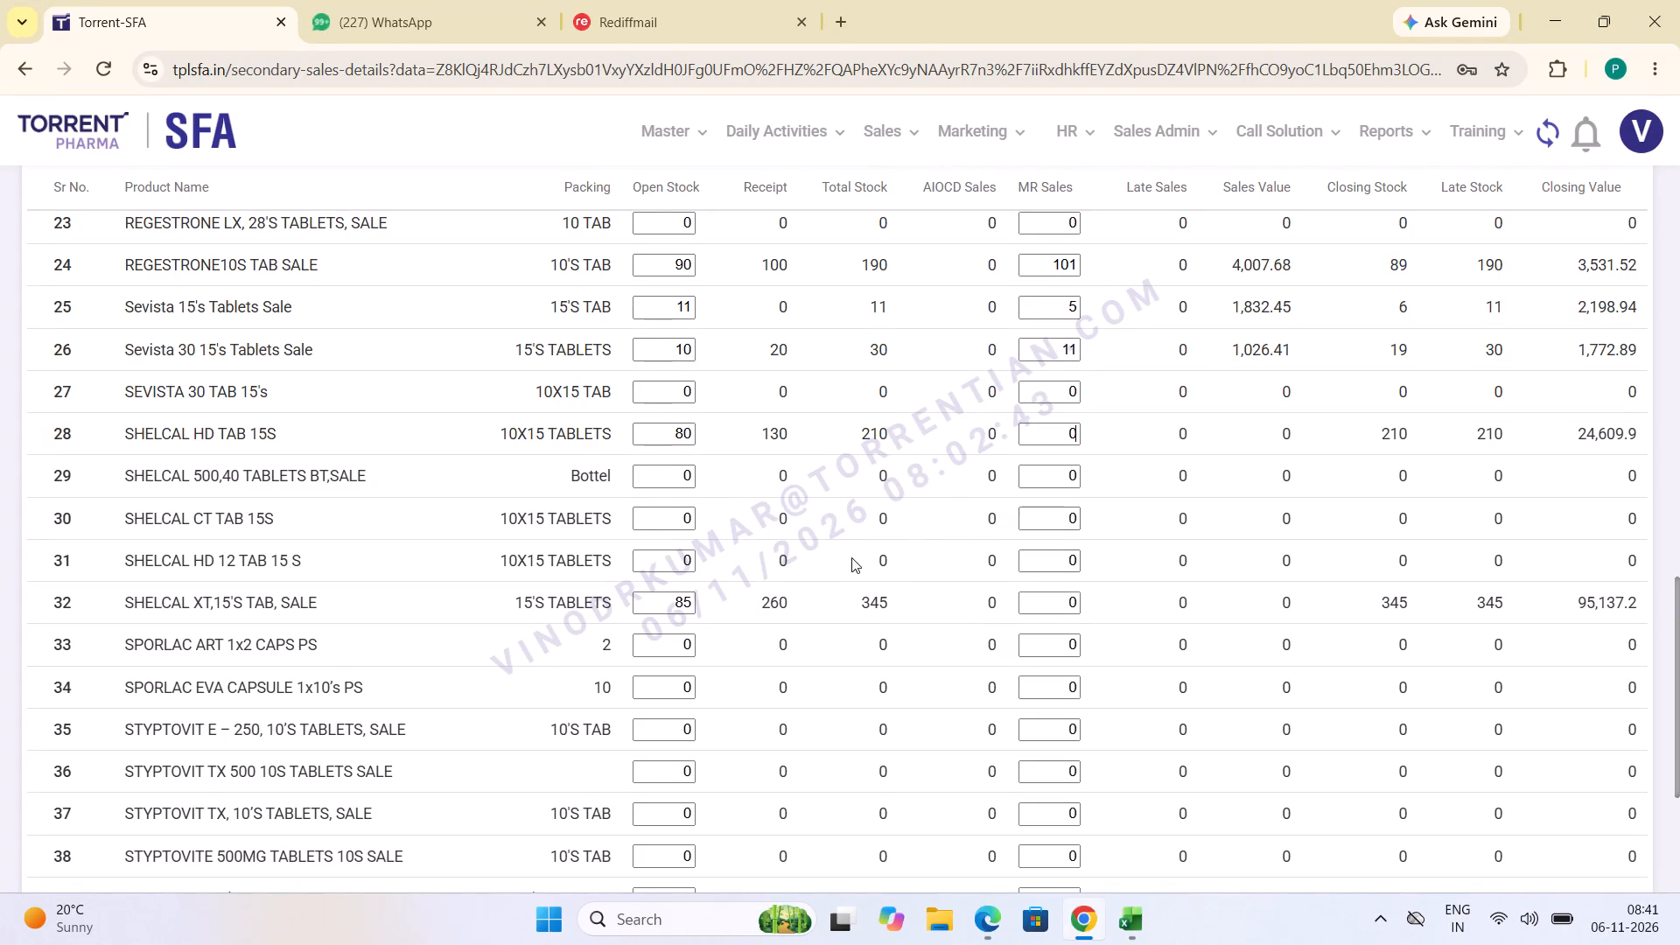
Set MR Sales to 134 for Shelcal HD Tab 15s and to 208 for Shelcal XT 15's Tab.
click(1076, 598)
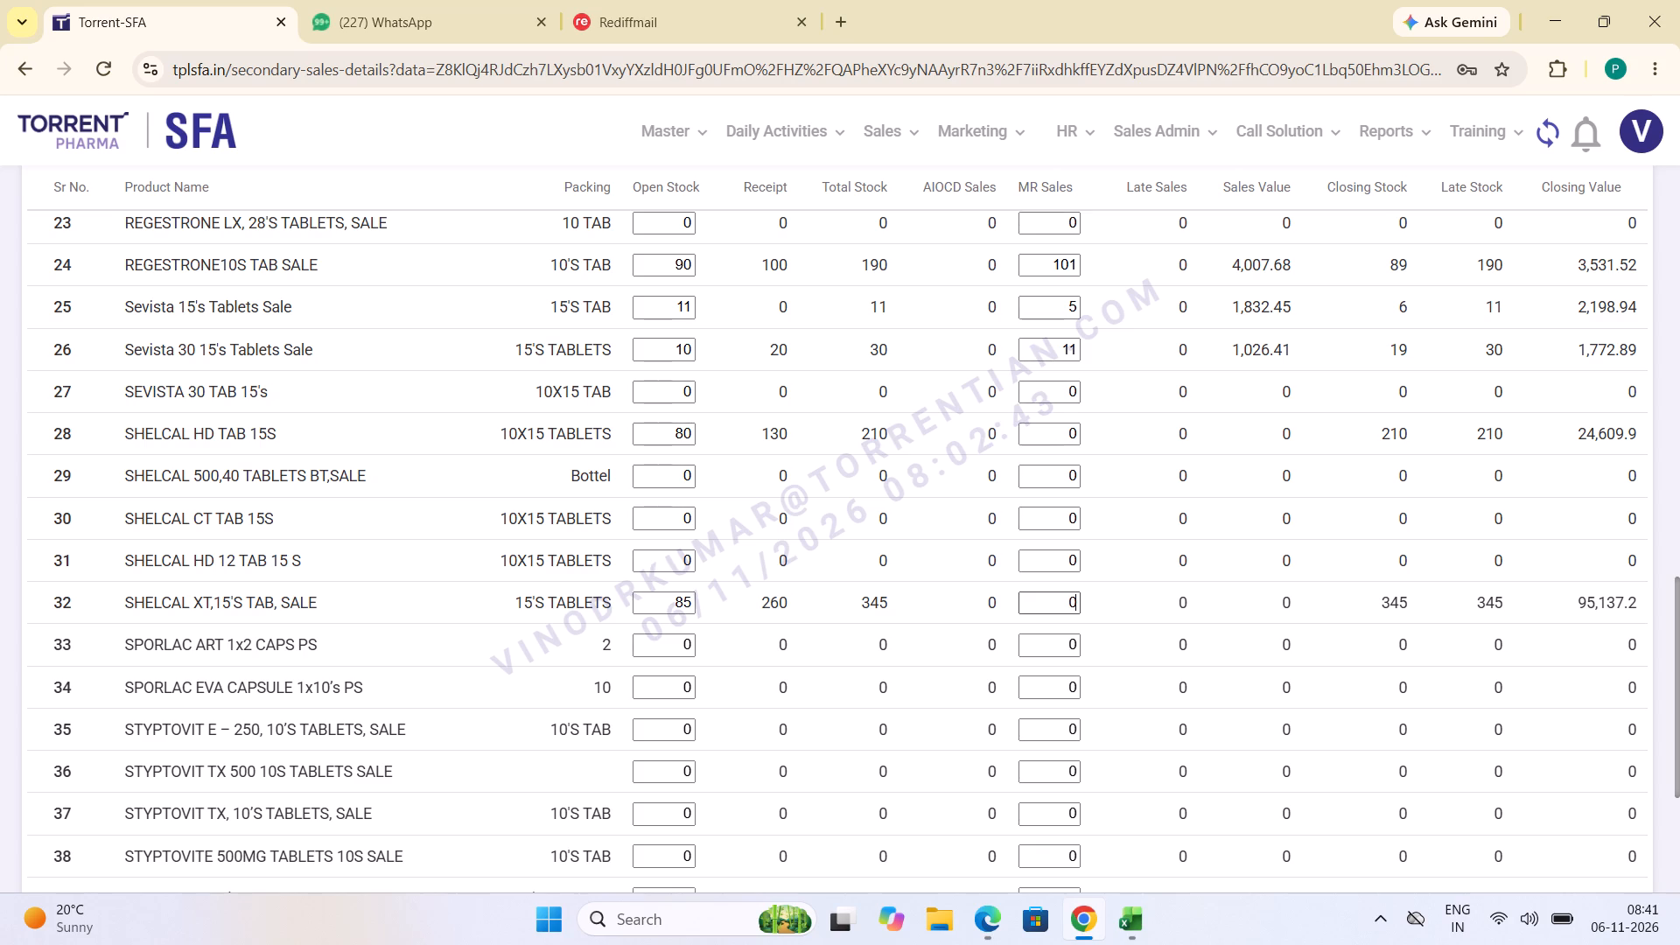
click(1076, 434)
text(13)
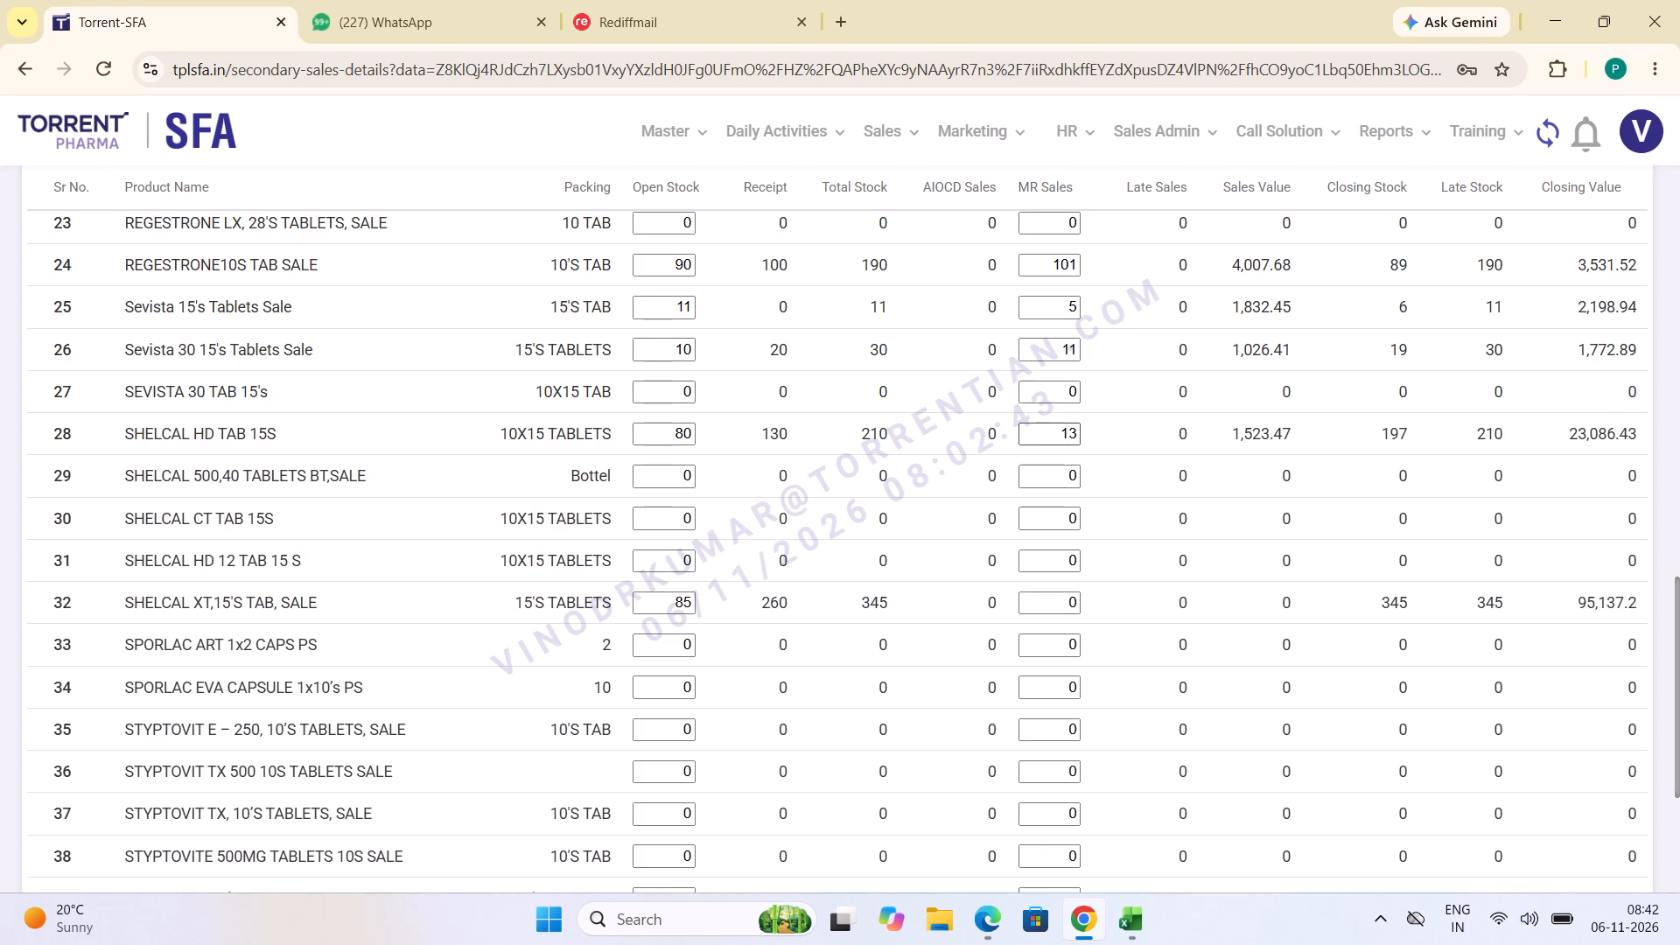
key(4)
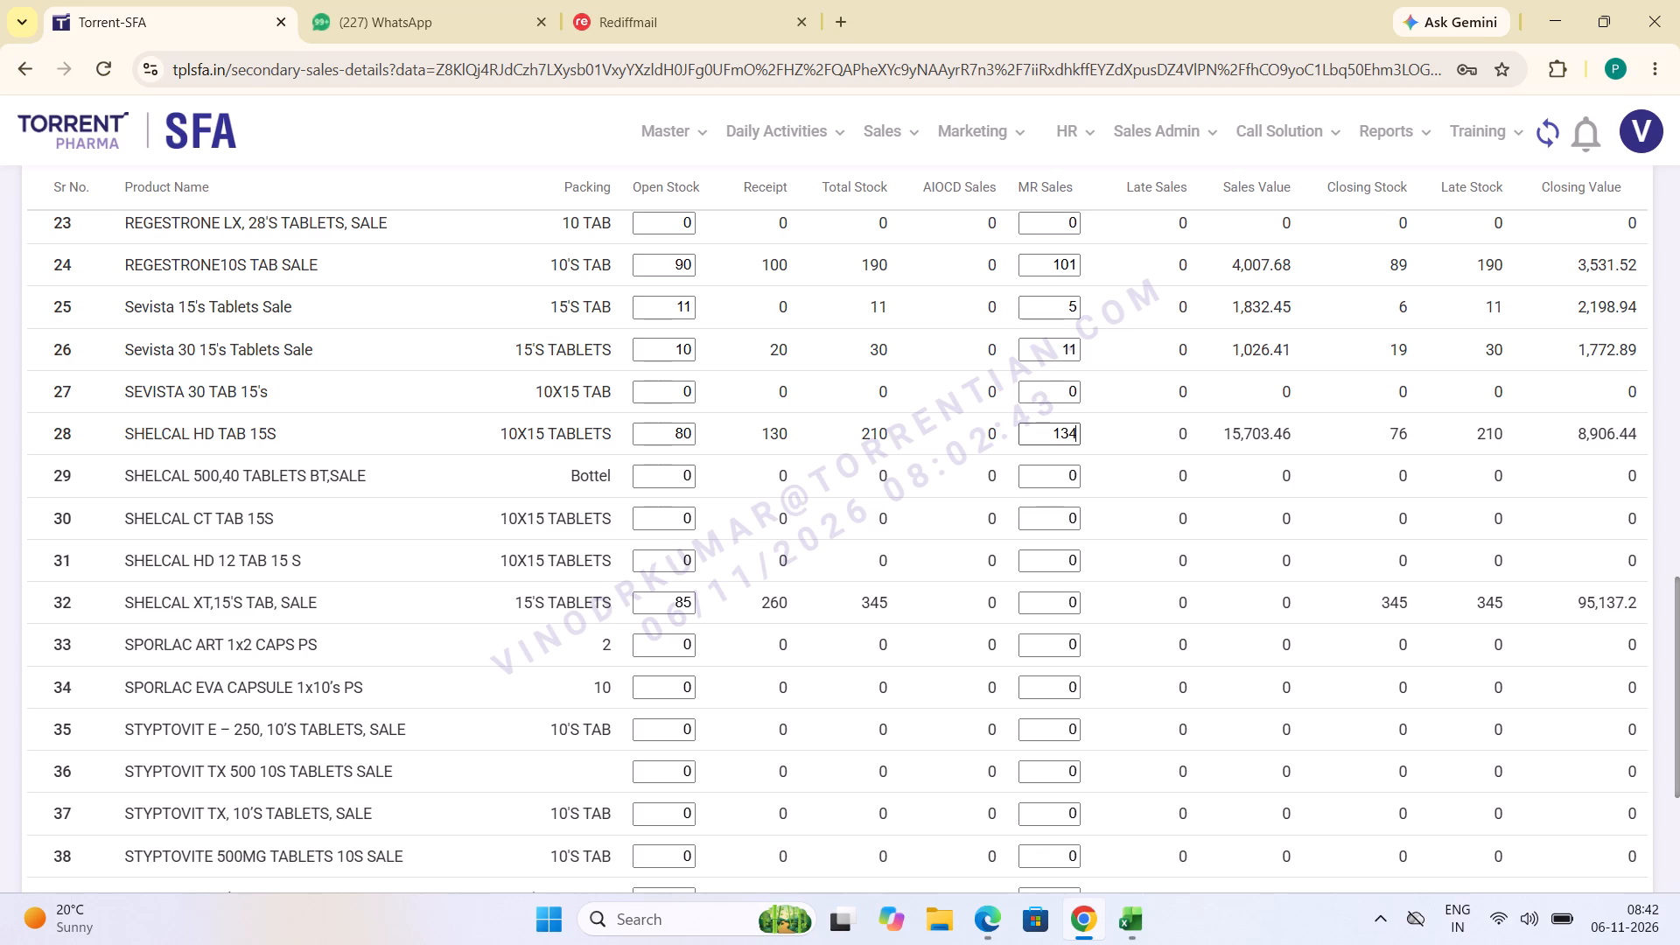
click(1075, 601)
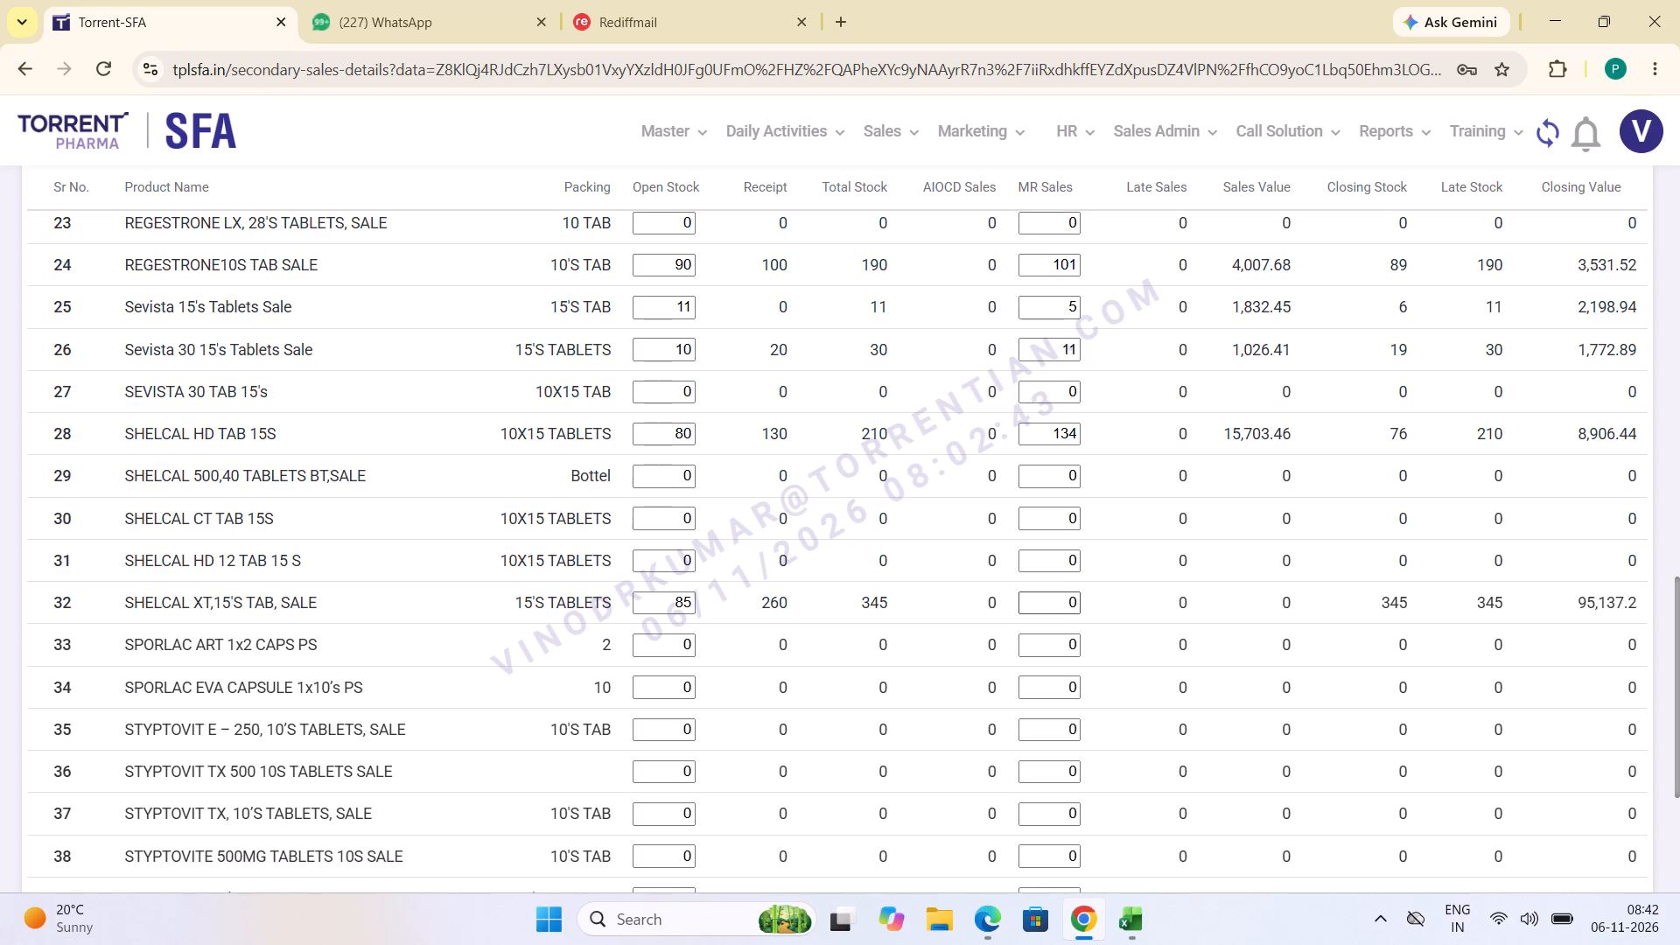
text(208)
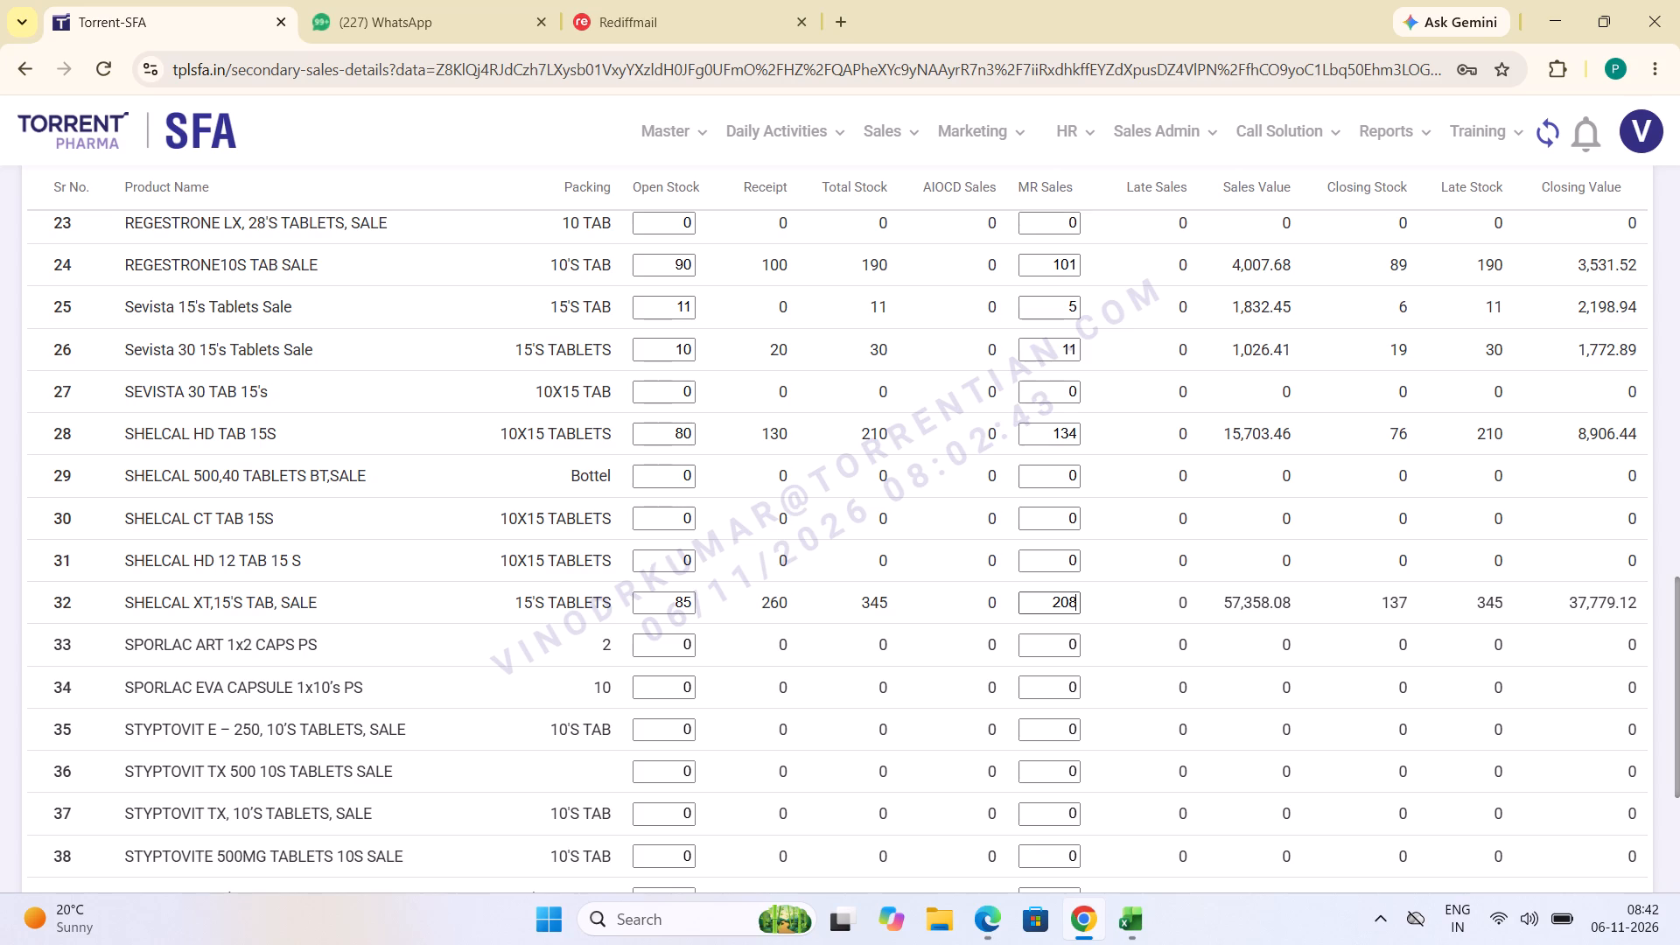
click(1109, 667)
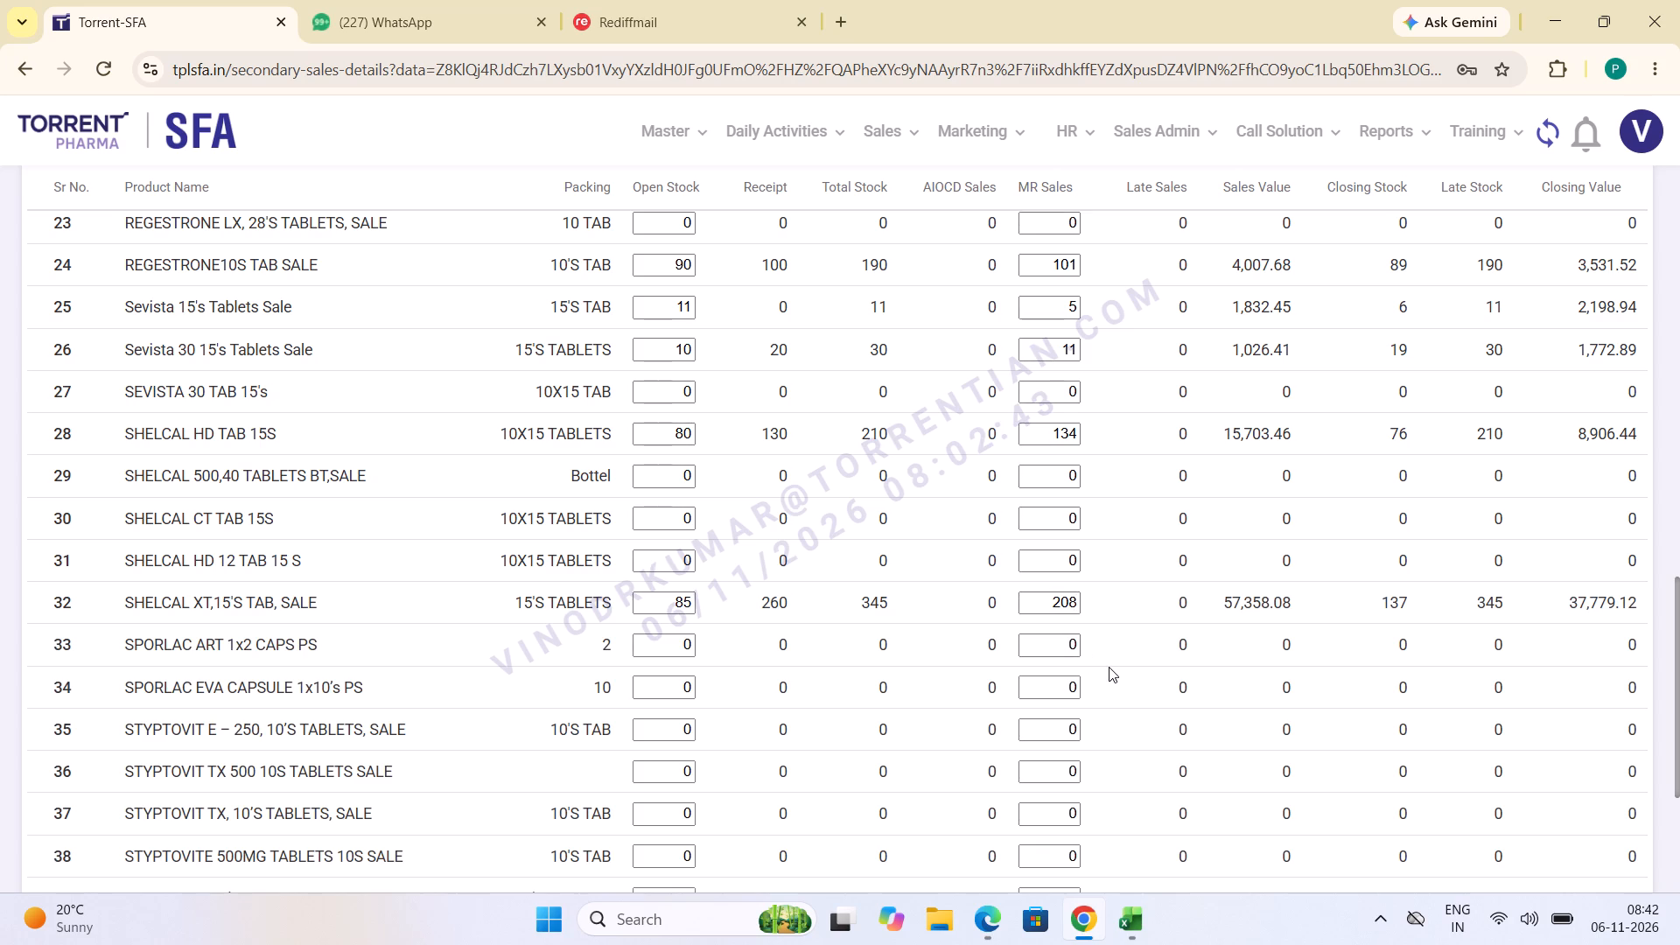
Submit the completed secondary sales form for Harsh Mediways.
key(Down)
key(Down)
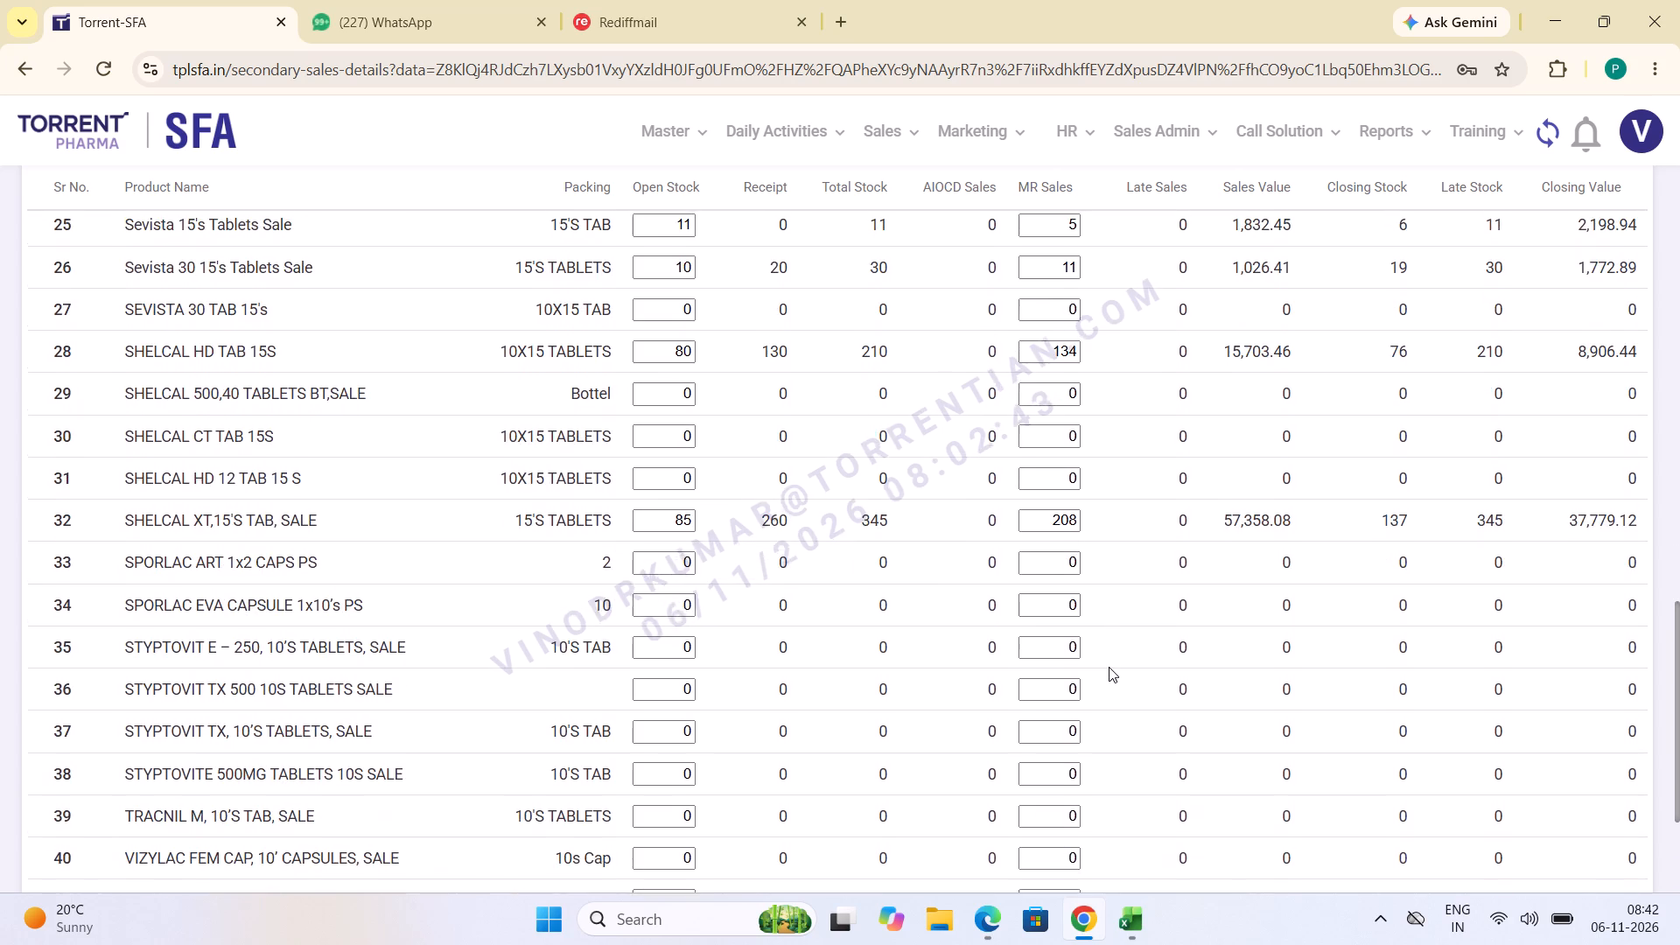
key(Down)
key(Down)
key(Down)
key(Down)
key(Down)
key(Down)
key(Down)
key(Down)
key(Down)
key(Down)
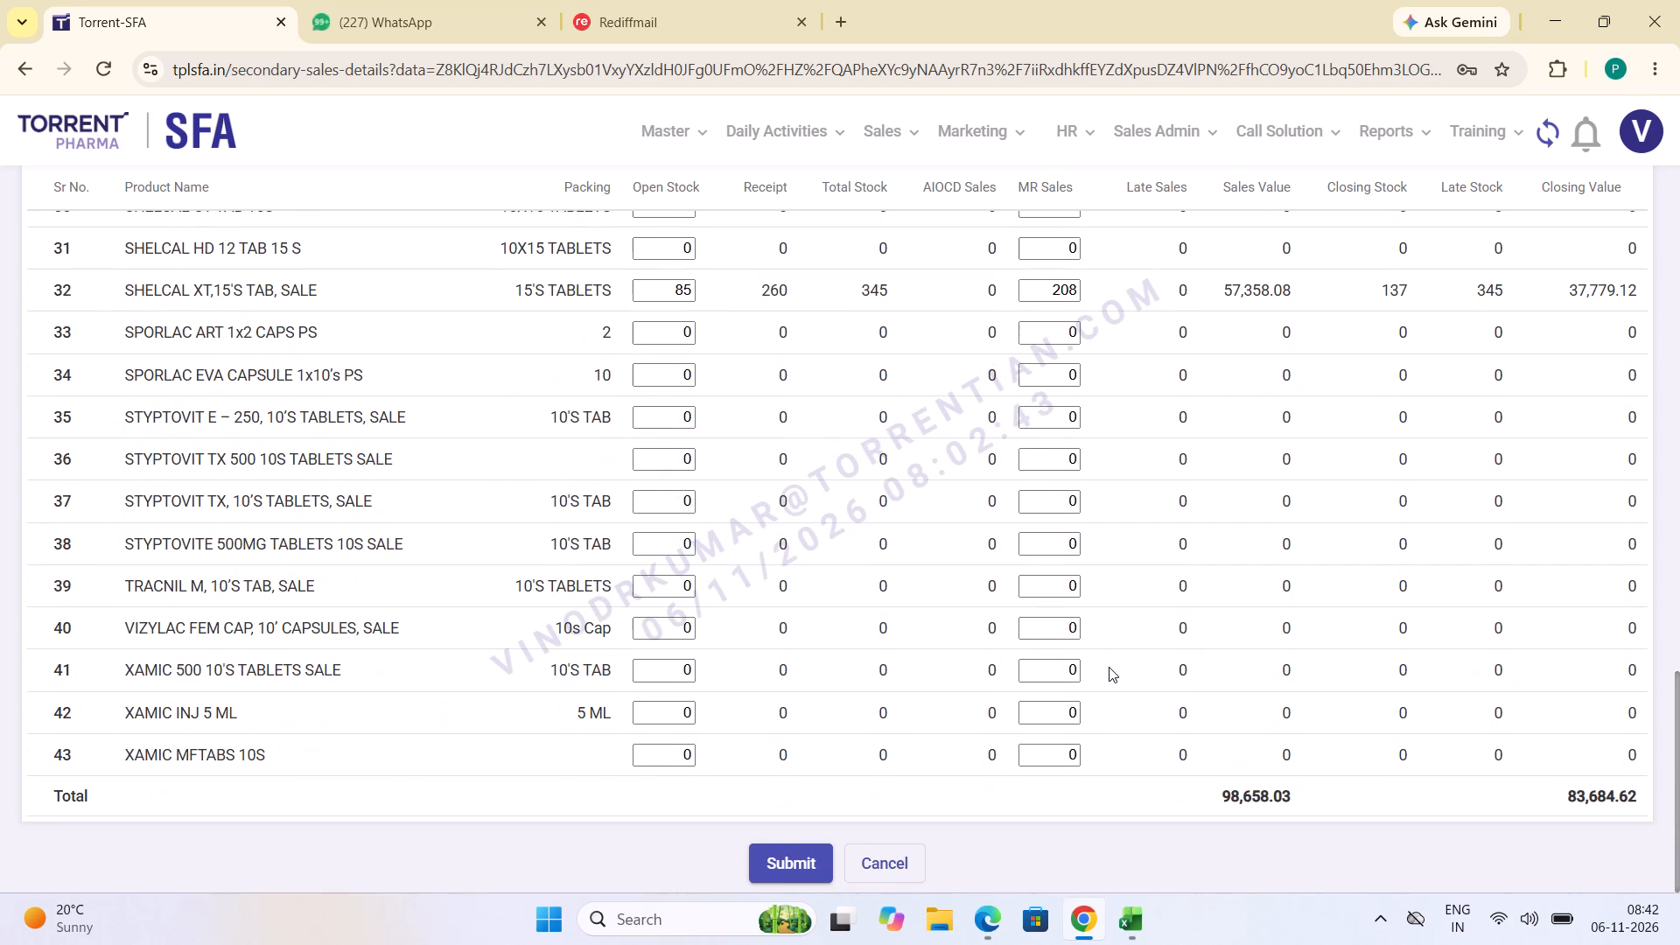
click(782, 857)
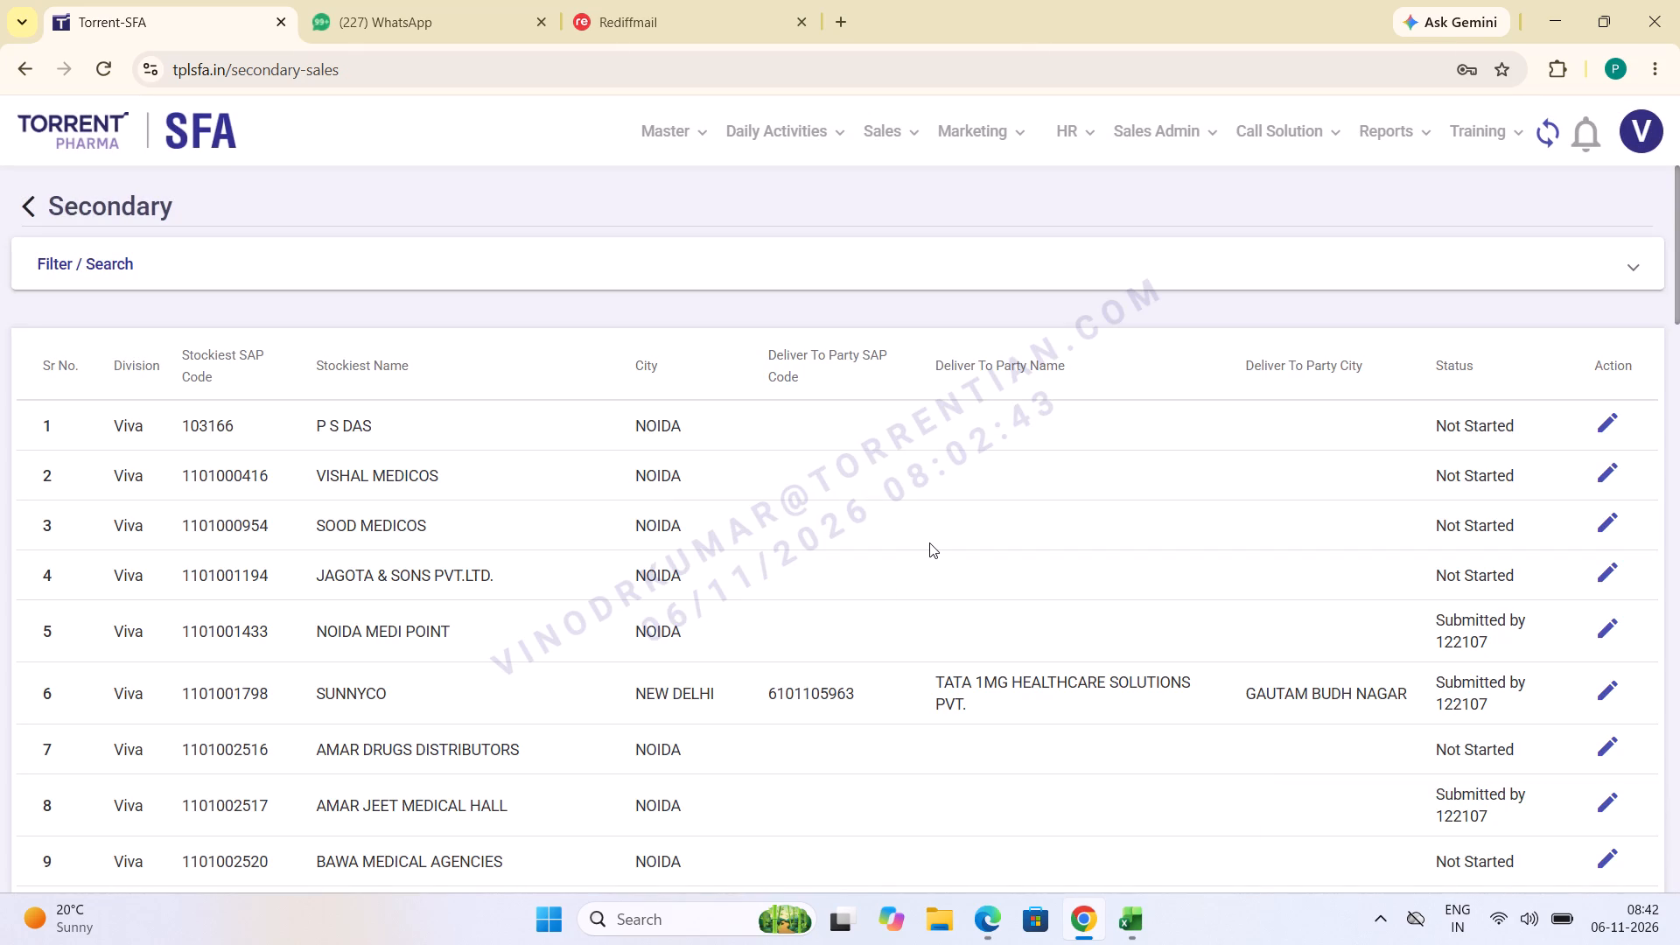
Review the submission status of every stockist in the Secondary list, from the first row through the last.
click(975, 490)
key(Down)
key(Down)
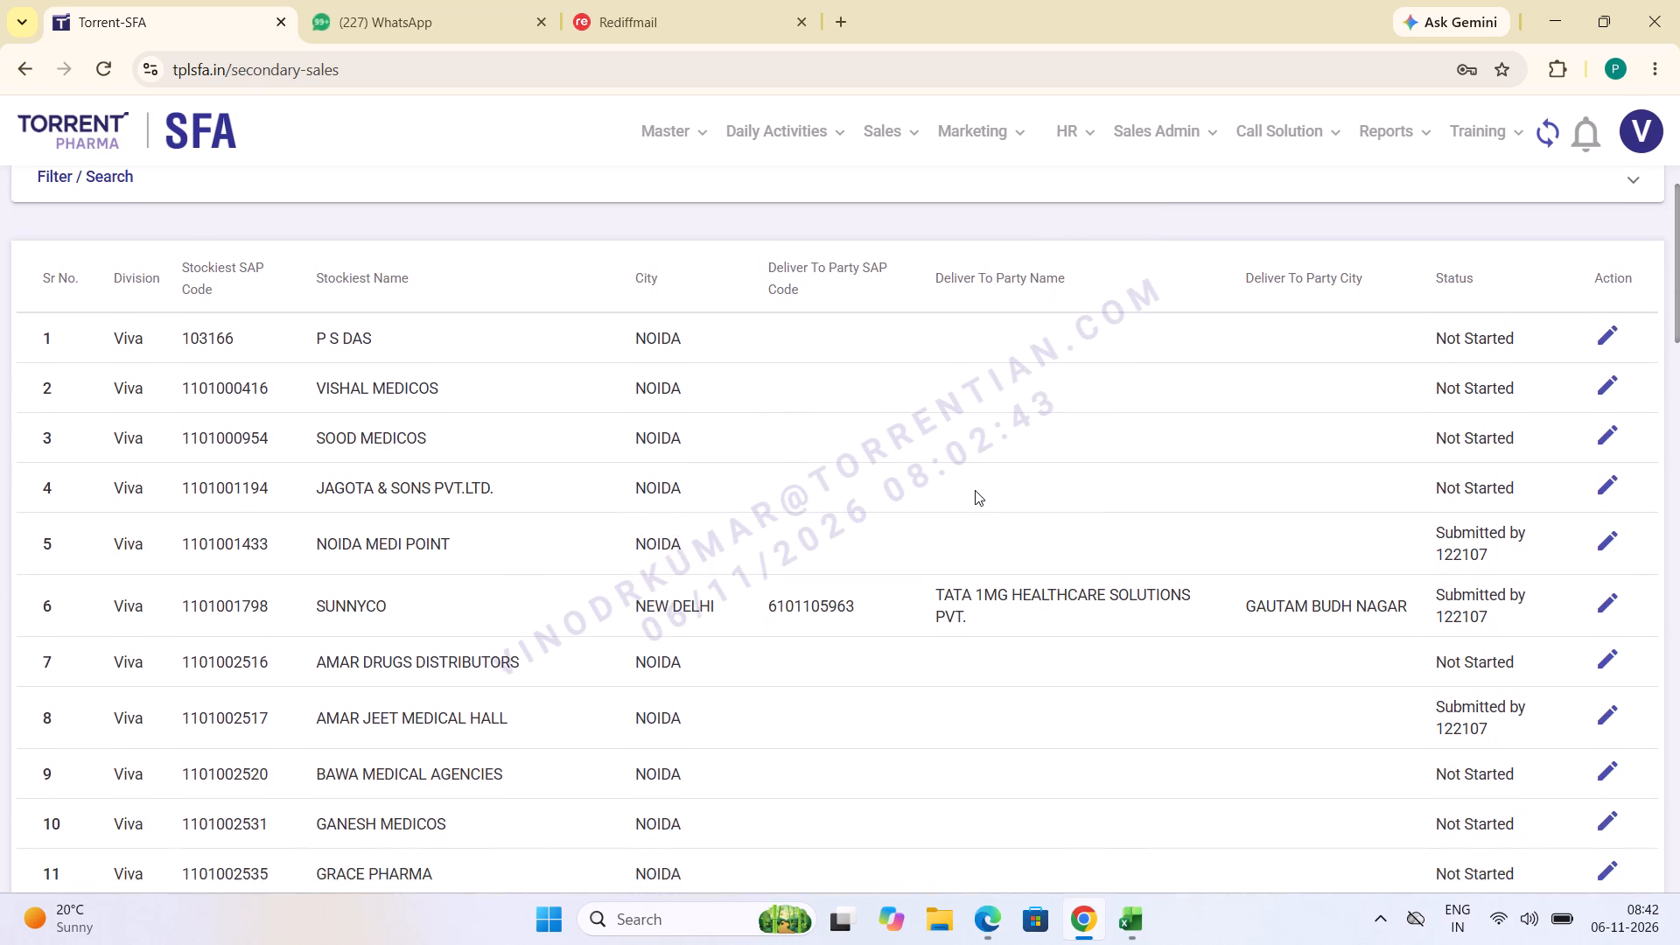
key(Down)
key(Down)
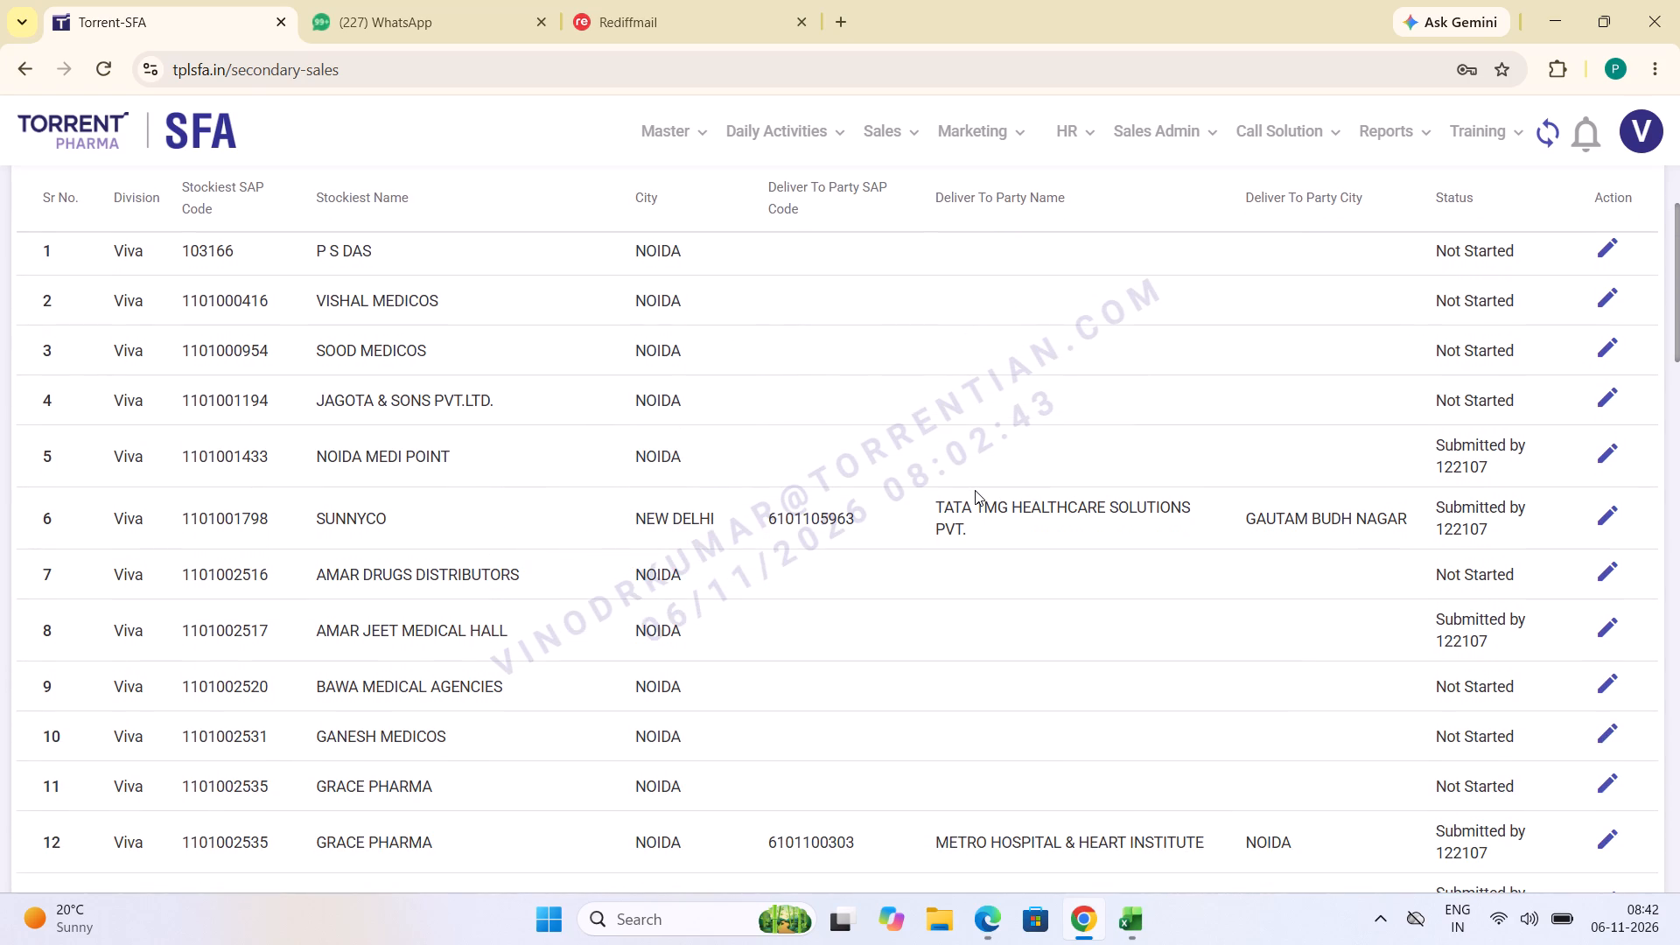
key(Up)
key(Up)
key(Up)
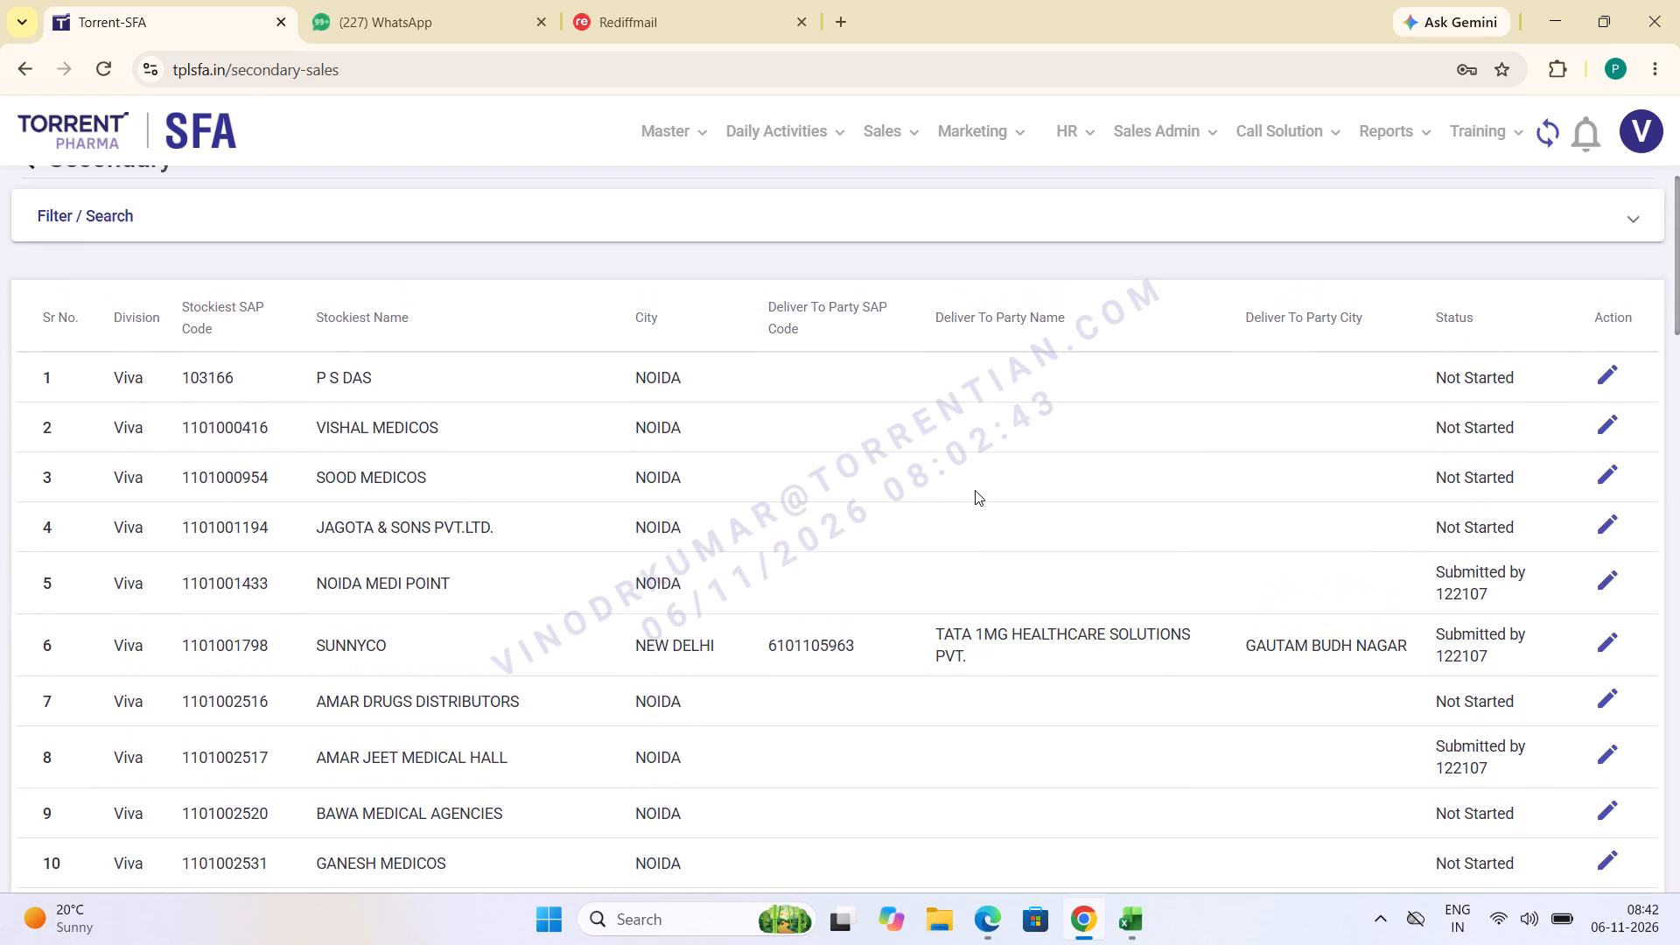
key(Down)
key(Down)
key(Down)
key(Down)
key(Down)
key(Down)
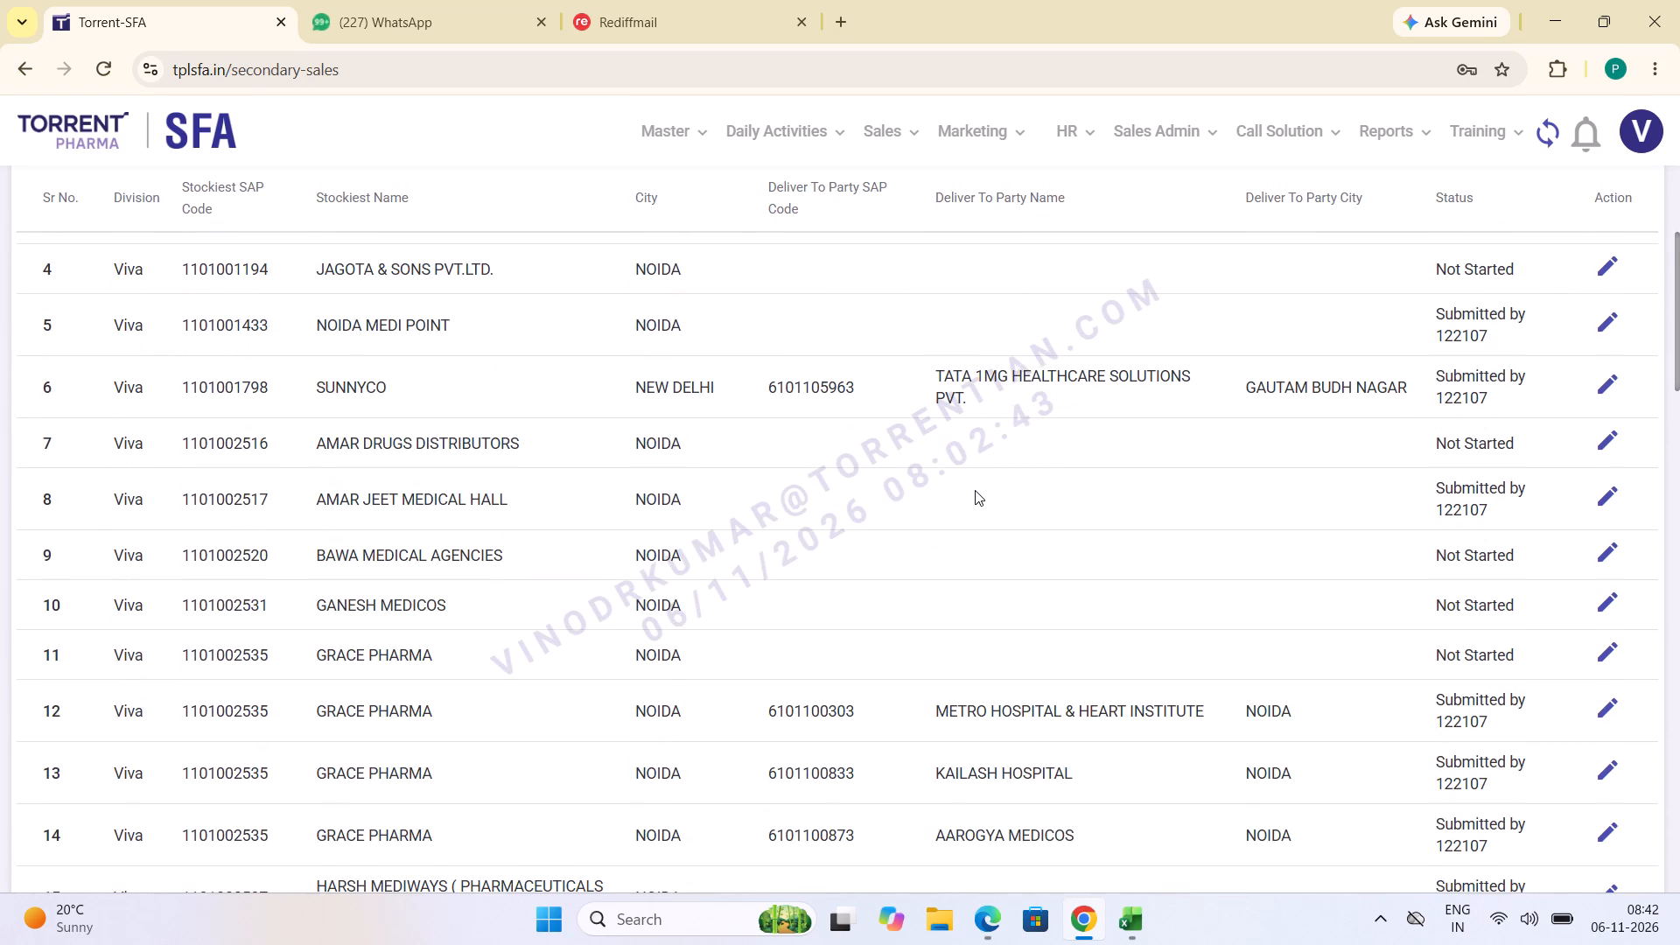
key(Down)
key(Down)
key(Down)
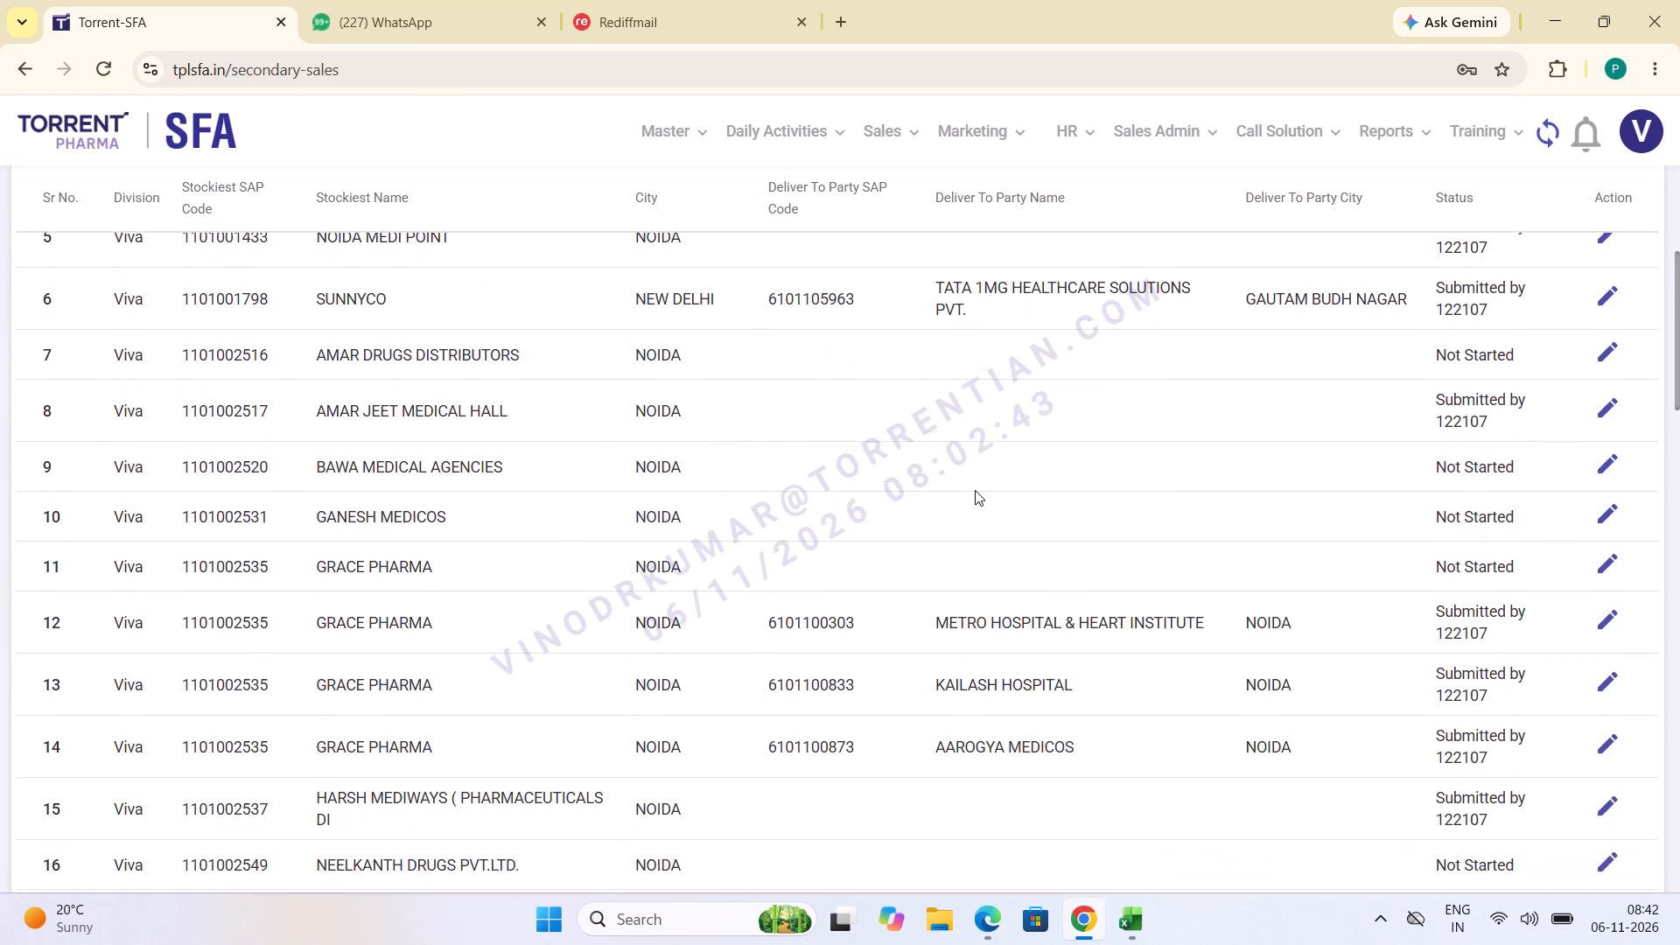
key(Down)
key(Down)
key(Down)
key(Down)
key(Down)
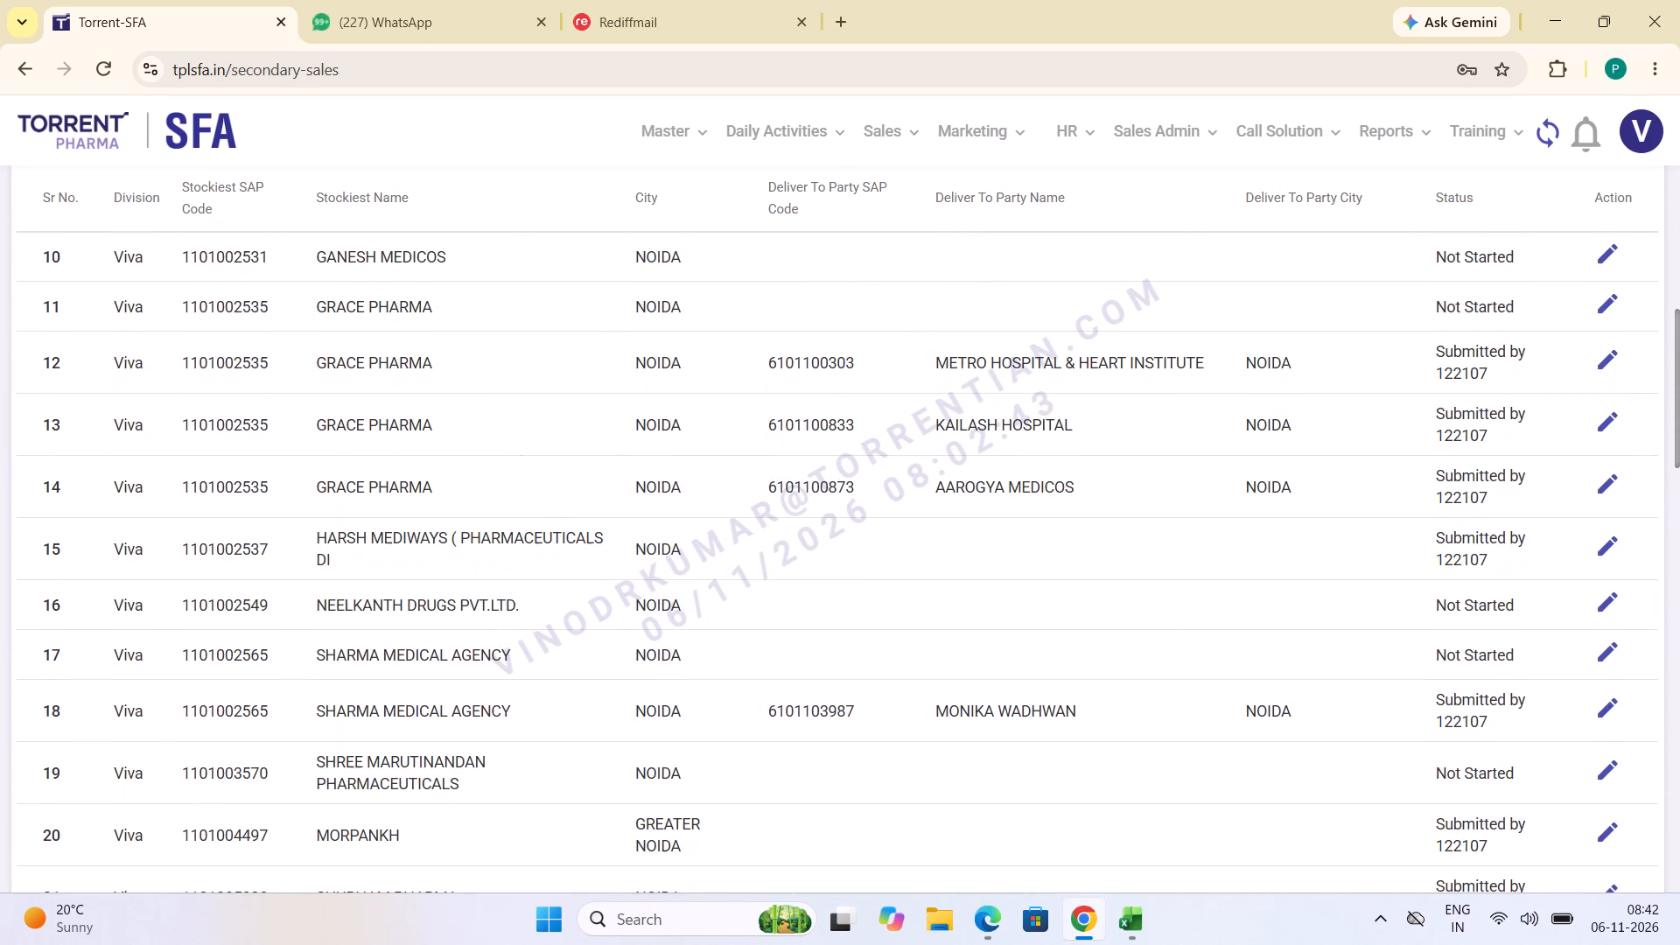
key(Down)
key(Down)
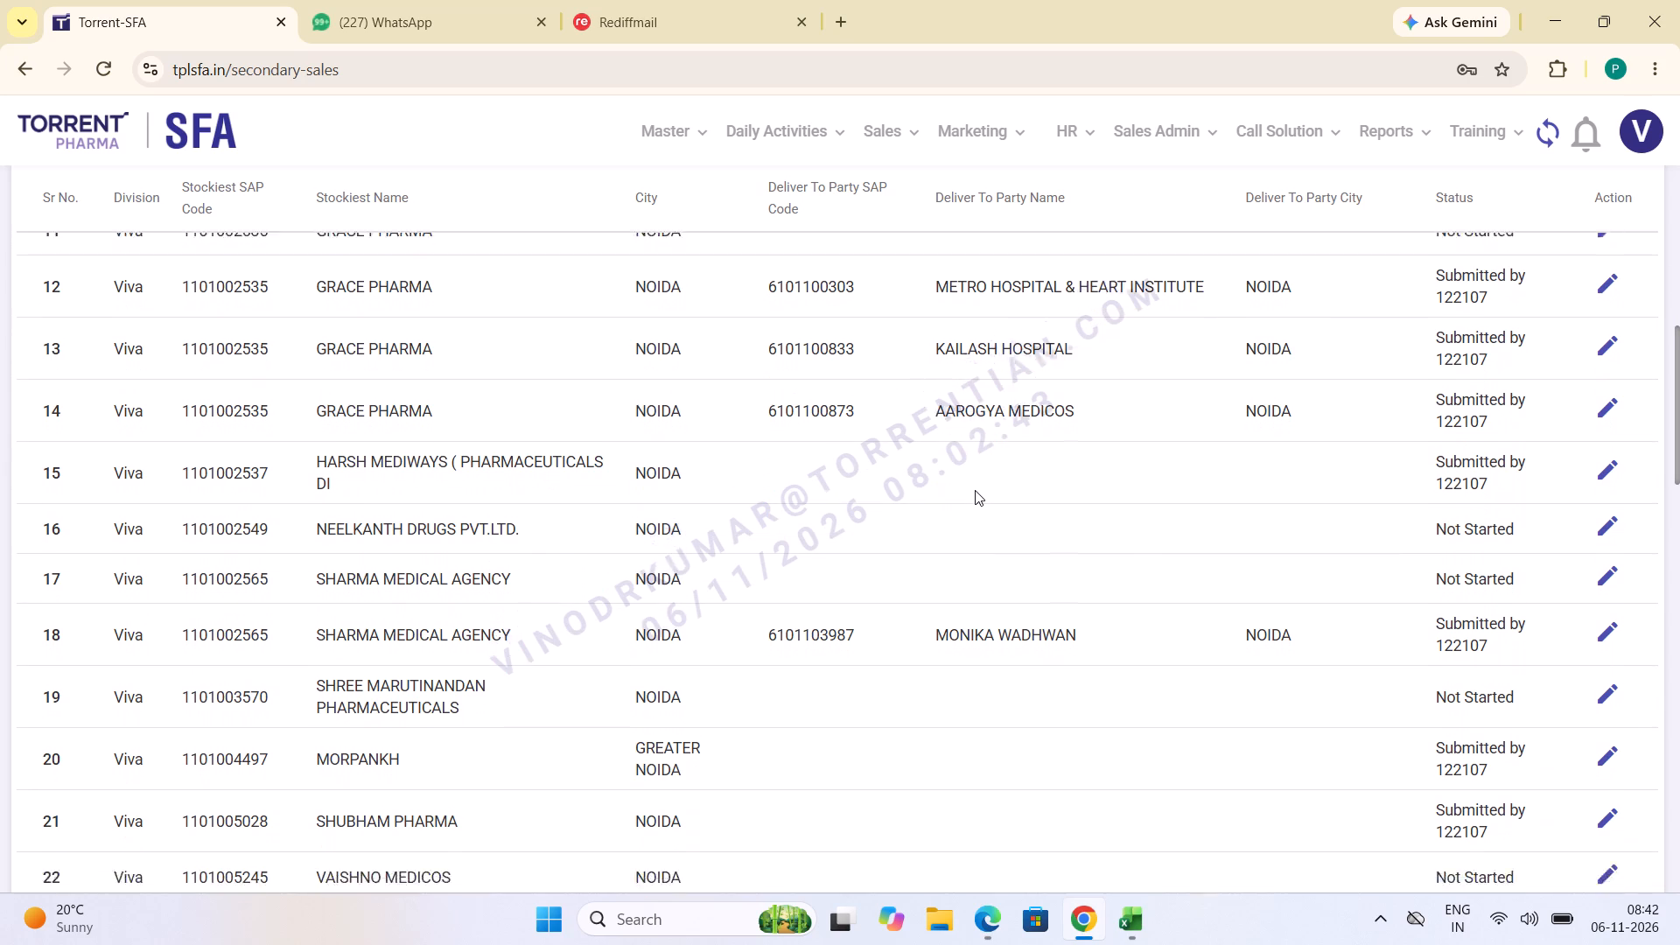
key(Down)
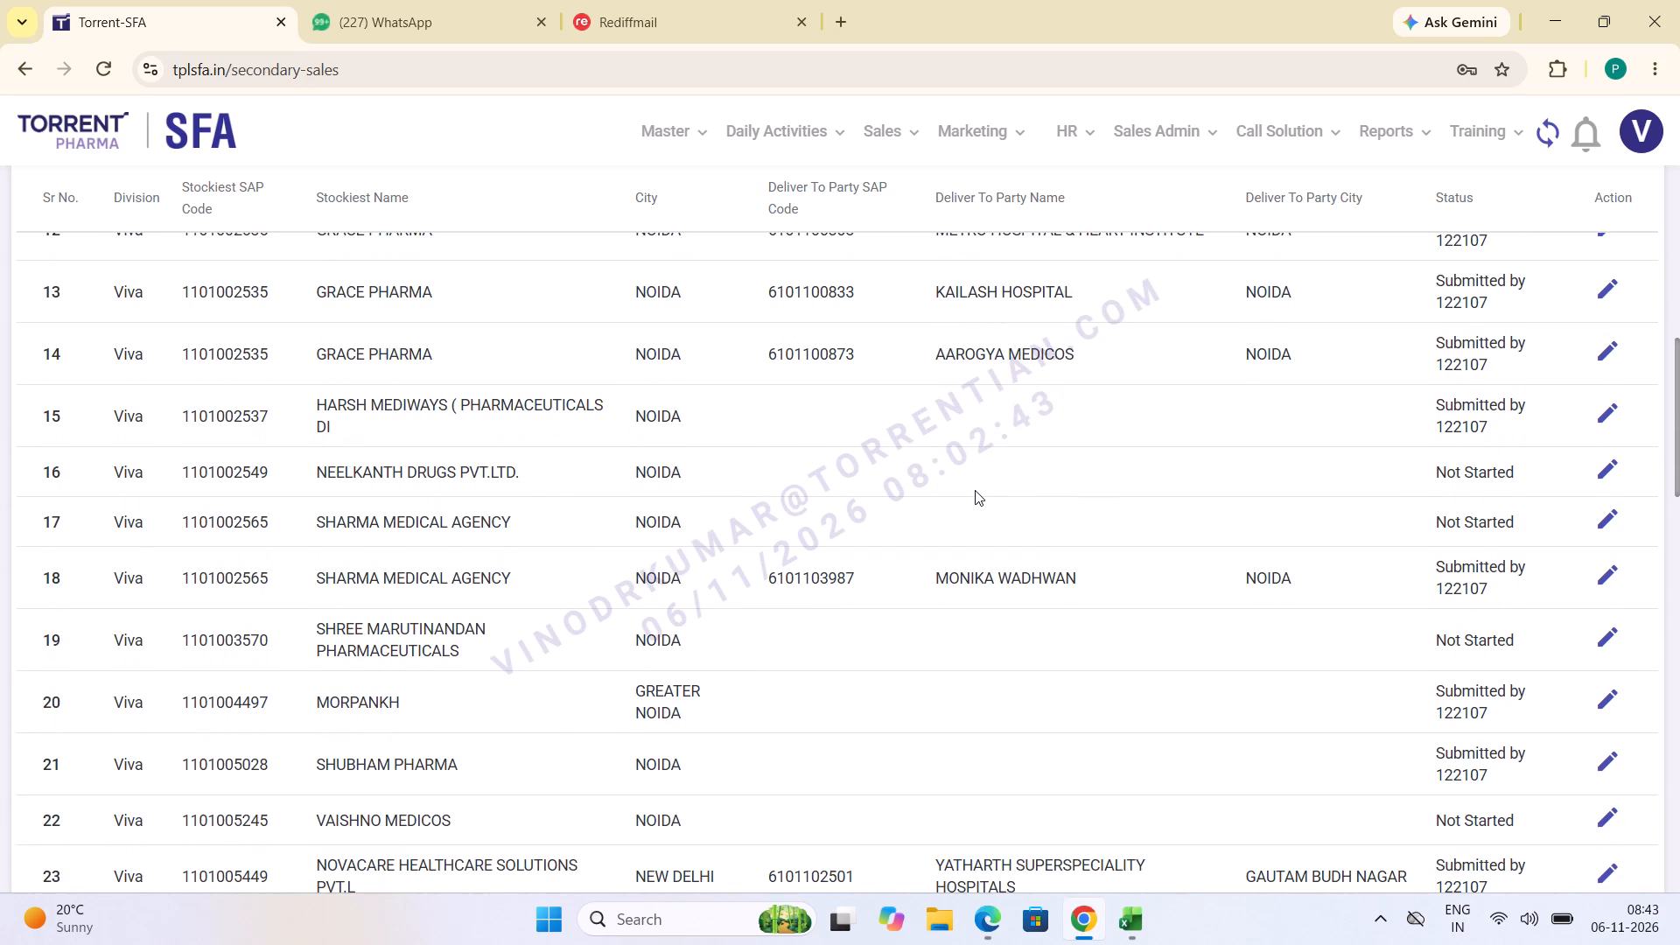
key(Down)
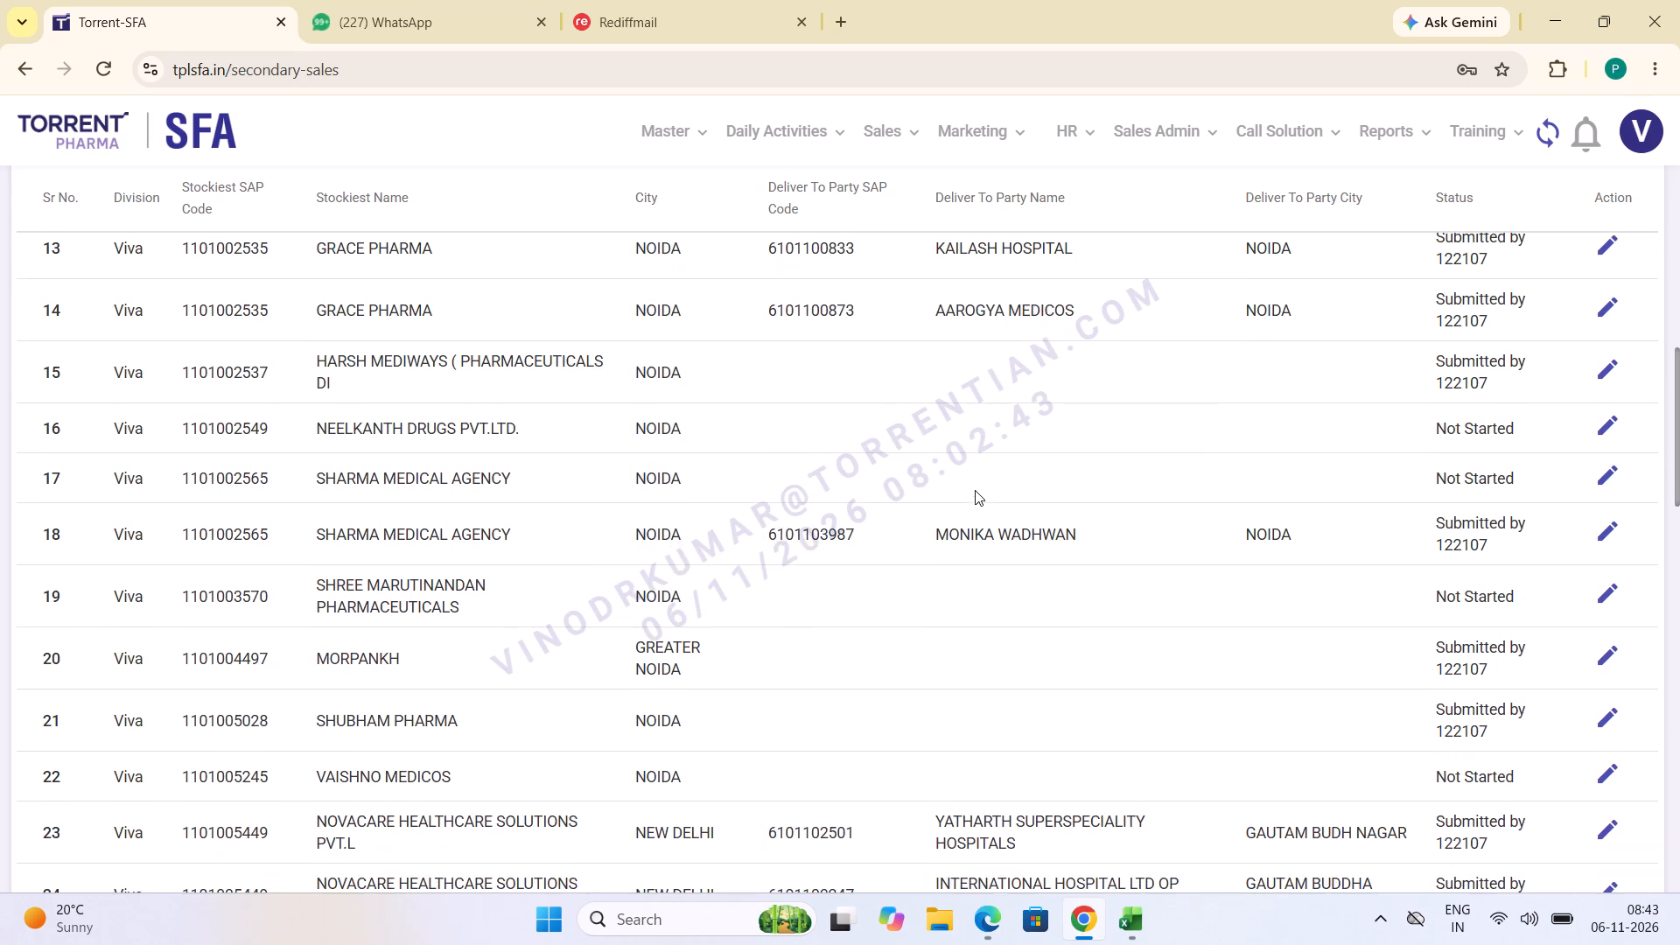
key(Down)
key(Down)
key(Down)
key(Down)
key(Down)
key(Down)
key(Down)
key(Down)
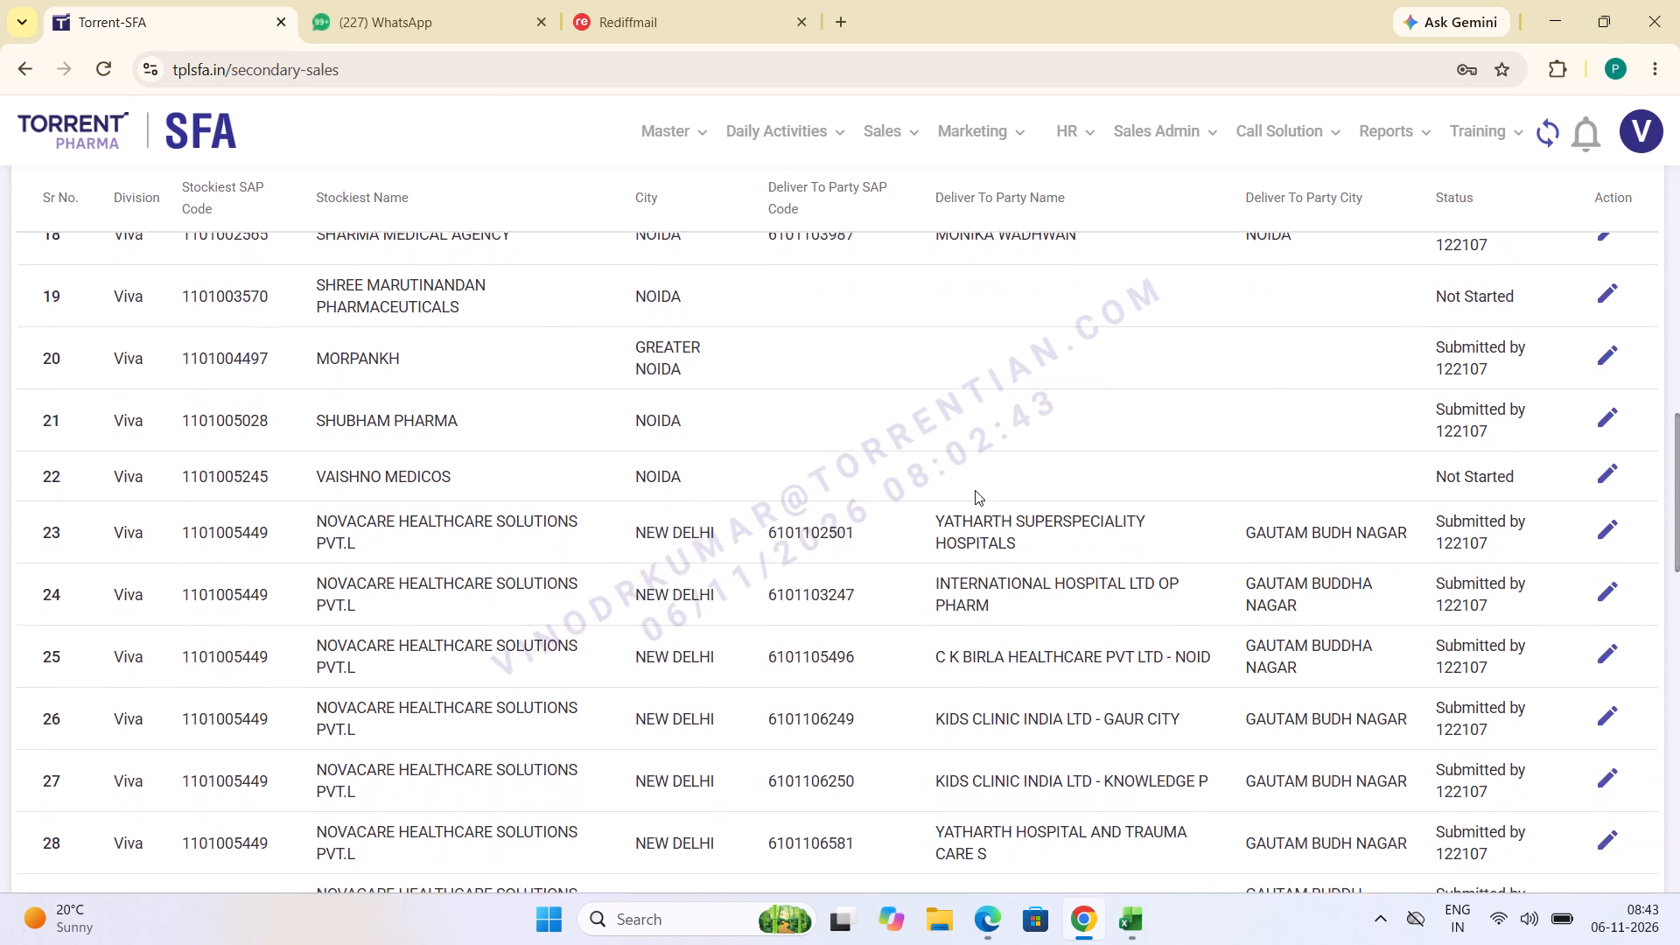
key(Down)
key(Down)
key(Down)
key(Down)
key(Down)
key(Down)
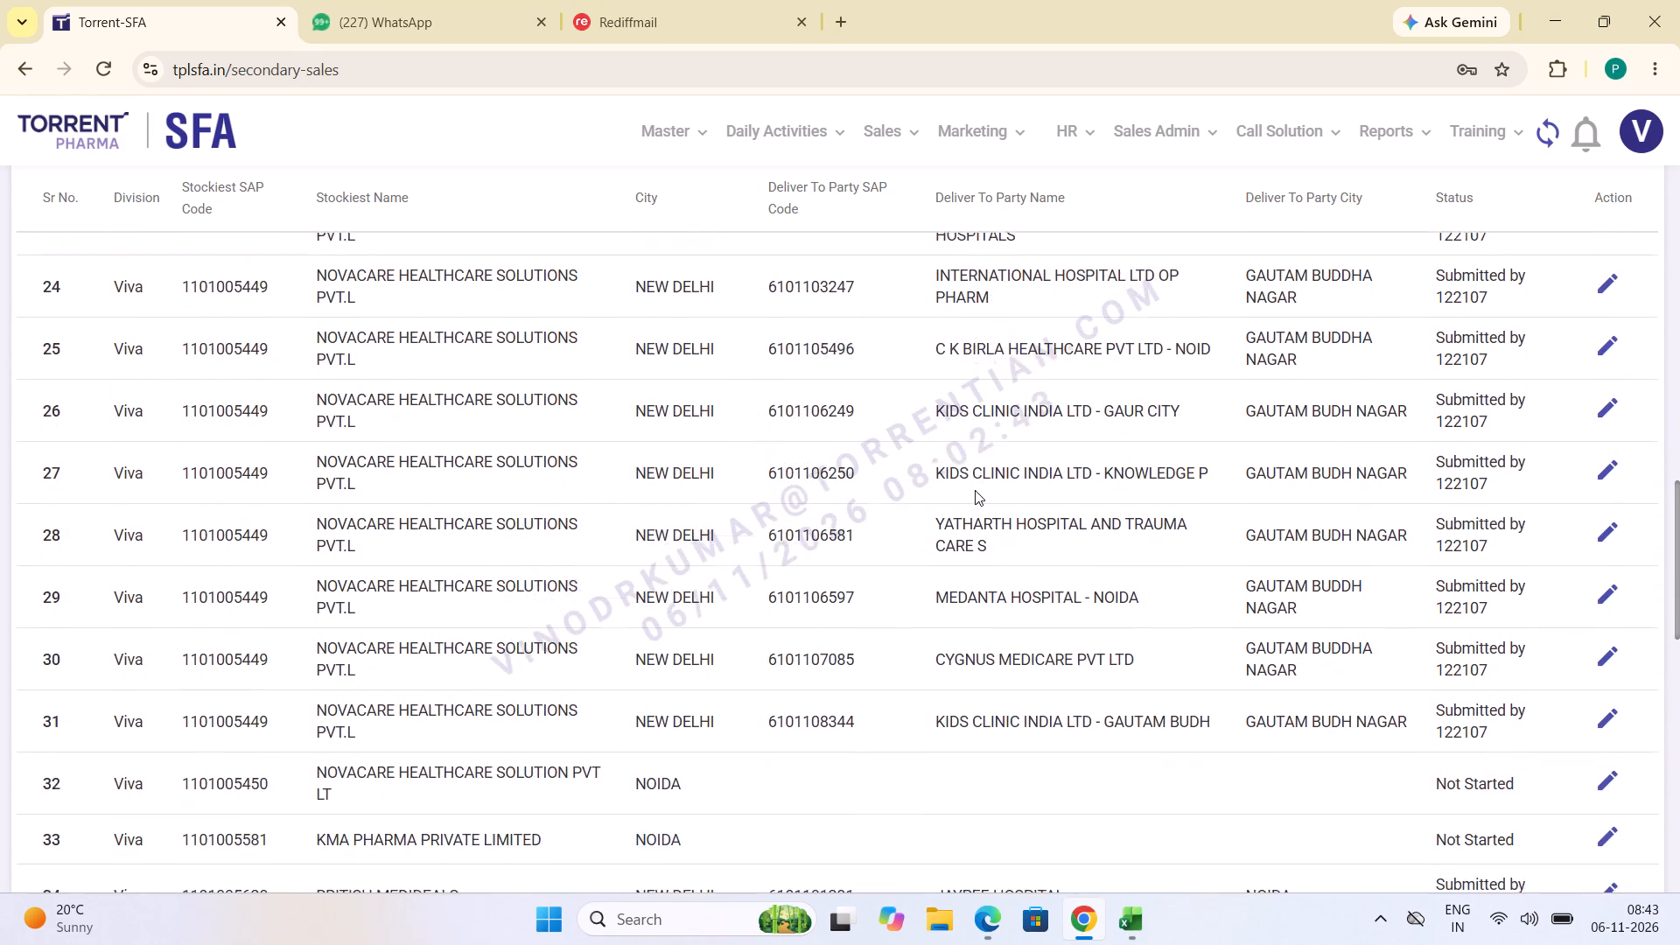
key(Down)
key(Down)
key(Down)
key(Down)
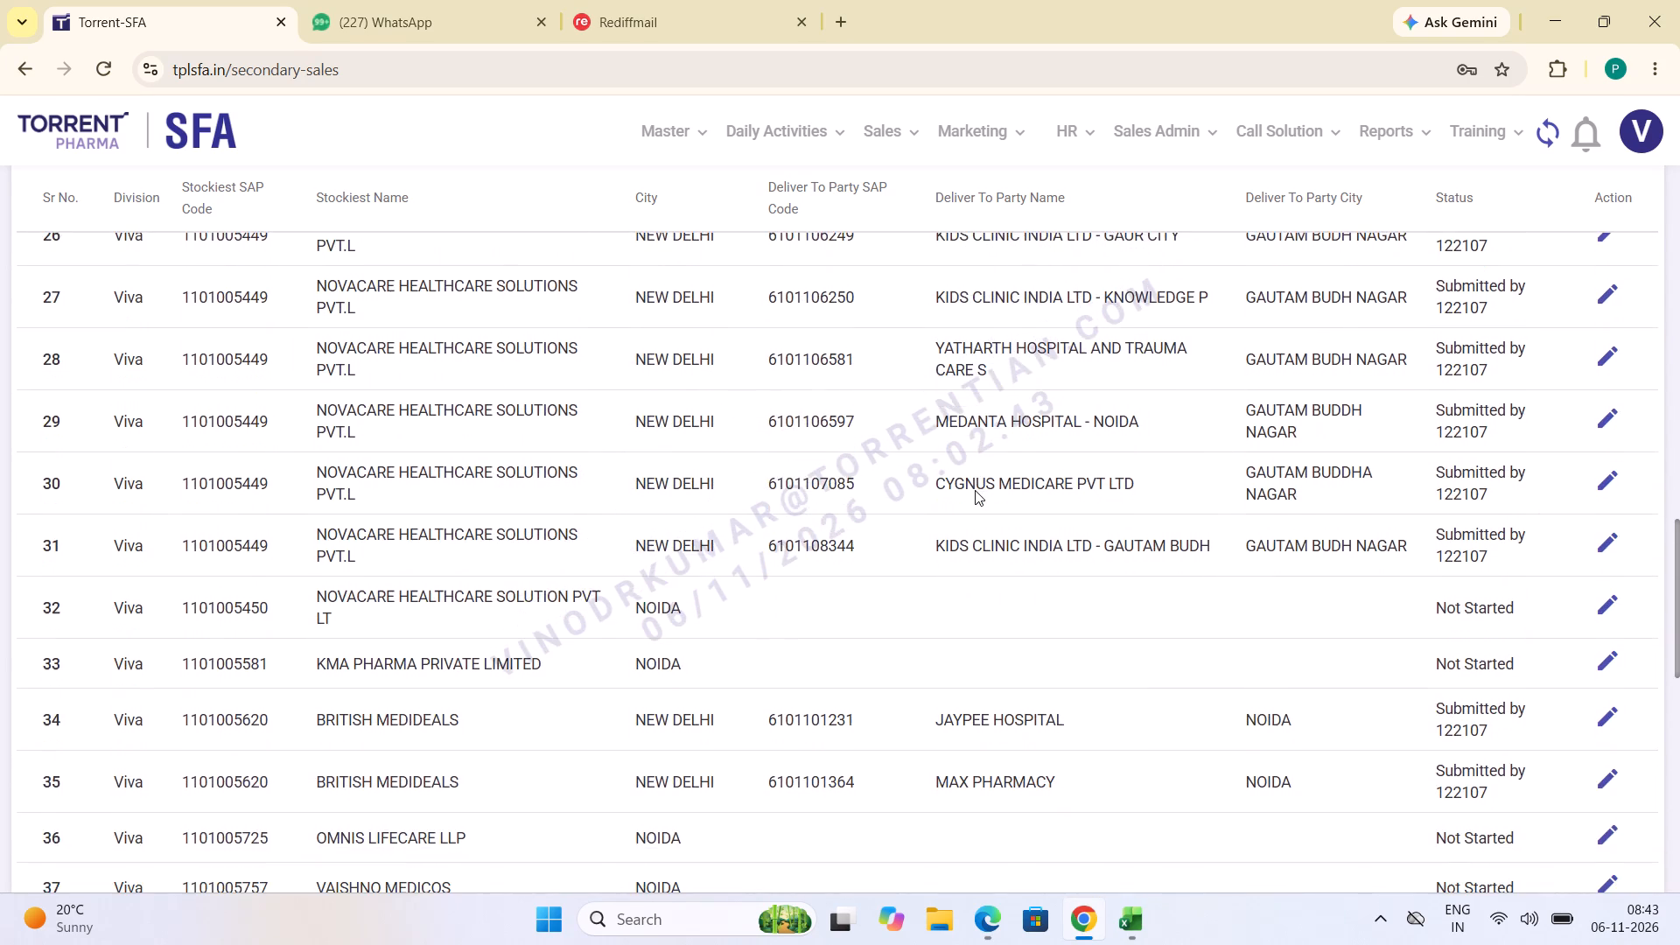
key(Down)
key(Down)
key(Down)
key(Down)
key(Down)
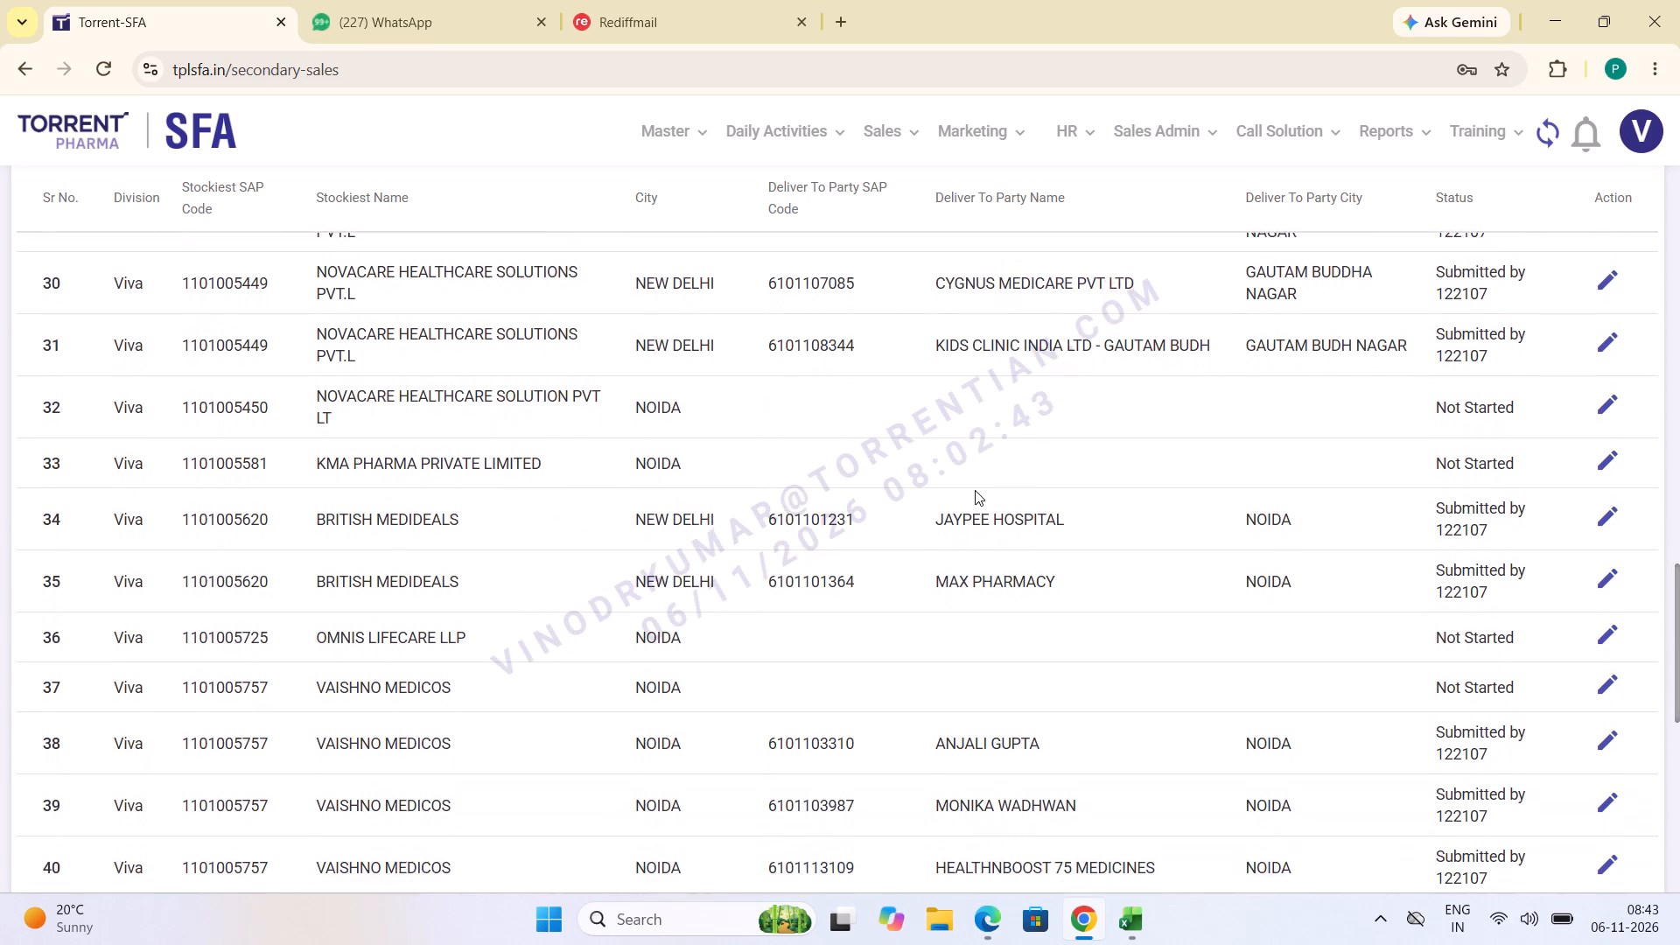
key(Down)
key(Down)
key(Down)
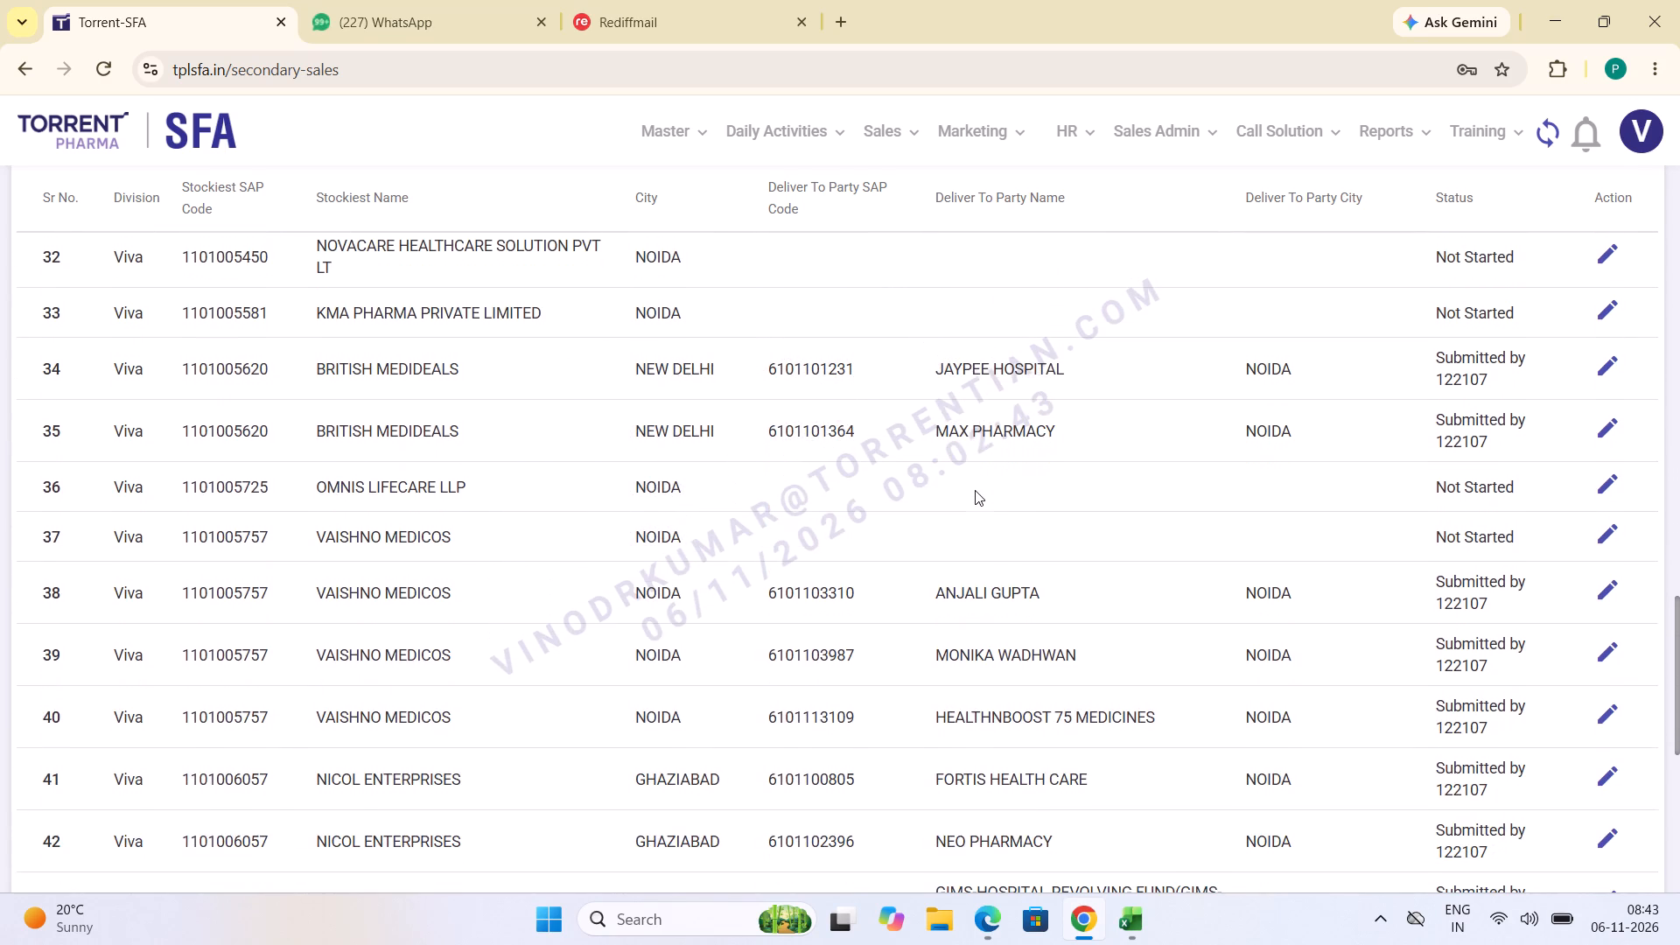
key(Down)
key(Down)
key(Down)
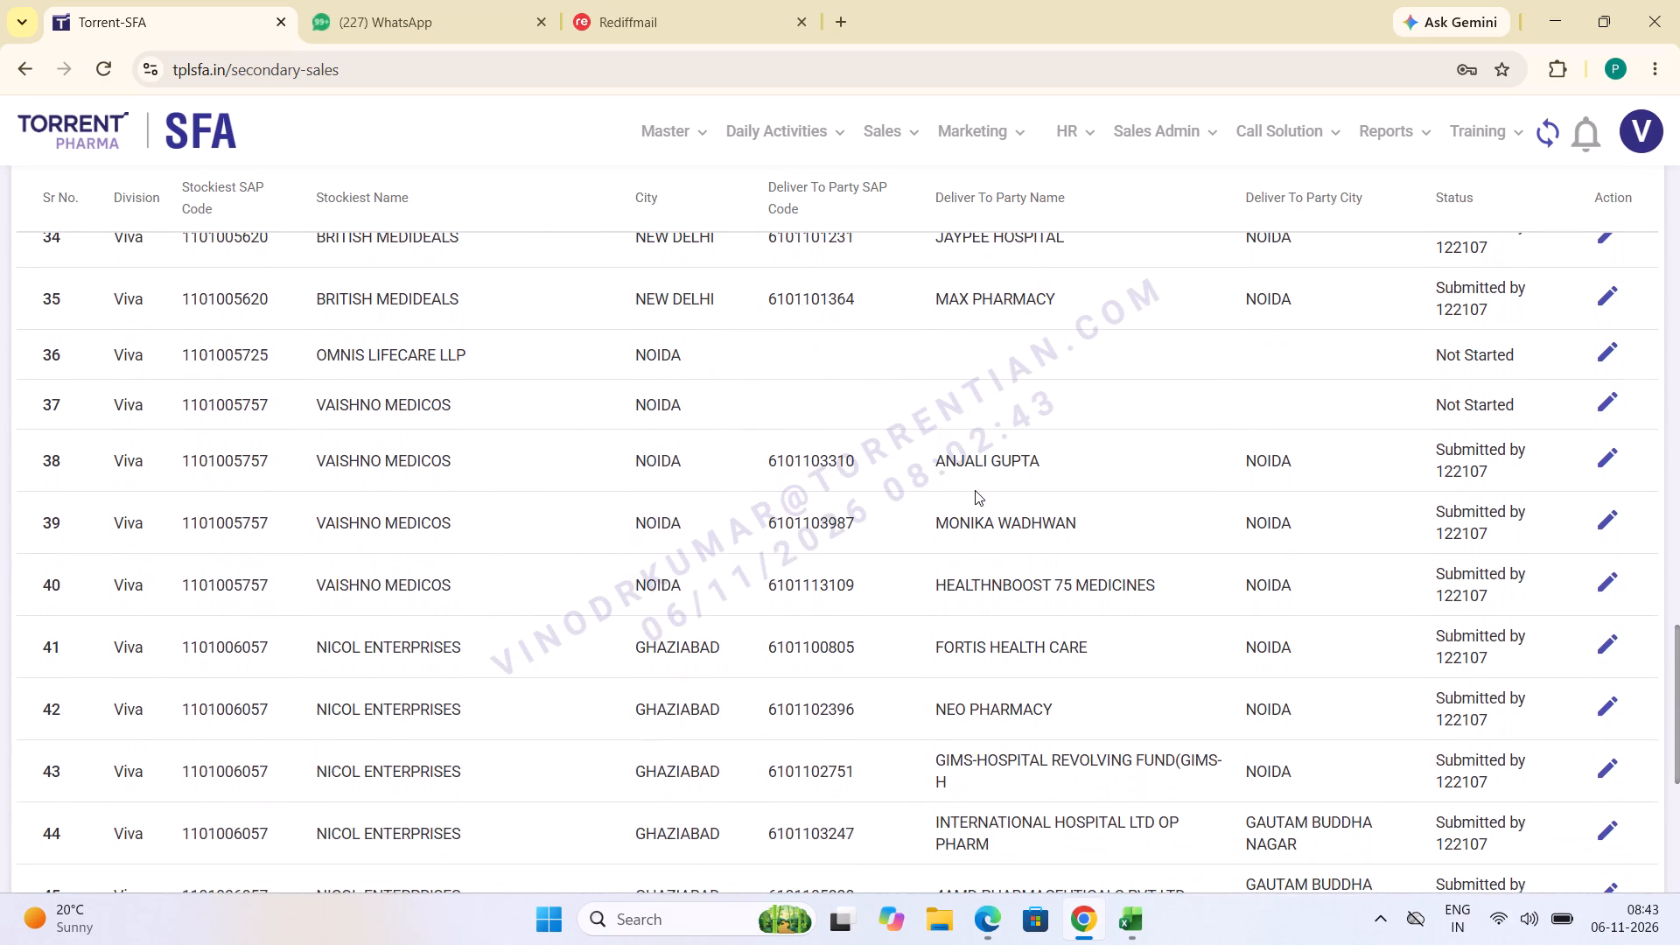
key(Down)
key(Down)
key(Down)
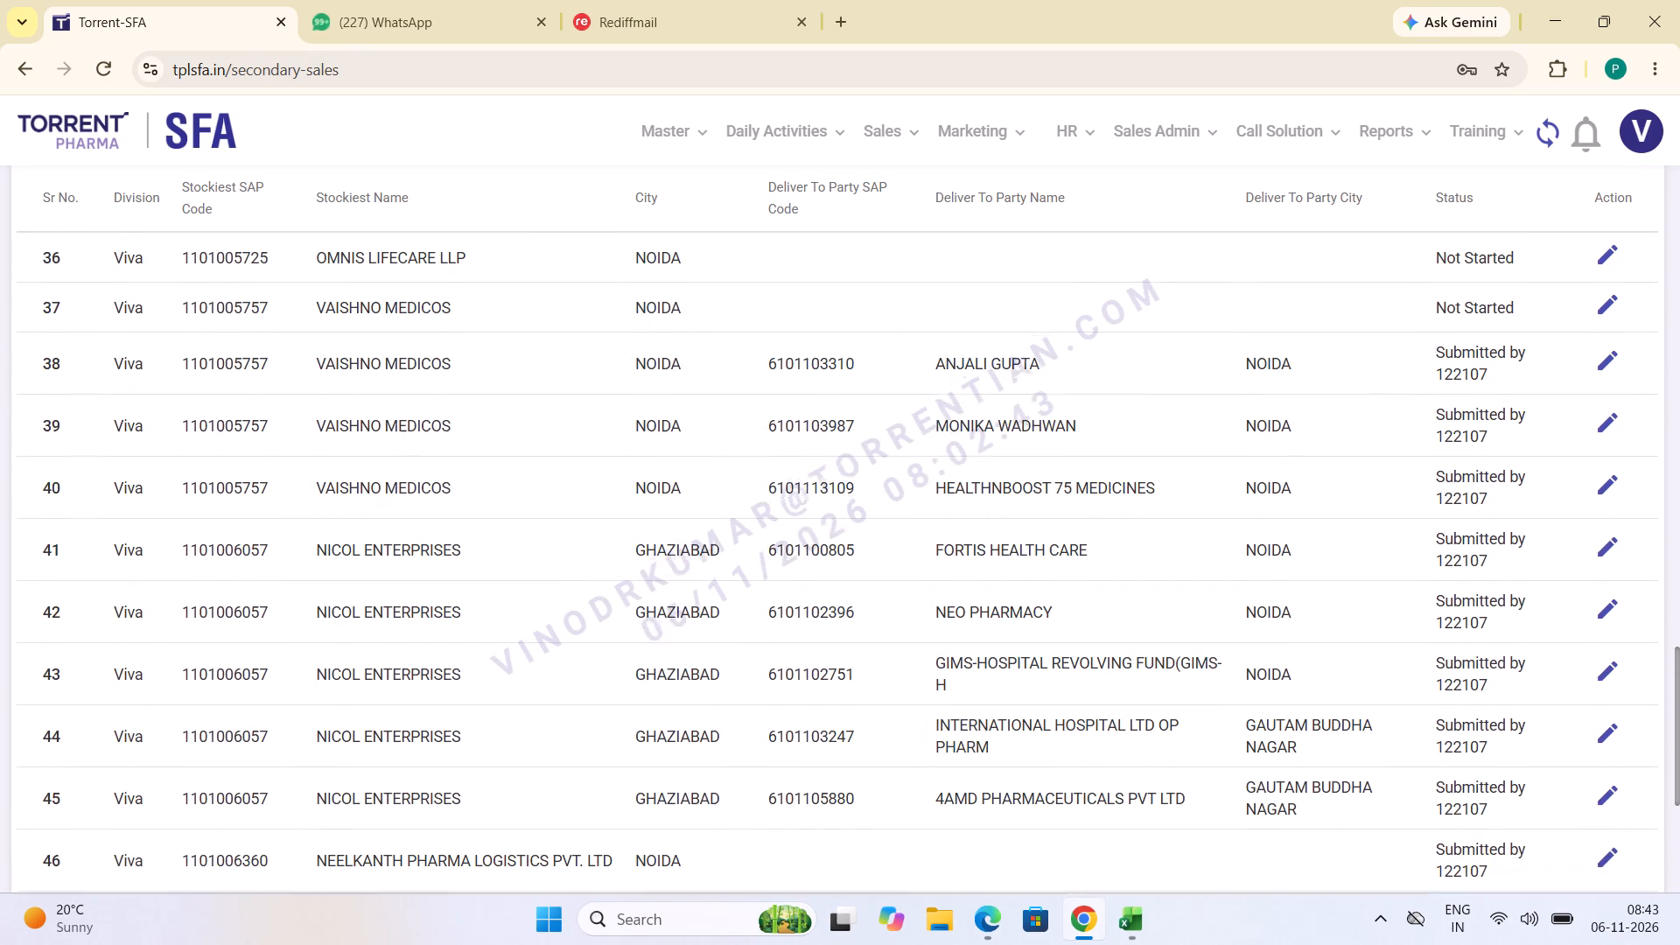
key(Down)
key(Down)
key(Down)
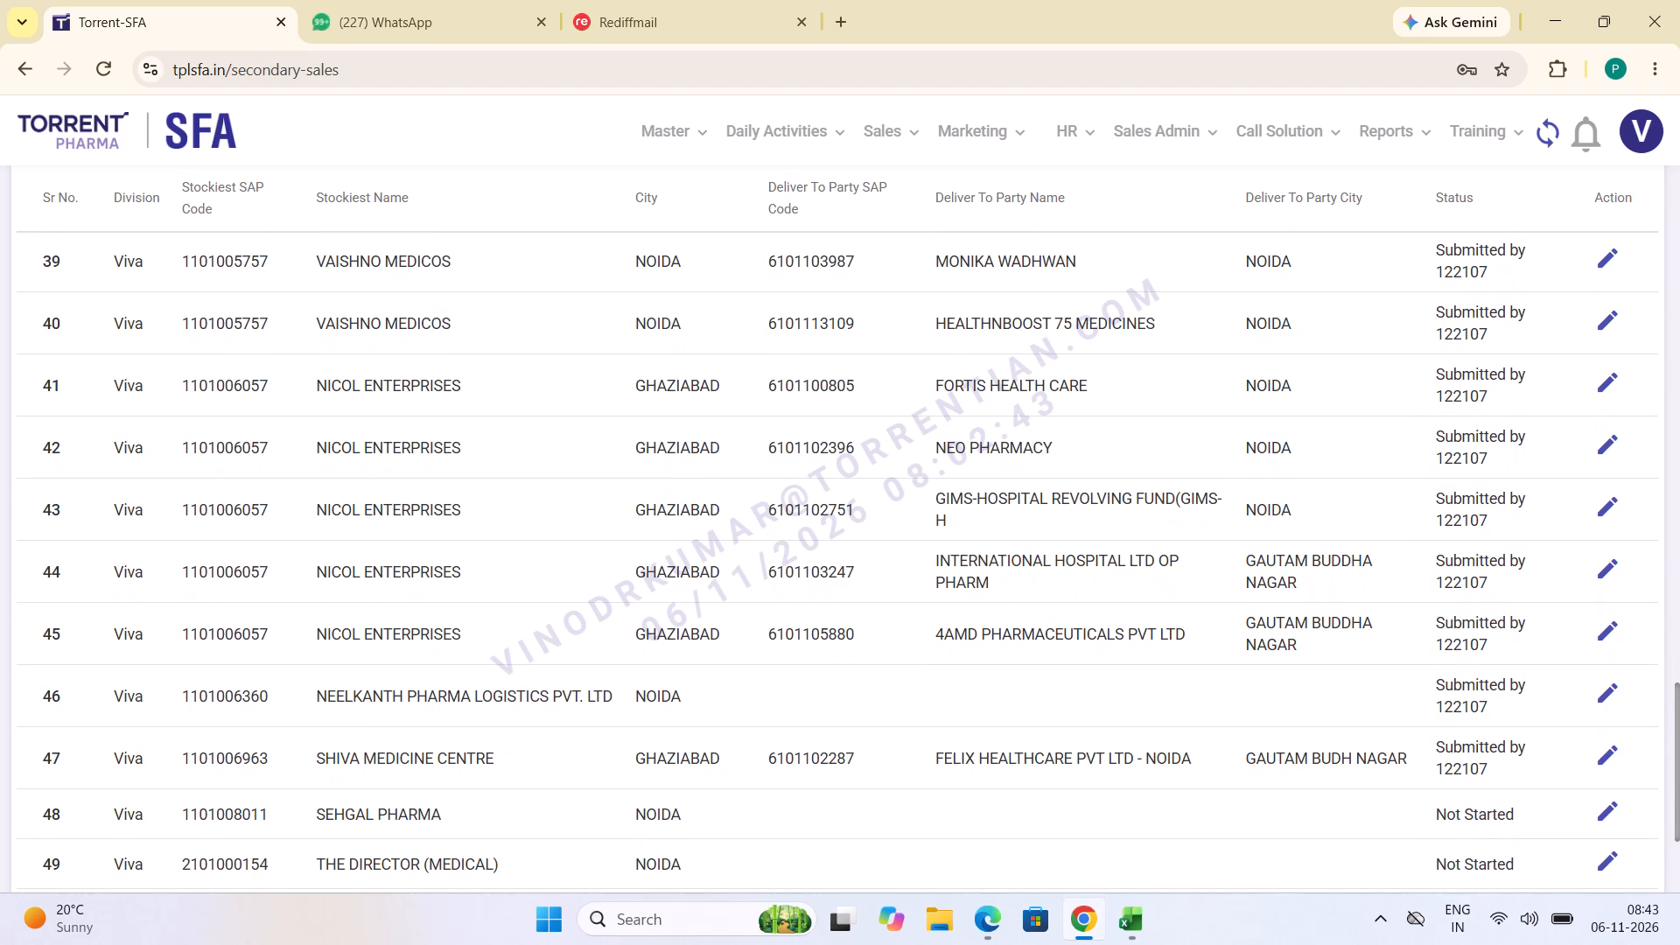
key(Down)
key(Down)
key(Down)
key(Down)
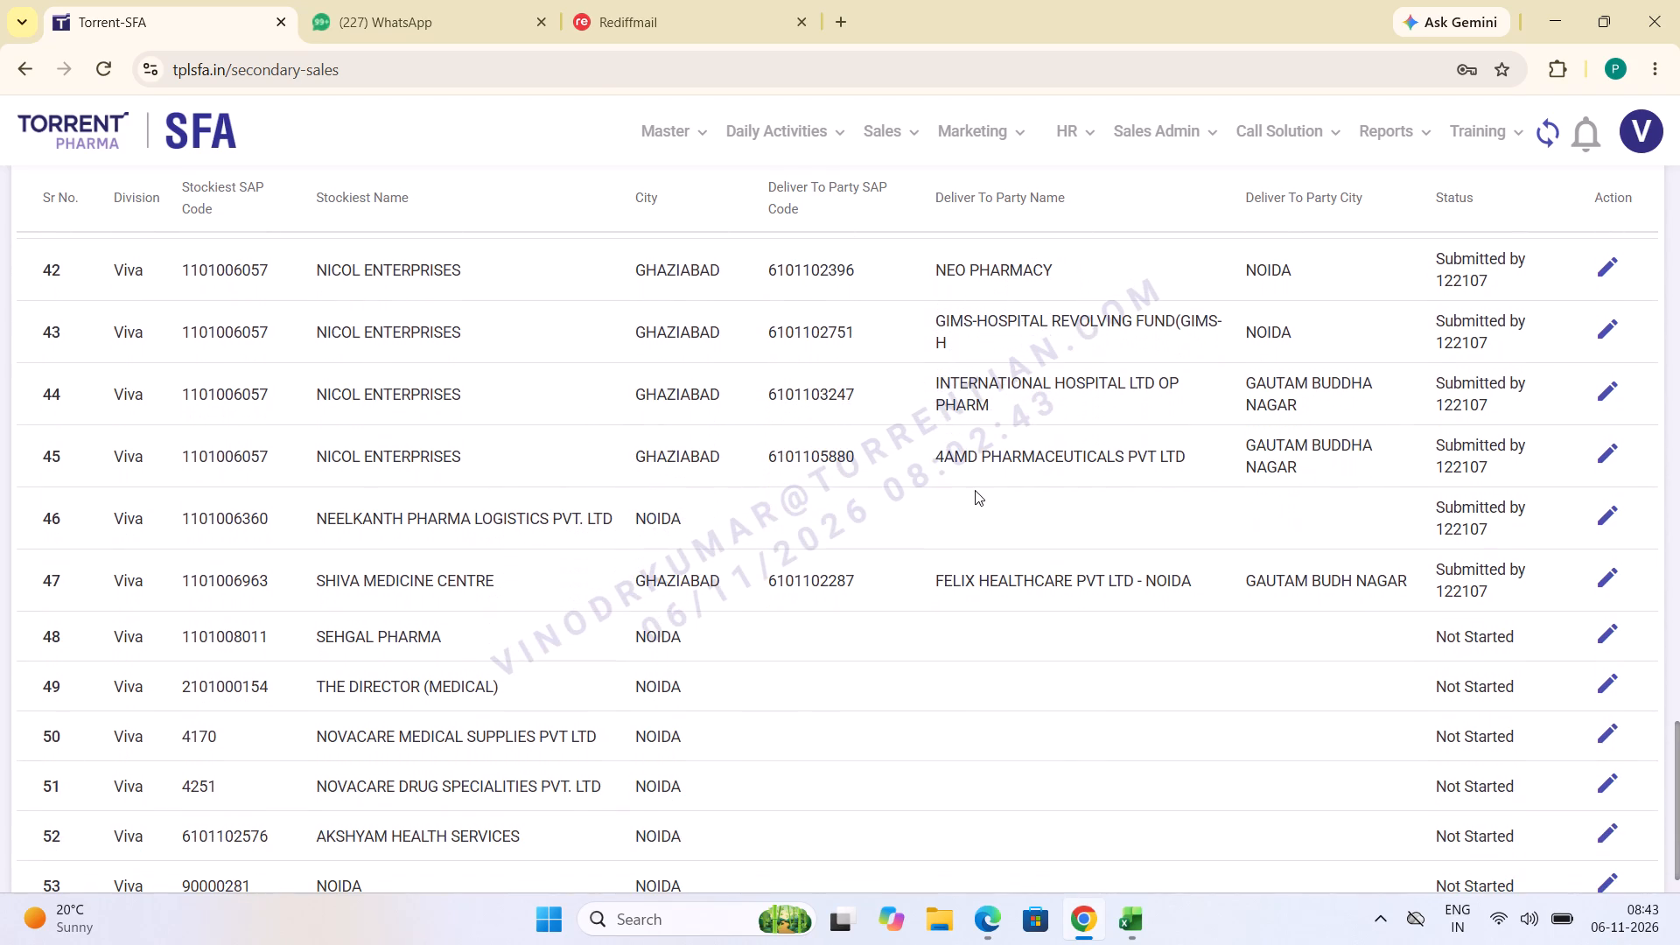
key(Down)
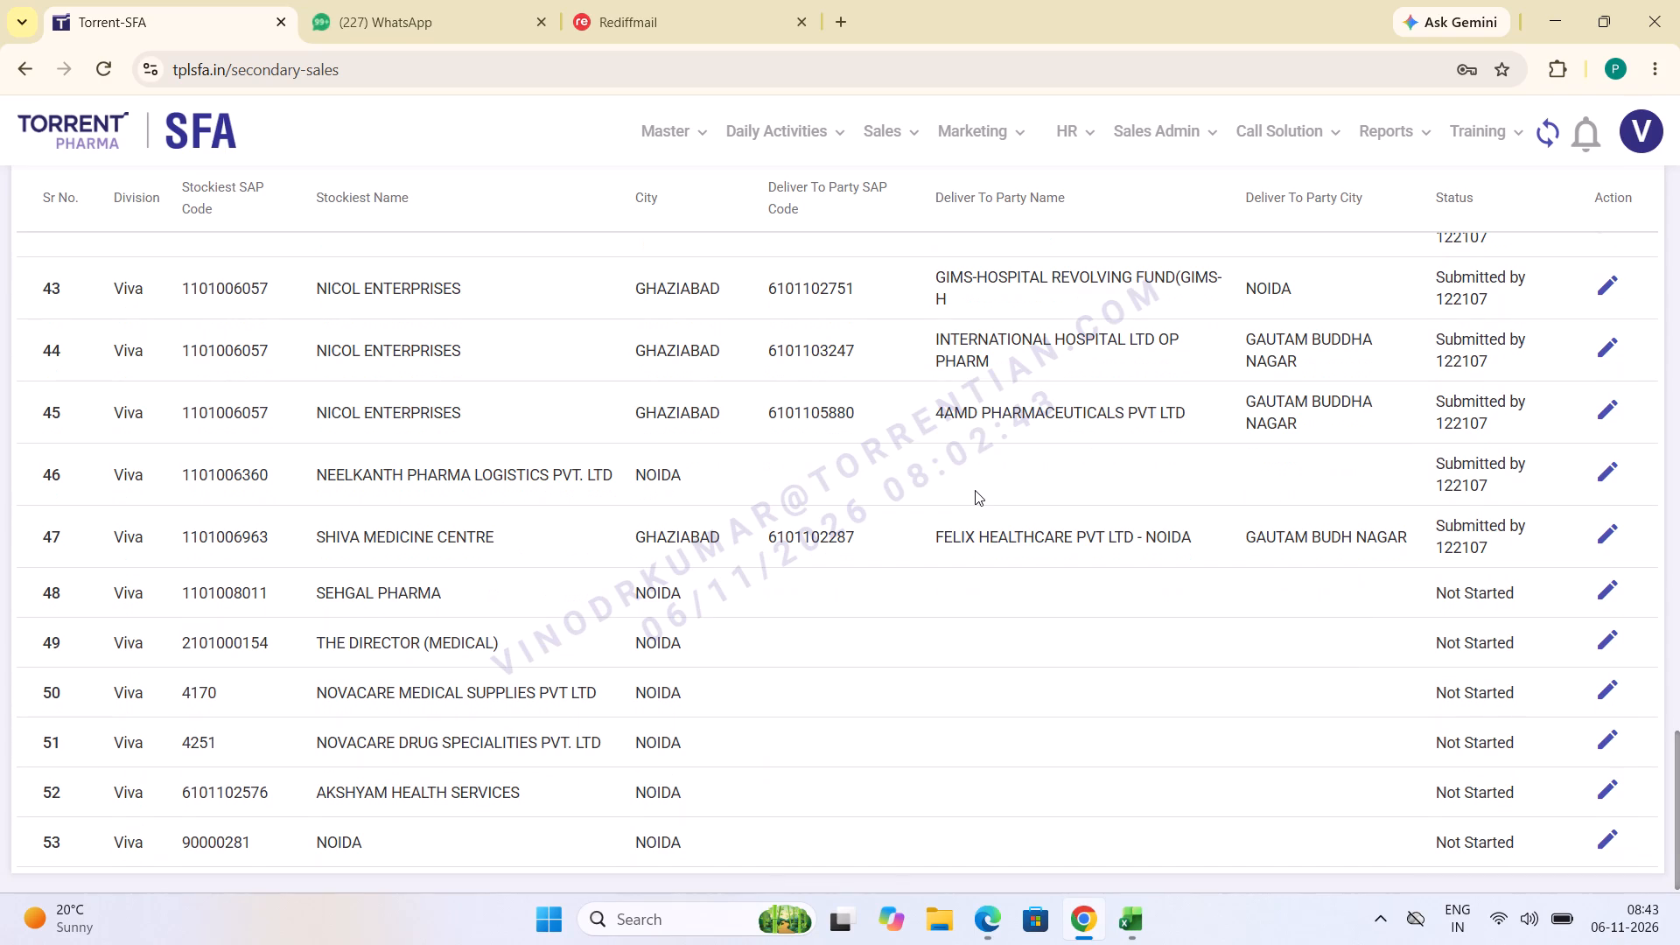
key(Down)
key(Down)
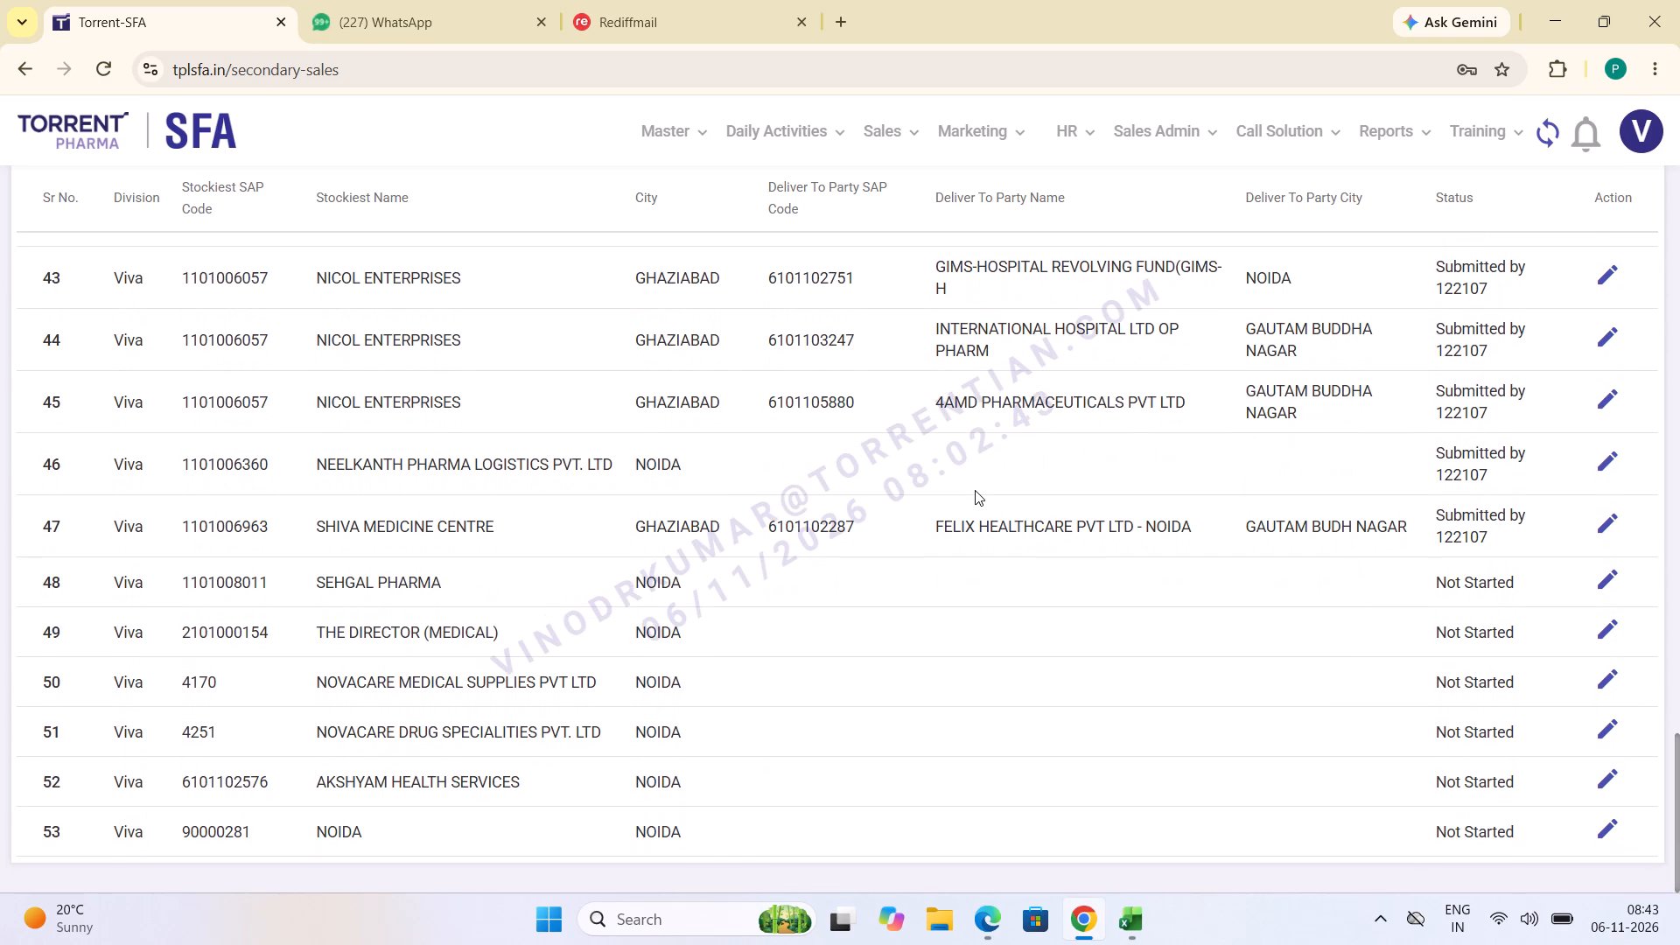
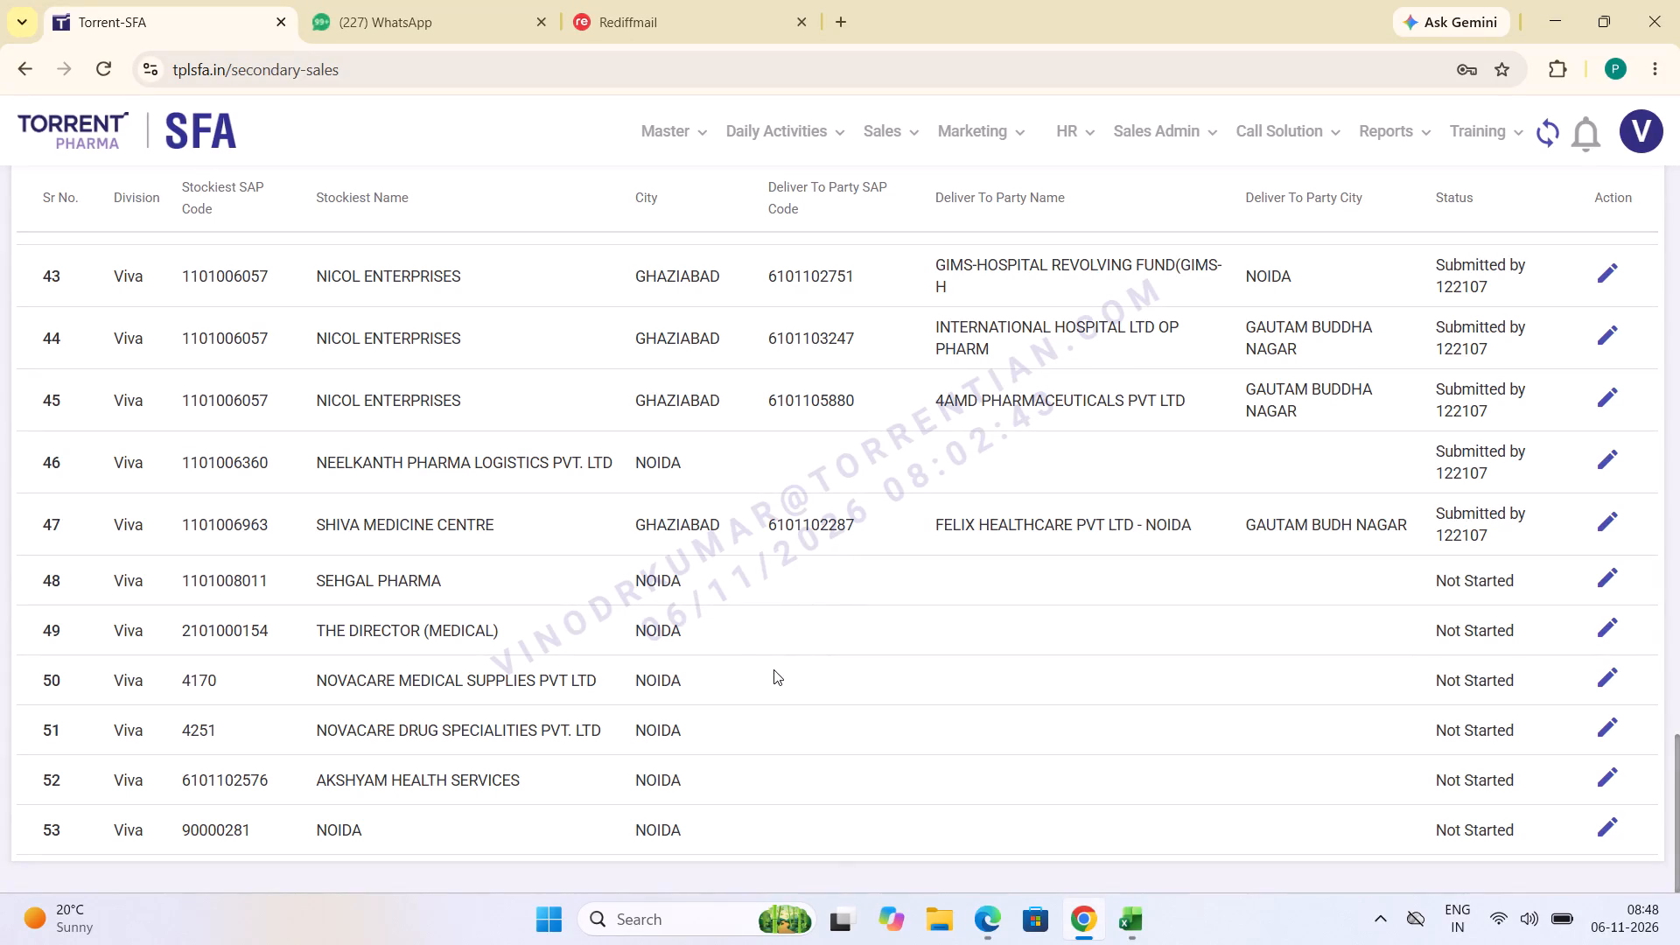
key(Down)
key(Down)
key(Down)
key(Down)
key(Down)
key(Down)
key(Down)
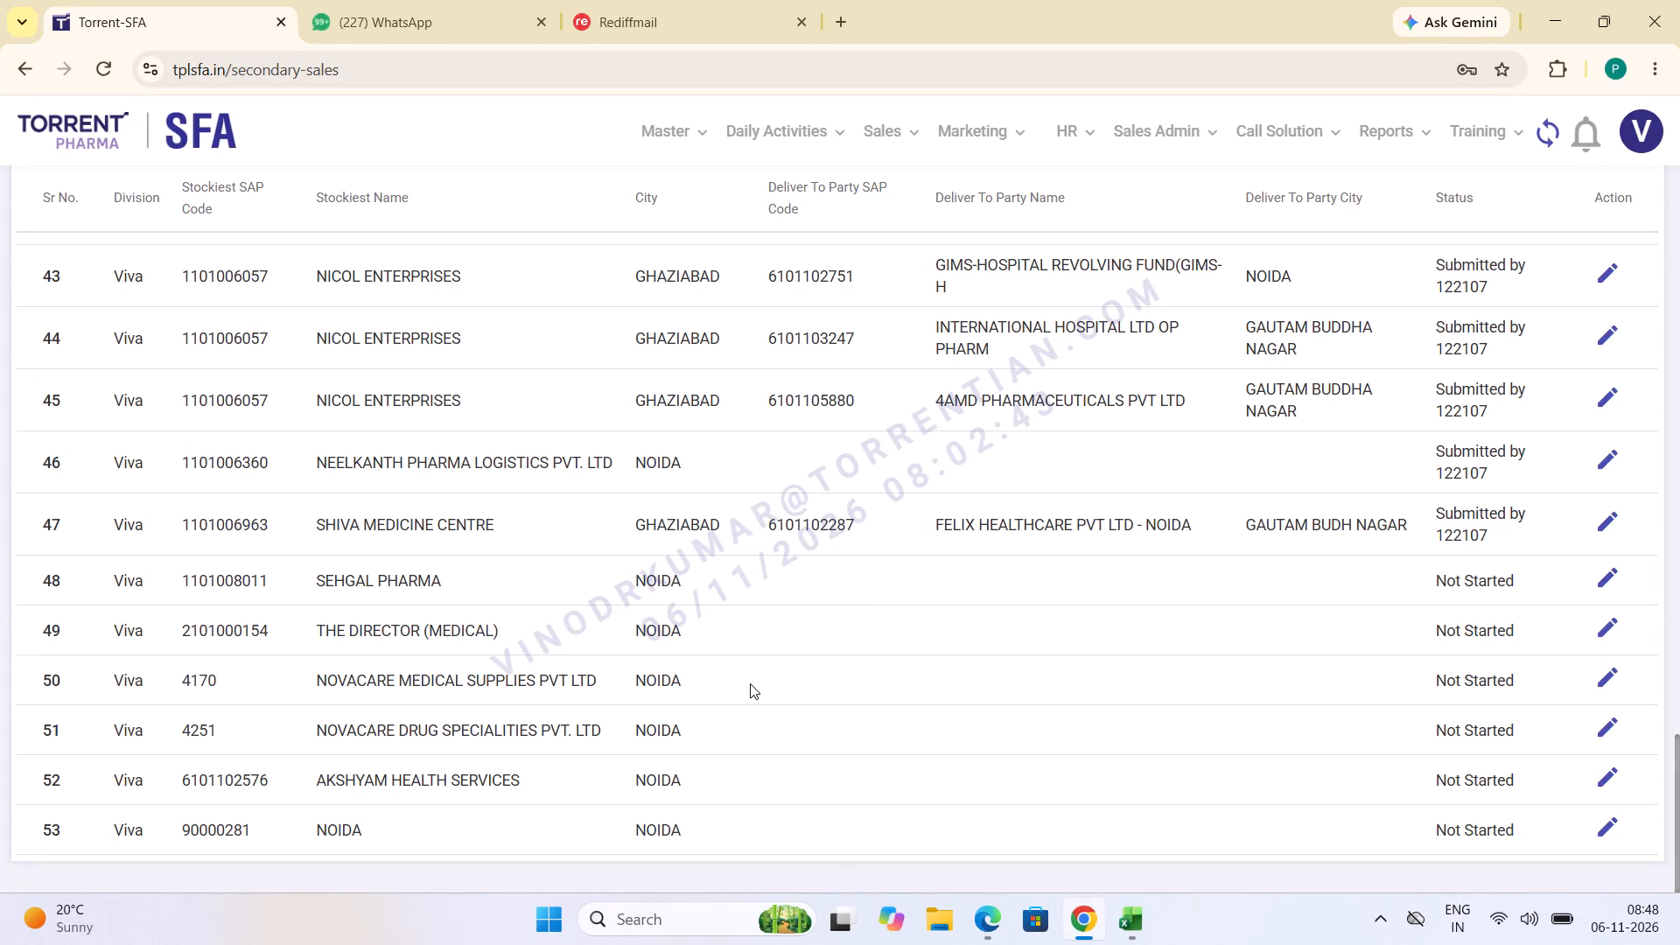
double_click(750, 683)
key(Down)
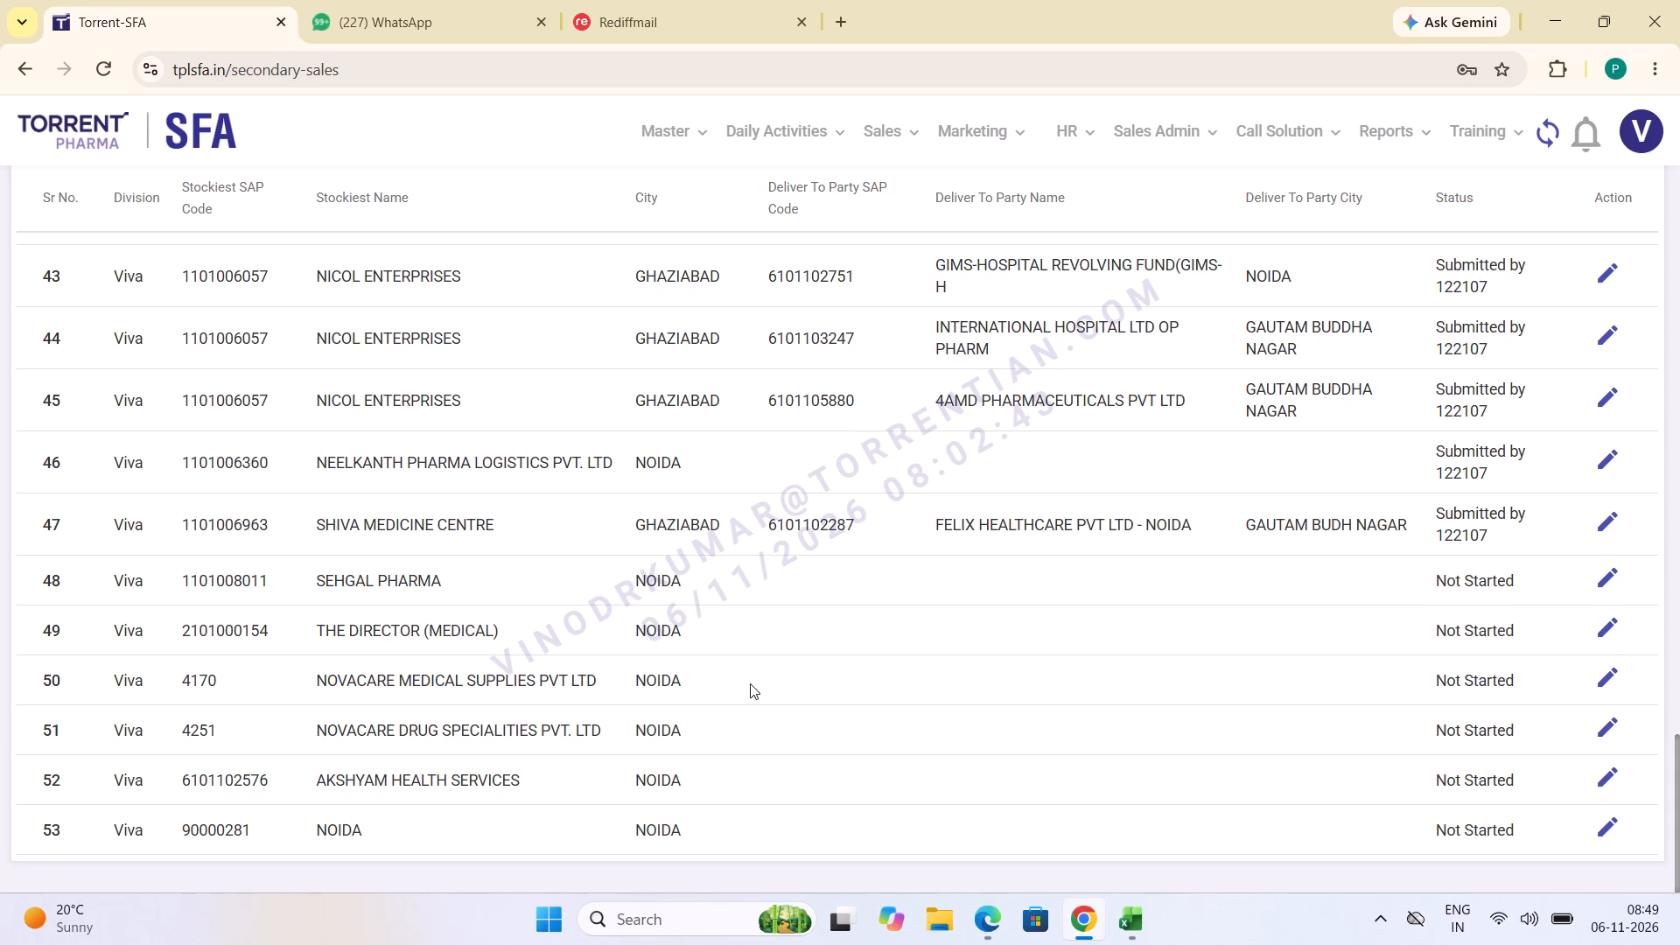
Review the submission status of every stockist in the Secondary list again, from the last row back to the first.
key(Up)
key(Up)
key(Up)
key(Up)
key(Up)
key(Up)
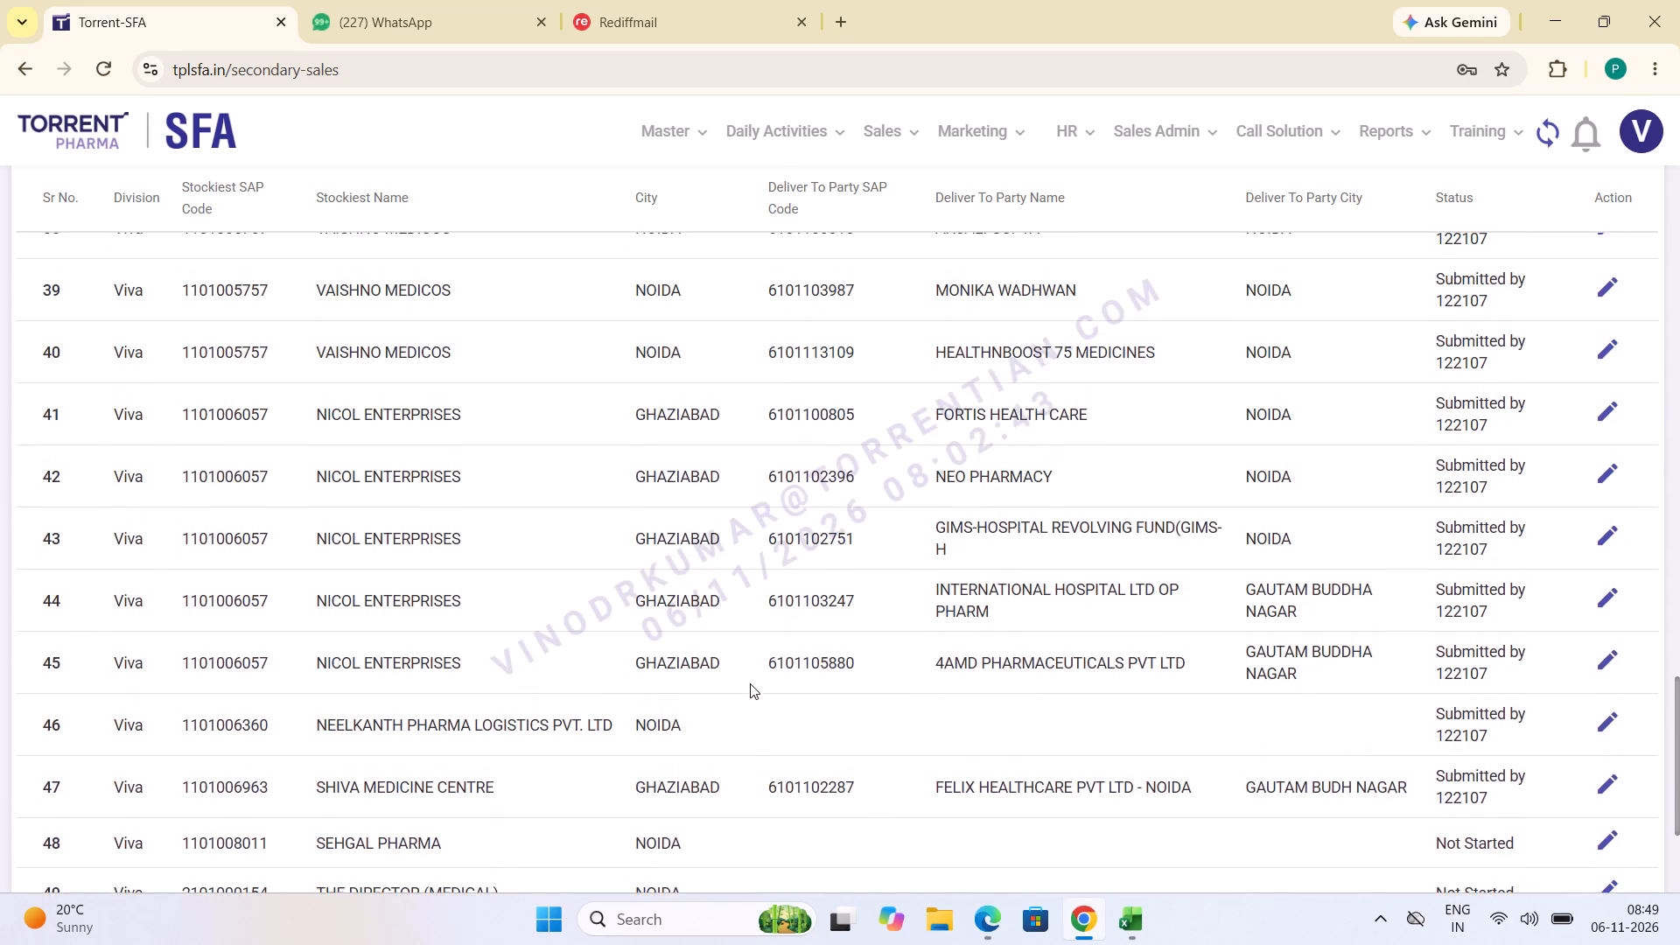
key(Up)
key(Up)
key(Up)
key(Up)
key(Up)
key(Up)
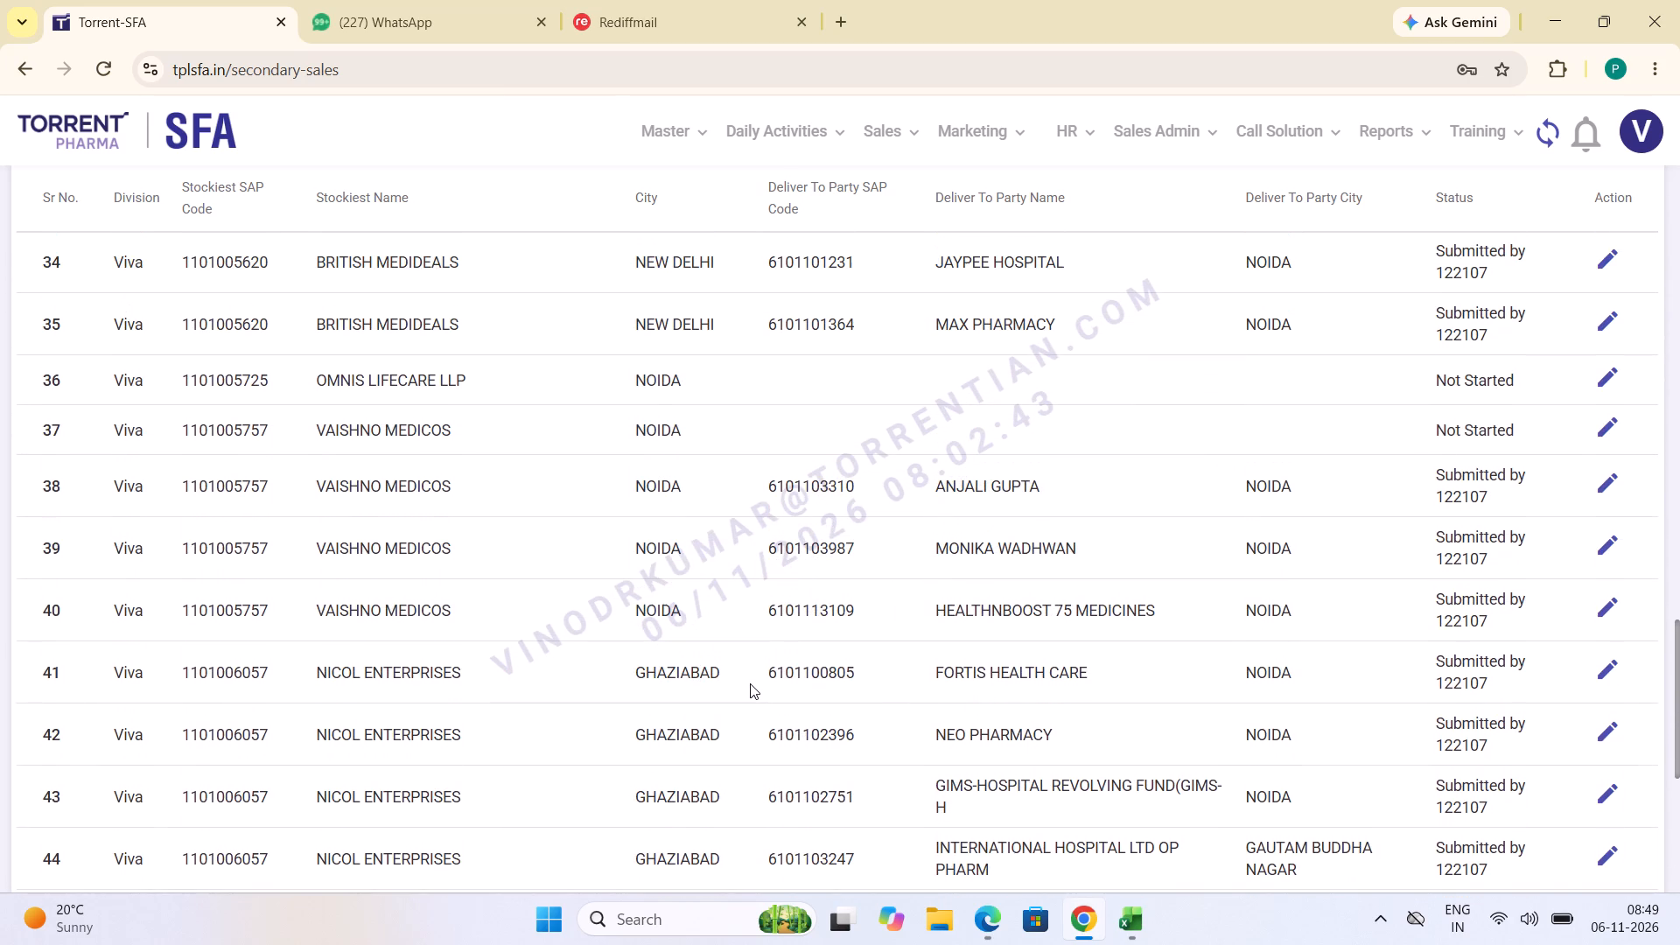
key(Up)
key(Up)
key(Up)
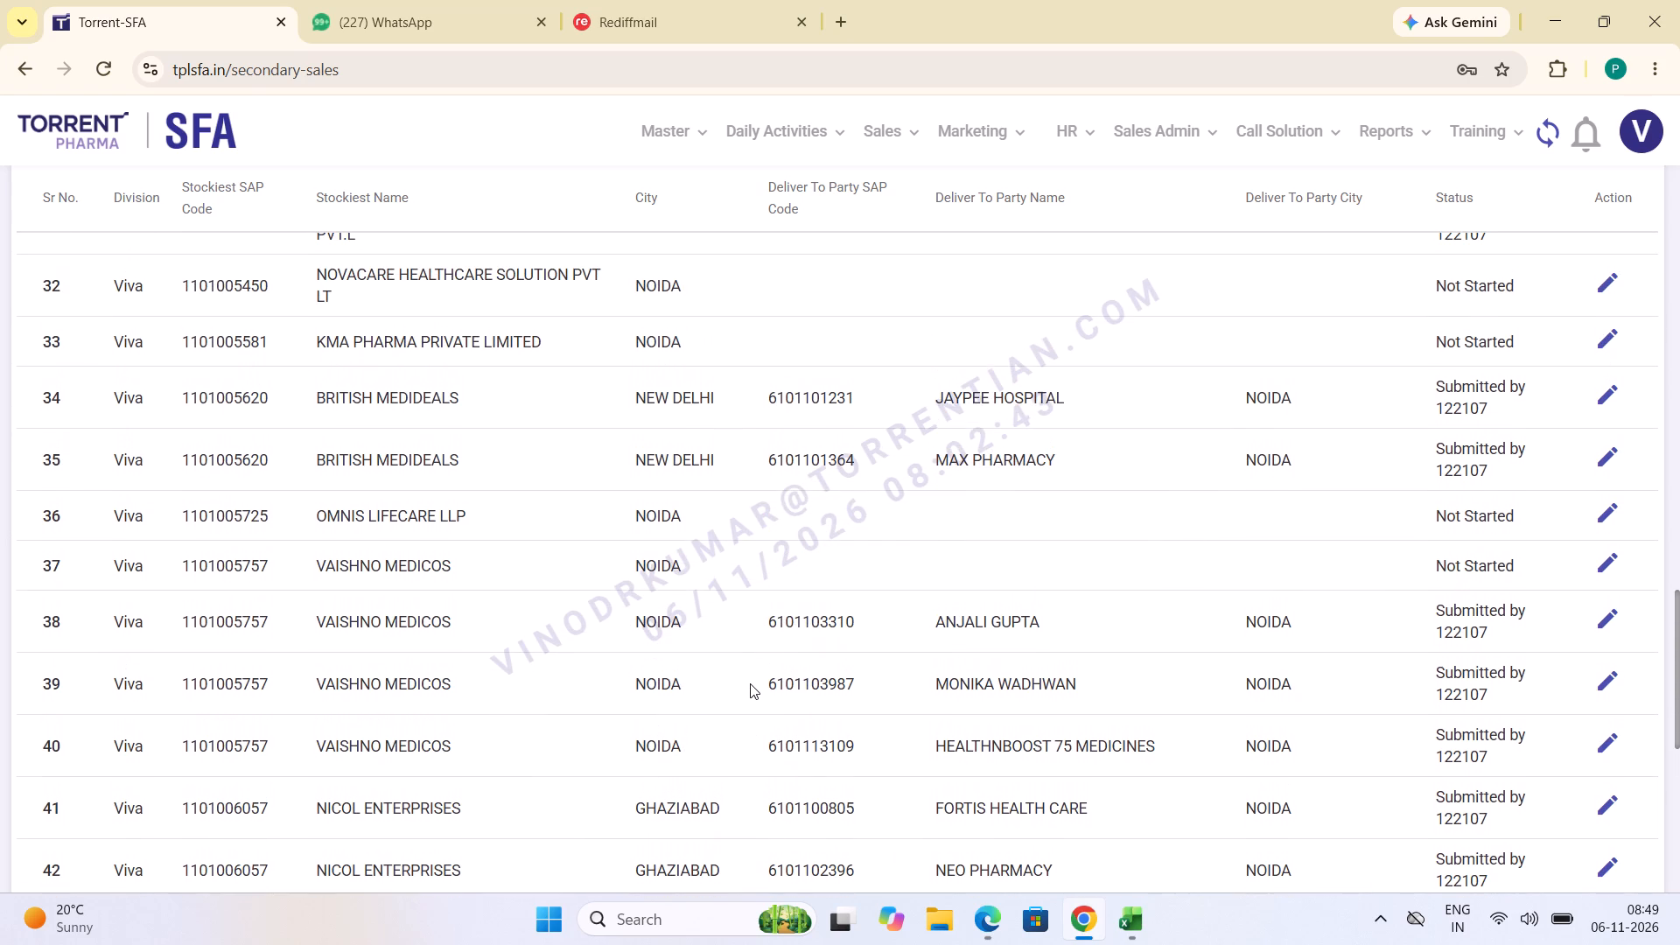
key(Up)
key(Up)
key(Up)
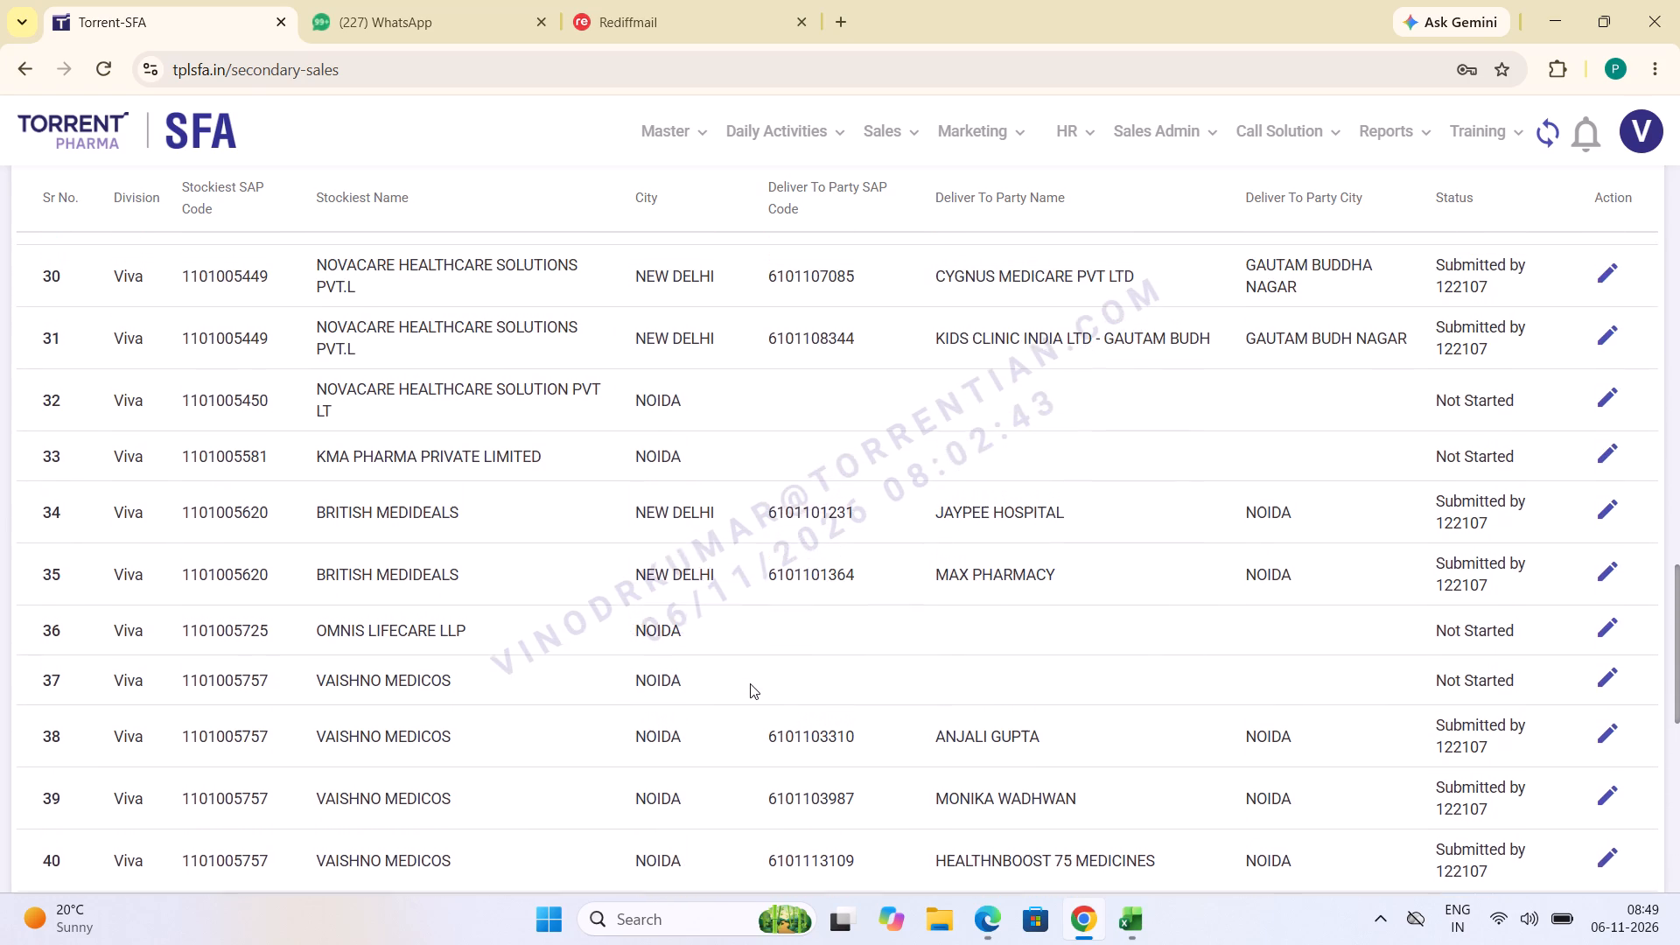
key(Up)
key(Up)
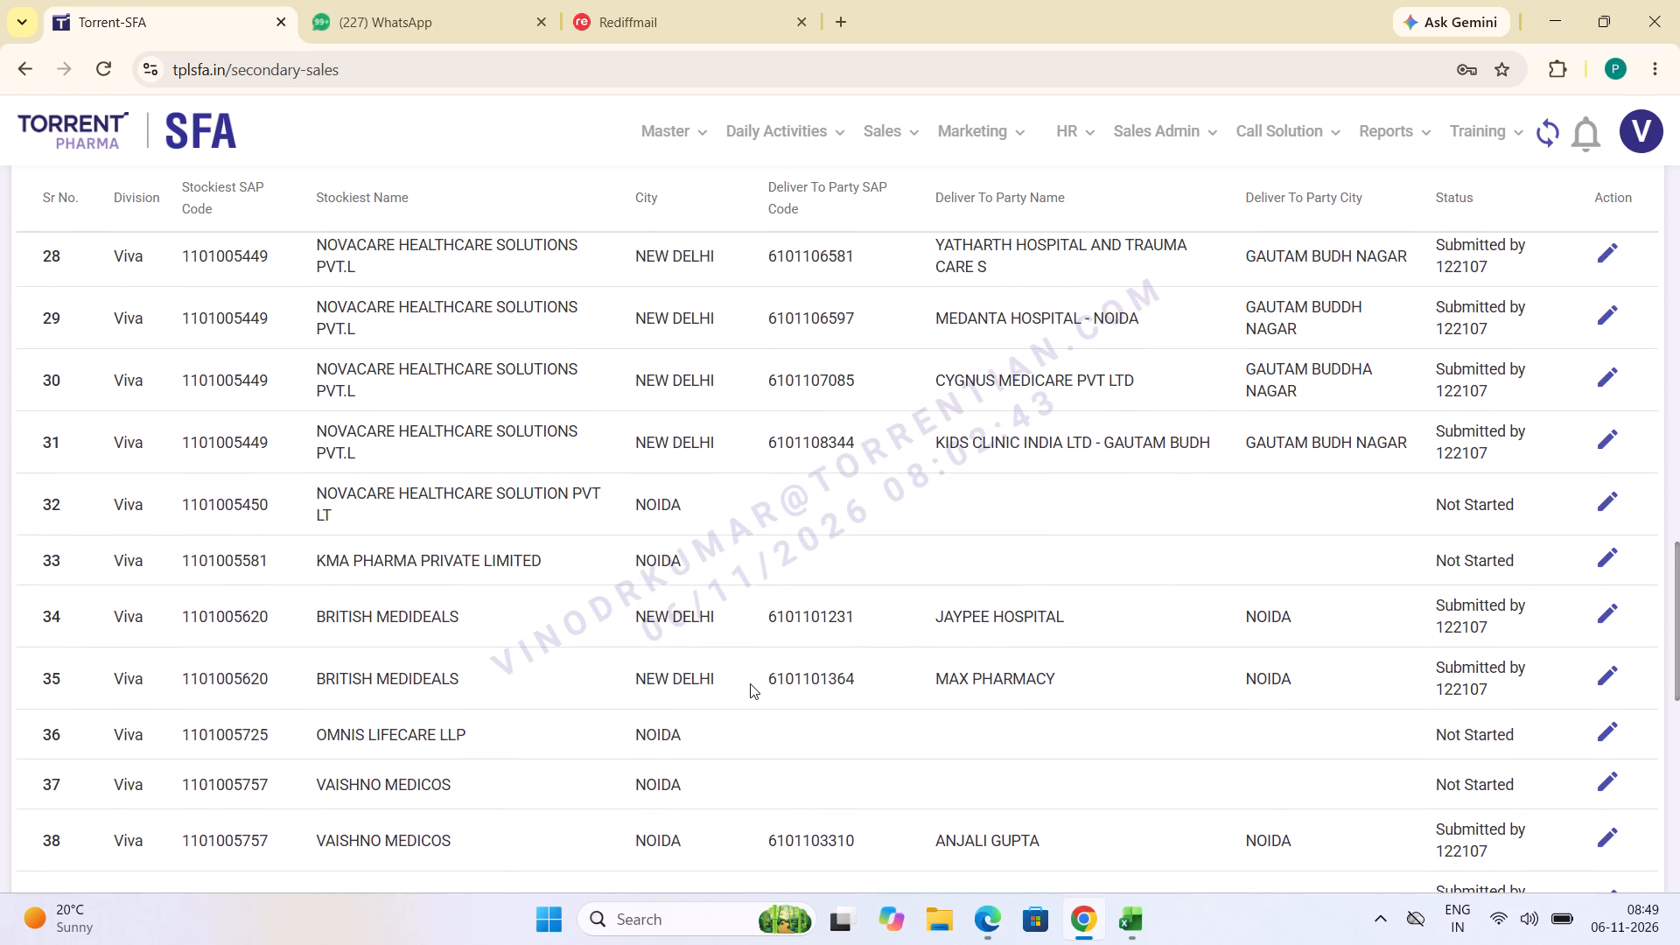
key(Up)
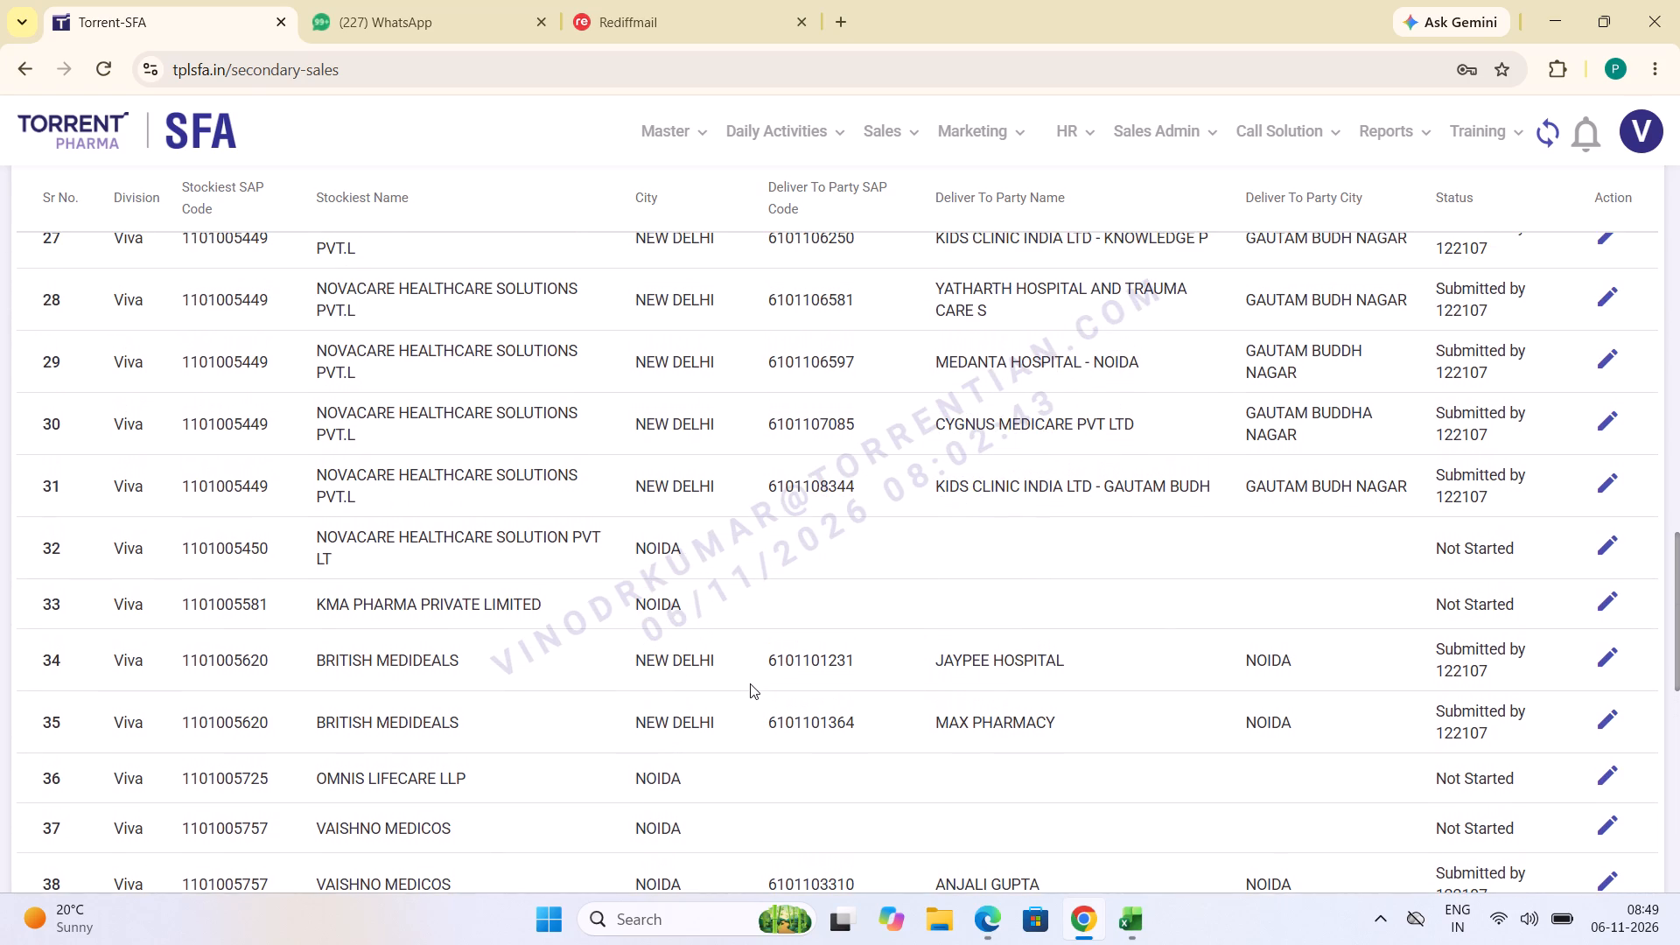
key(Up)
key(Up)
key(Up)
key(Up)
key(Up)
key(Up)
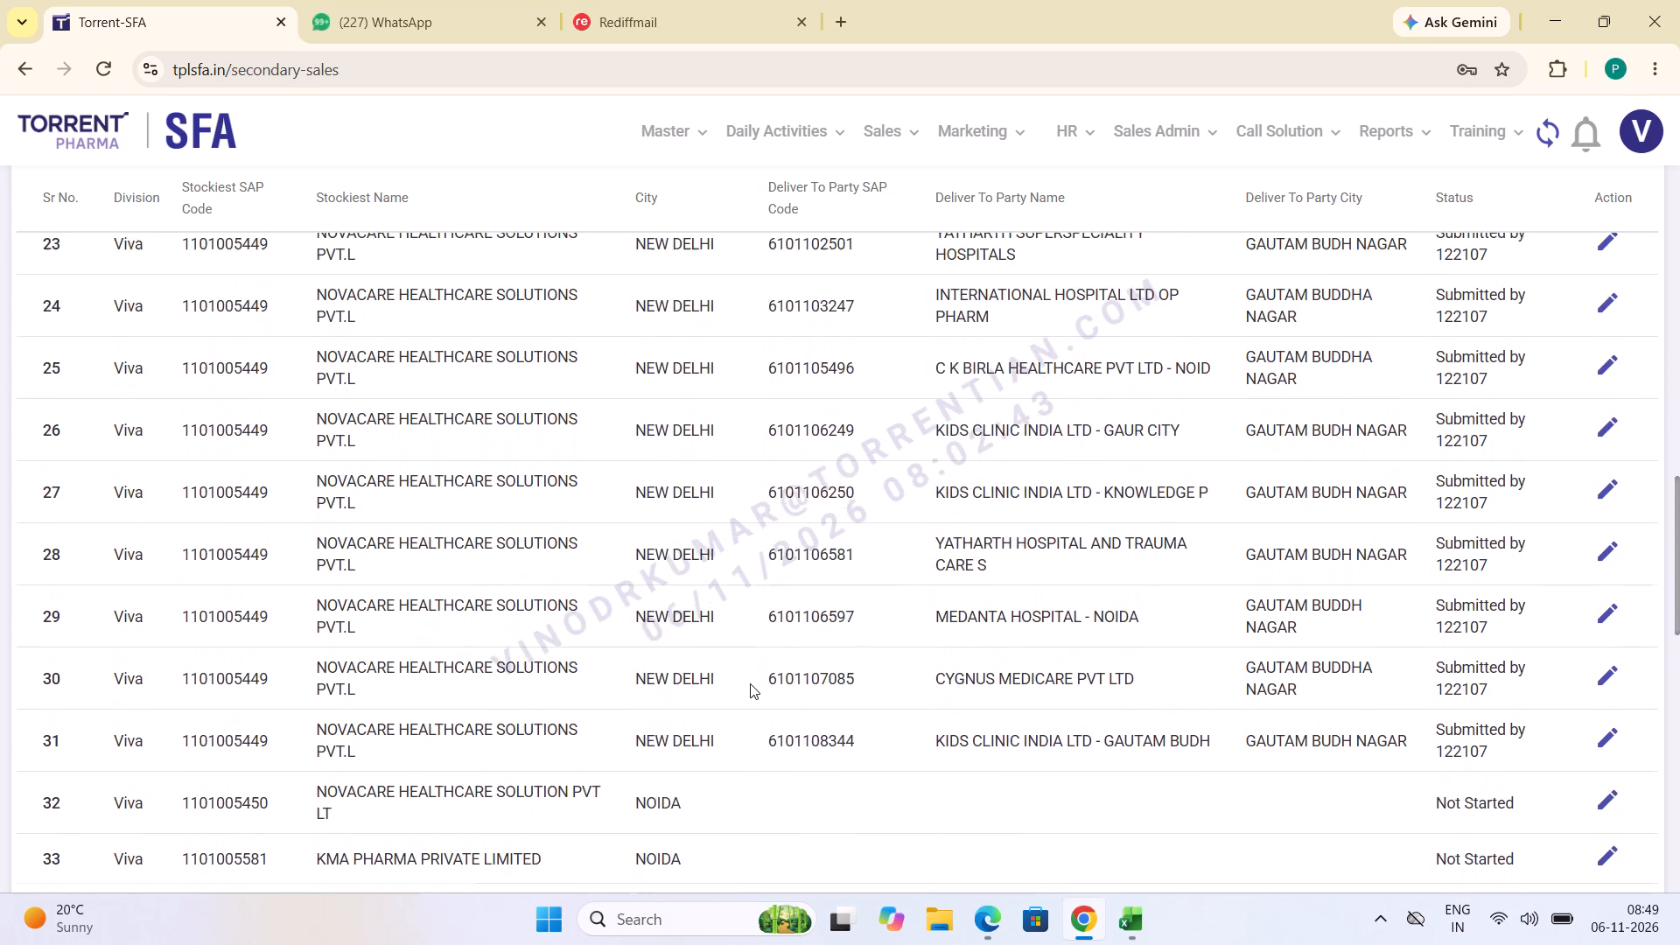
key(Up)
key(Up)
key(Up)
key(Up)
key(Up)
key(Up)
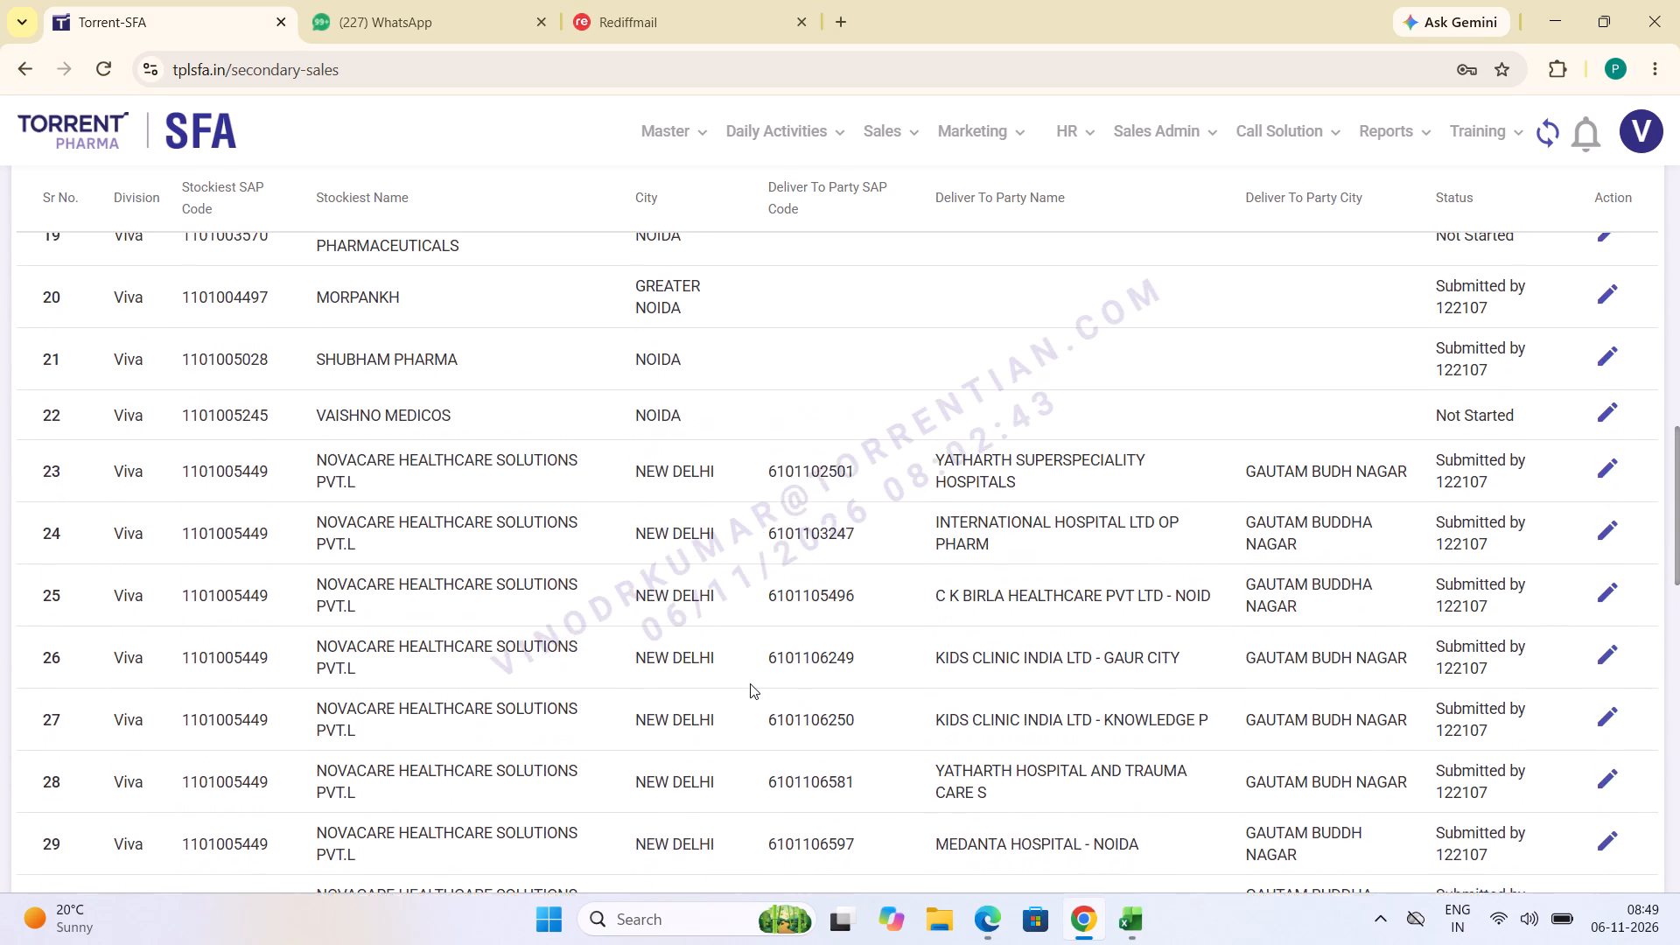
key(Up)
key(Up)
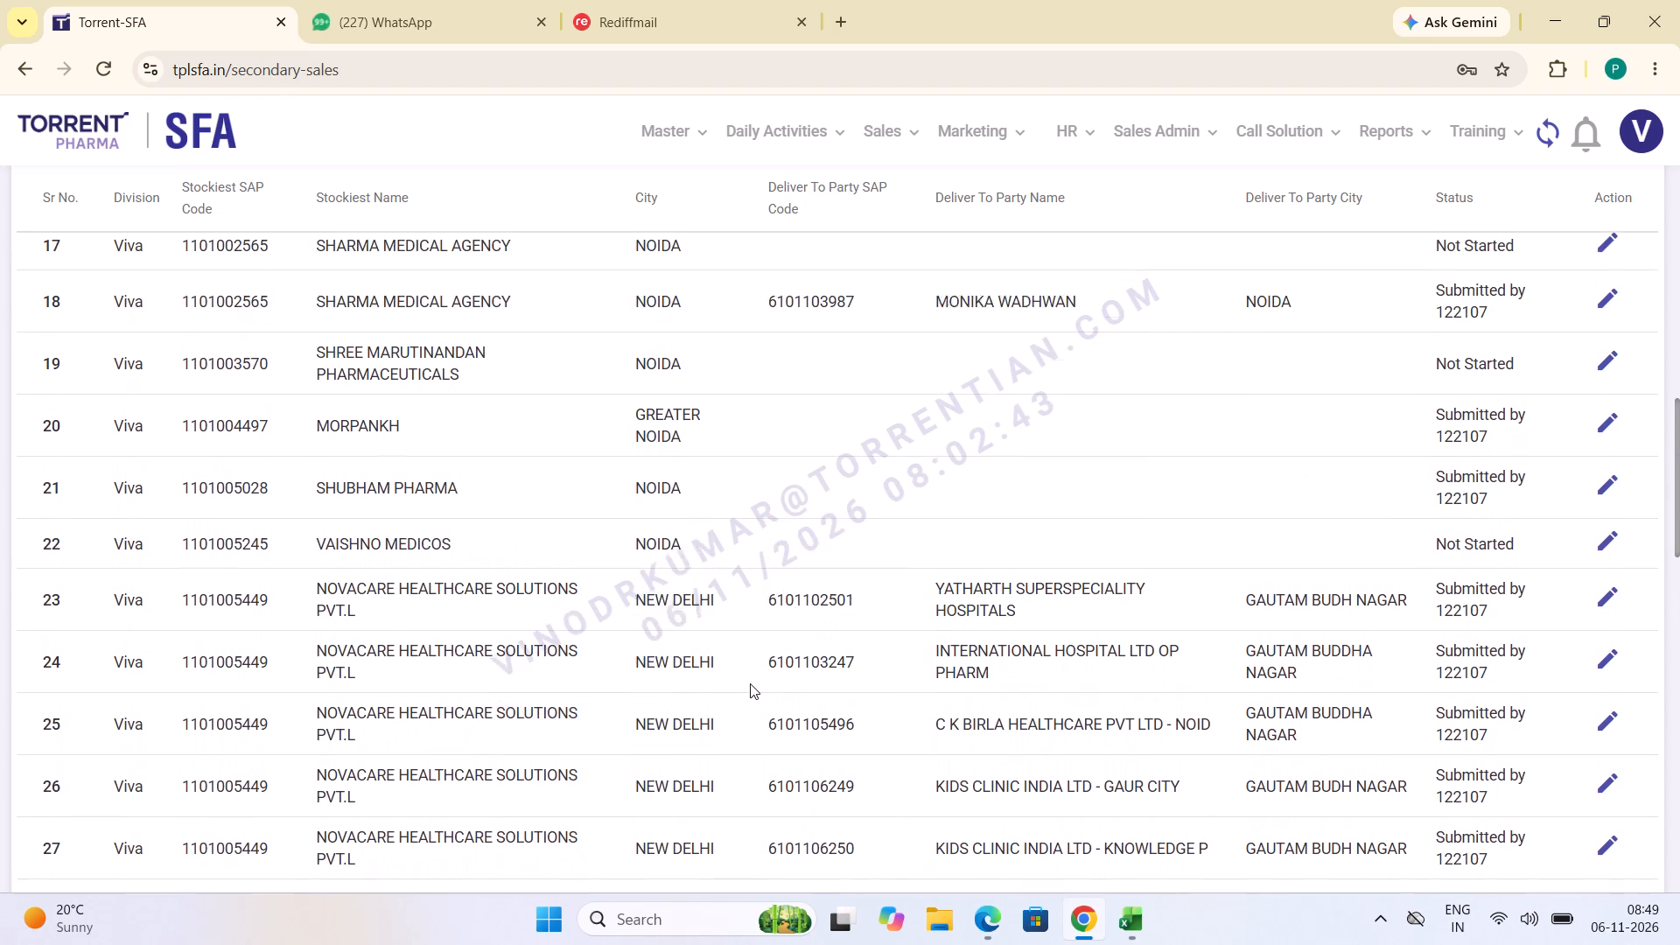
key(Up)
key(Up)
key(Up)
key(Up)
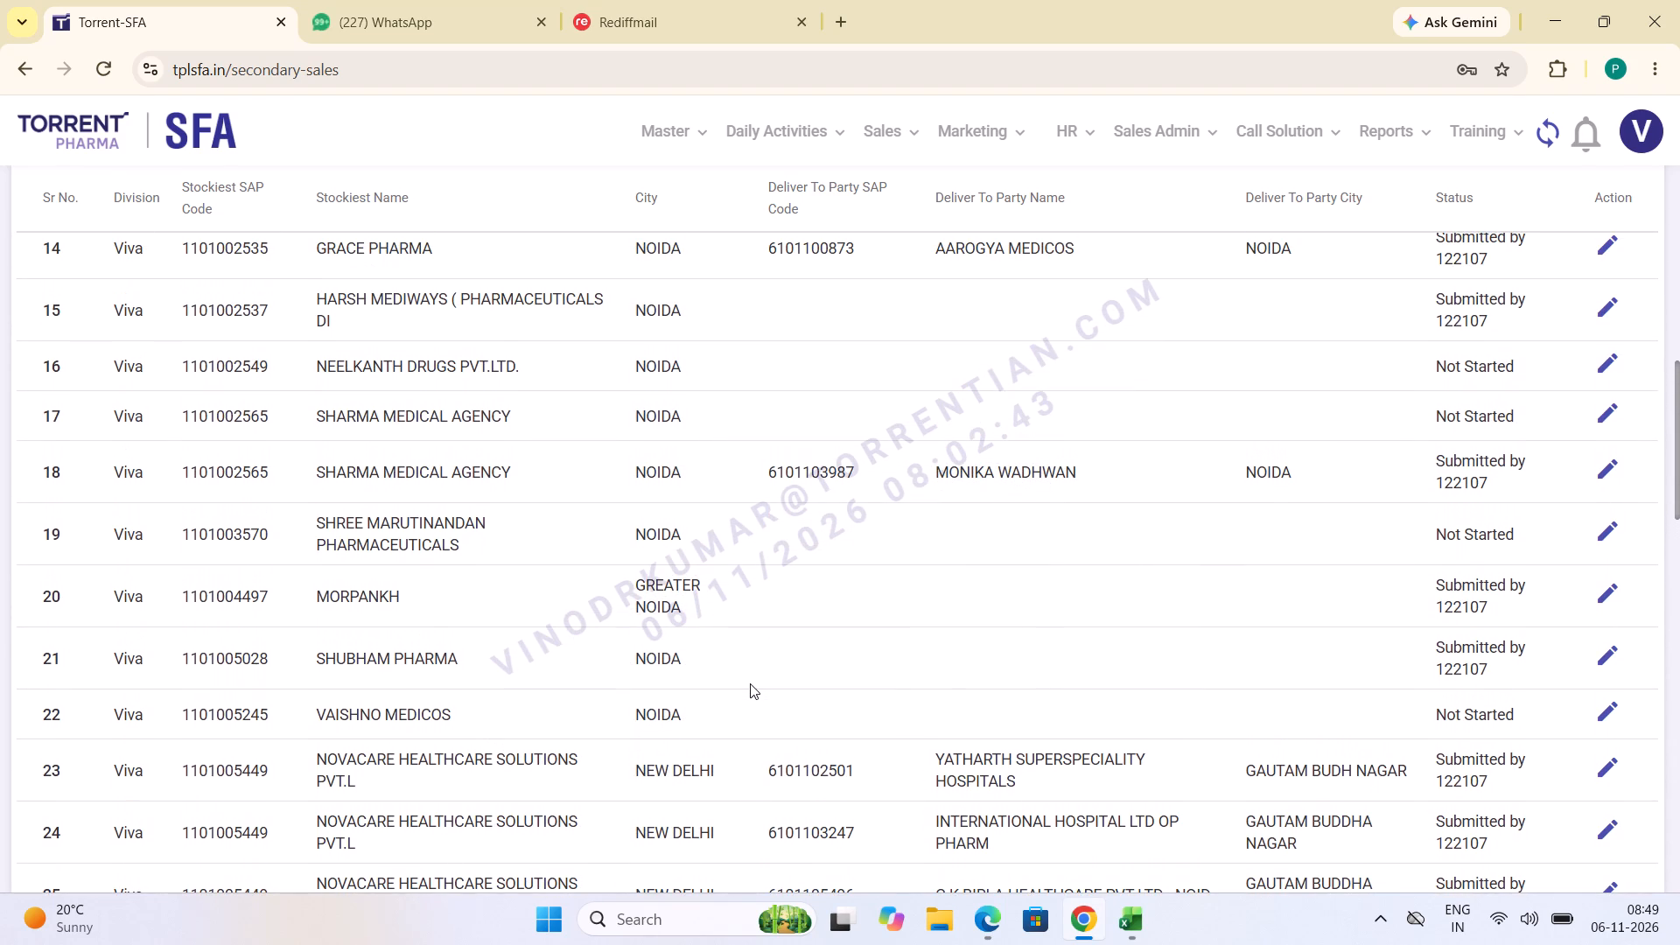
key(Up)
key(Up)
key(Up)
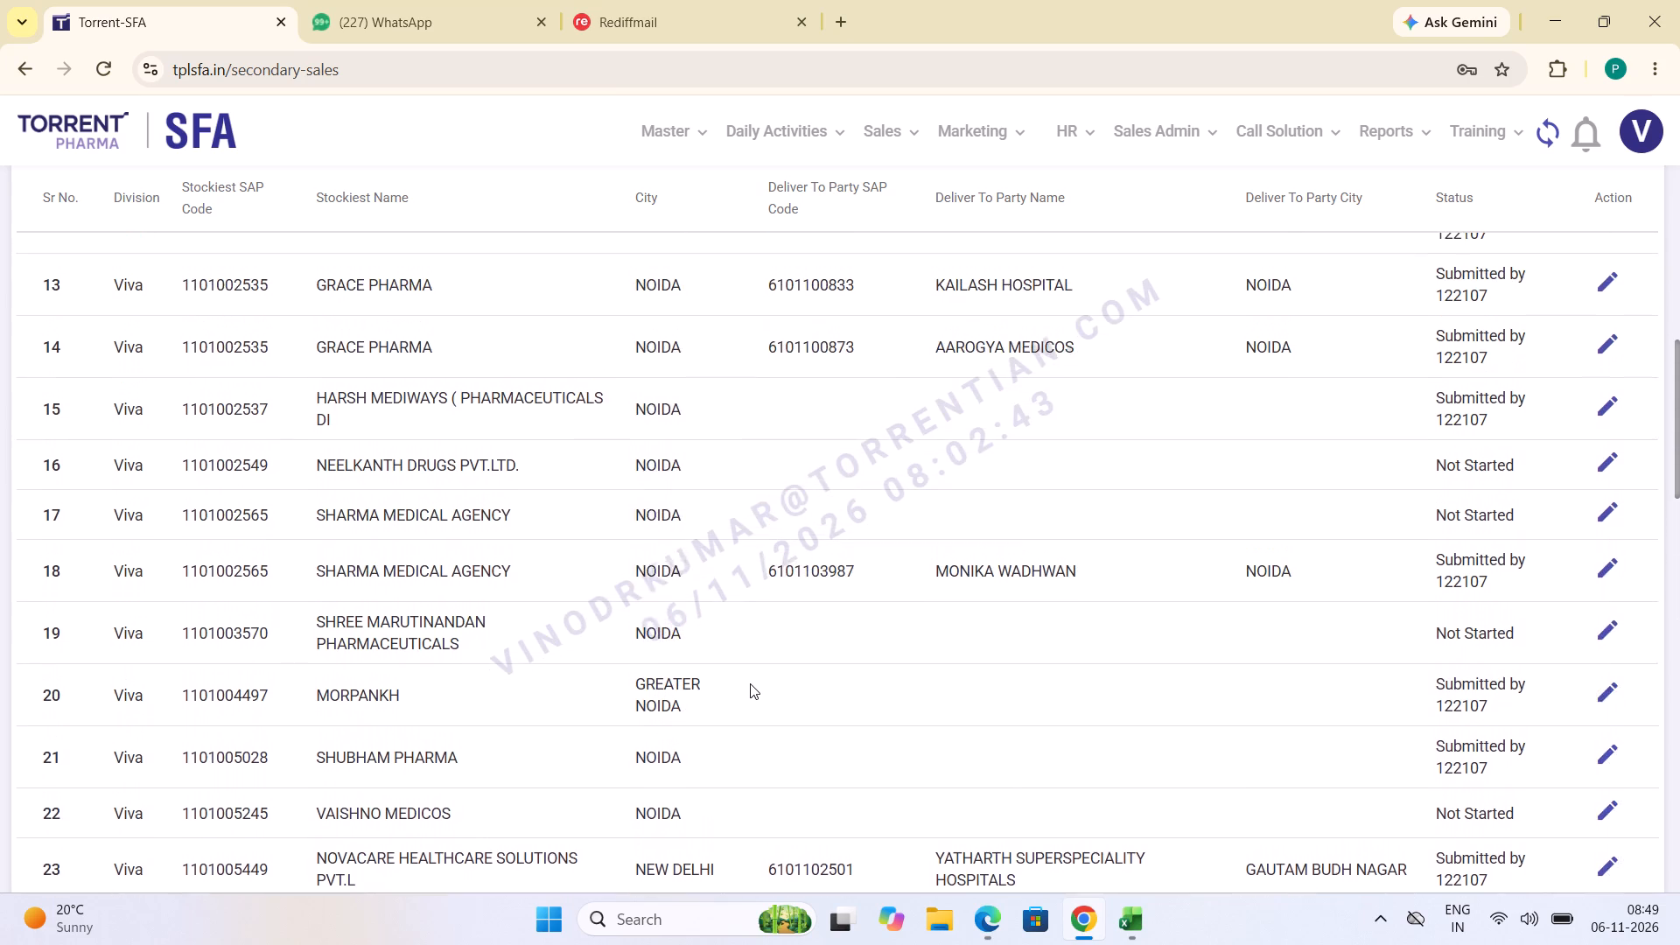
key(Up)
key(Up)
key(Up)
key(Up)
key(Up)
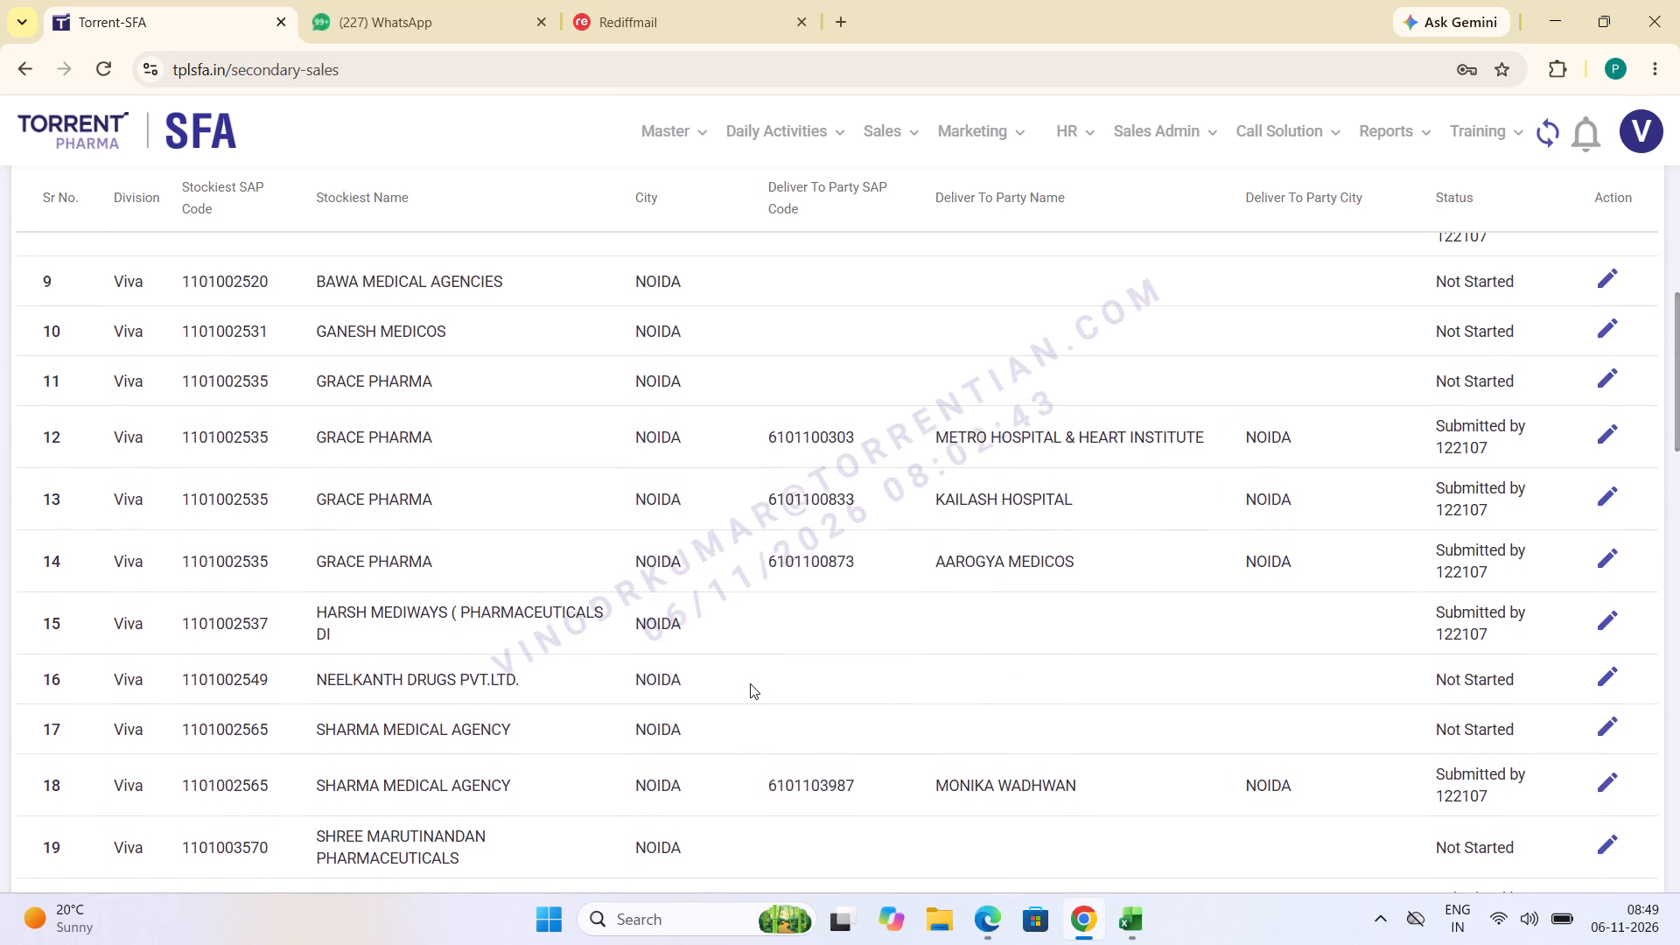
key(Up)
key(Up)
key(Up)
key(Up)
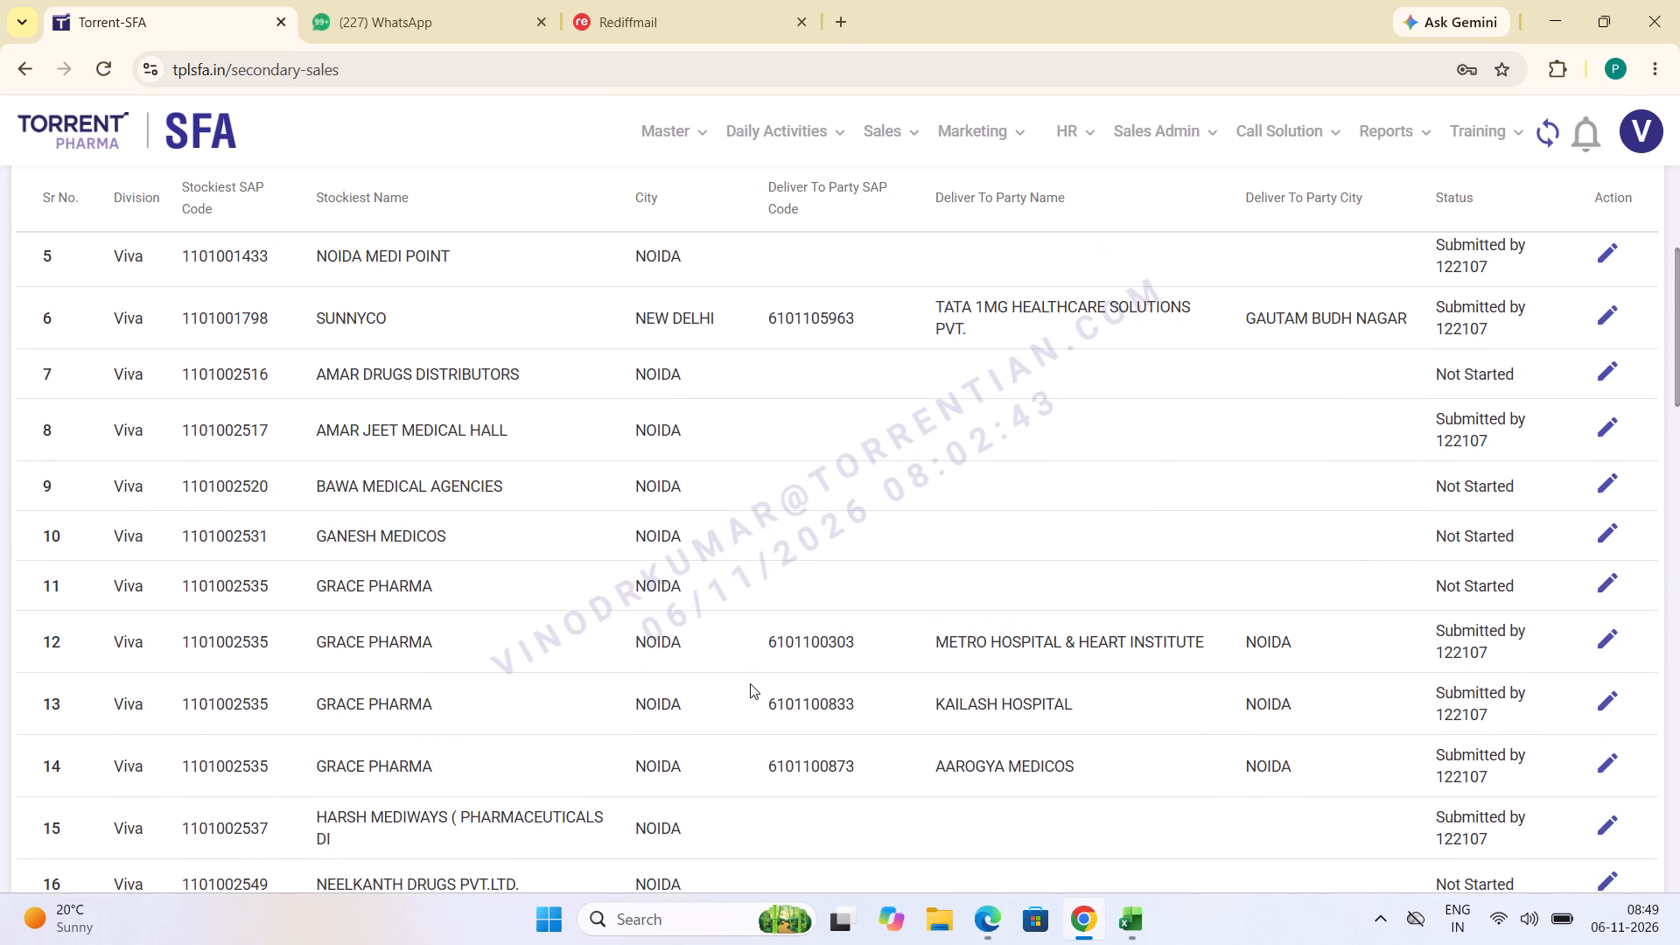
key(Up)
key(Up)
key(Up)
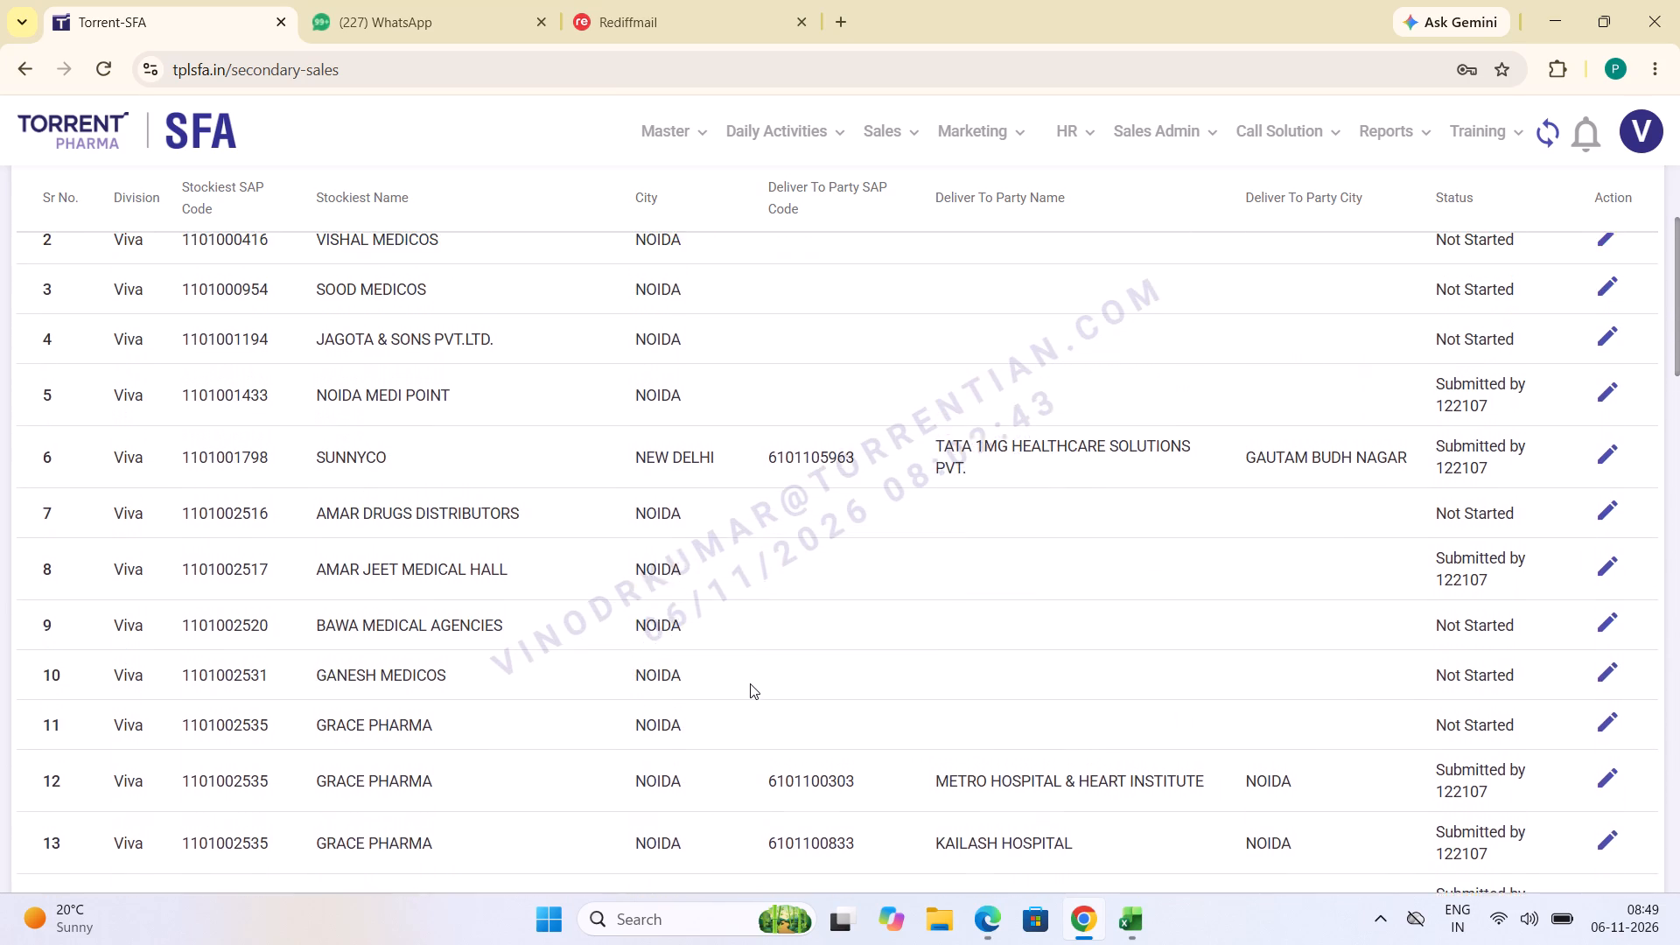
key(Up)
key(Up)
key(Up)
key(Up)
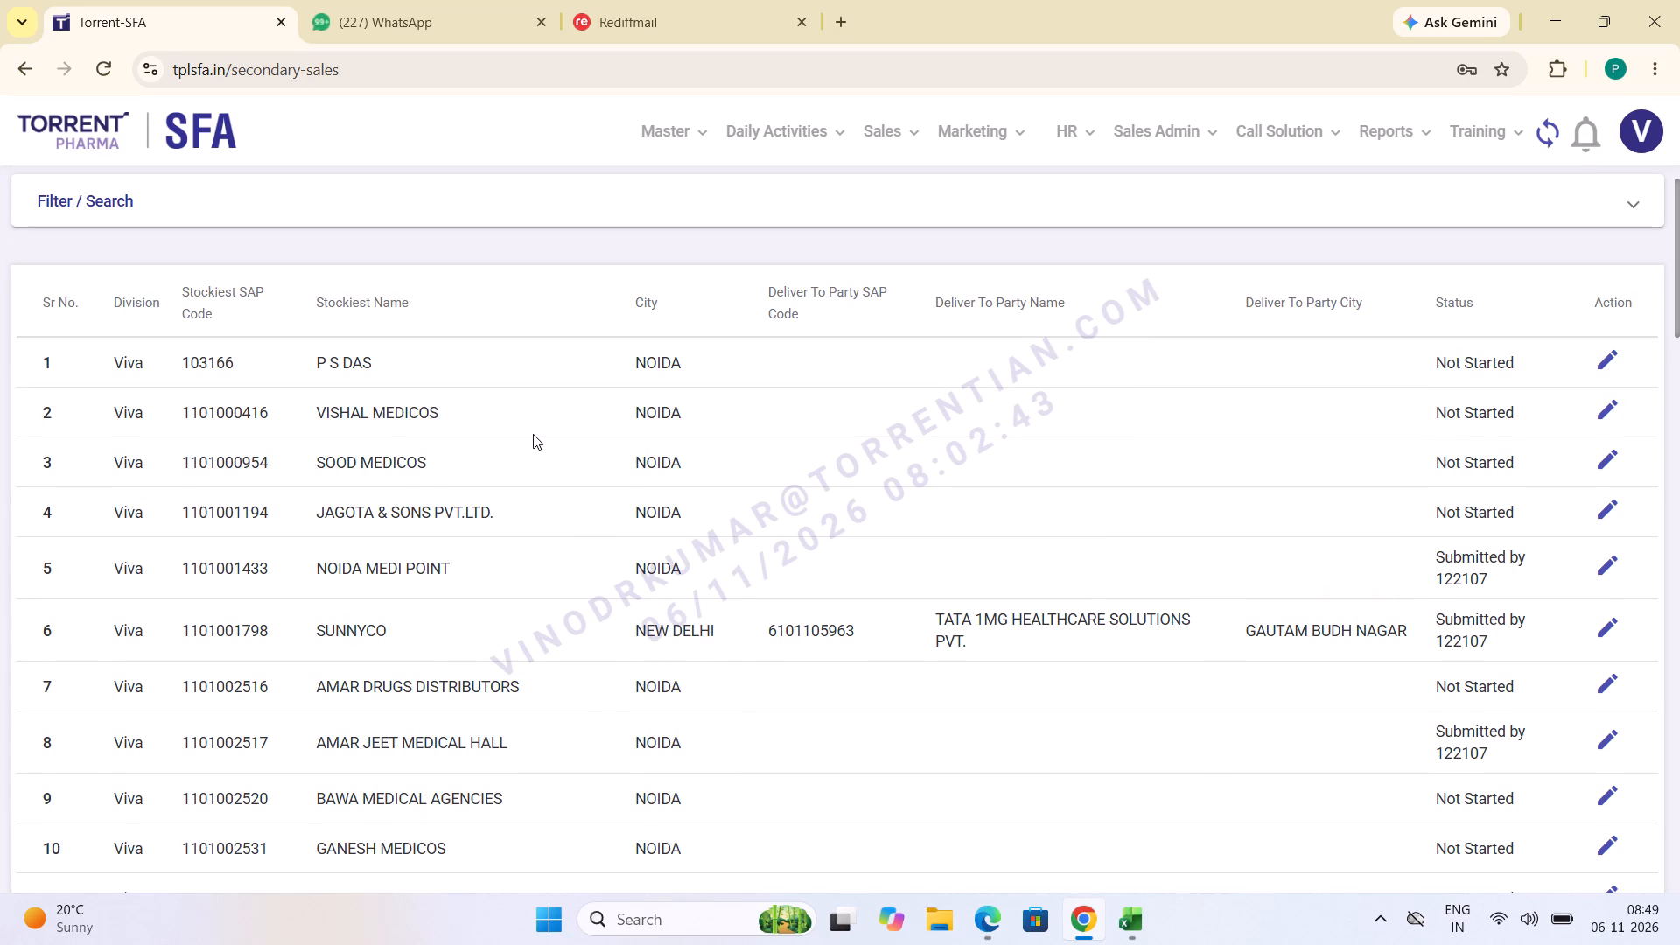
key(Up)
key(Up)
key(Up)
key(Up)
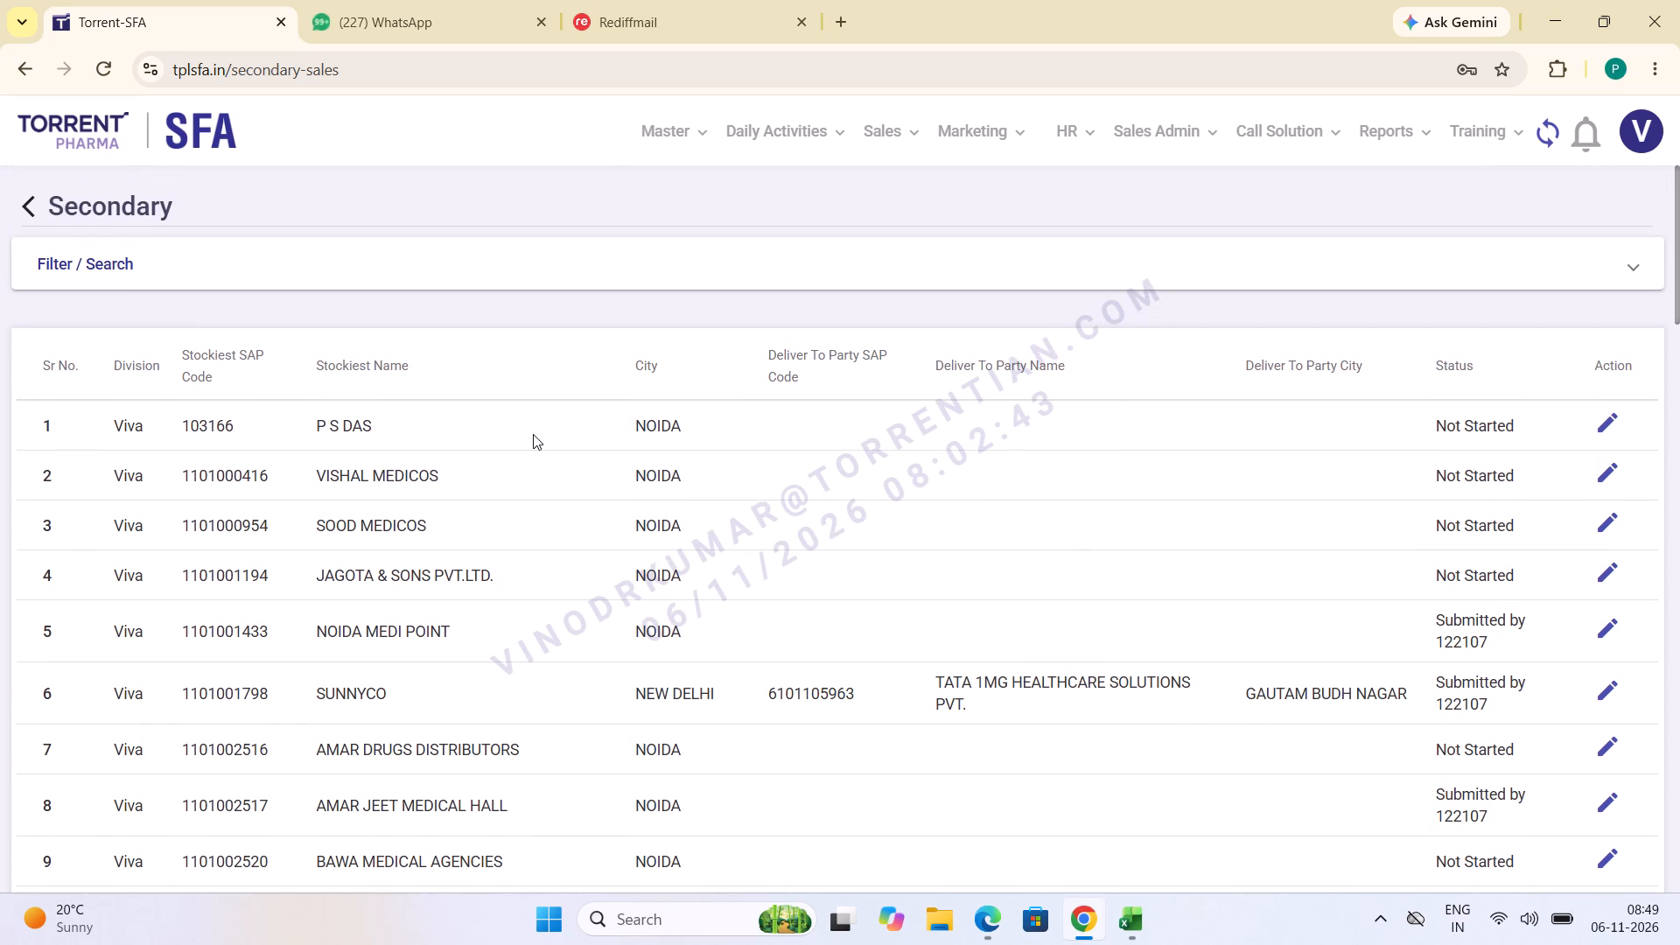
key(Up)
key(Up)
key(Up)
Open the secondary sales form of the stockist Sood Medicos for editing.
key(Down)
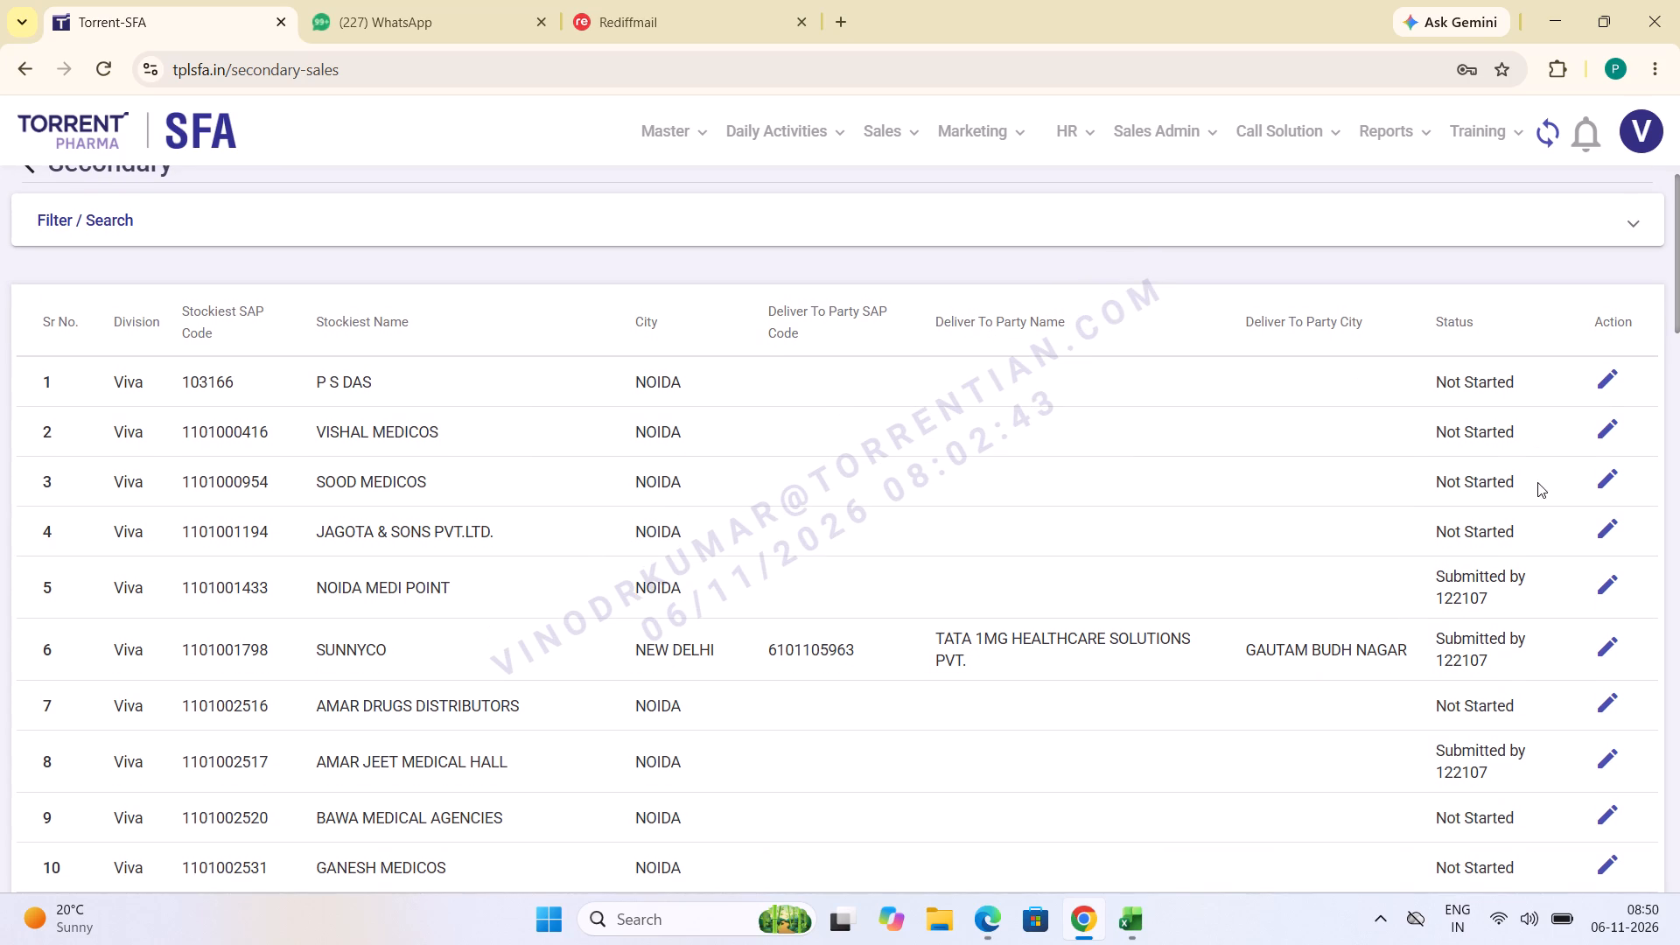
click(1600, 480)
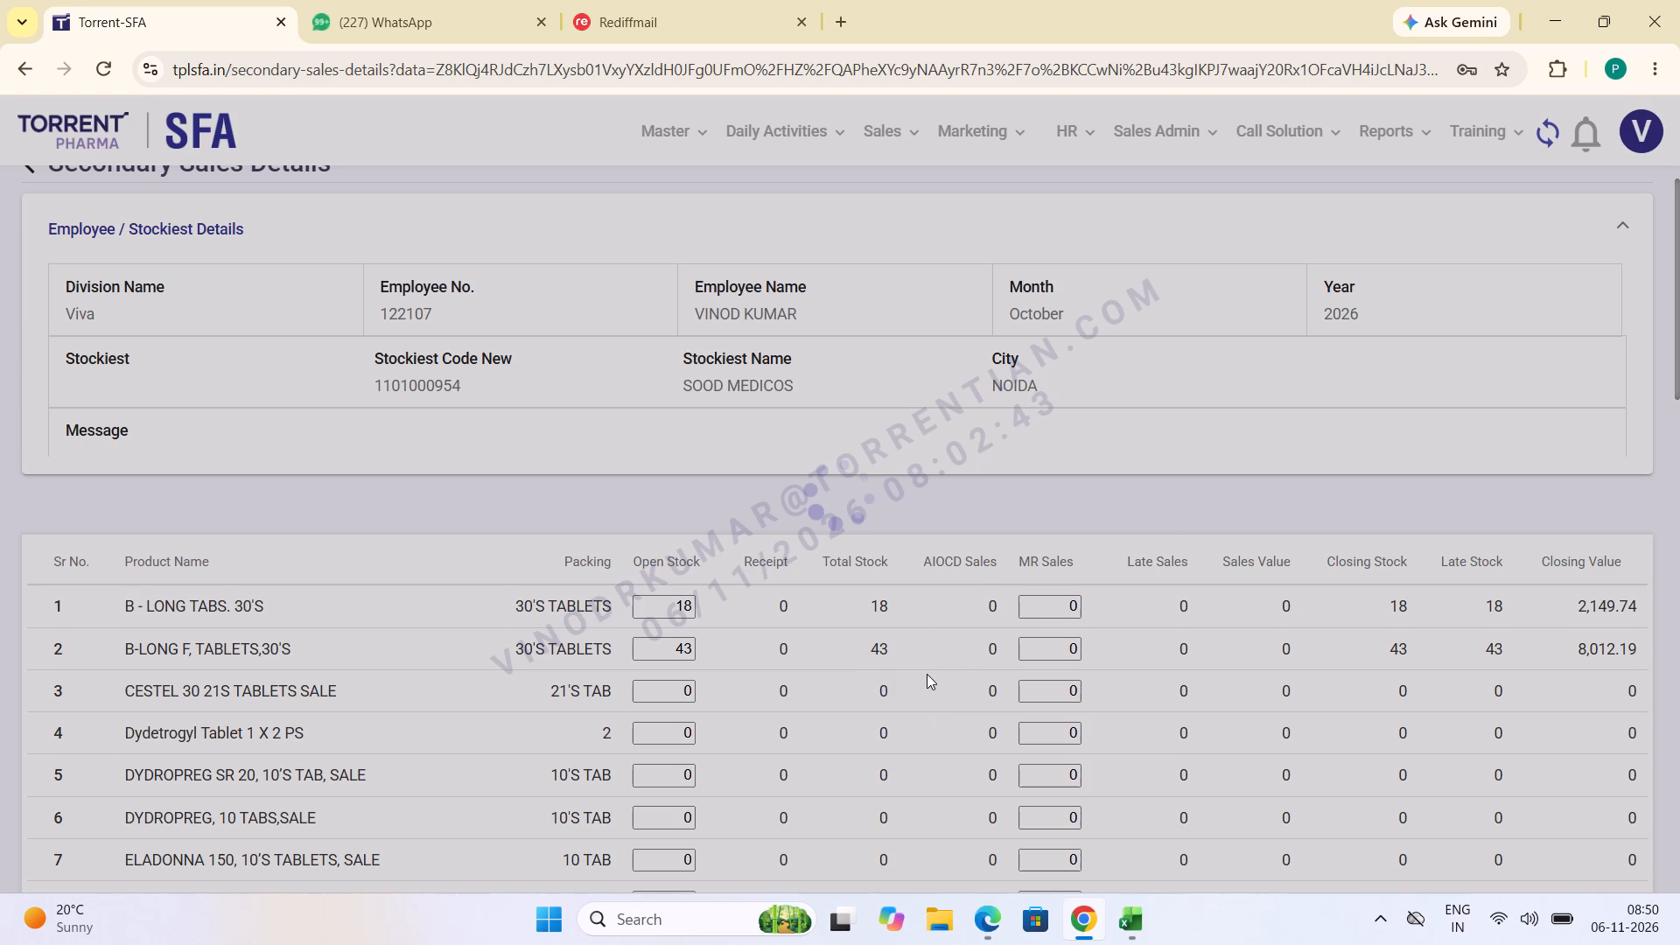
Set MR Sales to 70 for New Redulid Hb 15s Tablets and to 330 for Regestrone CR 10s Tab.
key(Down)
key(Down)
key(Down)
key(Down)
key(Down)
key(Down)
key(Down)
key(Down)
key(Down)
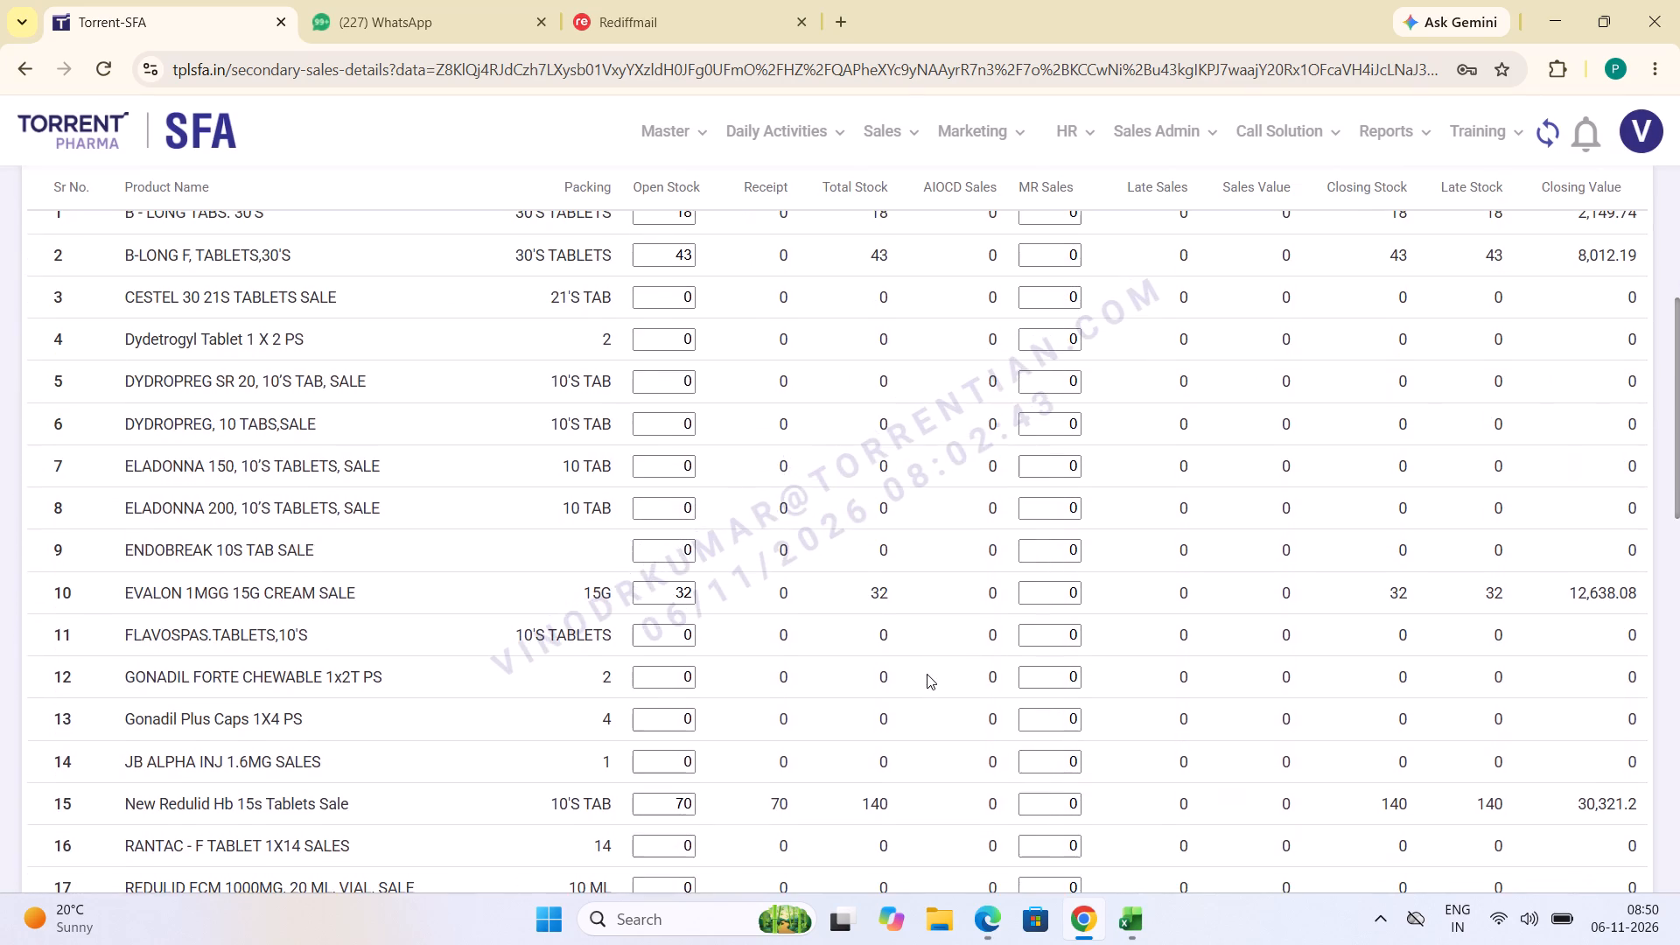
key(Down)
key(Down)
key(Down)
key(Down)
key(Down)
key(Down)
key(Down)
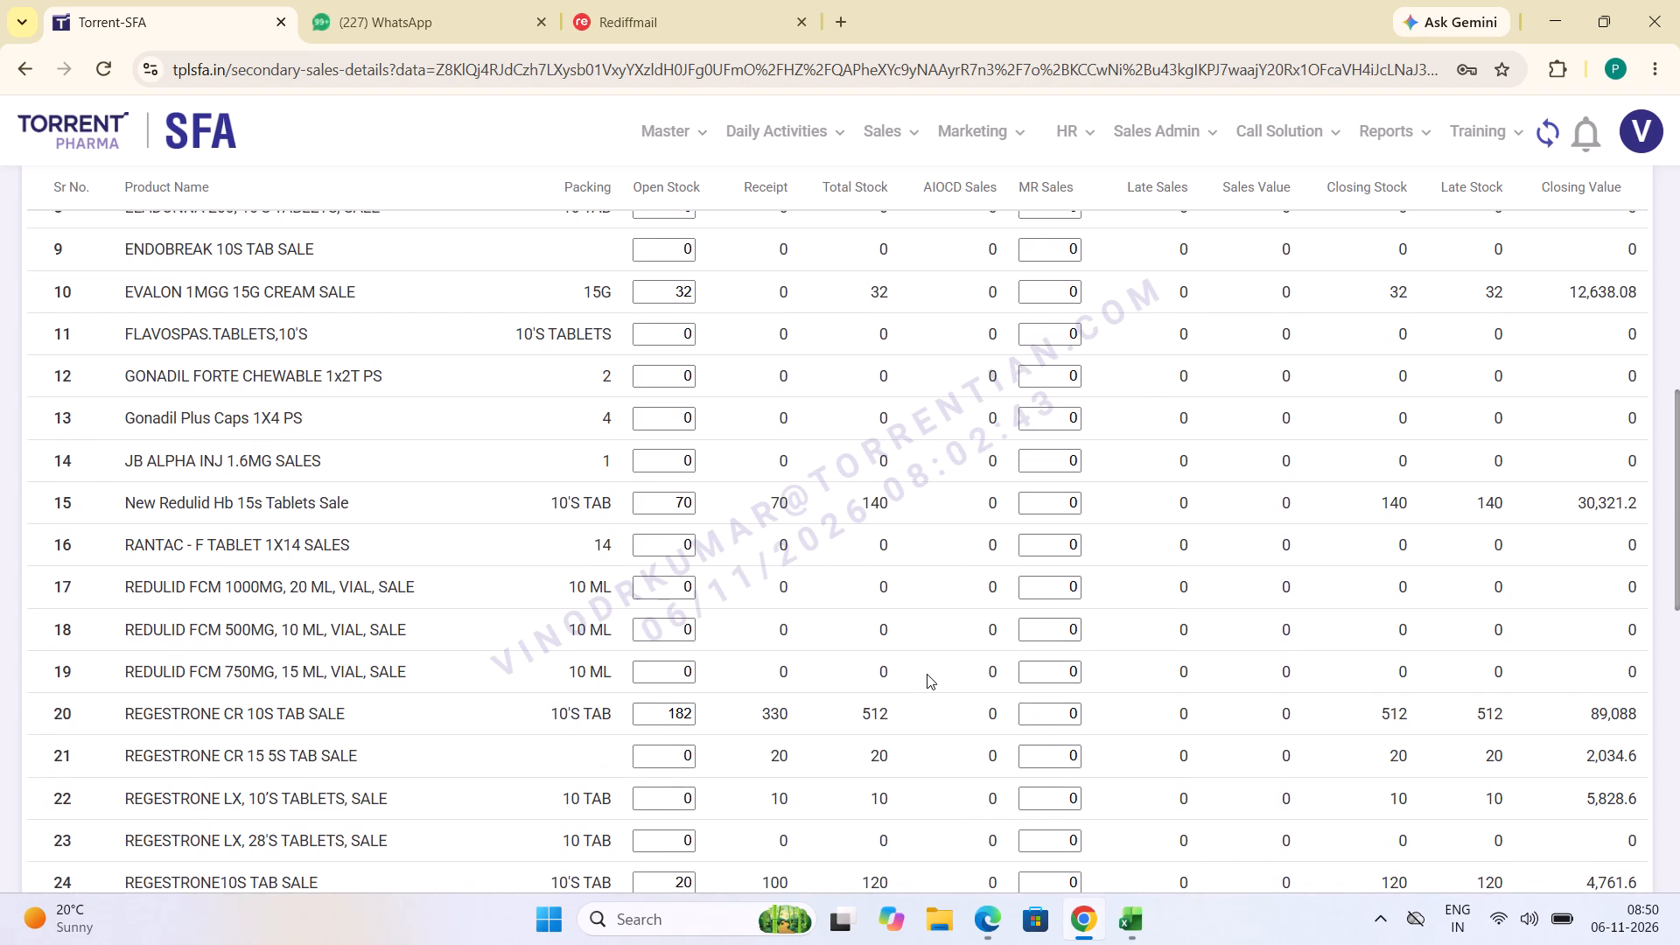
click(1060, 493)
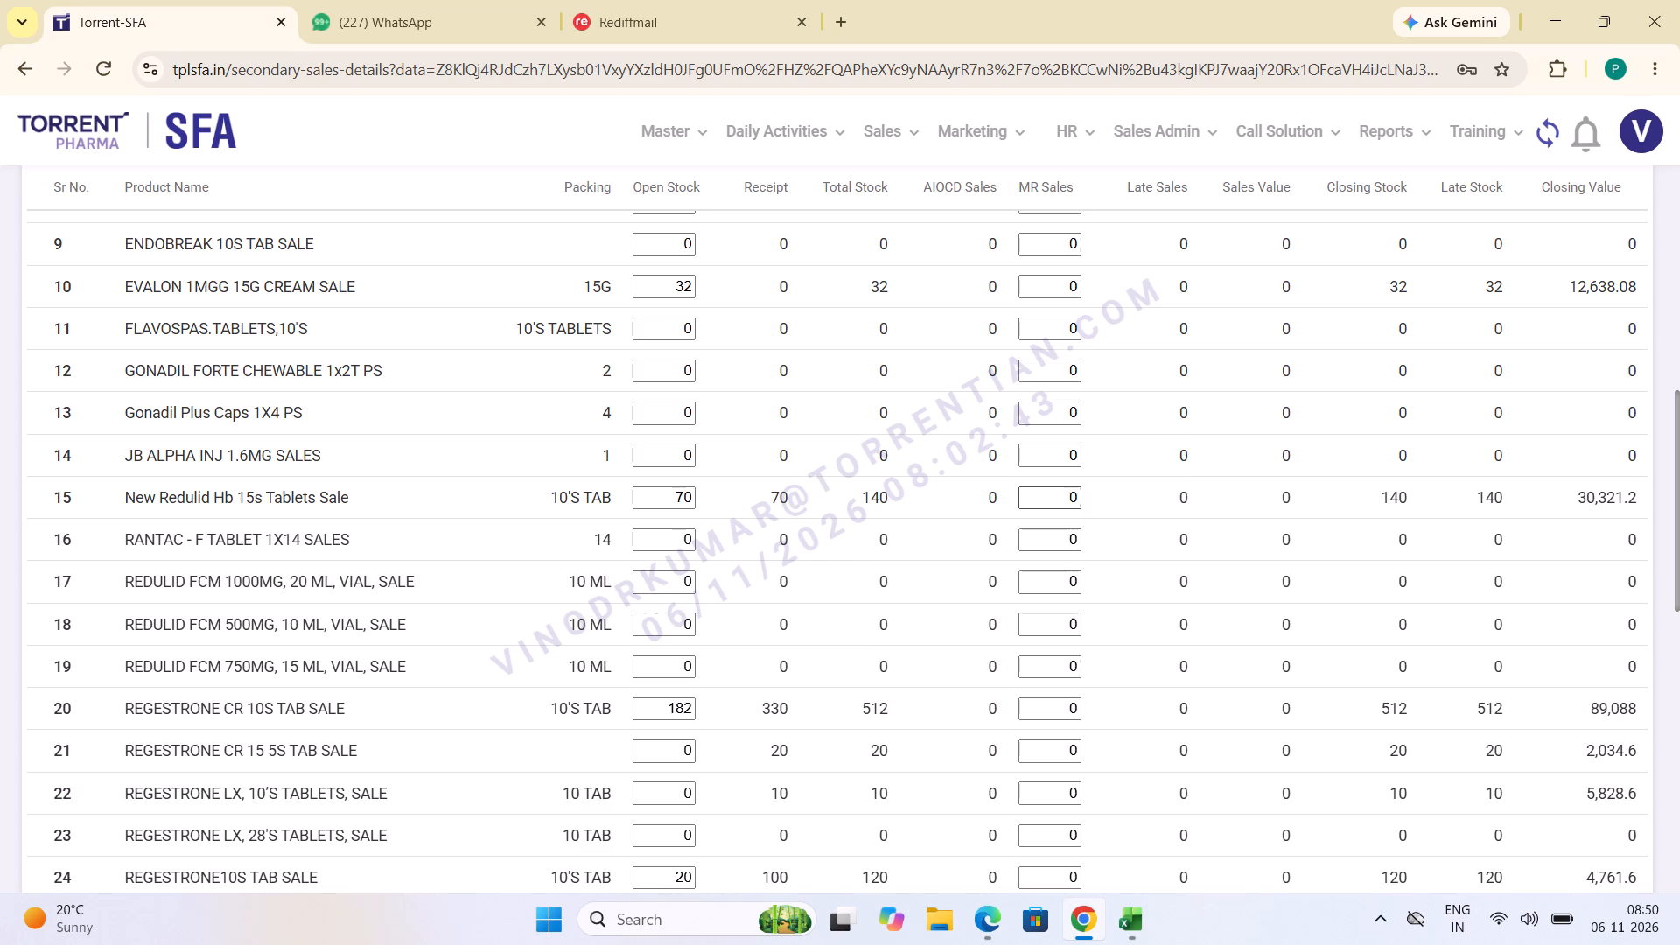
key(7)
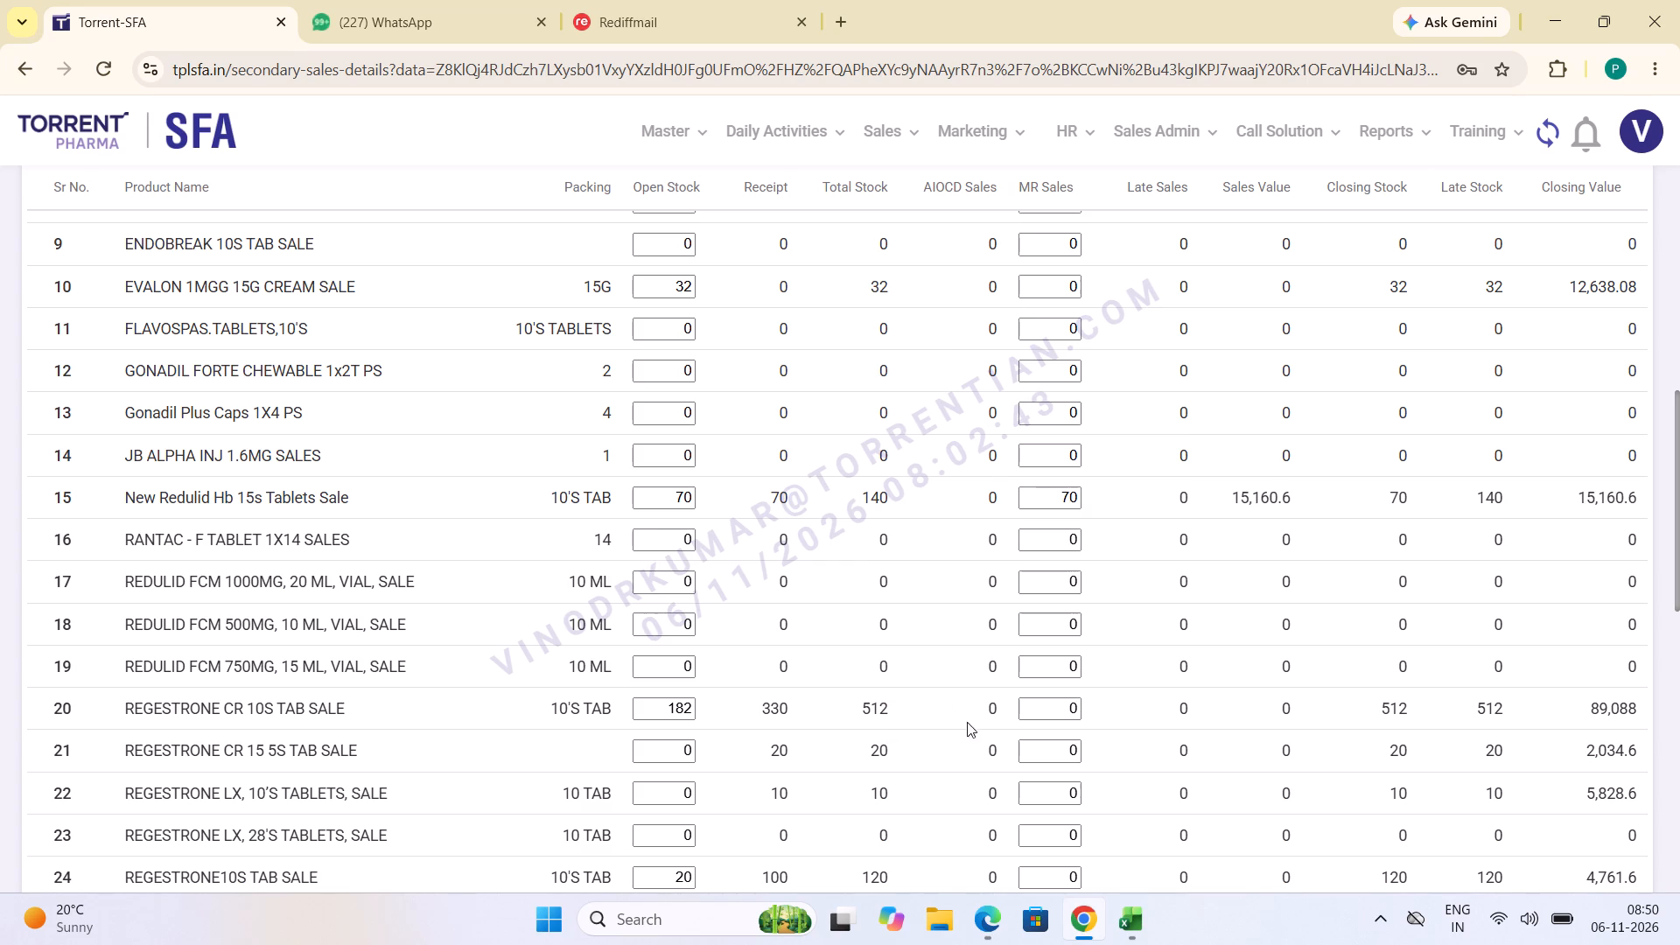
click(1034, 703)
text(33)
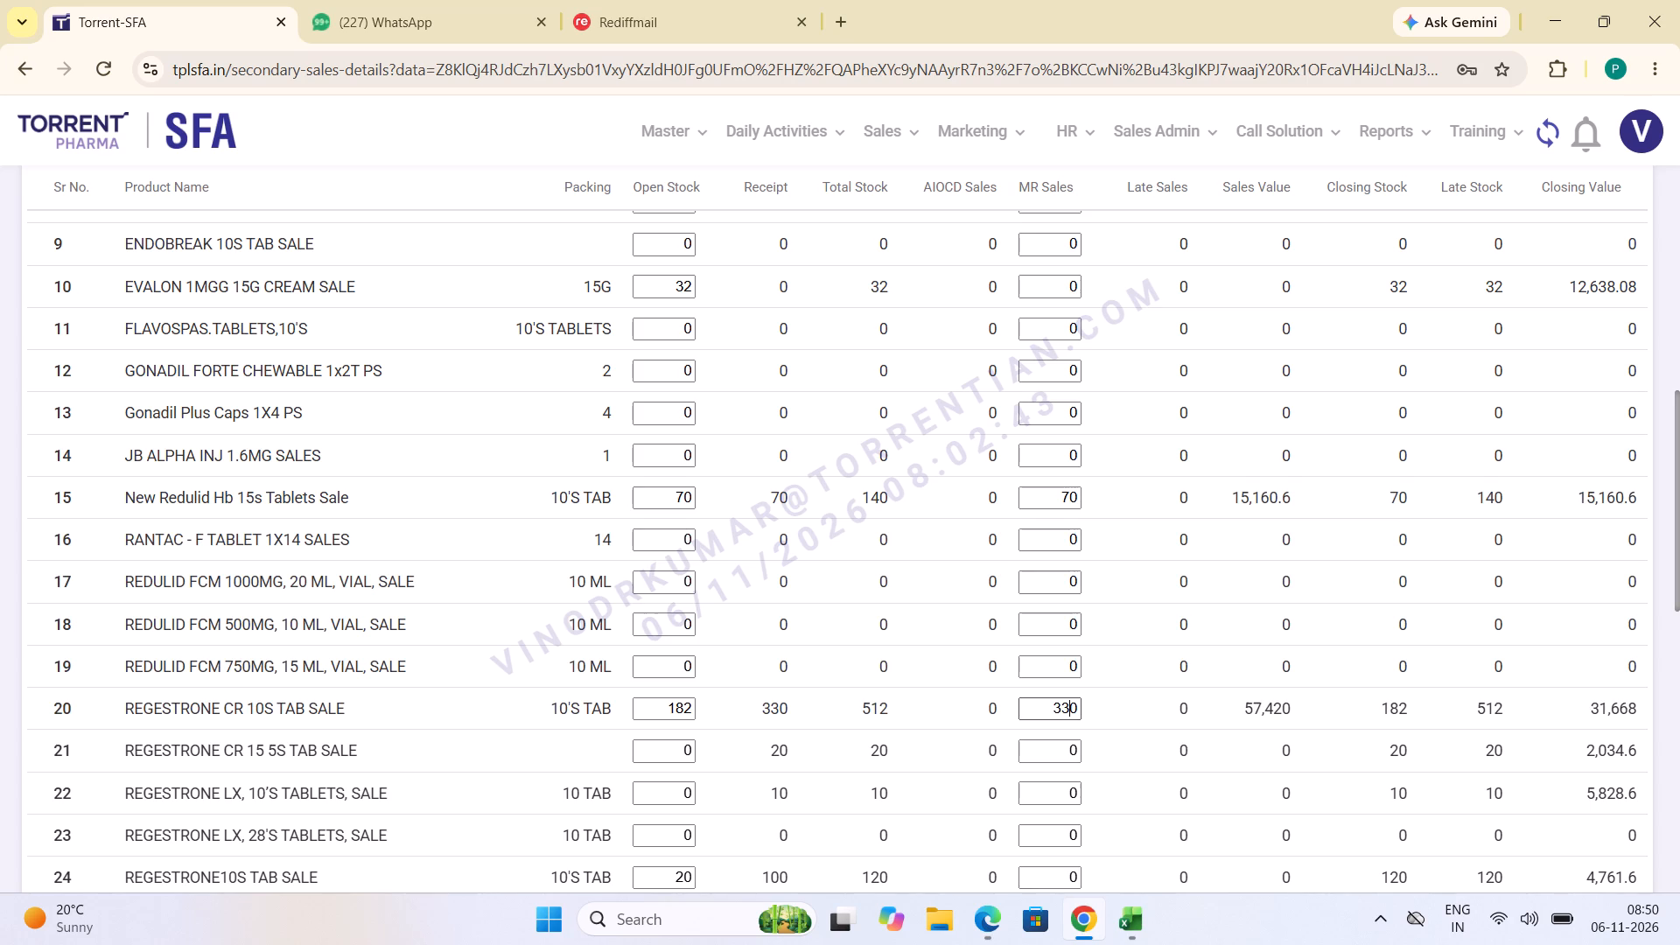
Set MR Sales to 20 for Regestrone CR 15 5s Tab and to 100 for Regestrone10s Tab.
click(1067, 743)
key(2)
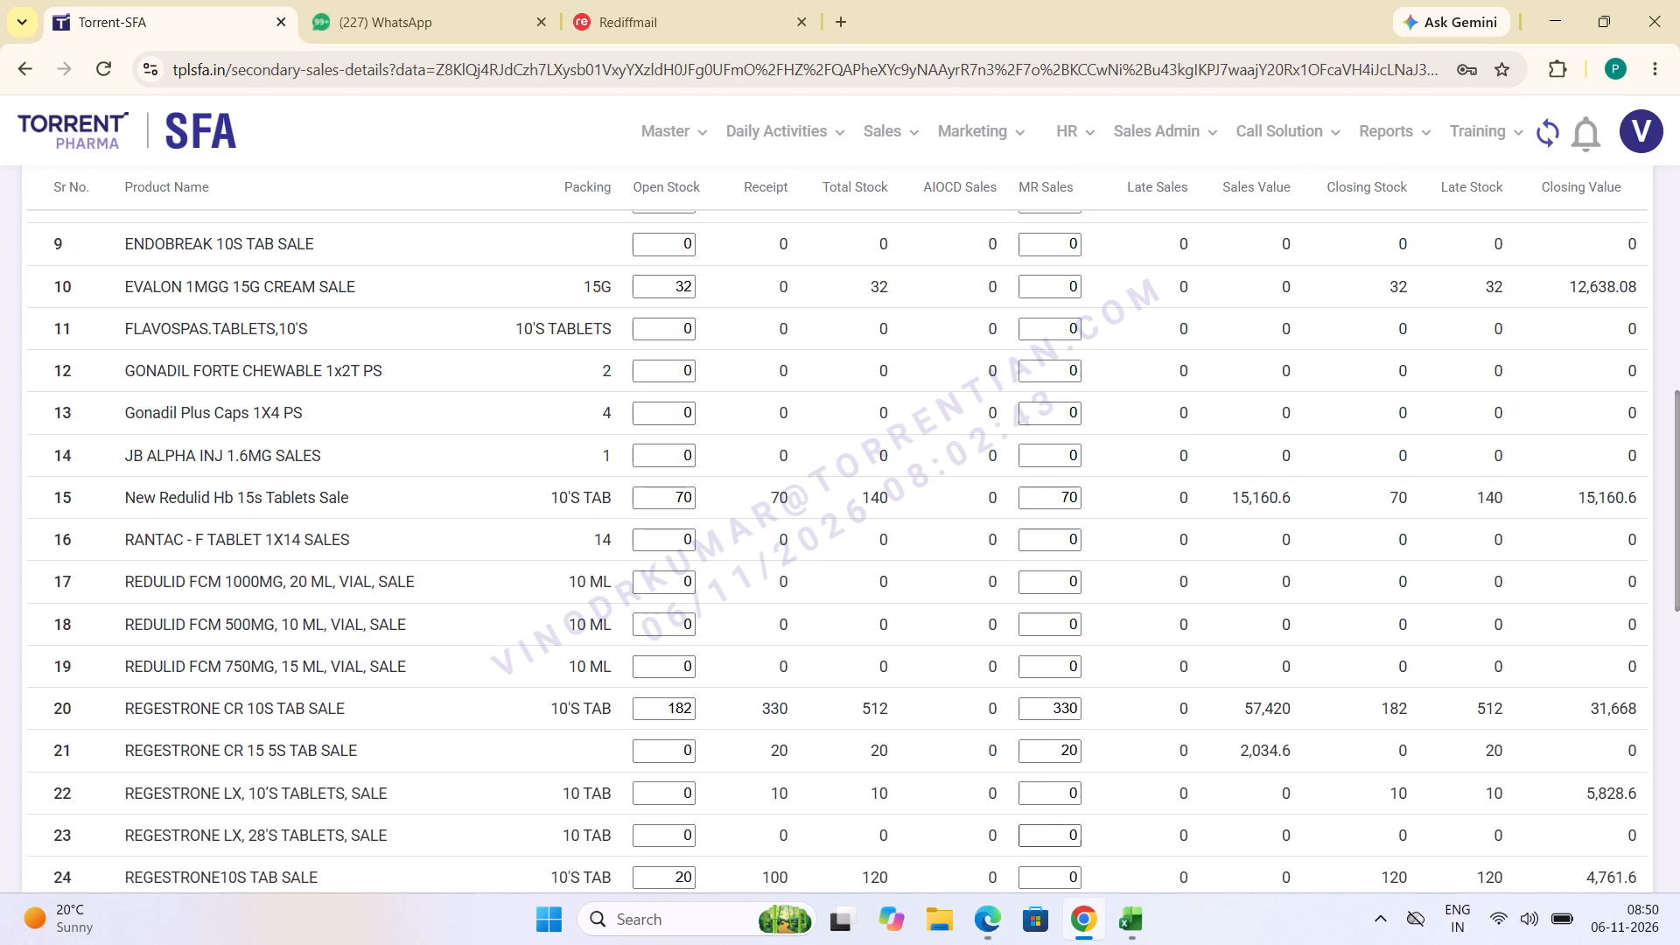
click(1058, 872)
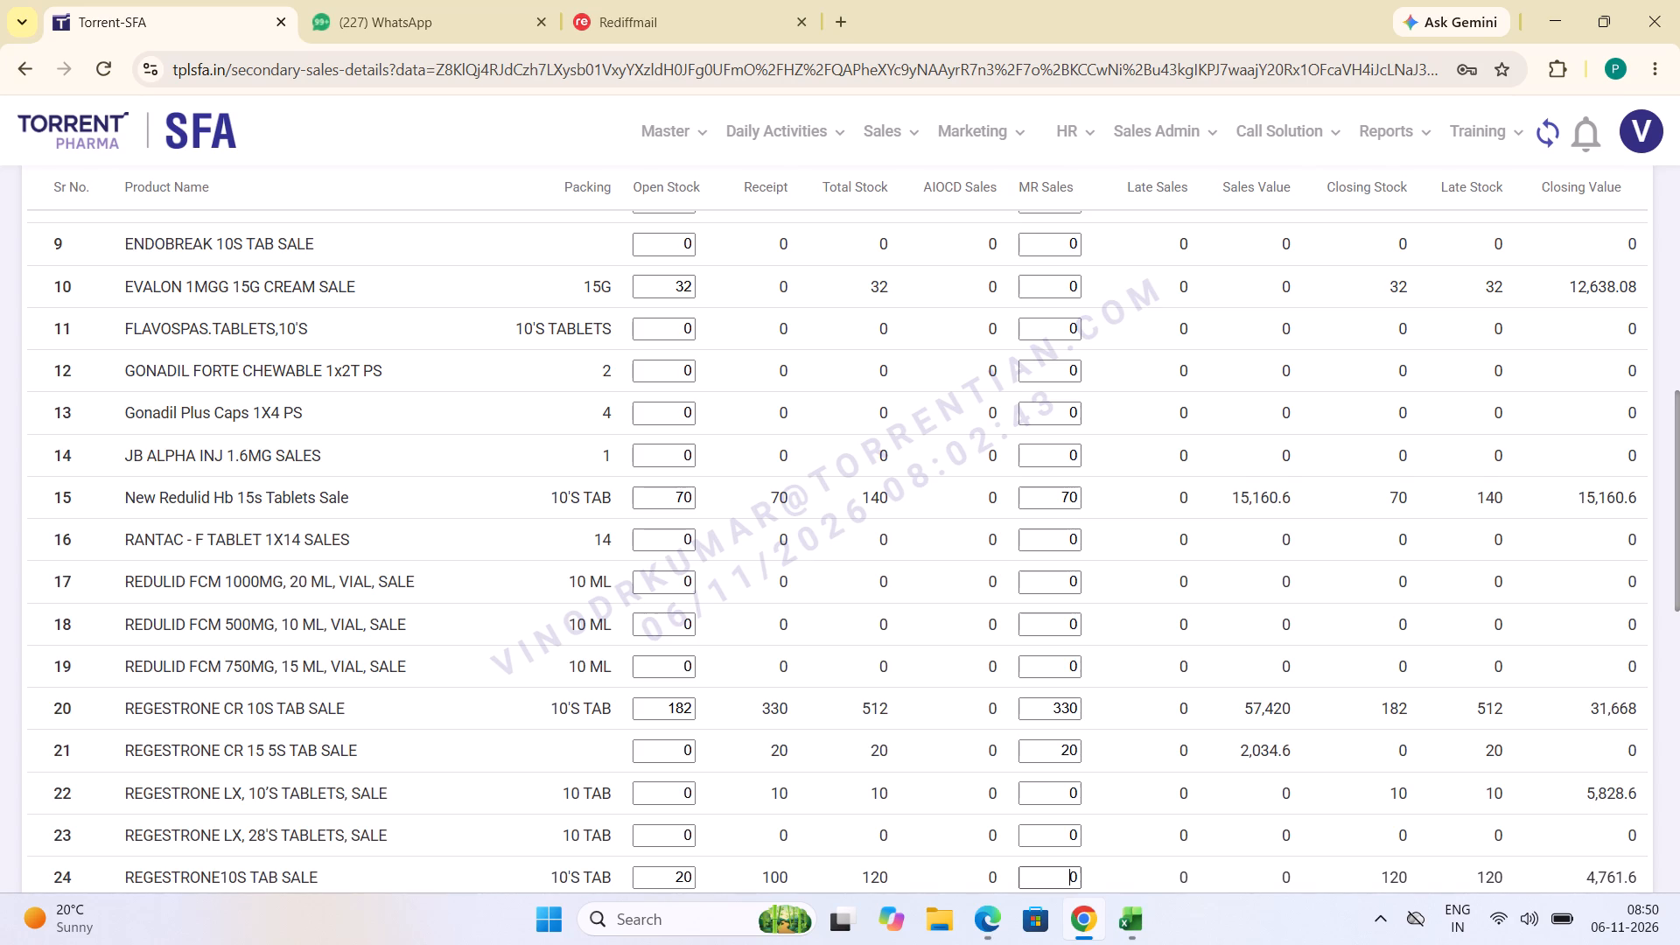
text(10)
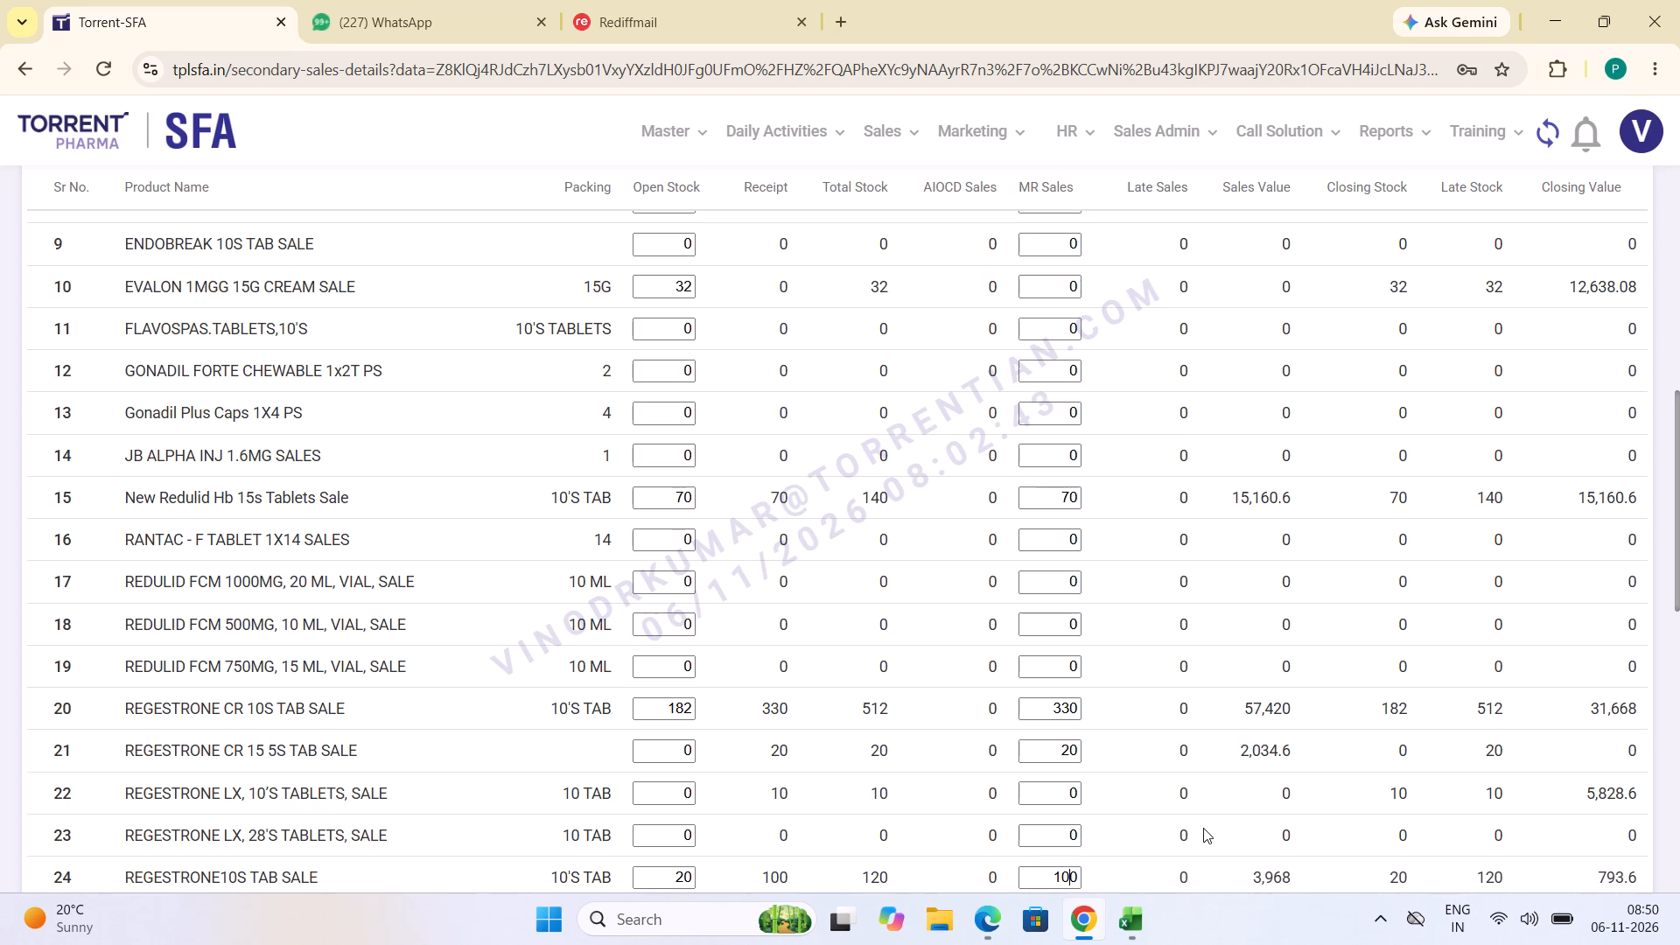
click(1203, 828)
Set MR Sales to 400 for Shelcal HD Tab 15s.
key(Down)
key(Down)
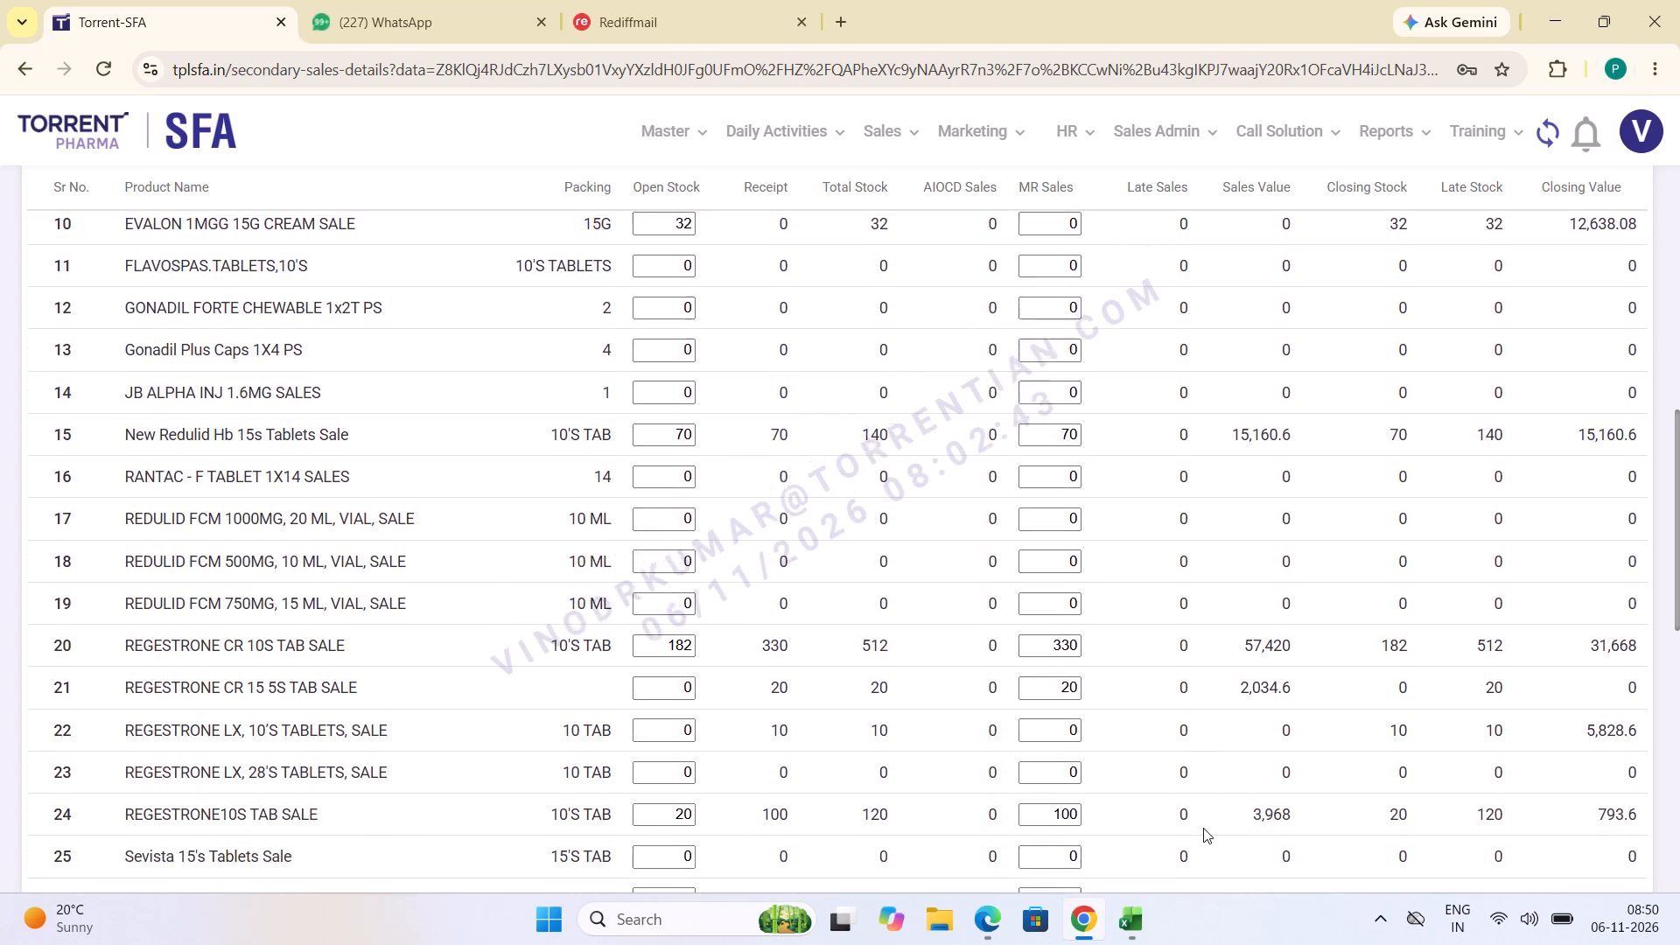
key(Down)
key(Down)
key(Down)
key(Down)
key(Down)
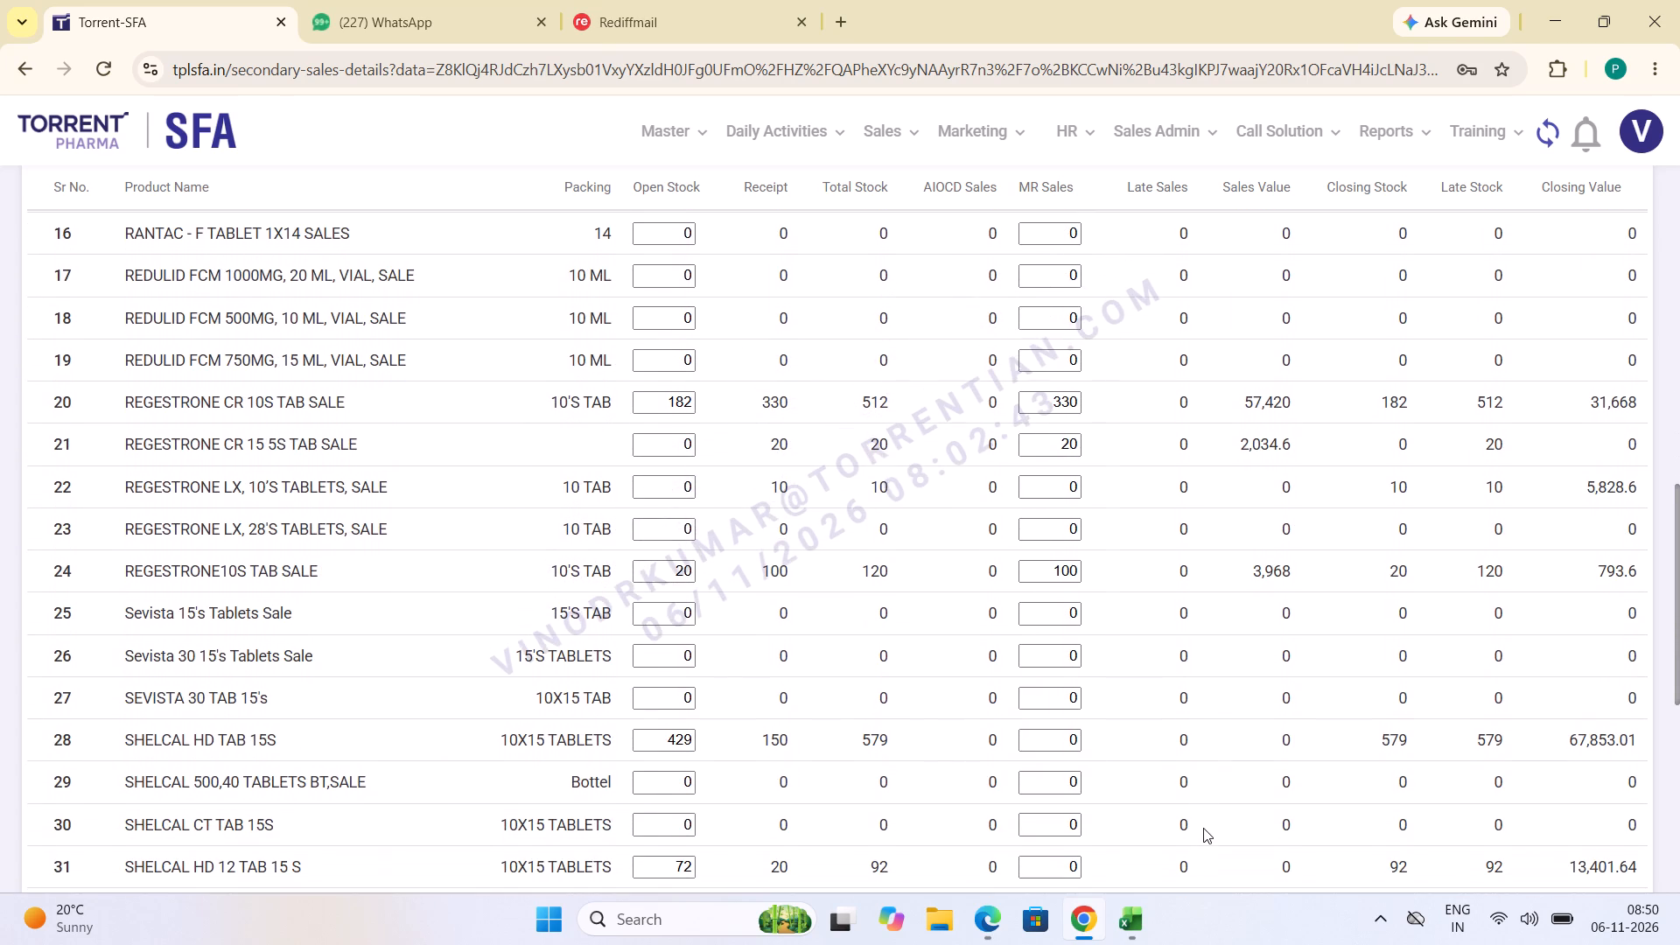
key(Down)
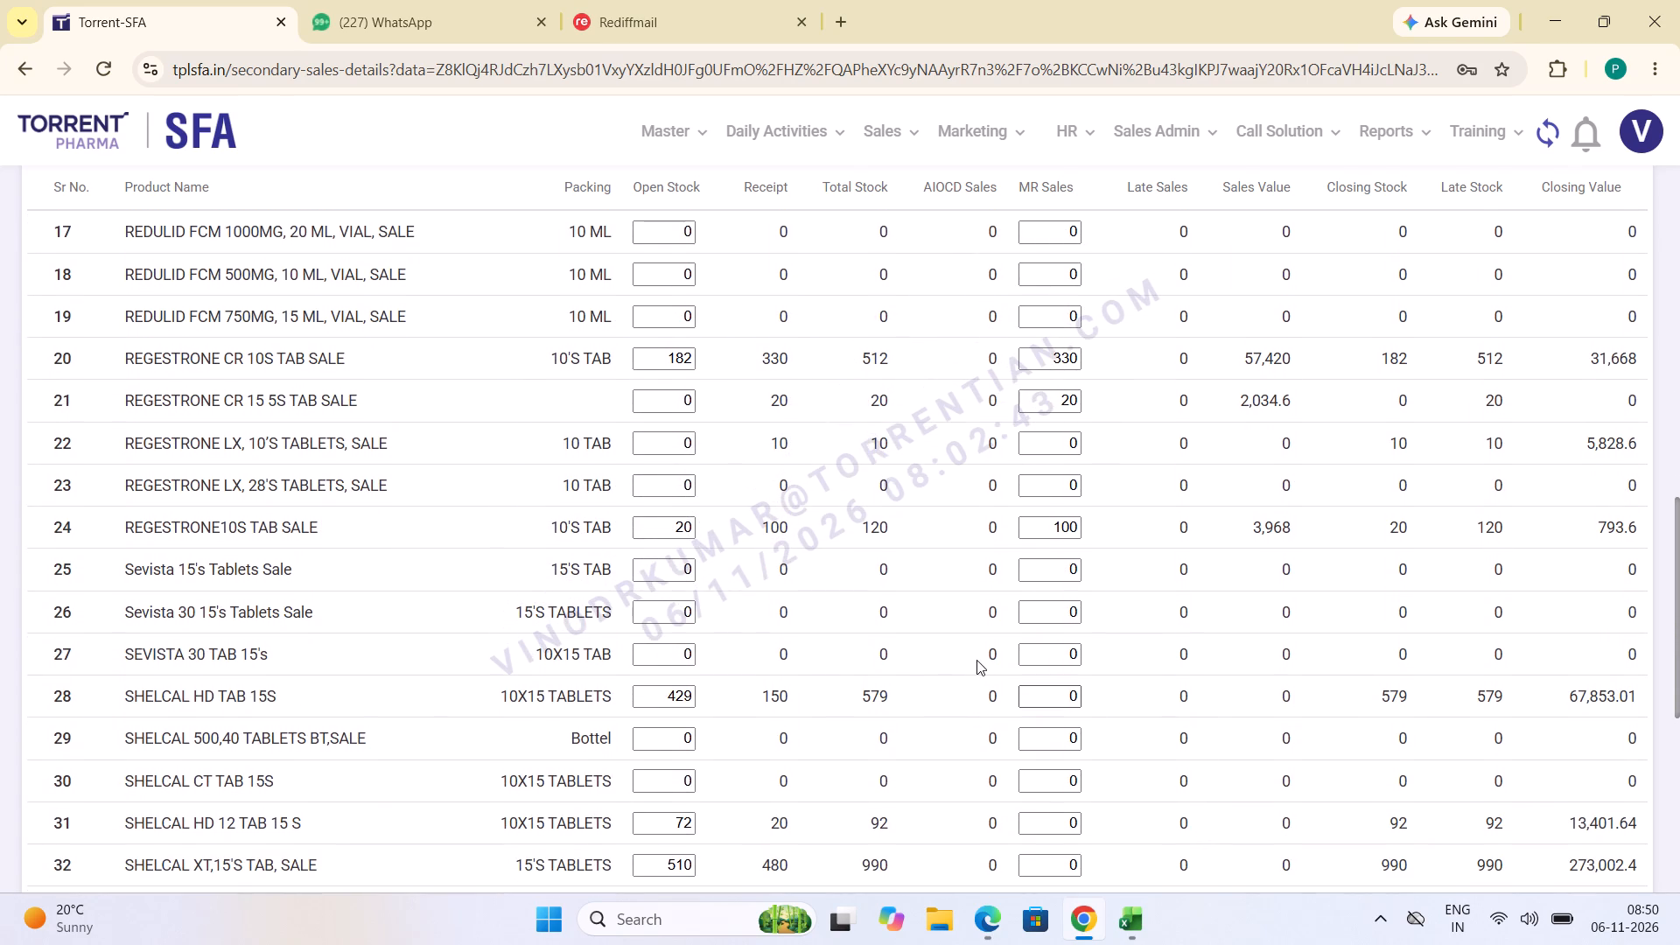
click(1061, 694)
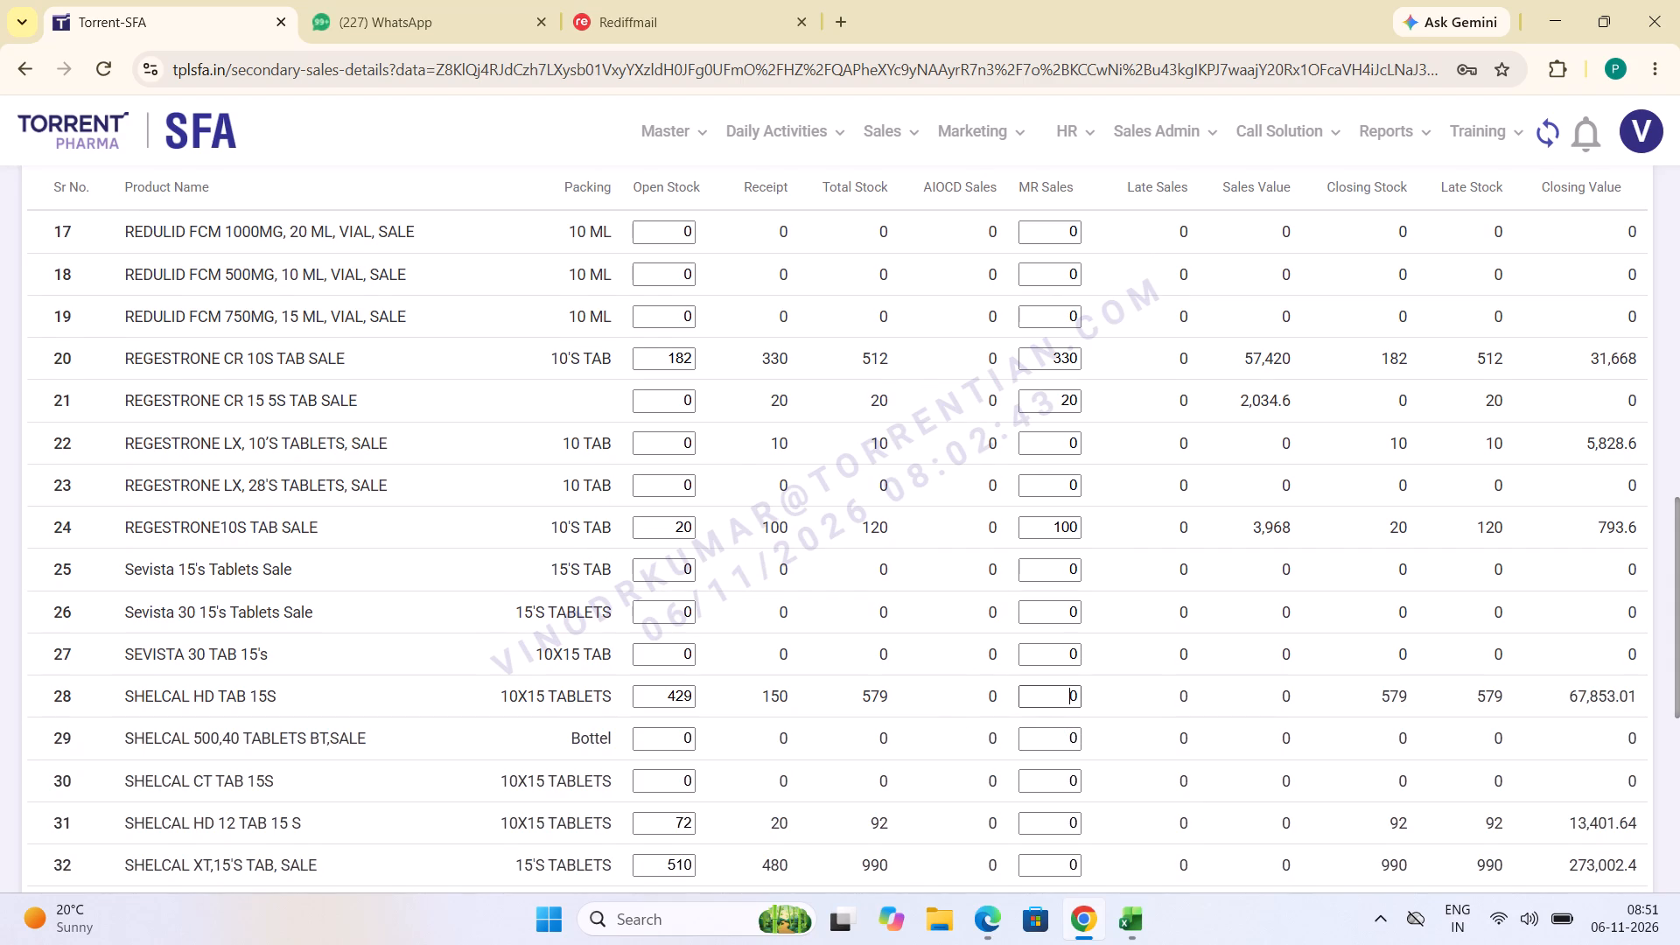
text(400)
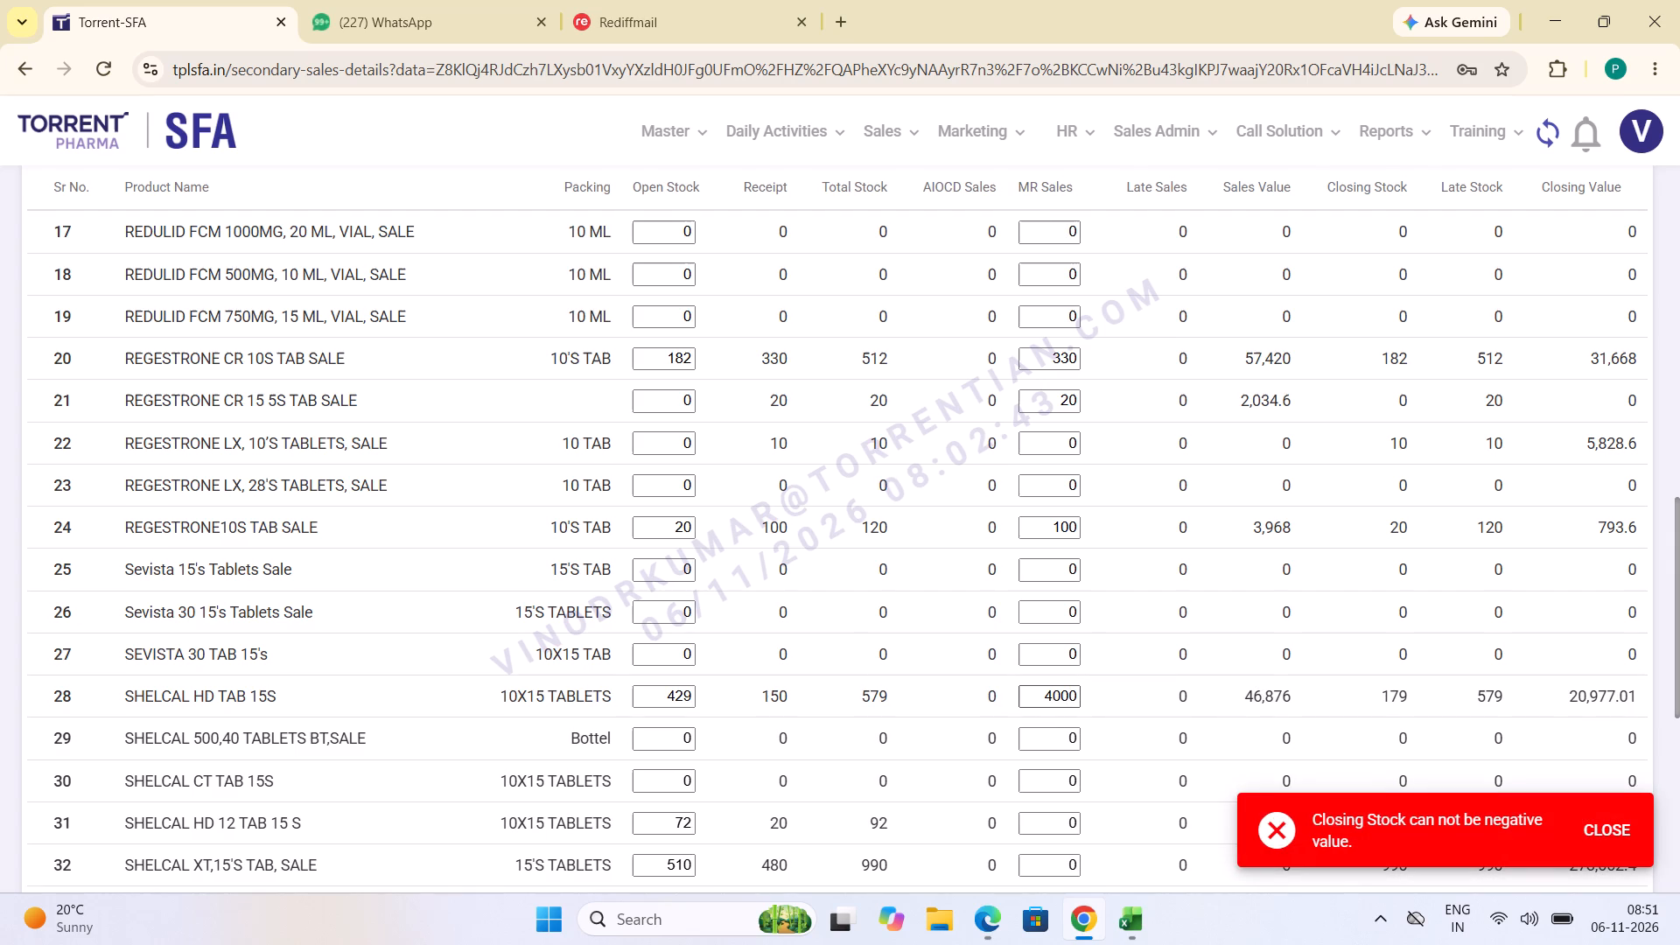
key(BackSpace)
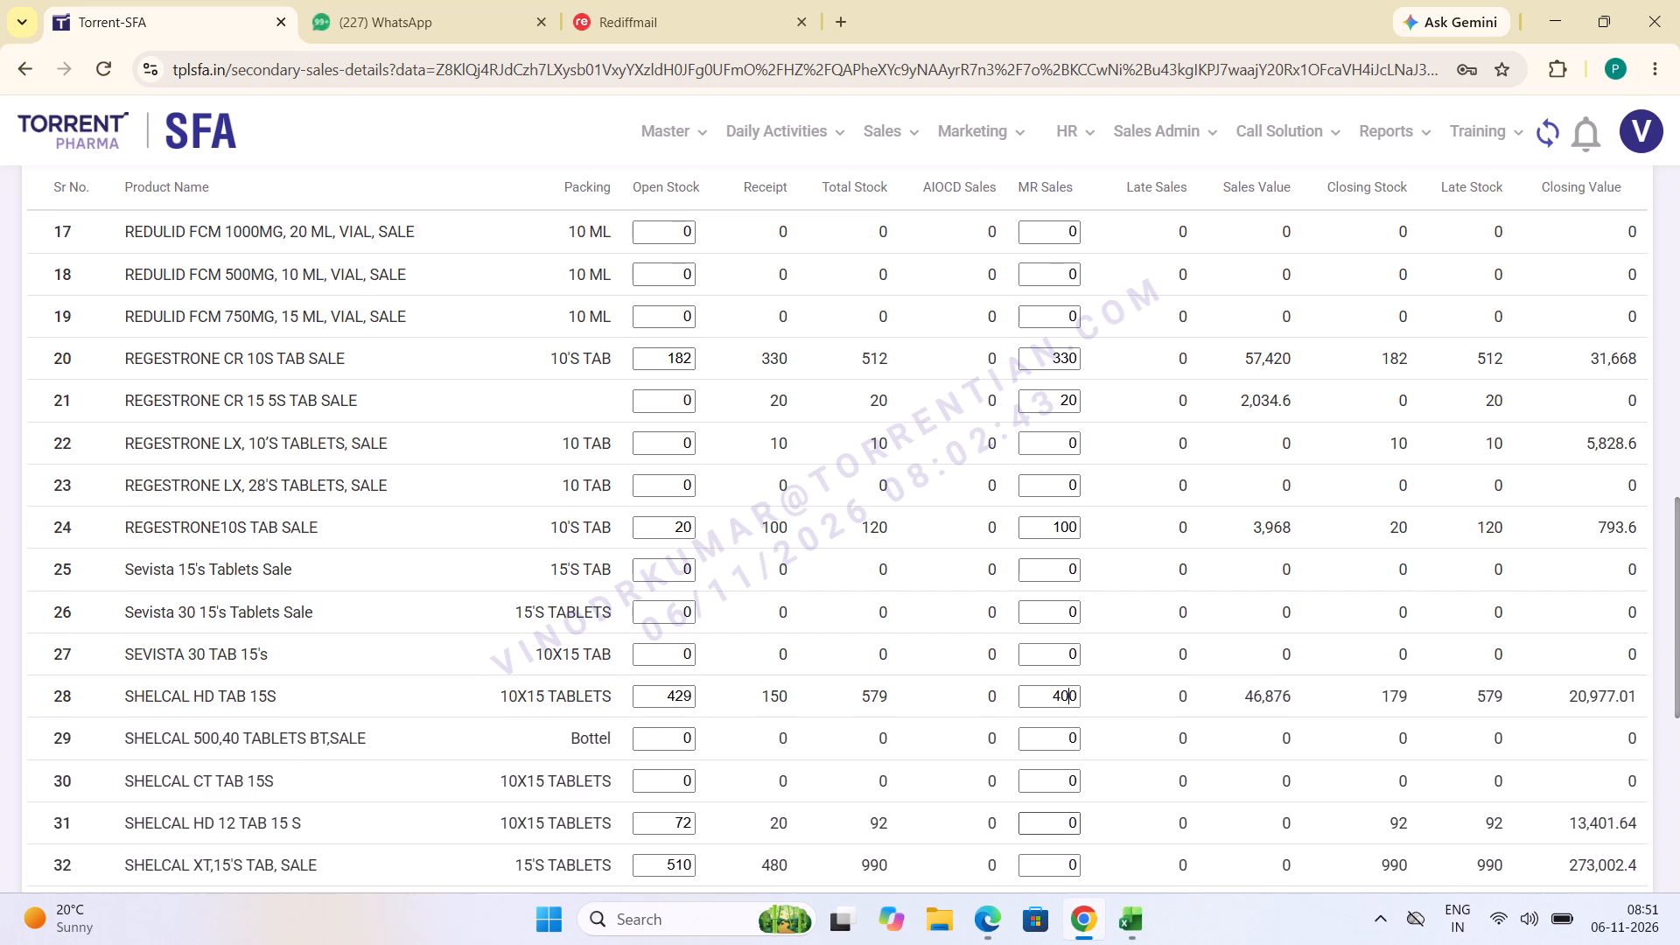
Set MR Sales to 70 for Shelcal HD 12 Tab 15s and to 510 for Shelcal XT 15's Tab.
click(1065, 820)
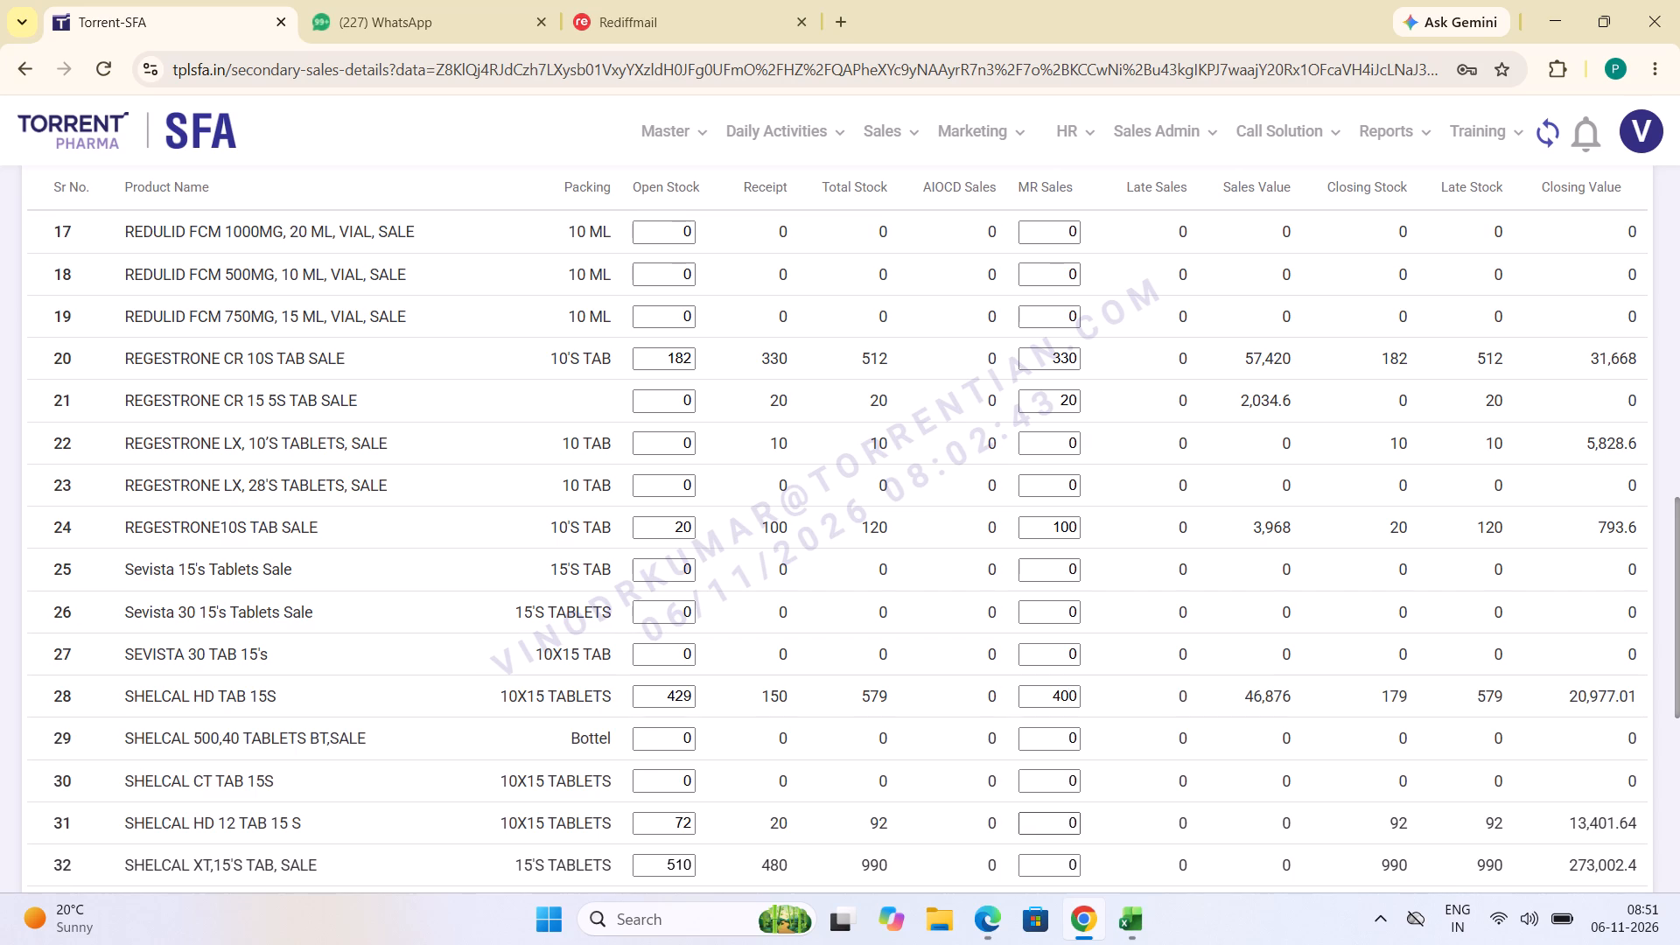
text(70)
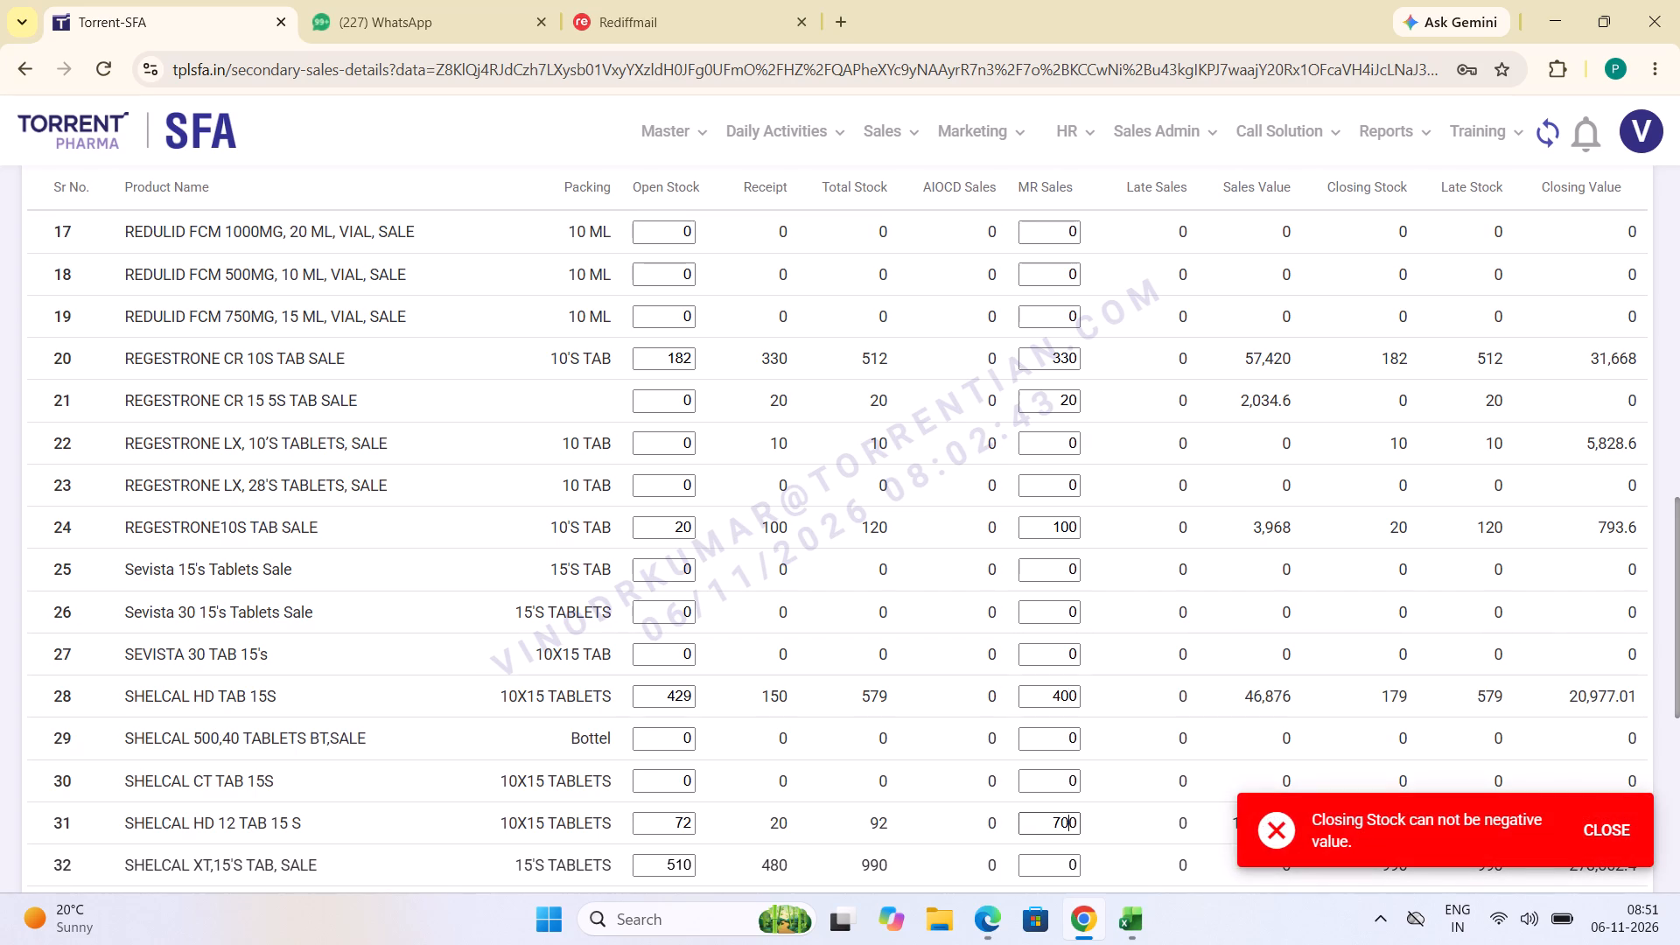
key(BackSpace)
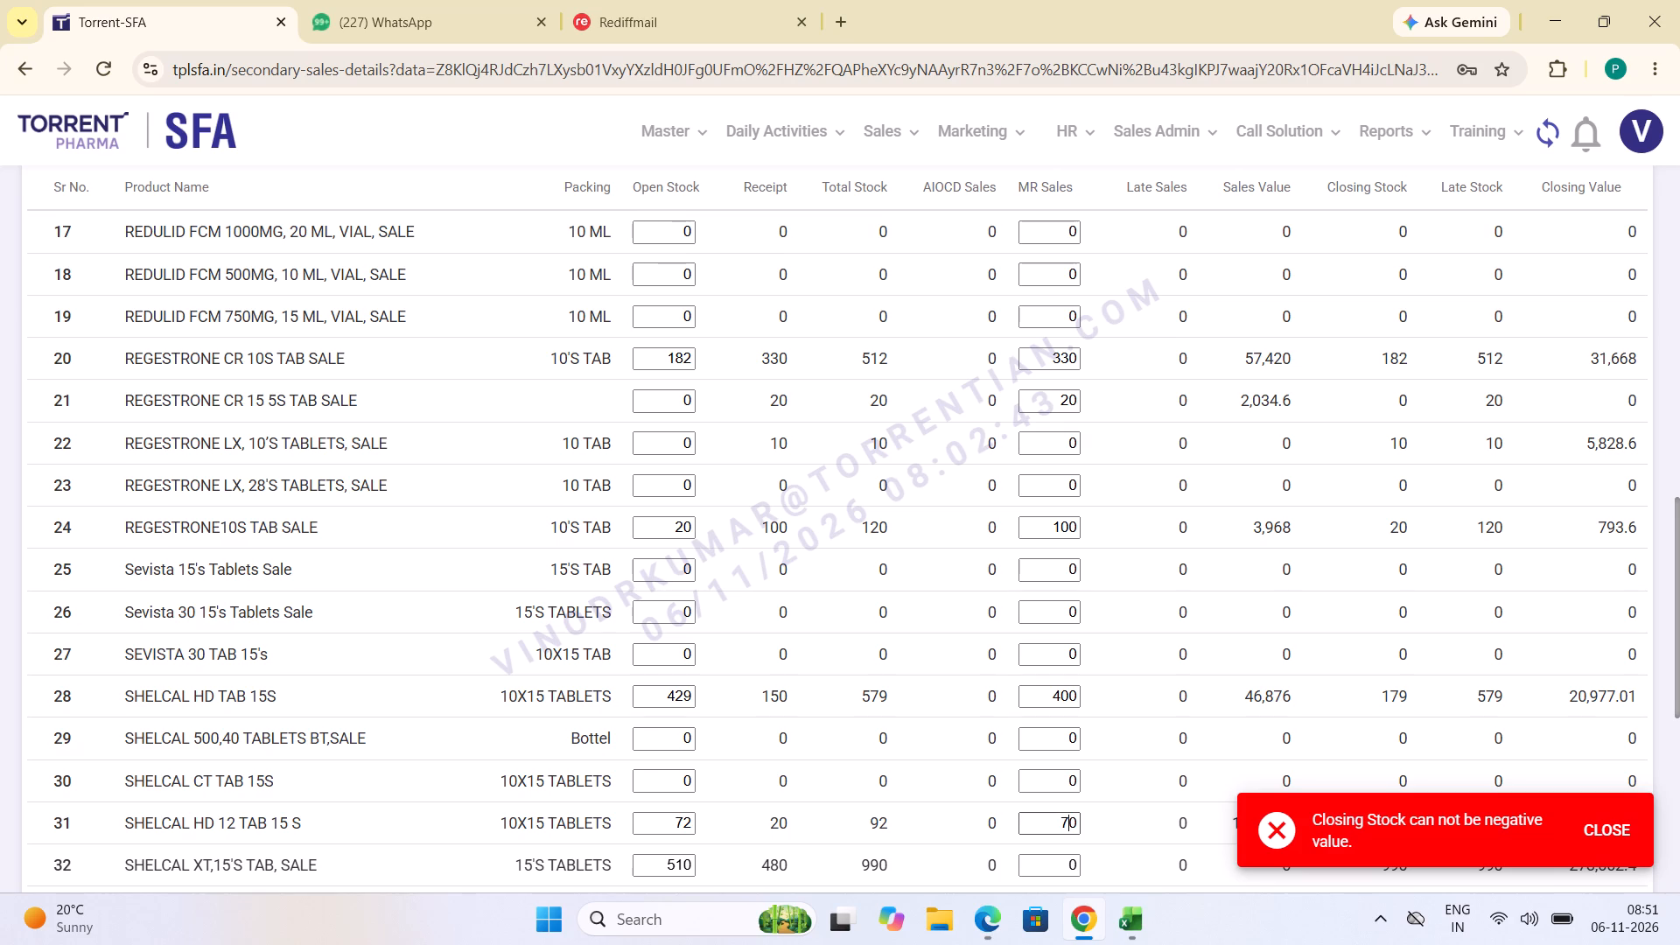
click(1046, 864)
text(51)
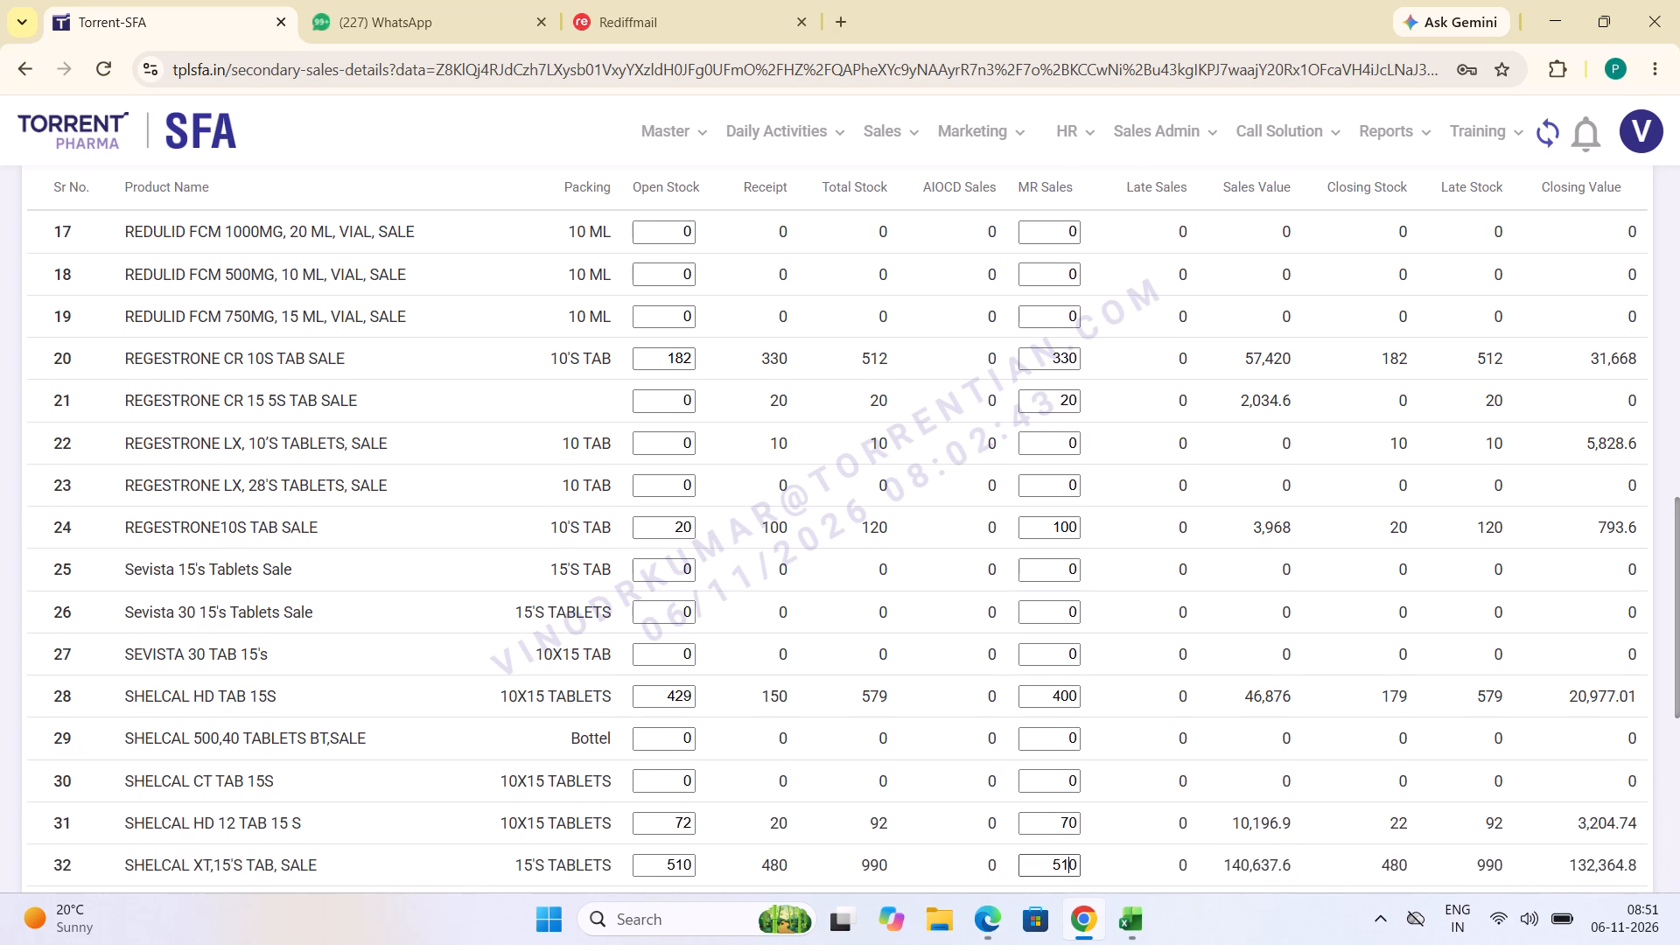
click(1157, 854)
Set MR Sales to 40 for Styptovite 500mg Tablets 10s.
key(Down)
key(Down)
key(Down)
key(Down)
key(Down)
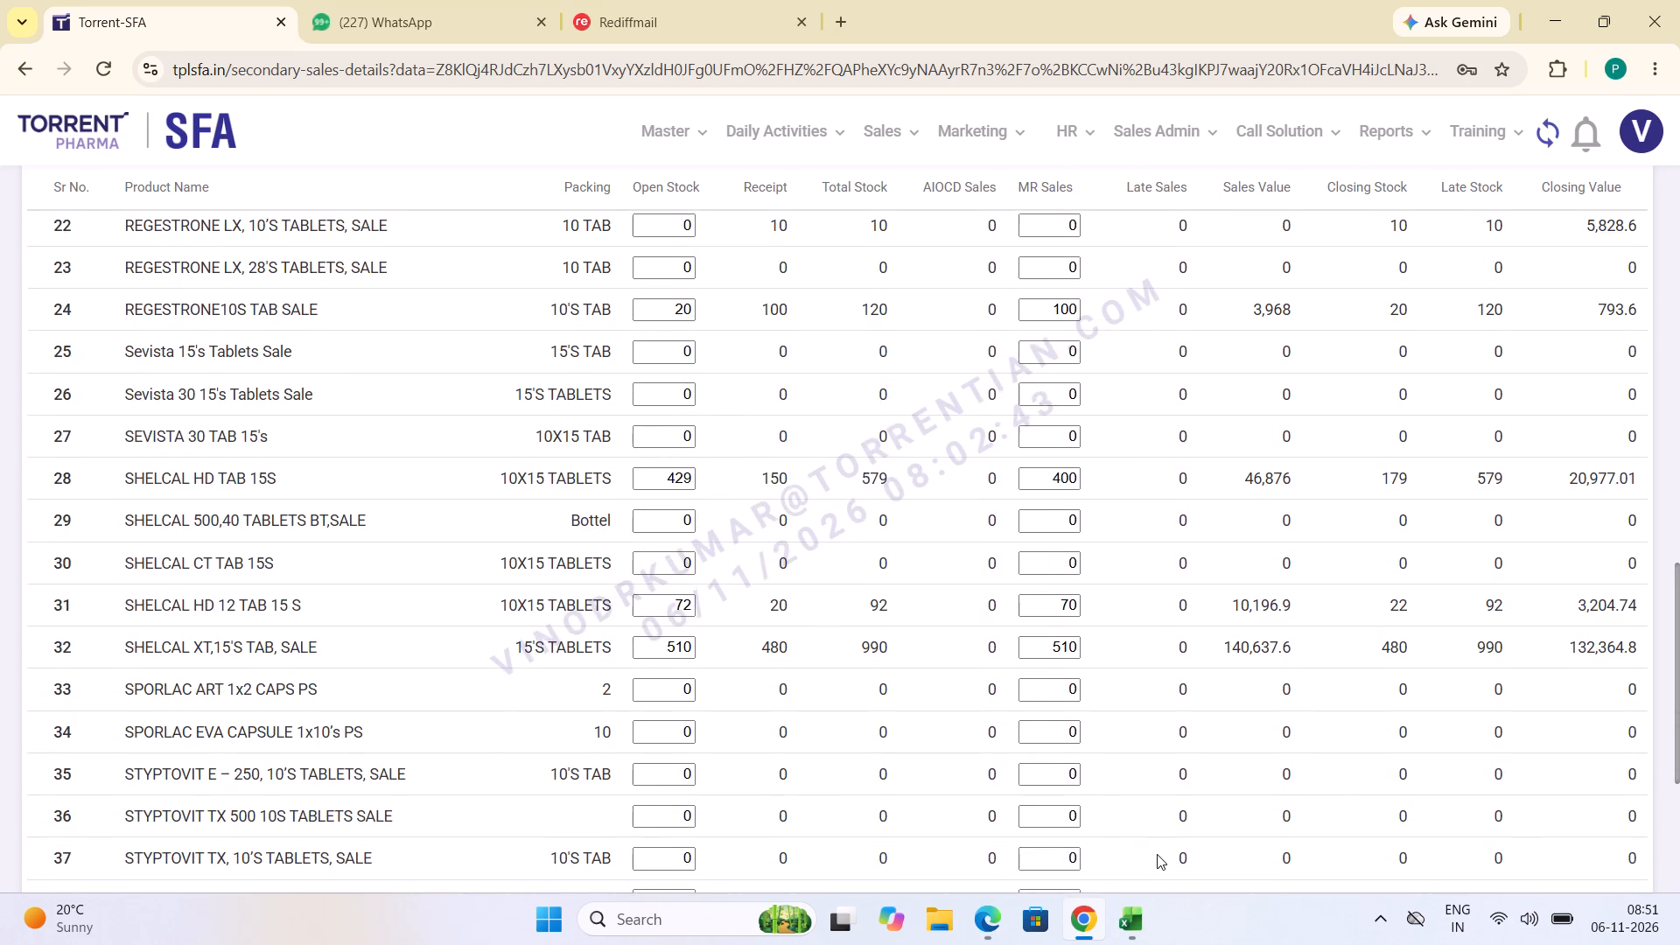
key(Down)
key(Down)
key(Down)
key(Down)
key(Down)
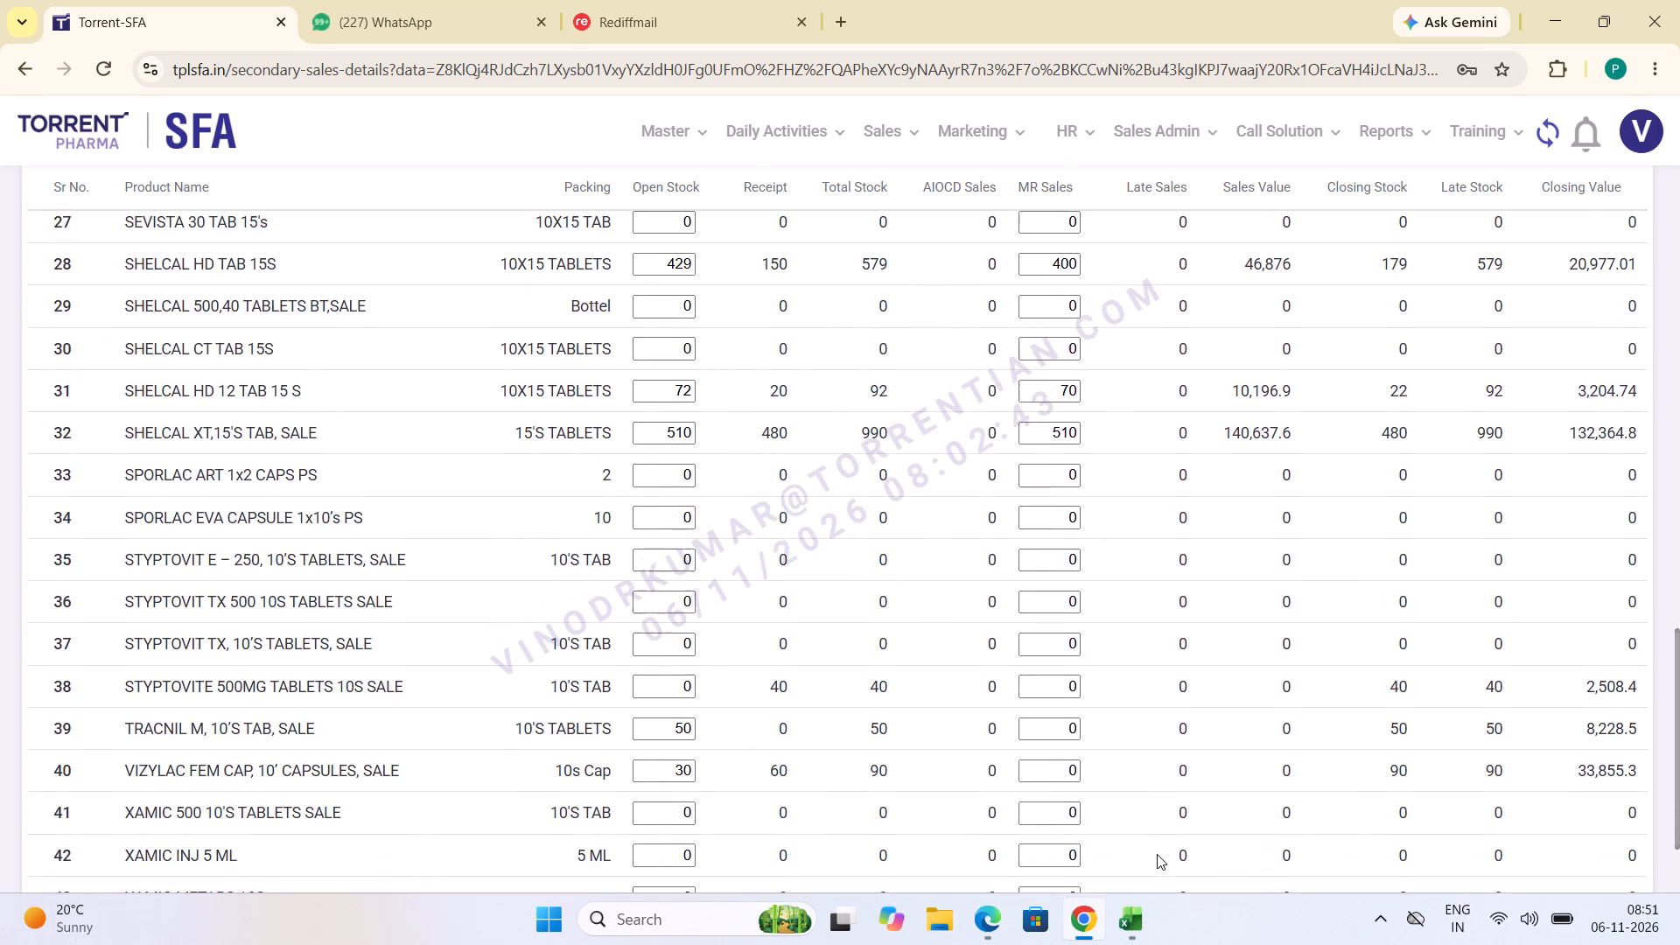
click(1065, 671)
key(4)
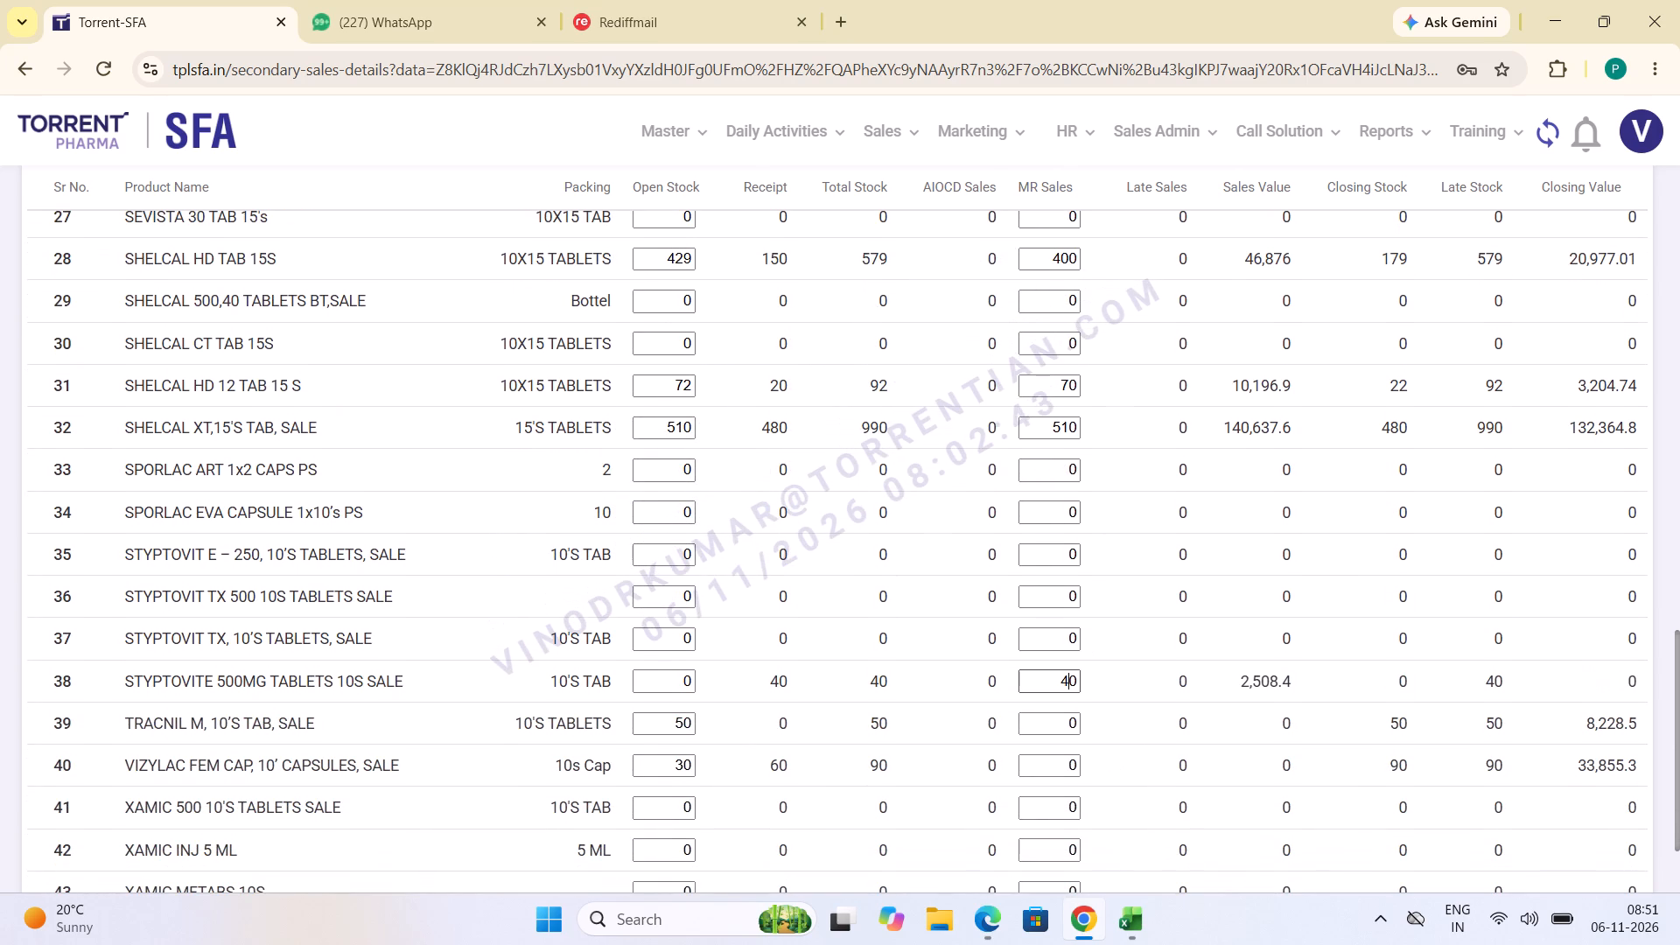
click(1049, 717)
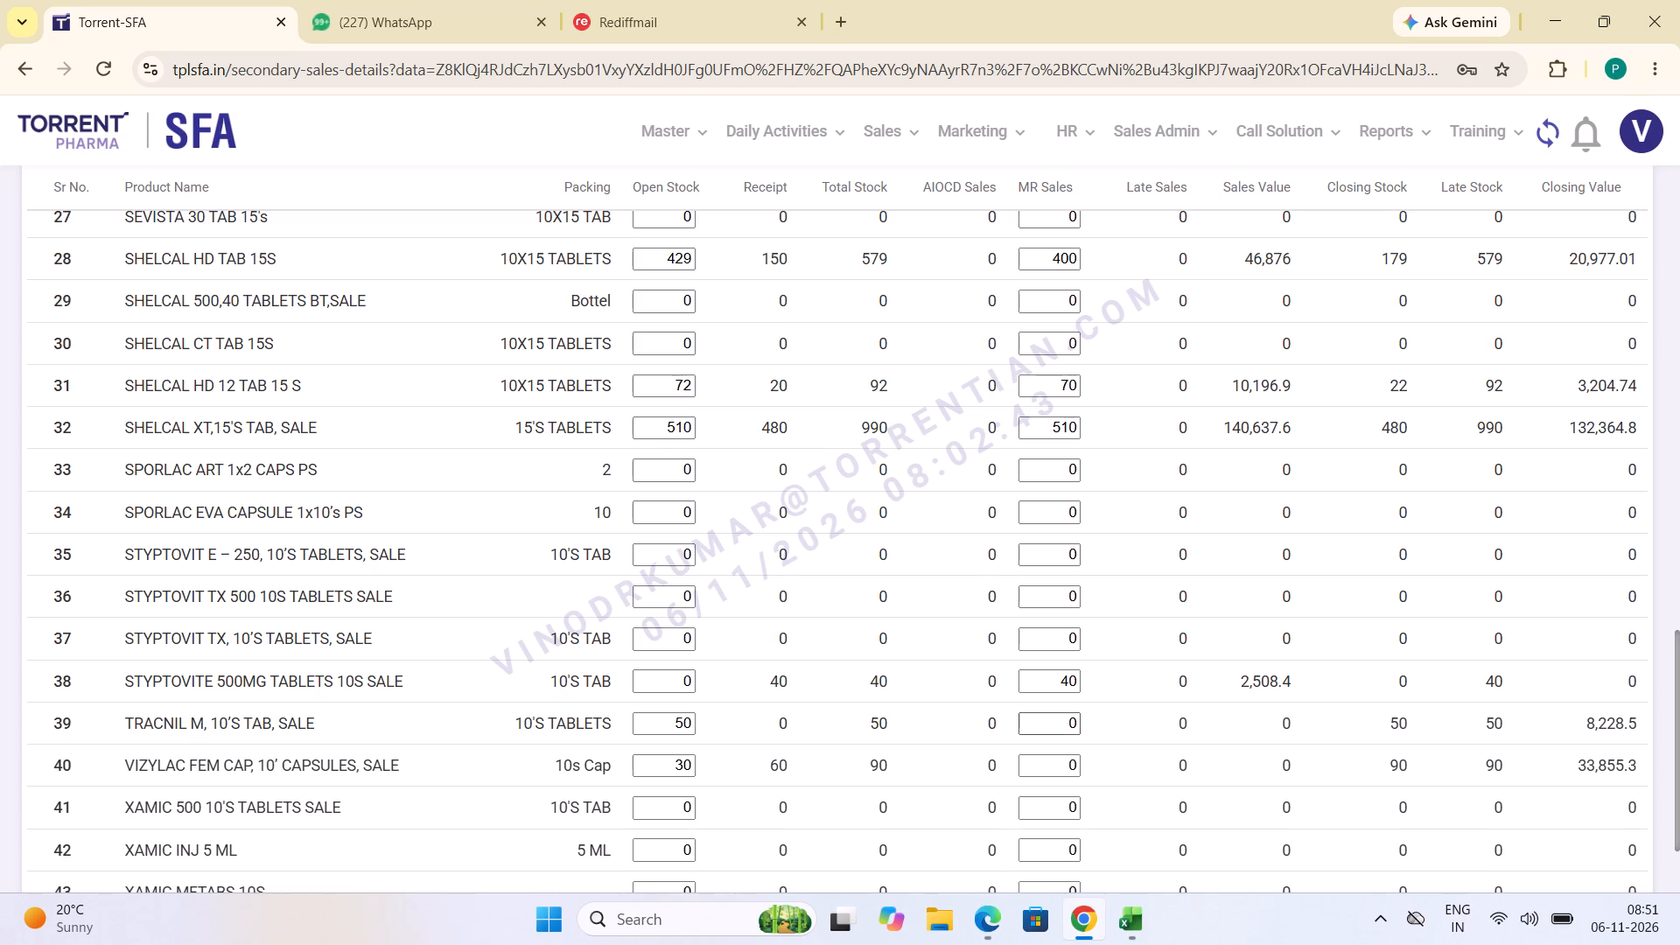
Set MR Sales to 60 for Vizylac Fem Cap 10' Capsules.
click(1061, 762)
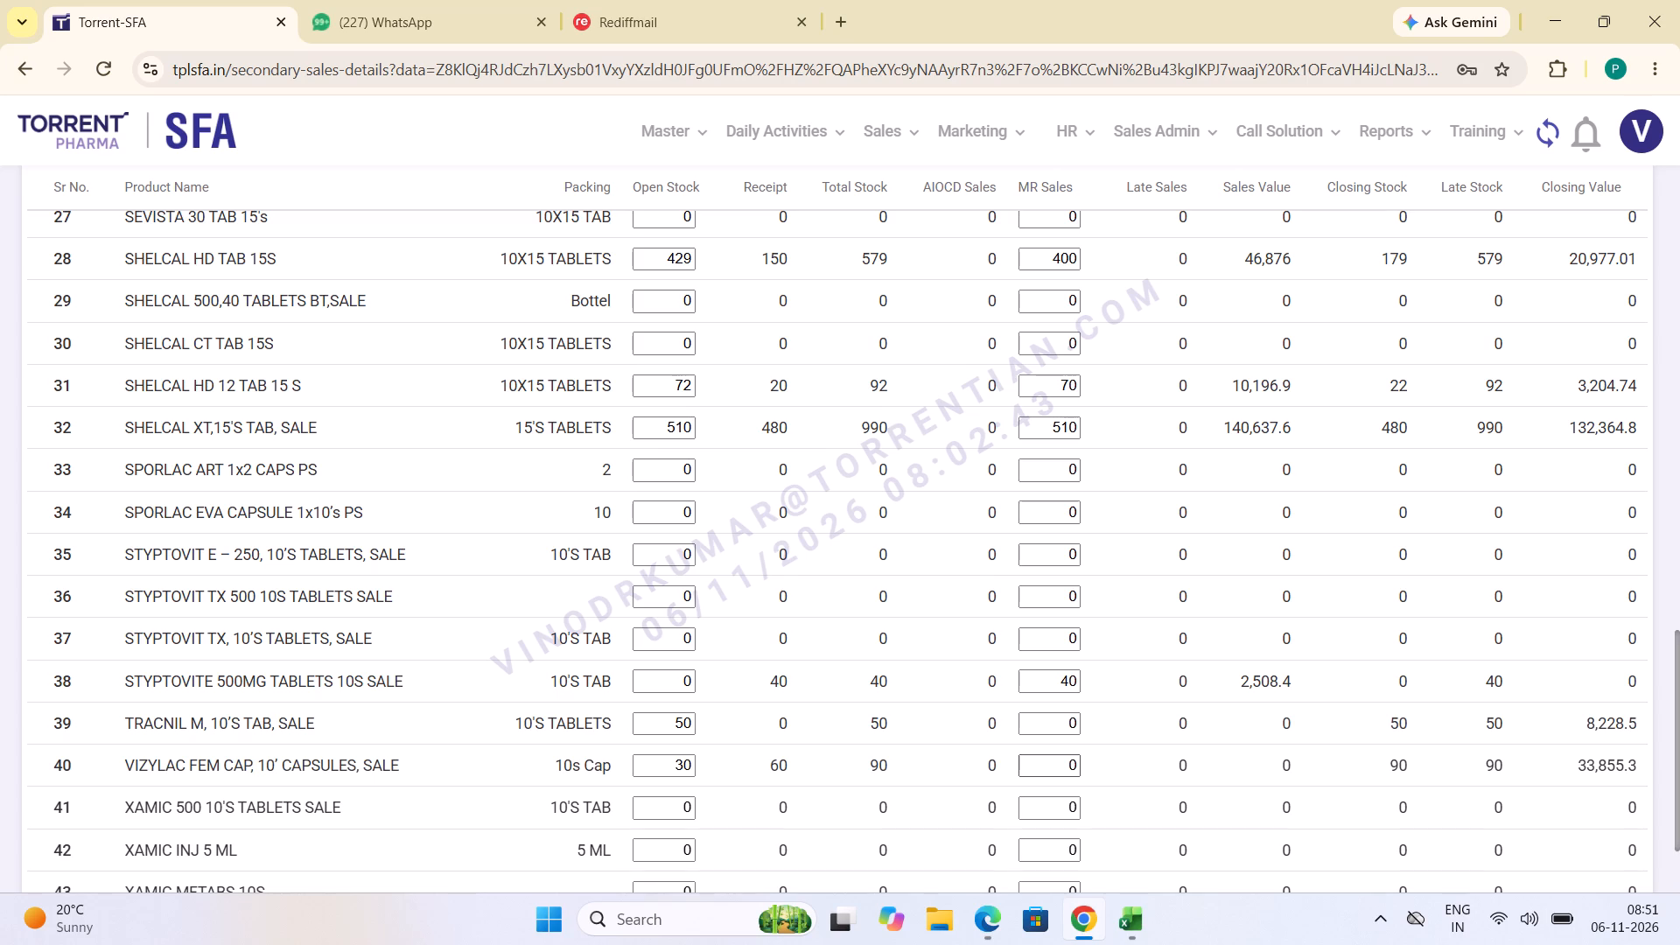
key(6)
key(0)
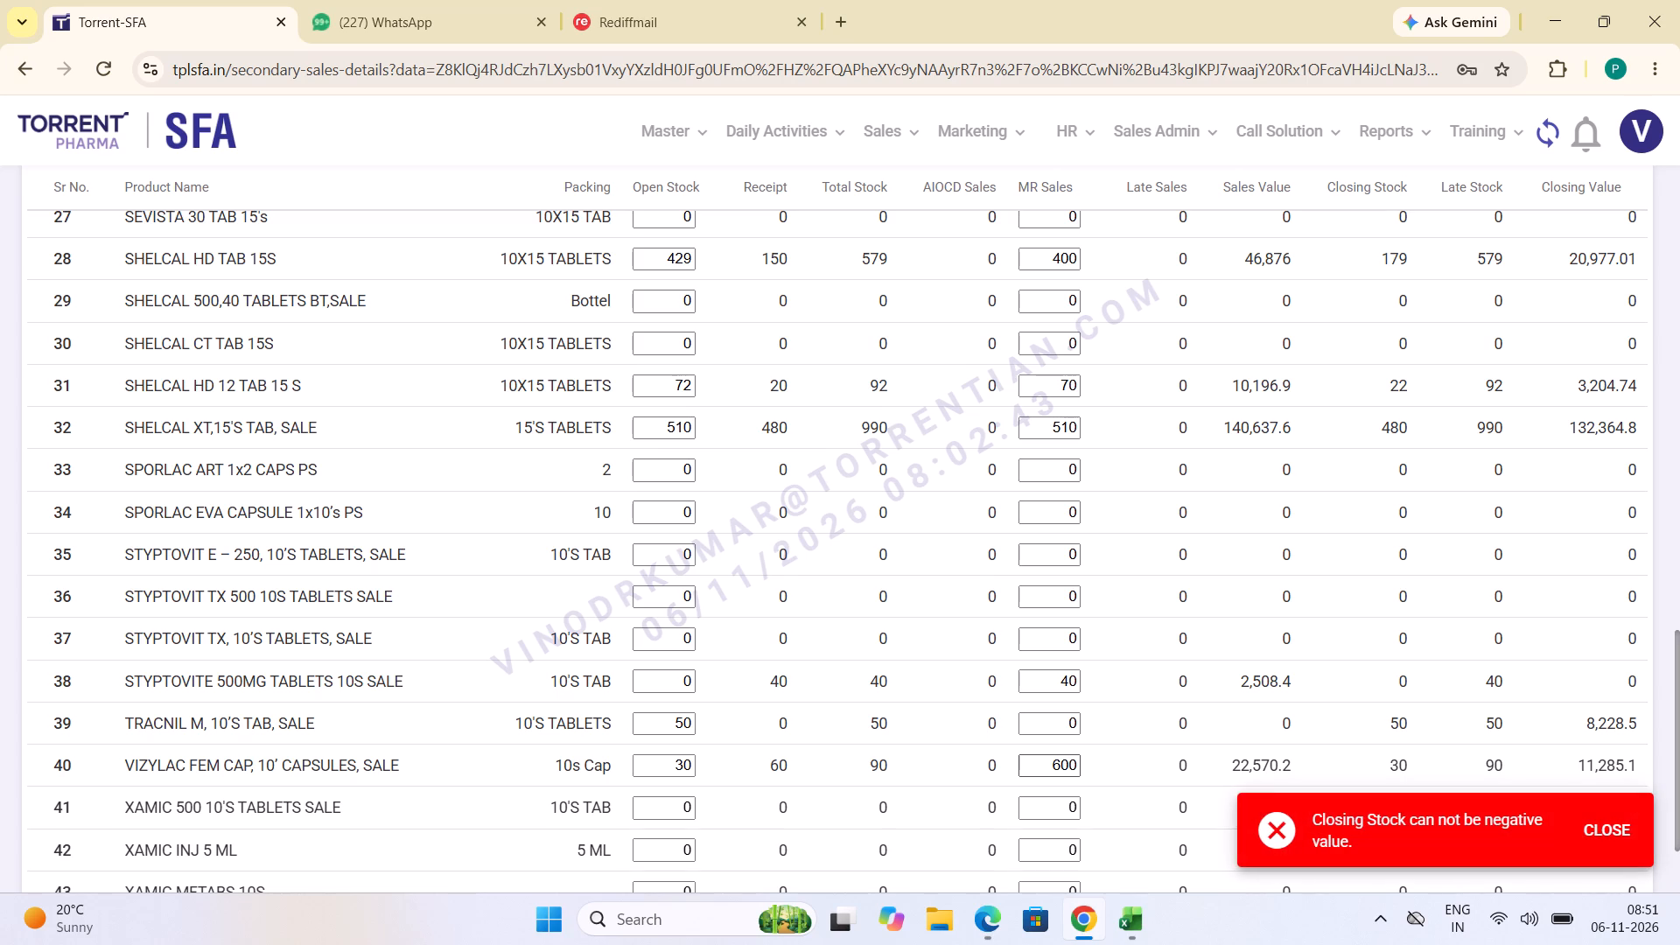
key(BackSpace)
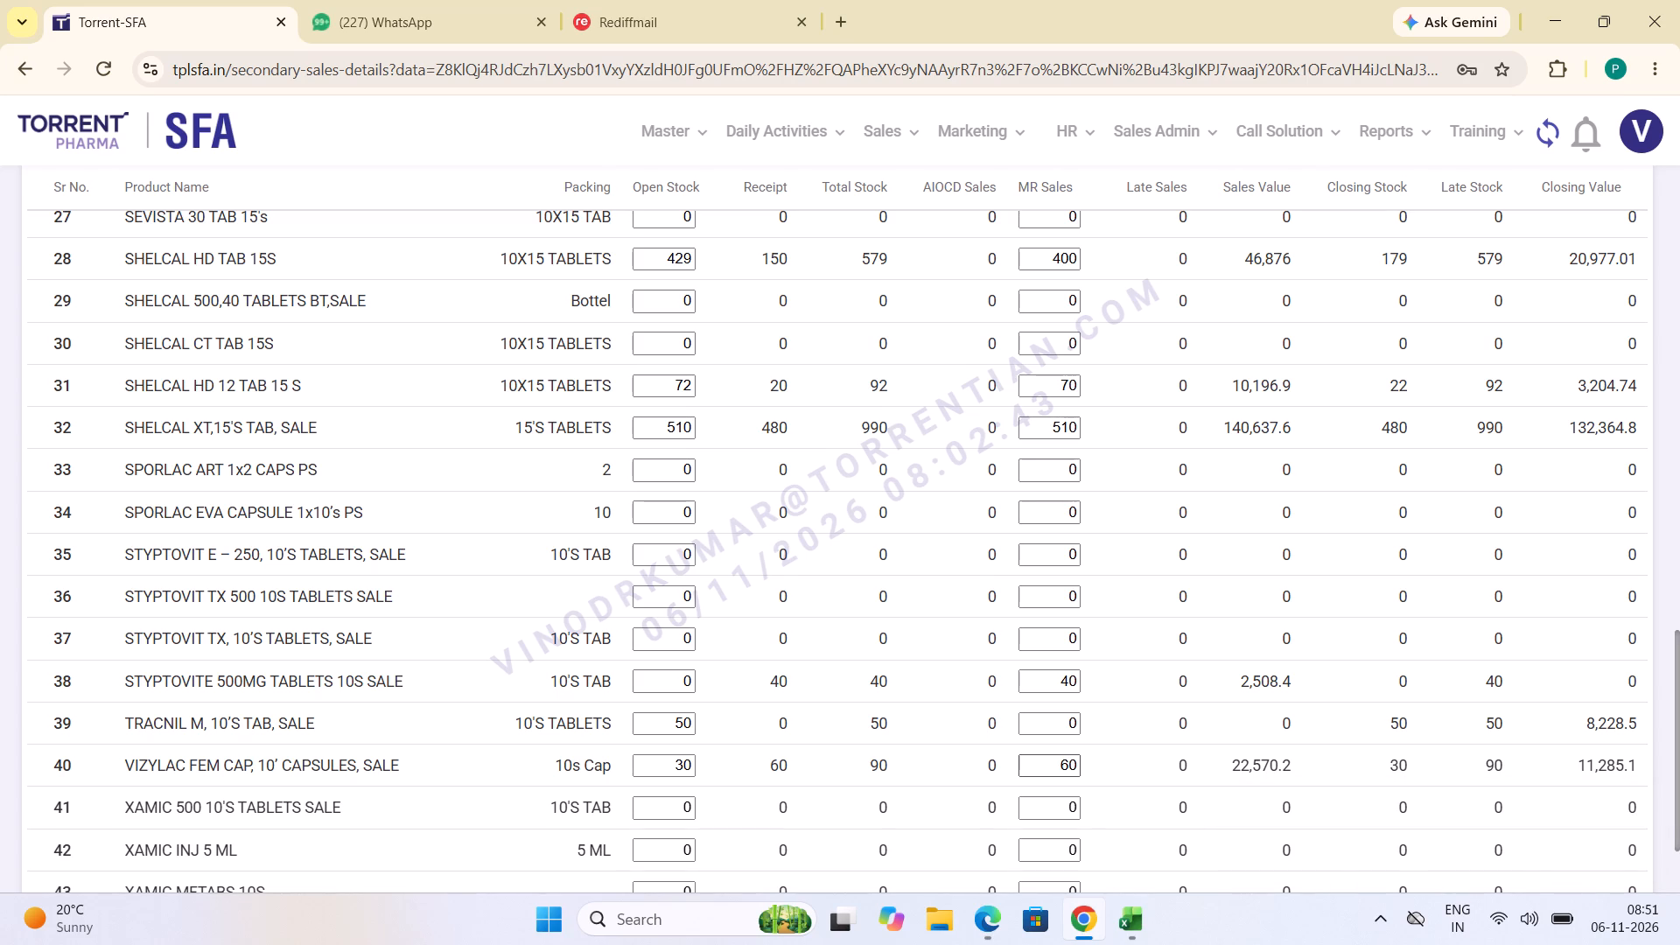
key(BackSpace)
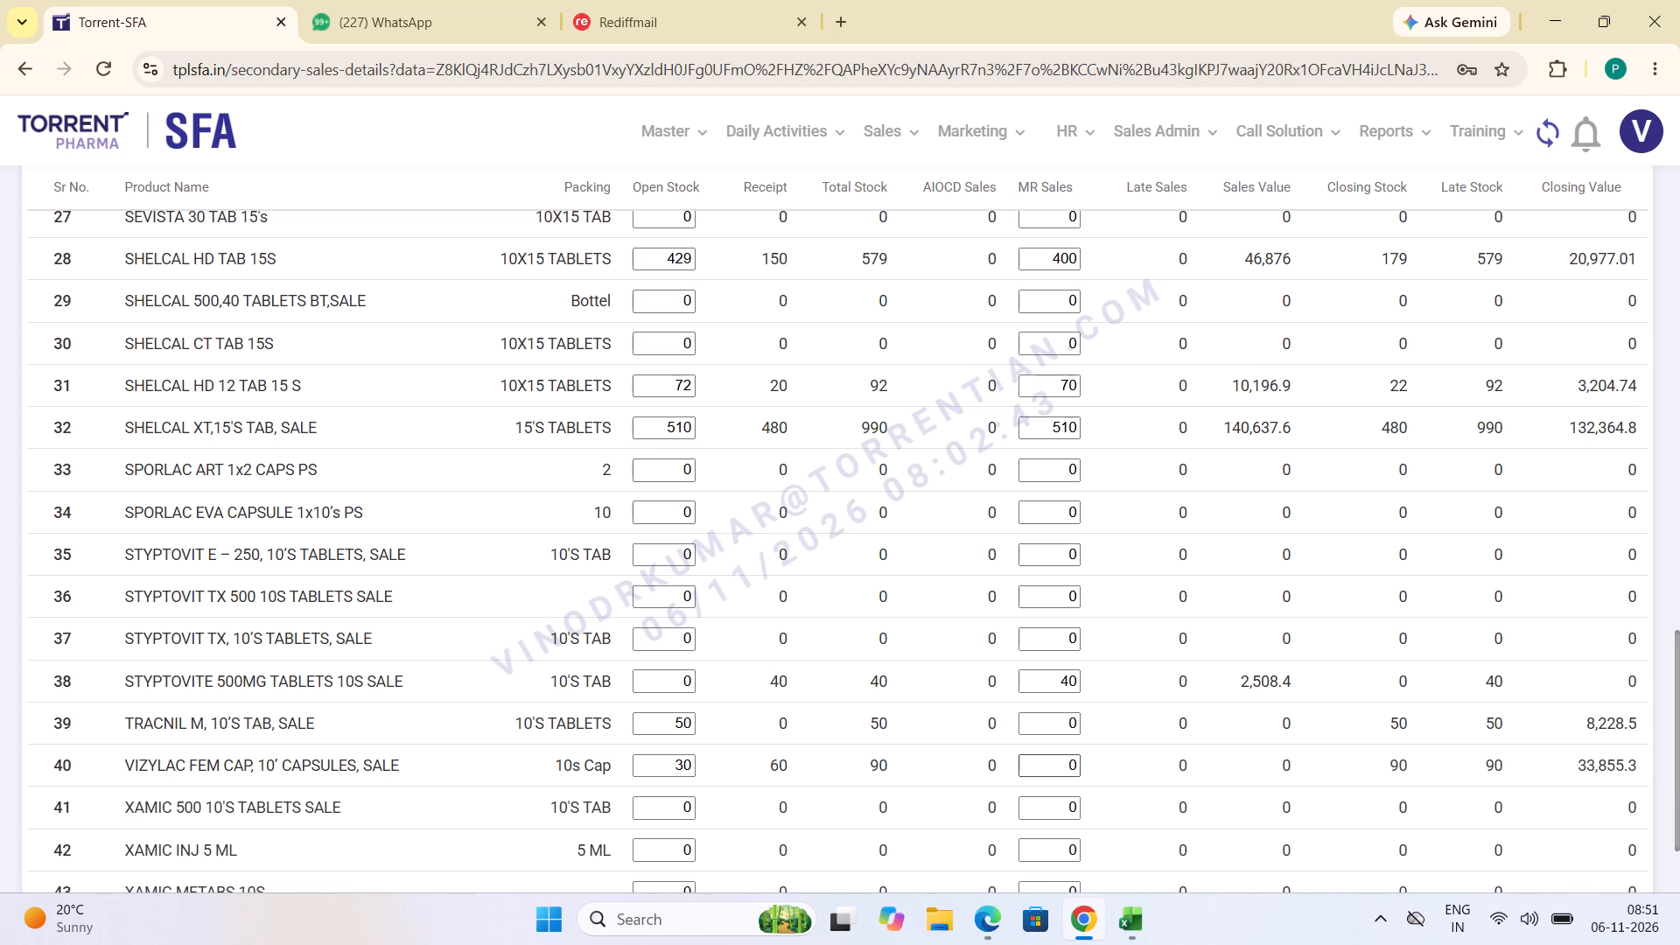
key(3)
key(BackSpace)
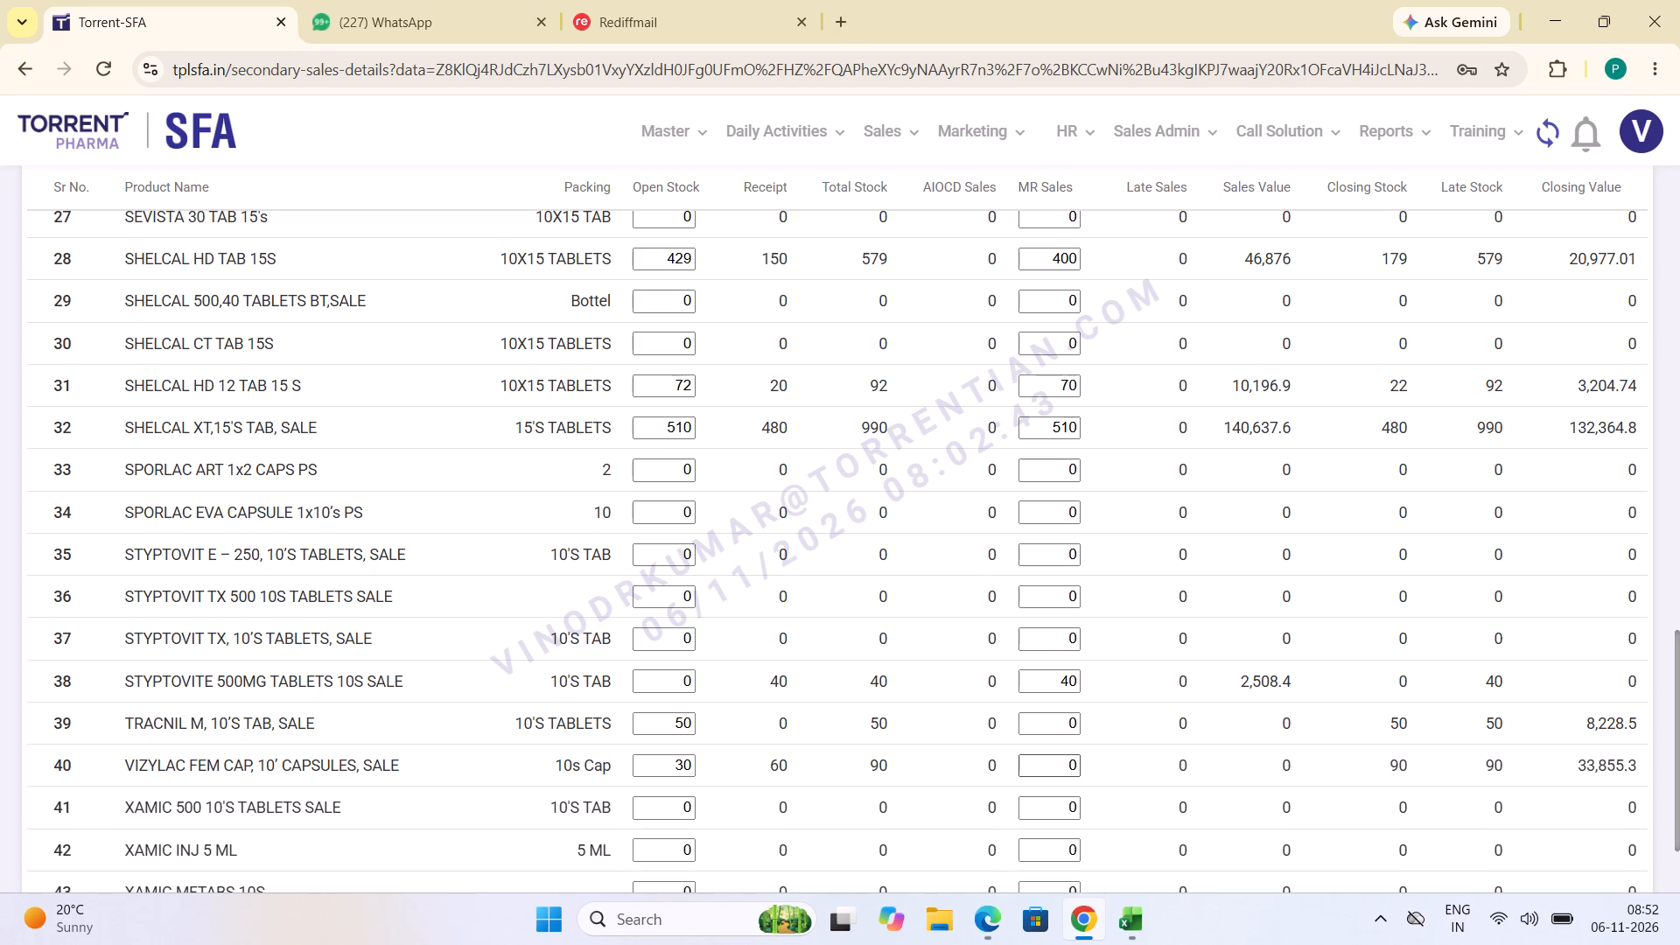
key(6)
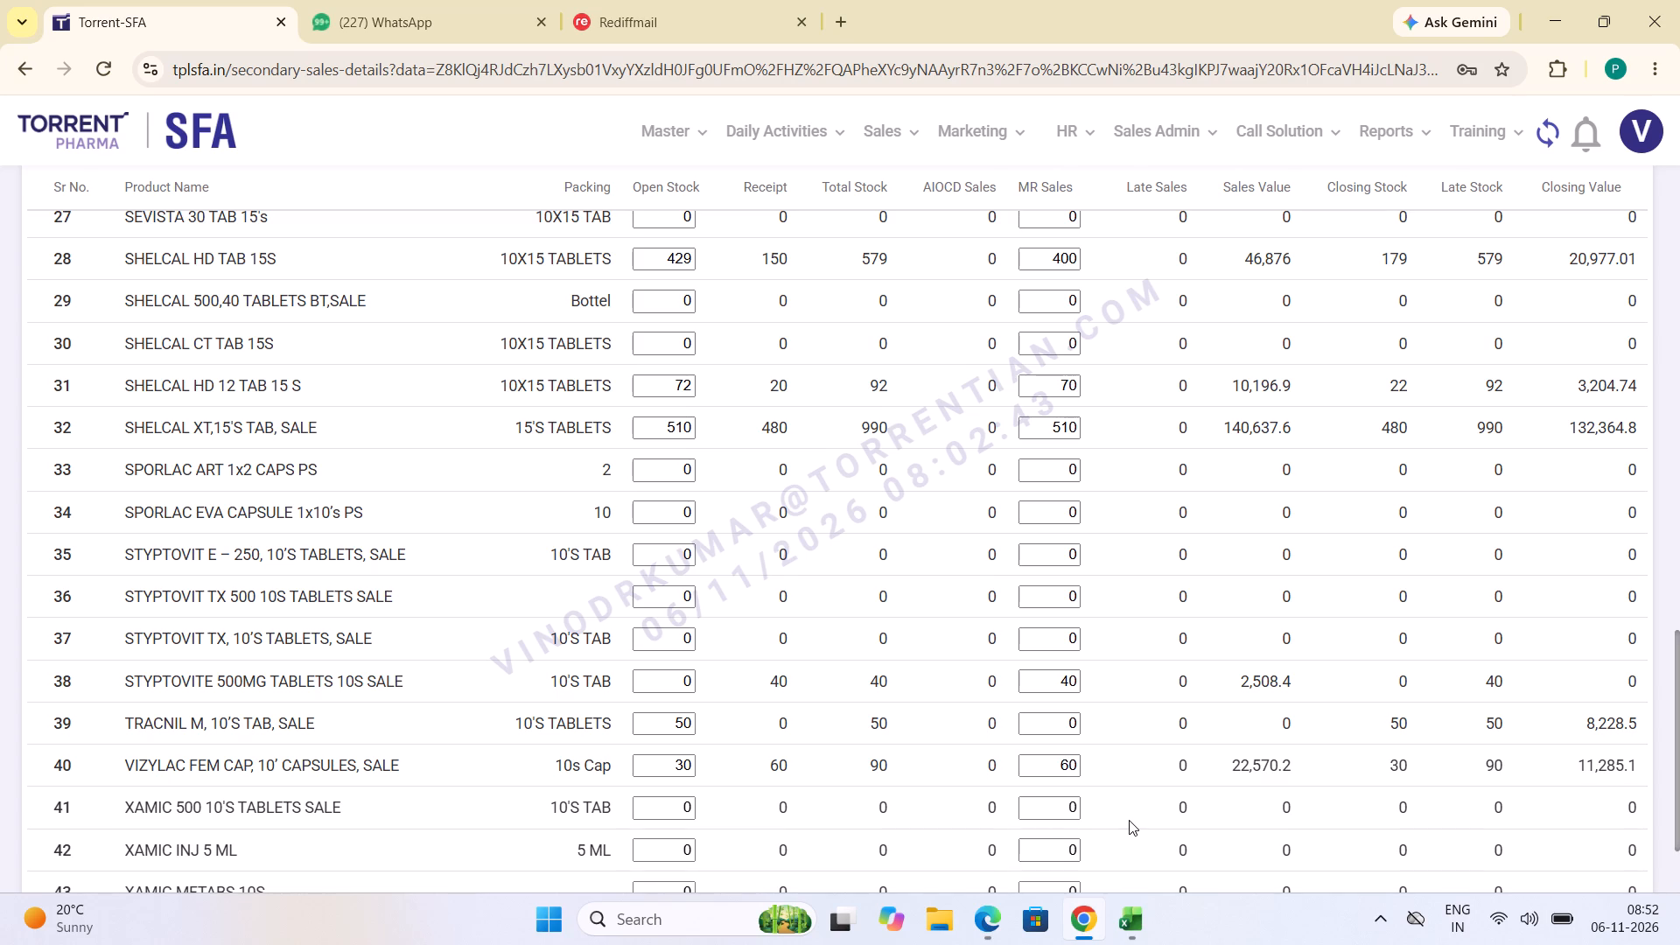
Submit the completed secondary sales form of Sood Medicos.
click(1129, 820)
key(Down)
key(Down)
key(Down)
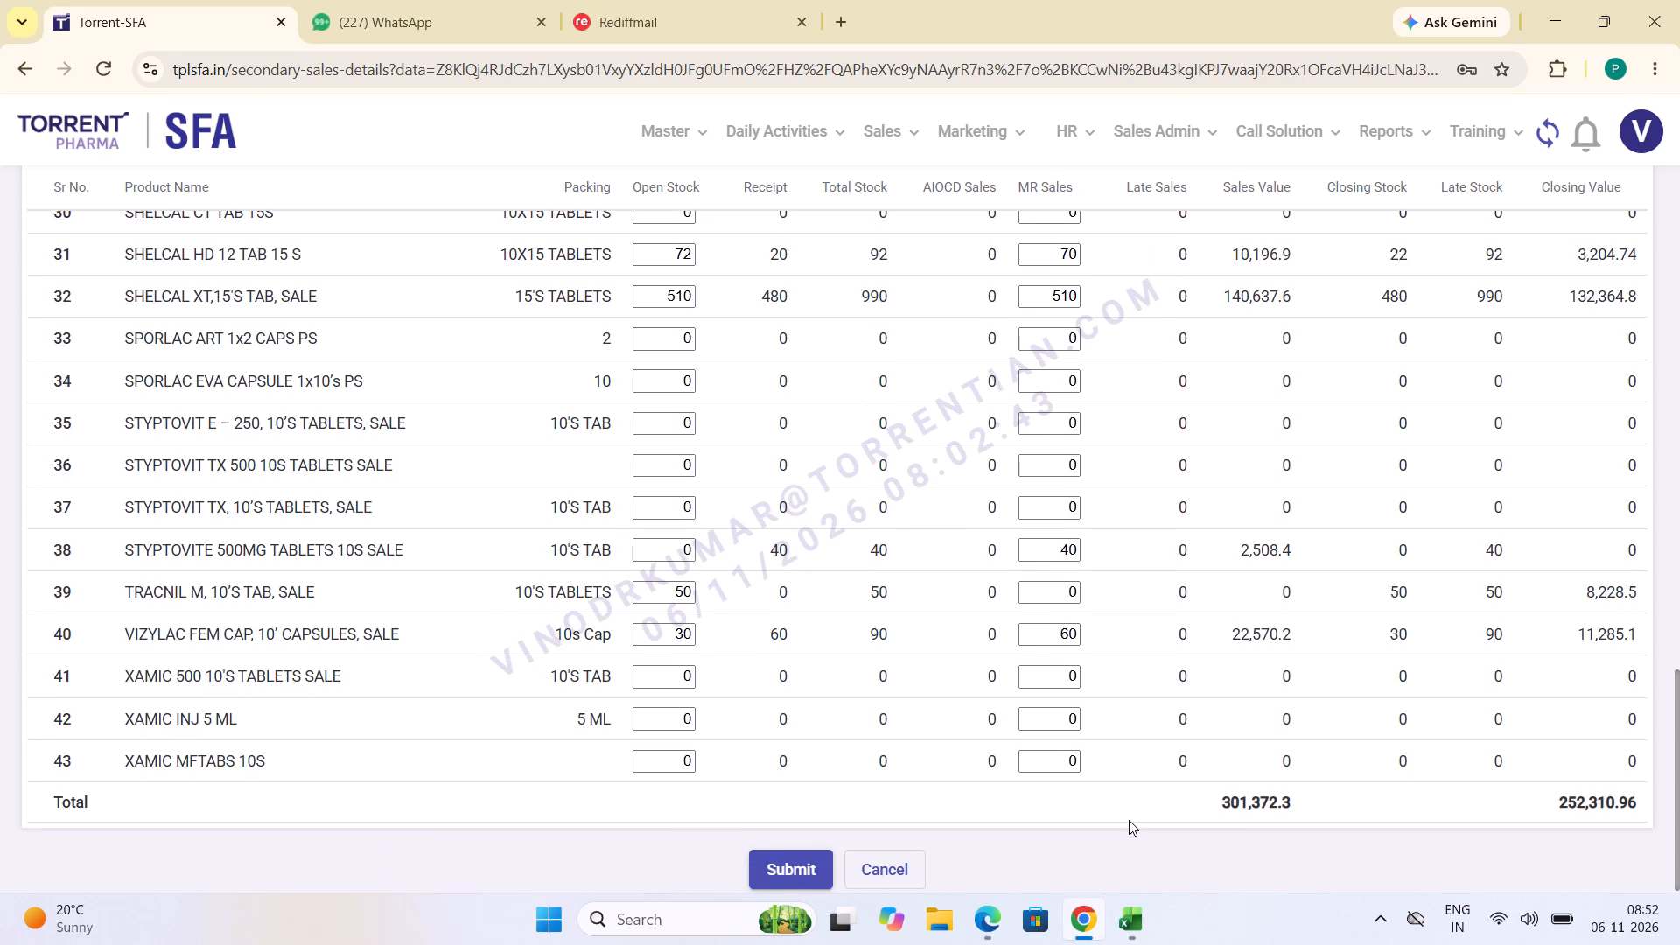
click(789, 870)
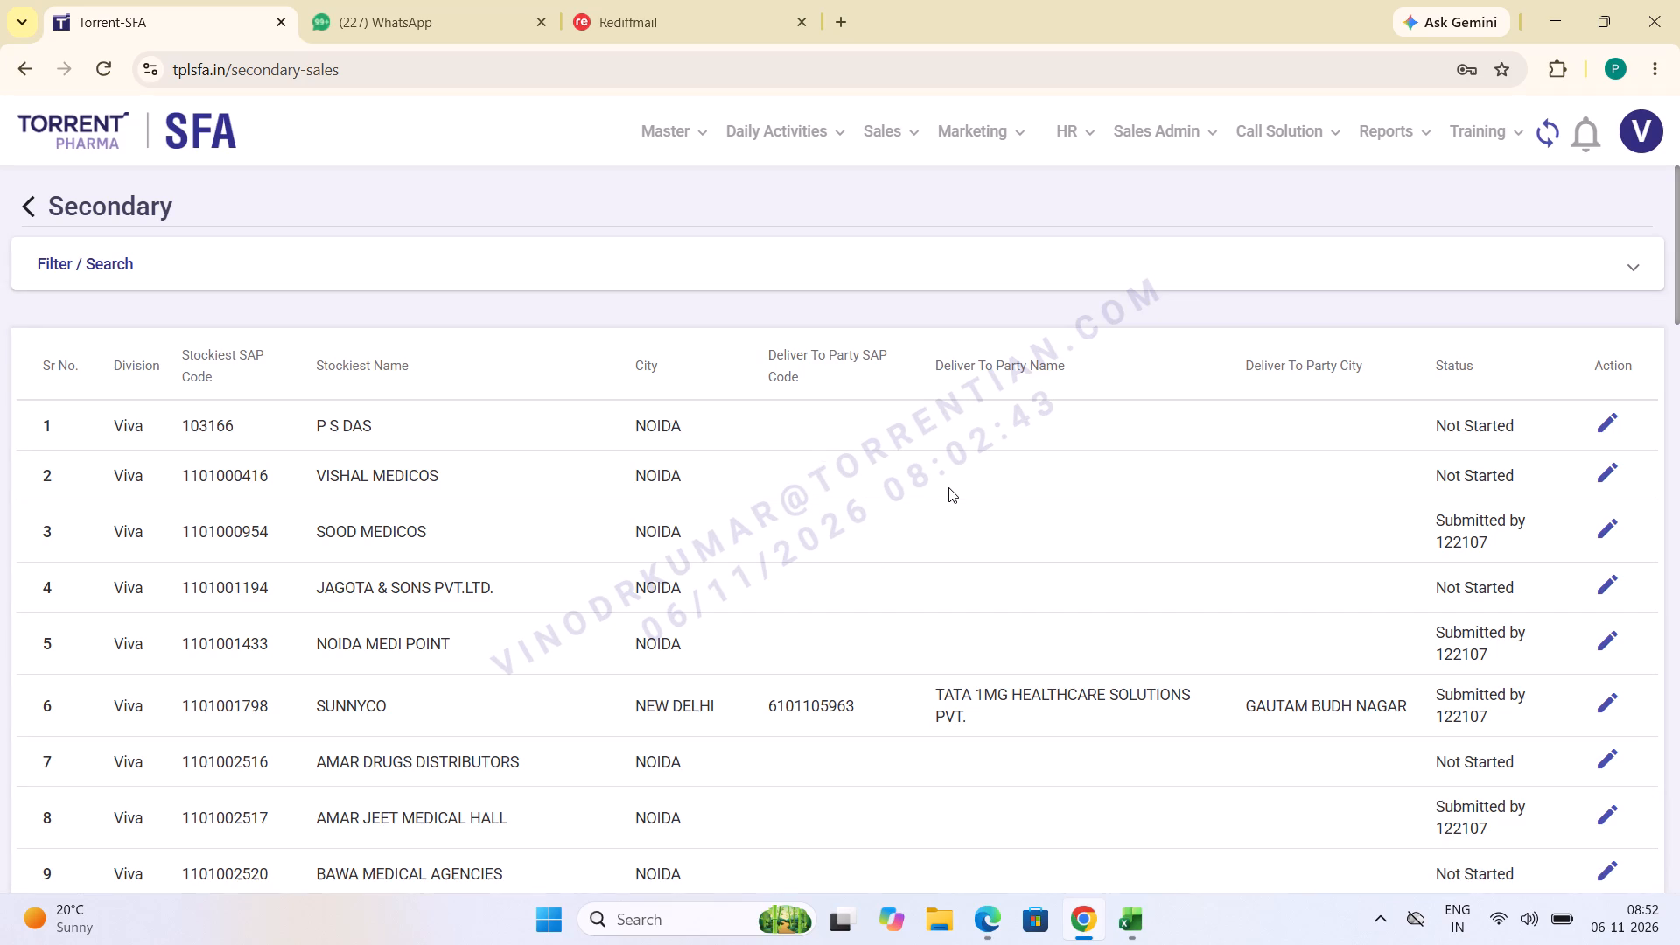
Review the submission status of the first stockists in the Secondary list.
key(Down)
key(Down)
key(Down)
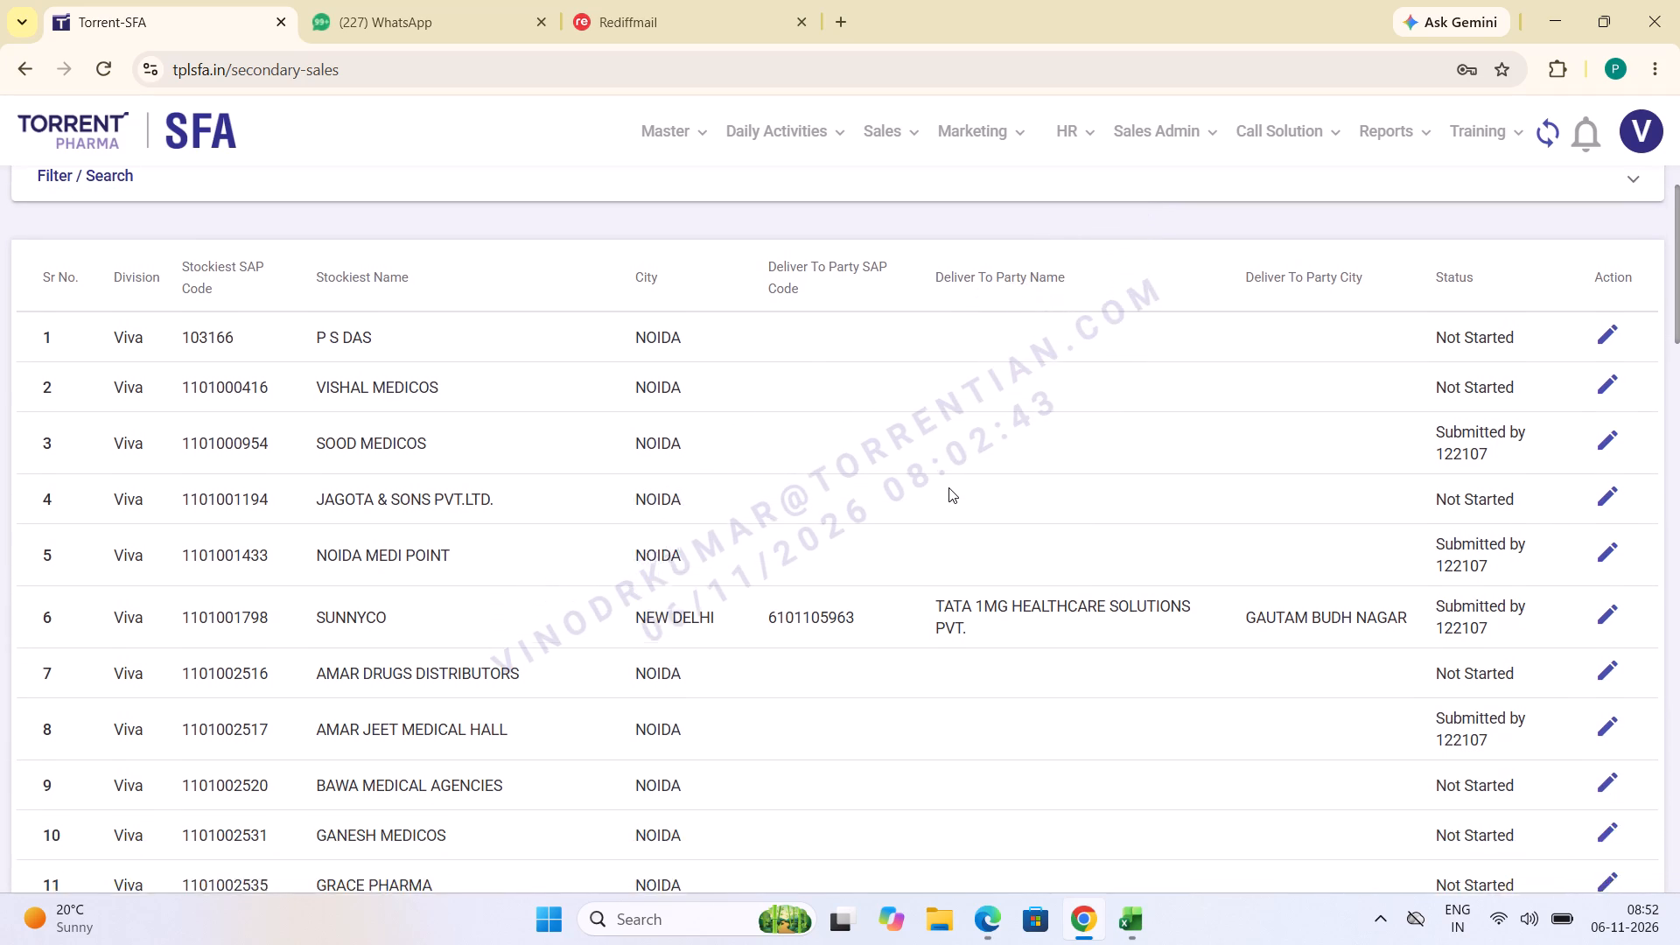
key(Down)
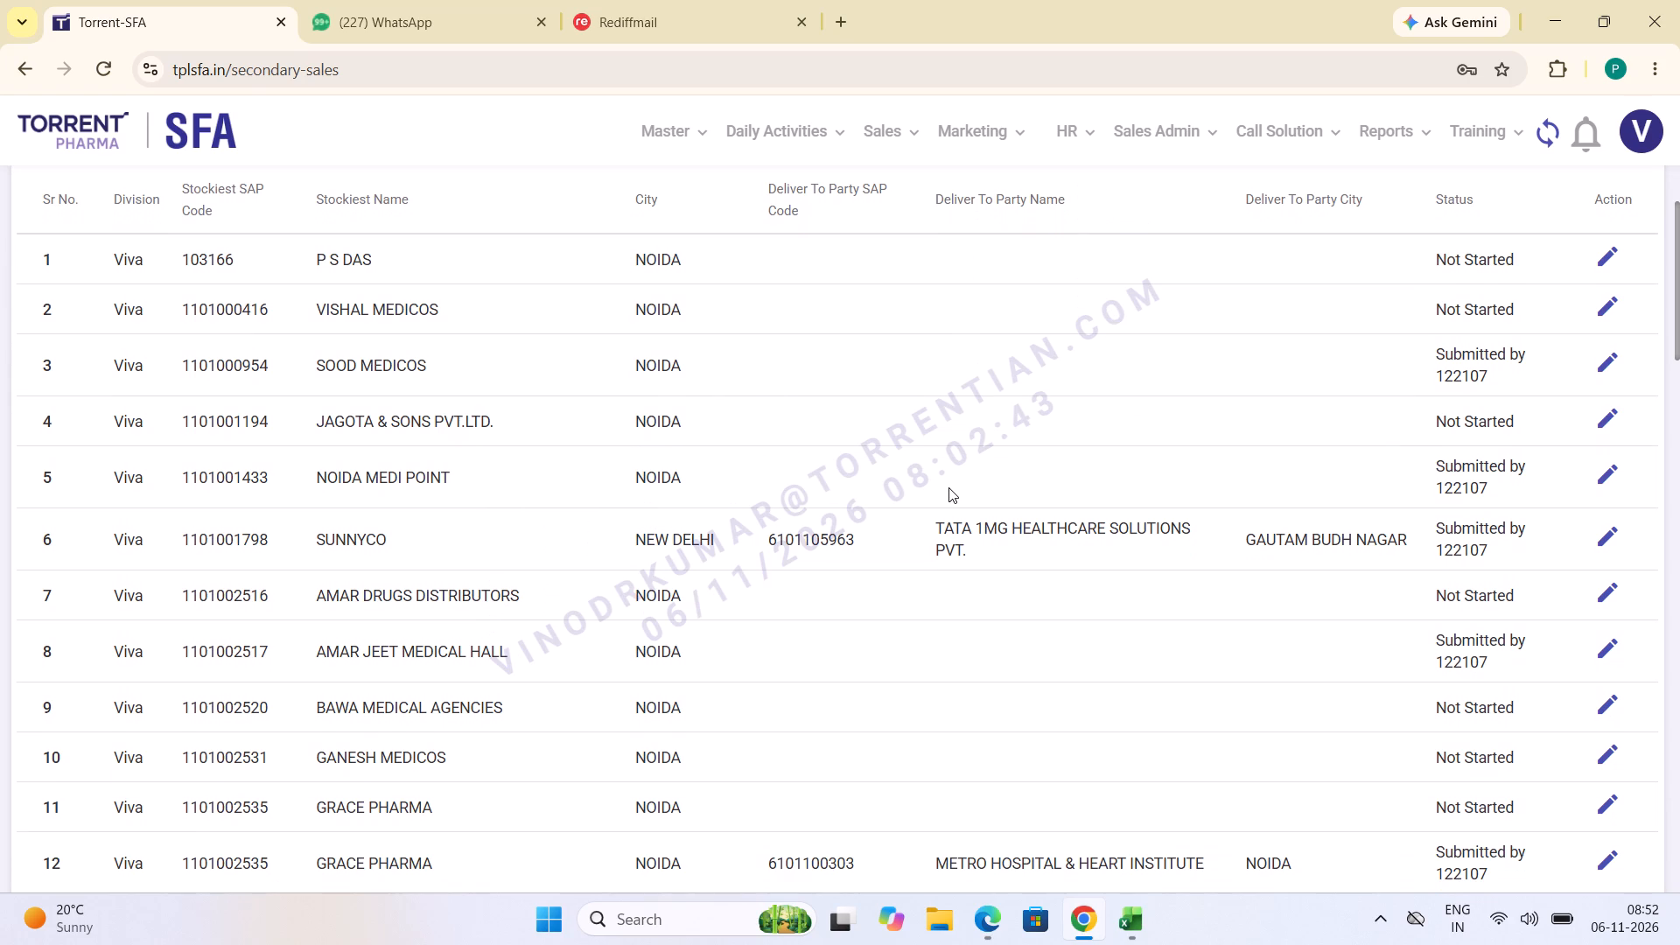
key(Down)
key(Down)
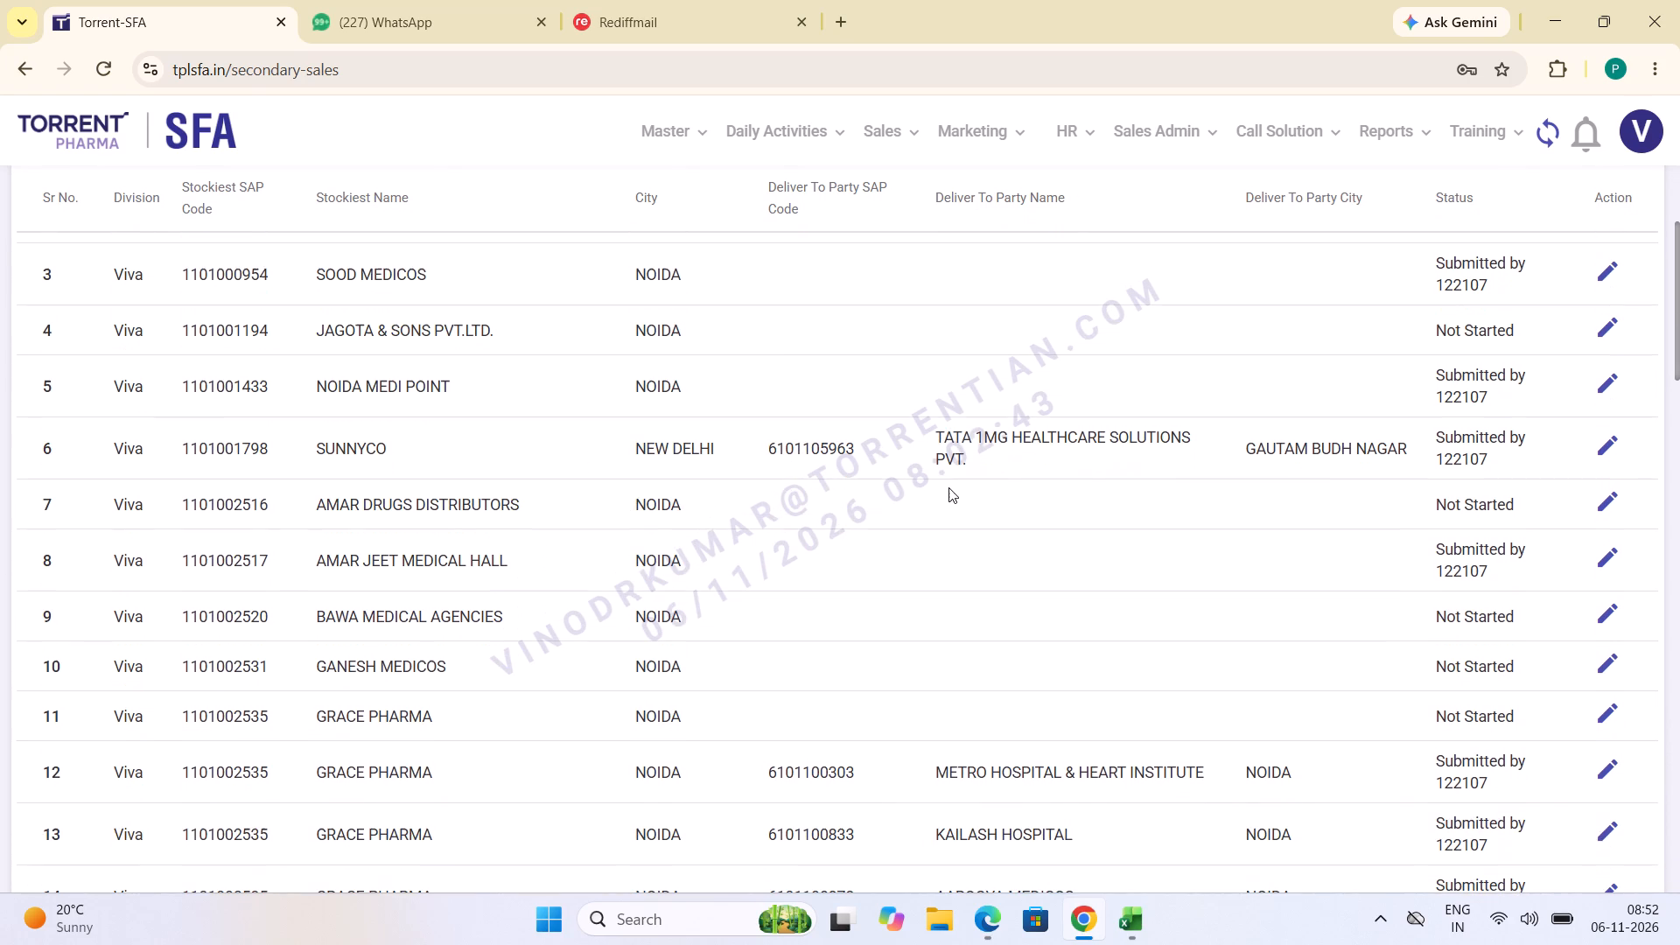
key(Up)
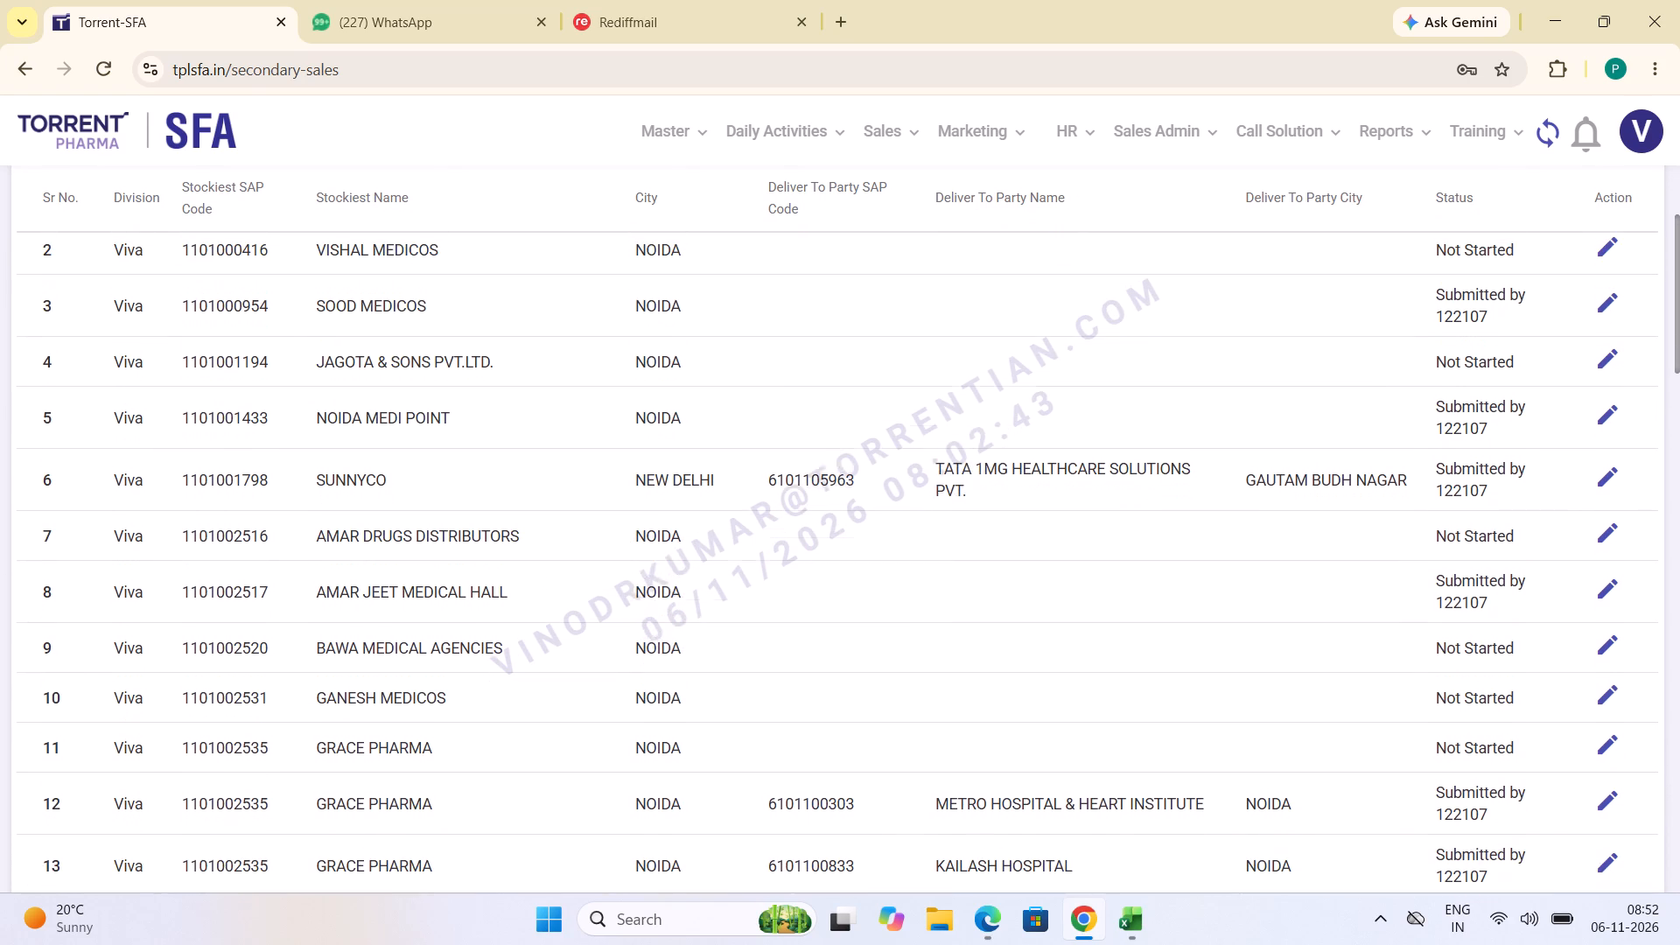
key(Up)
key(Up)
key(Up)
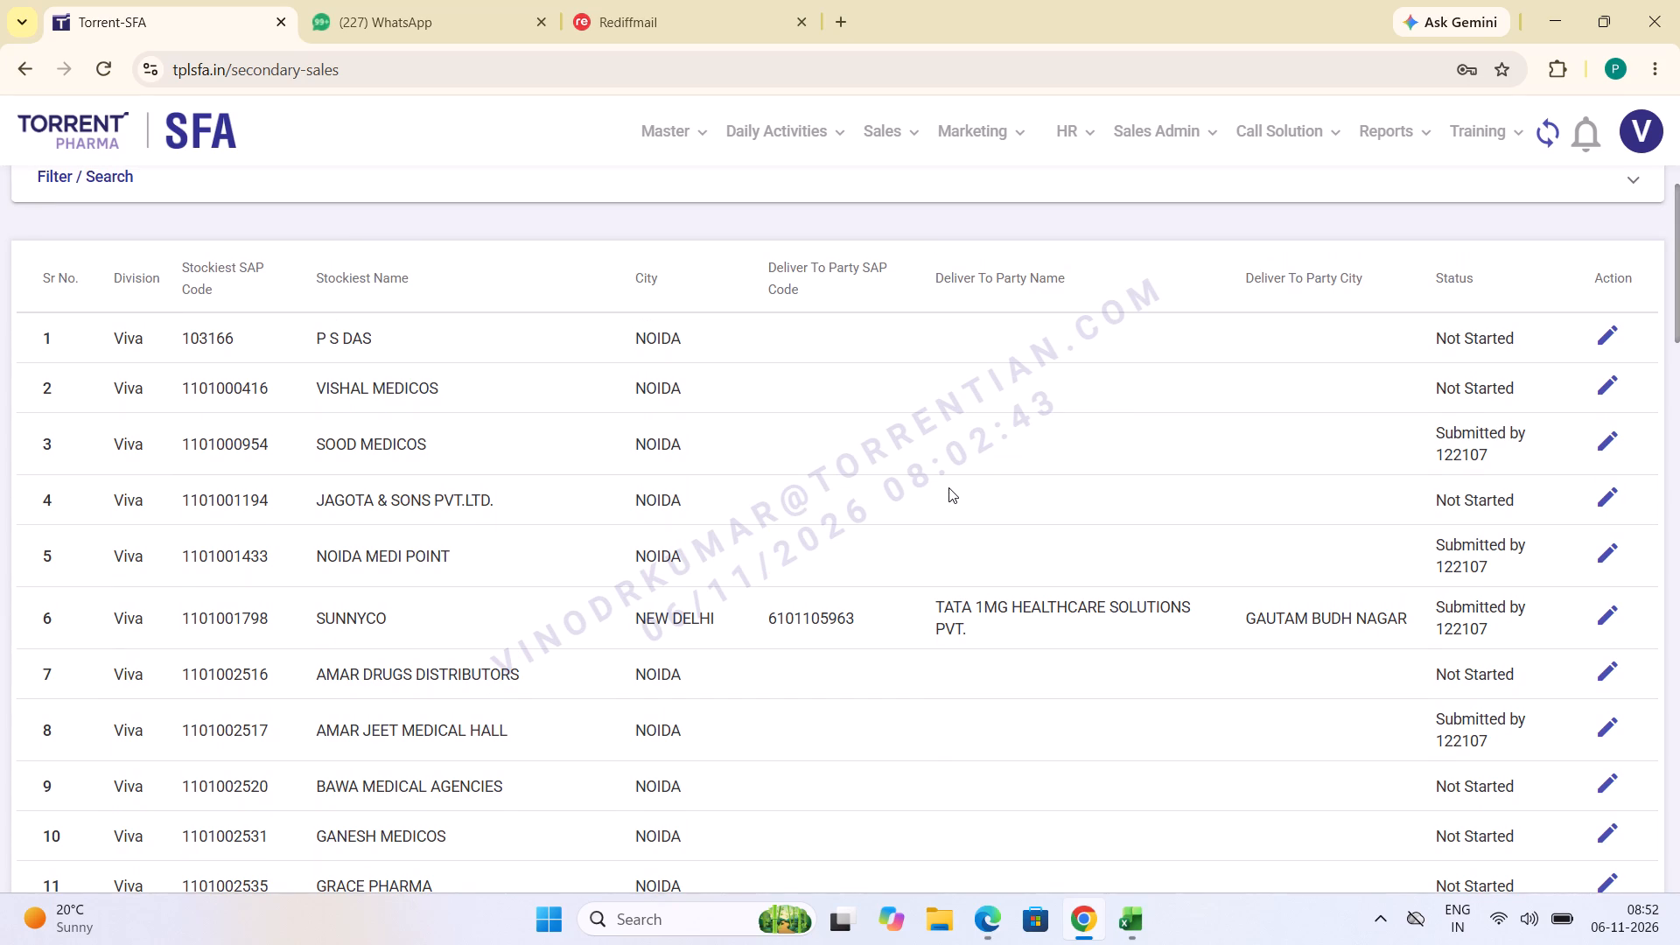
key(Down)
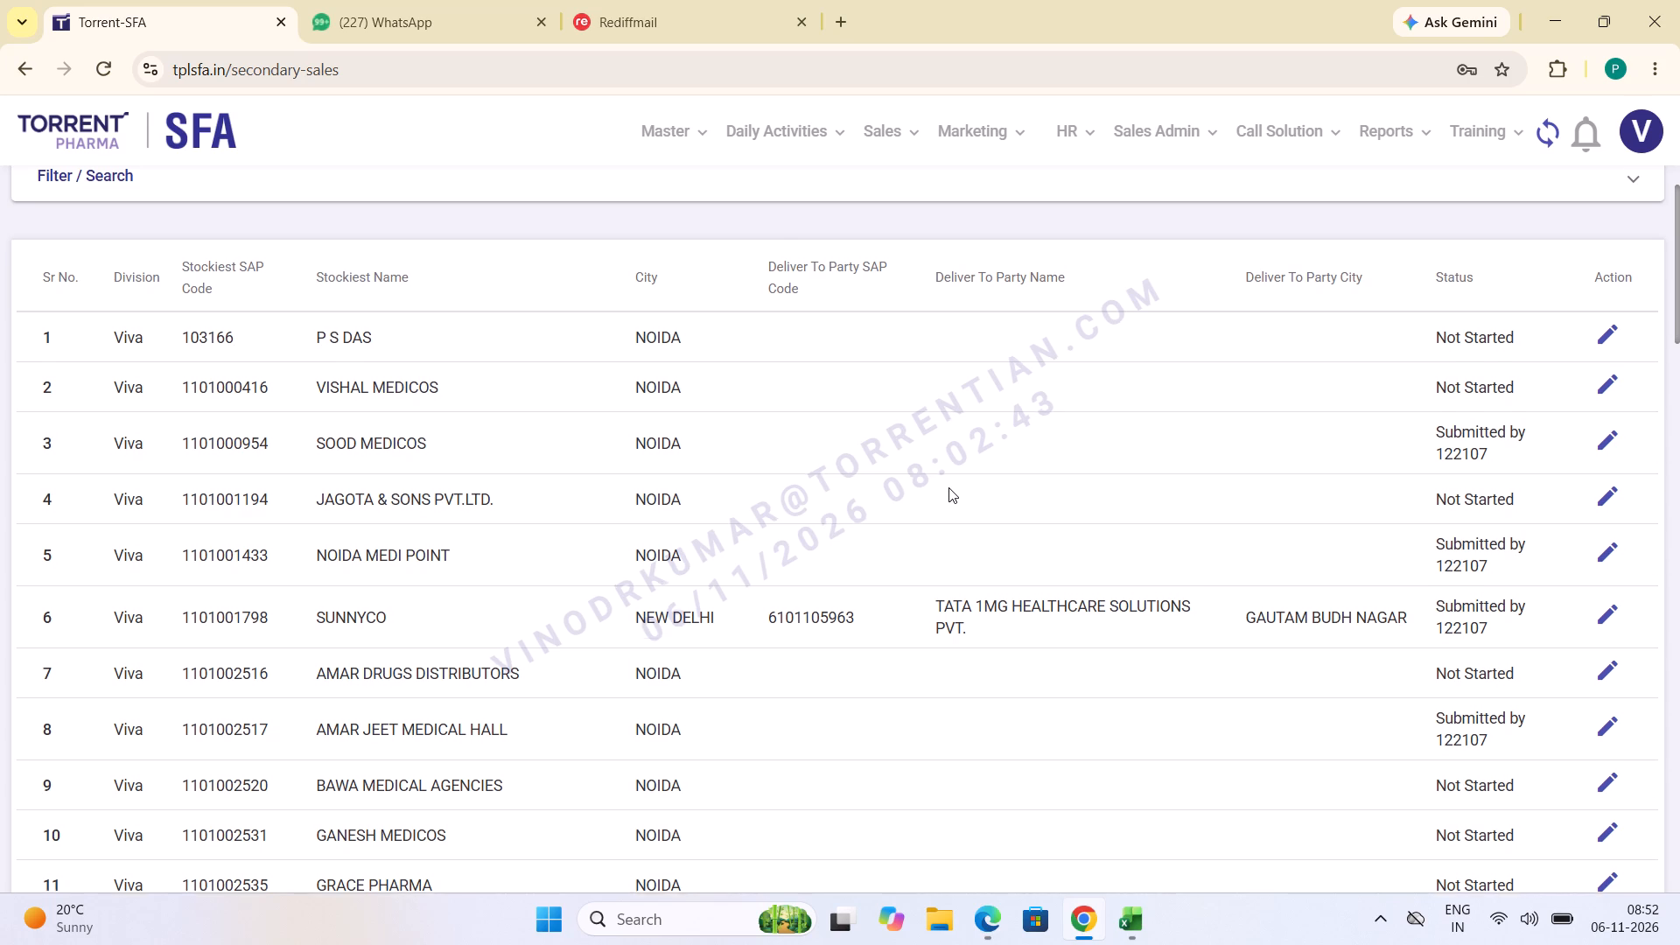
key(Down)
key(Down)
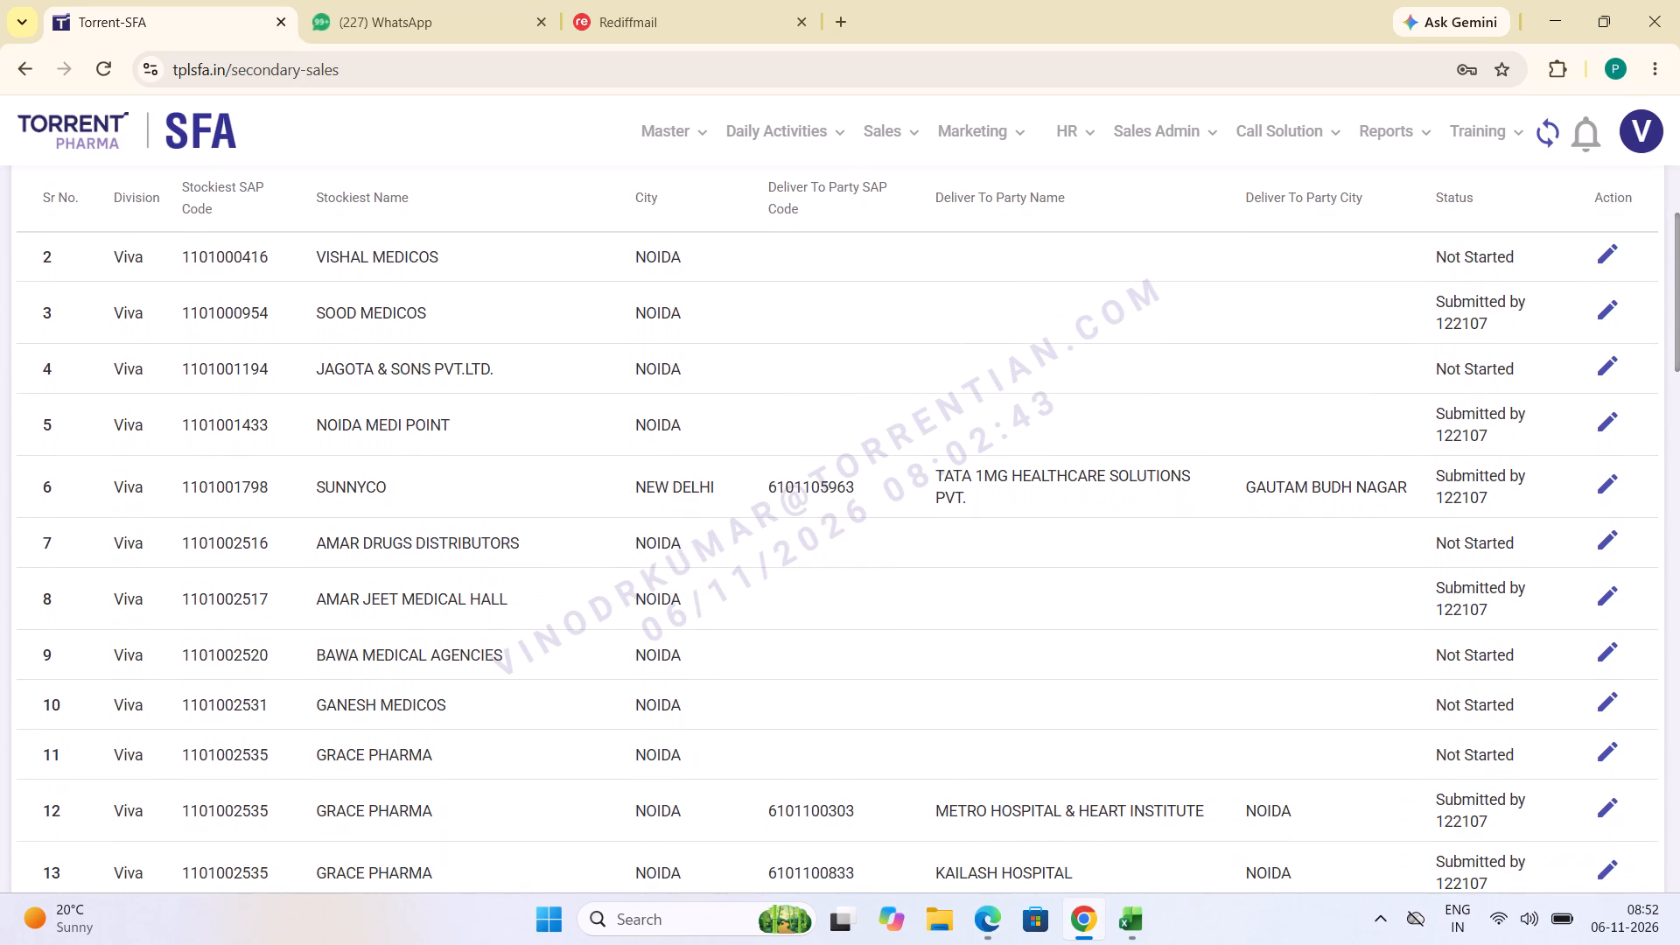
Open the secondary sales form of the stockist Amar Drugs Distributors and submit it with all quantities left at 0.
click(1604, 541)
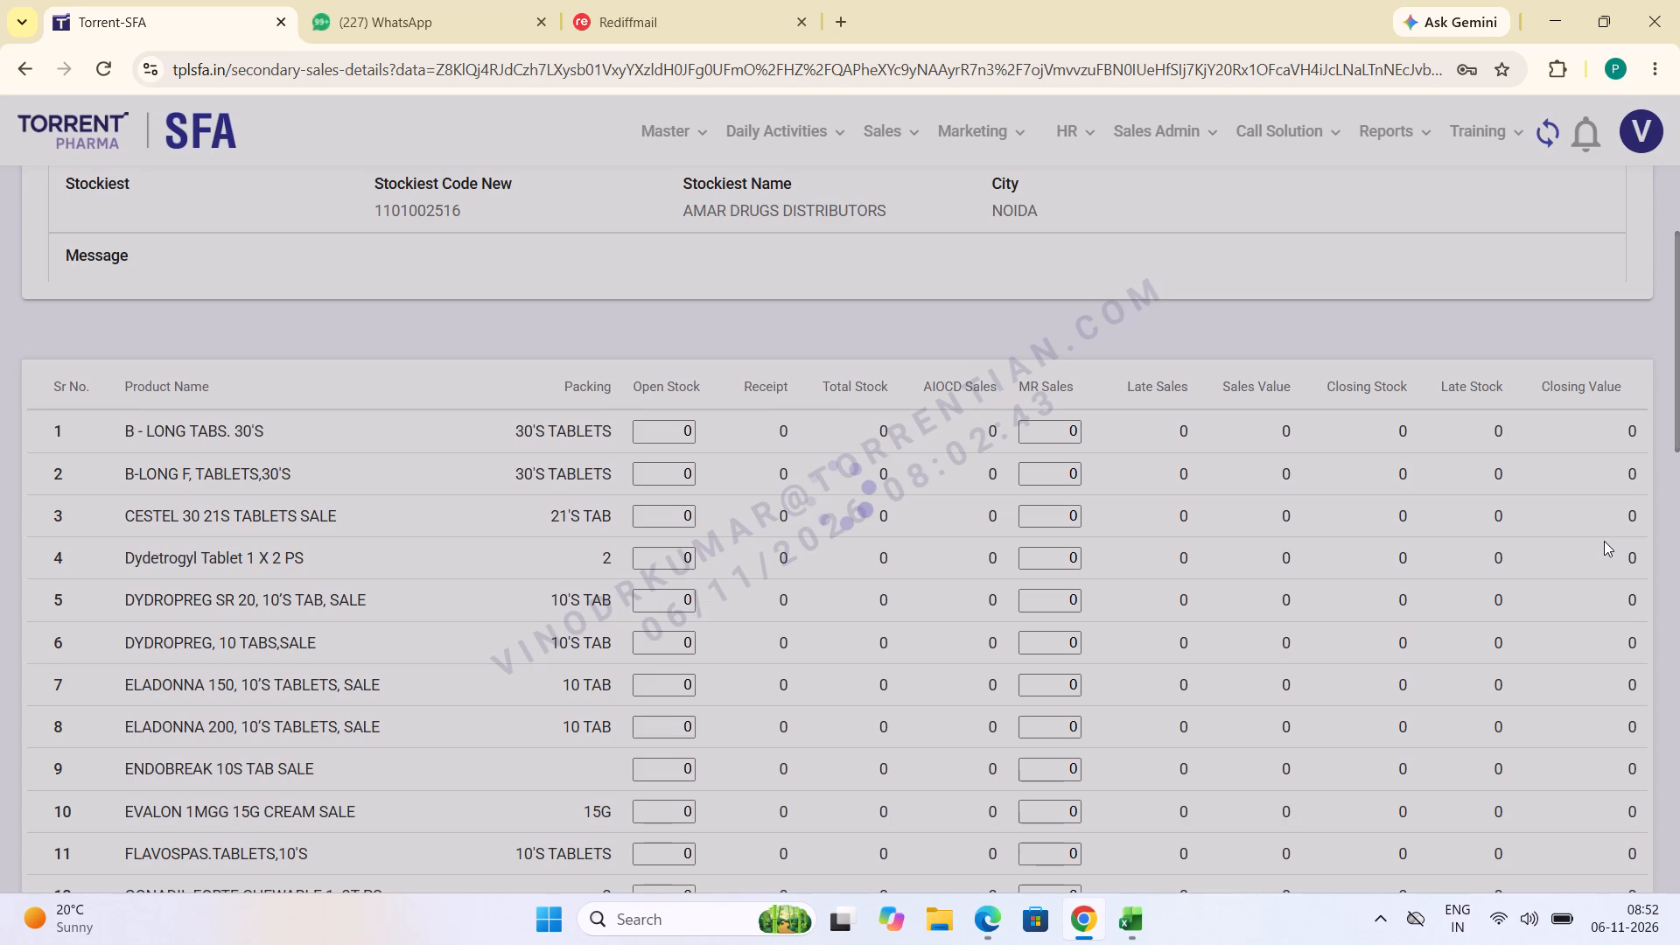
key(Down)
key(Down)
key(Down)
key(Down)
key(Down)
key(Down)
key(Down)
key(Down)
key(Down)
key(Down)
key(Down)
key(Down)
key(Down)
key(Down)
key(Down)
key(Down)
key(Down)
key(Down)
key(Down)
key(Down)
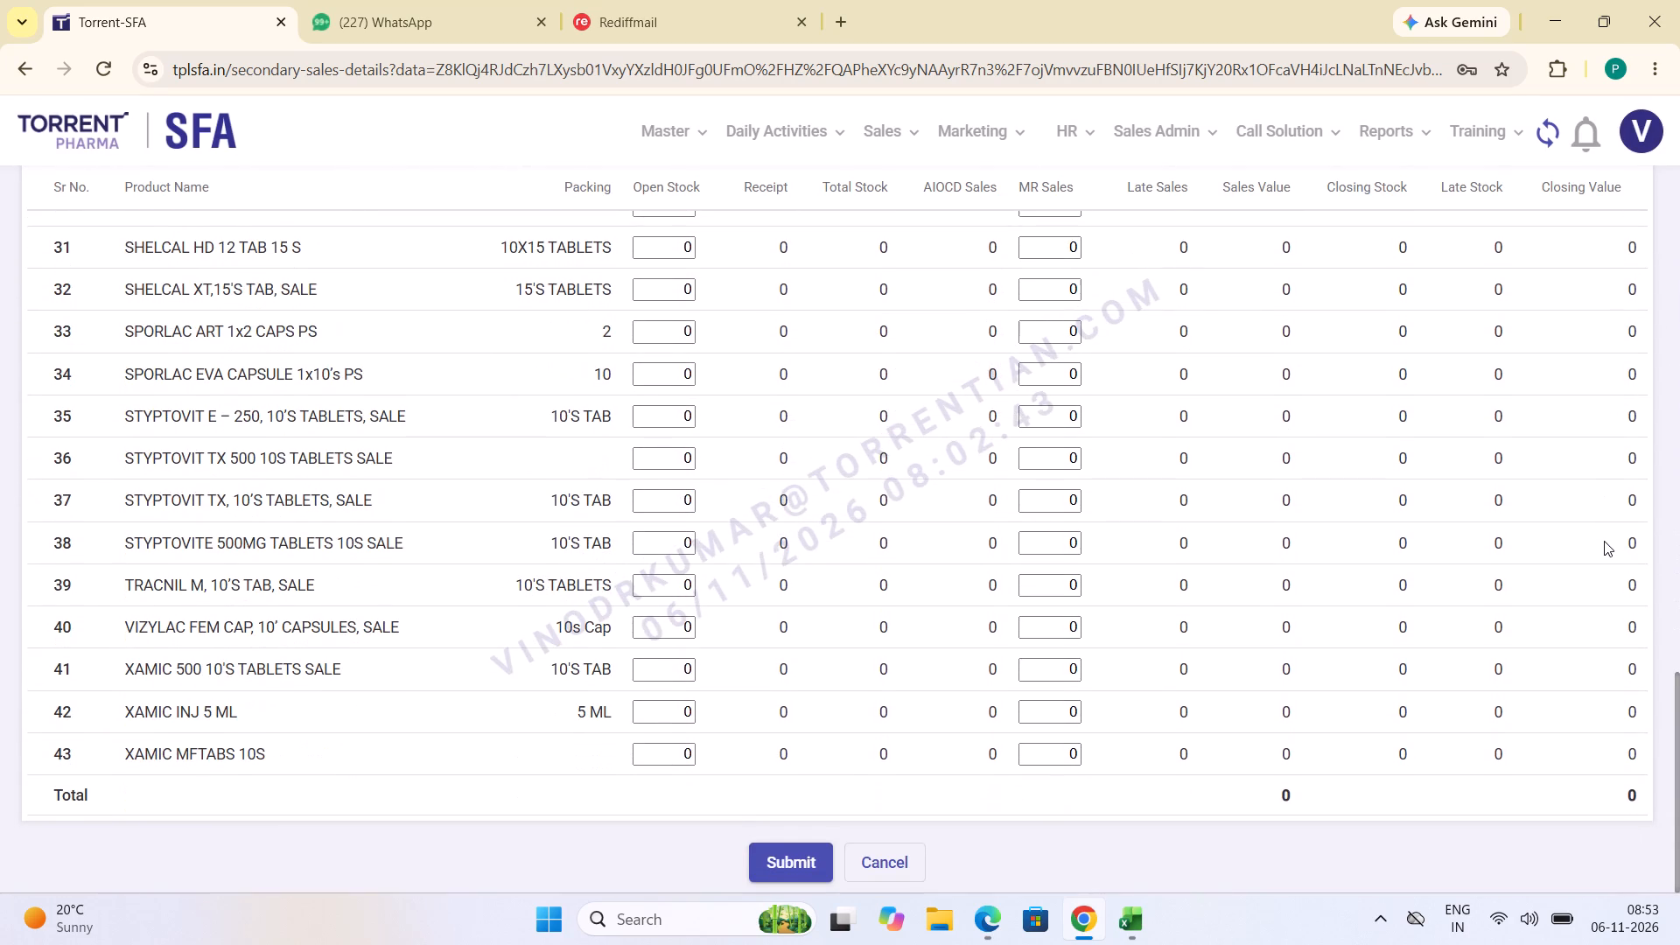
click(793, 855)
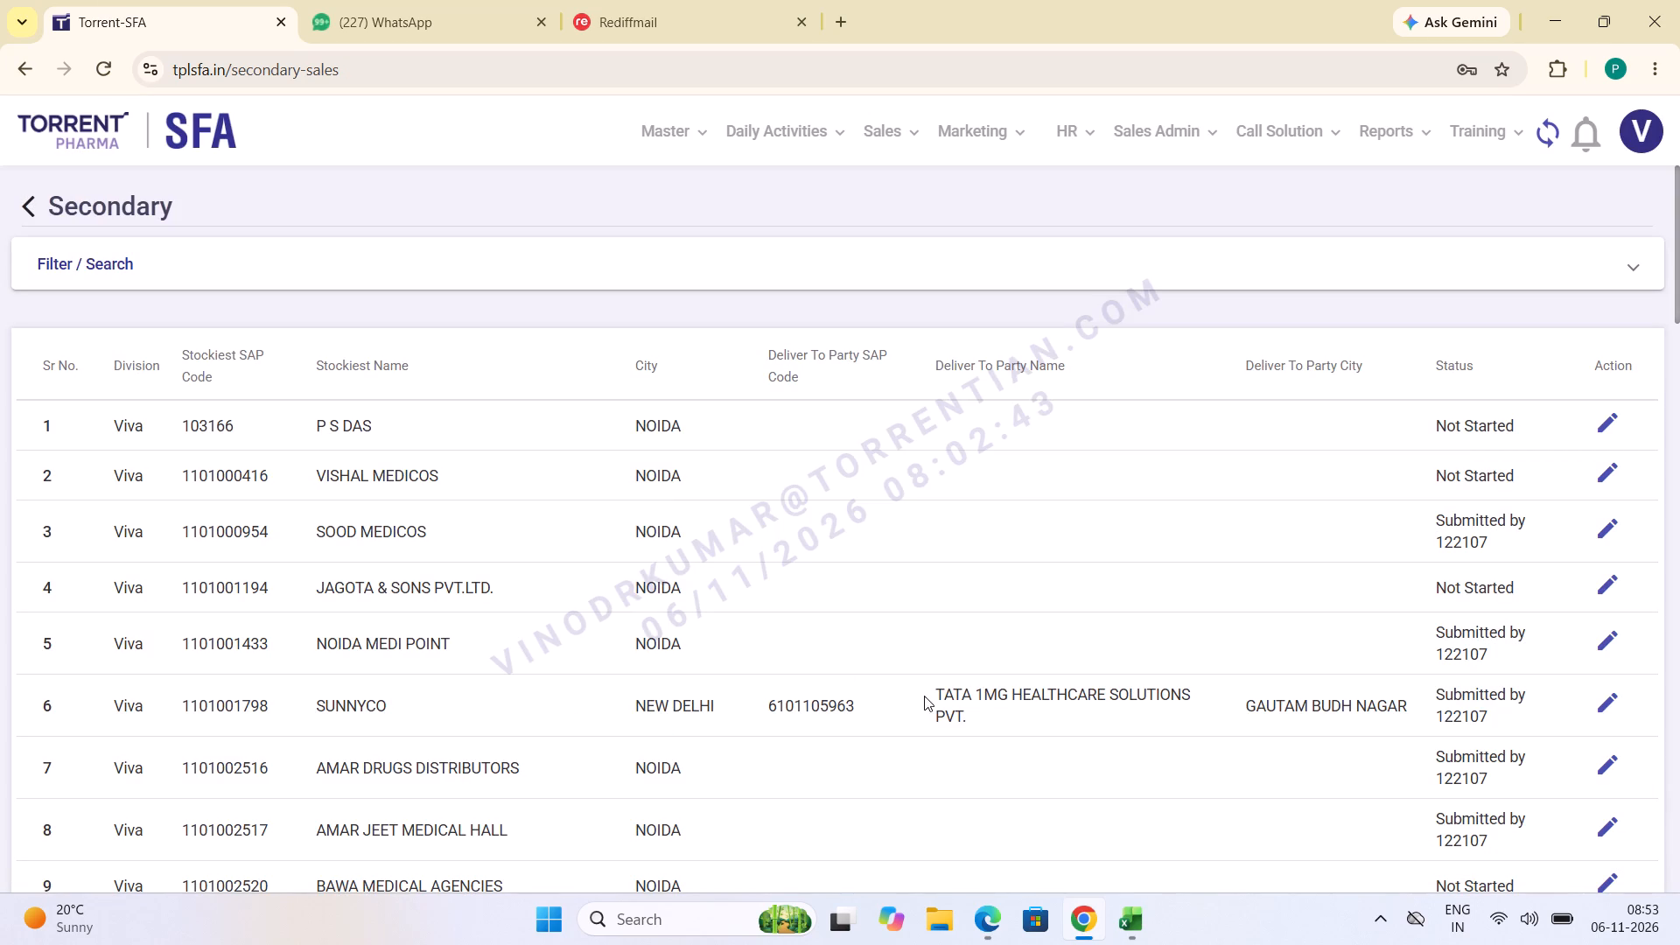
Open the secondary sales form of the stockist Jagota & Sons Pvt. Ltd. and submit it with all quantities left at 0.
click(1611, 585)
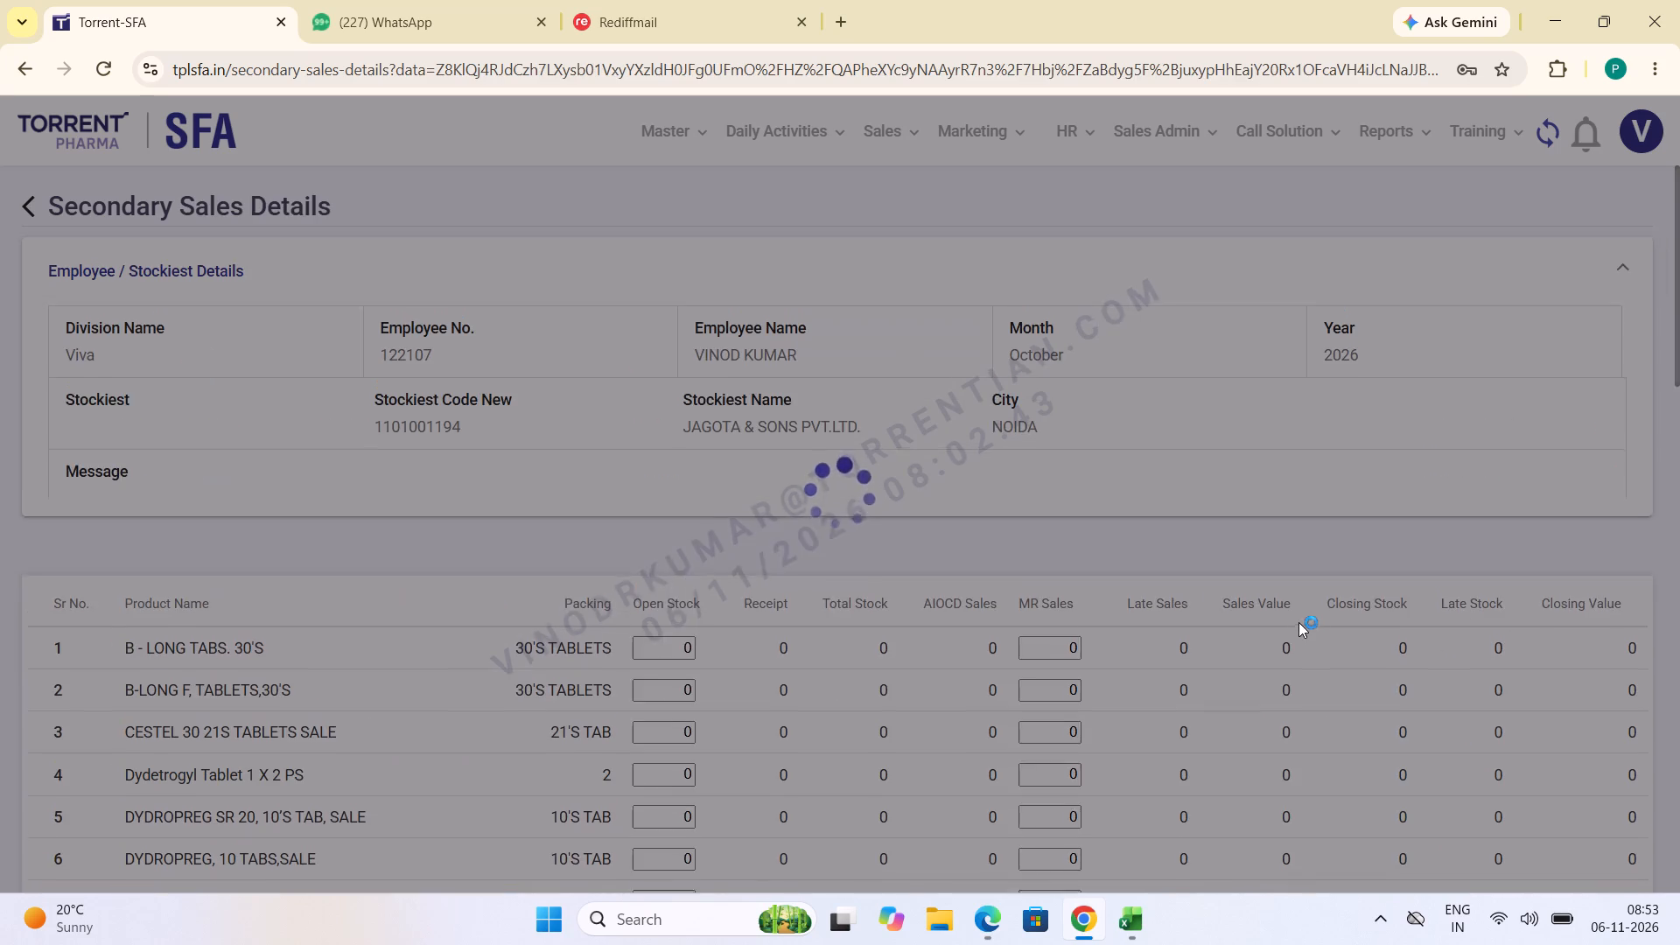
click(949, 700)
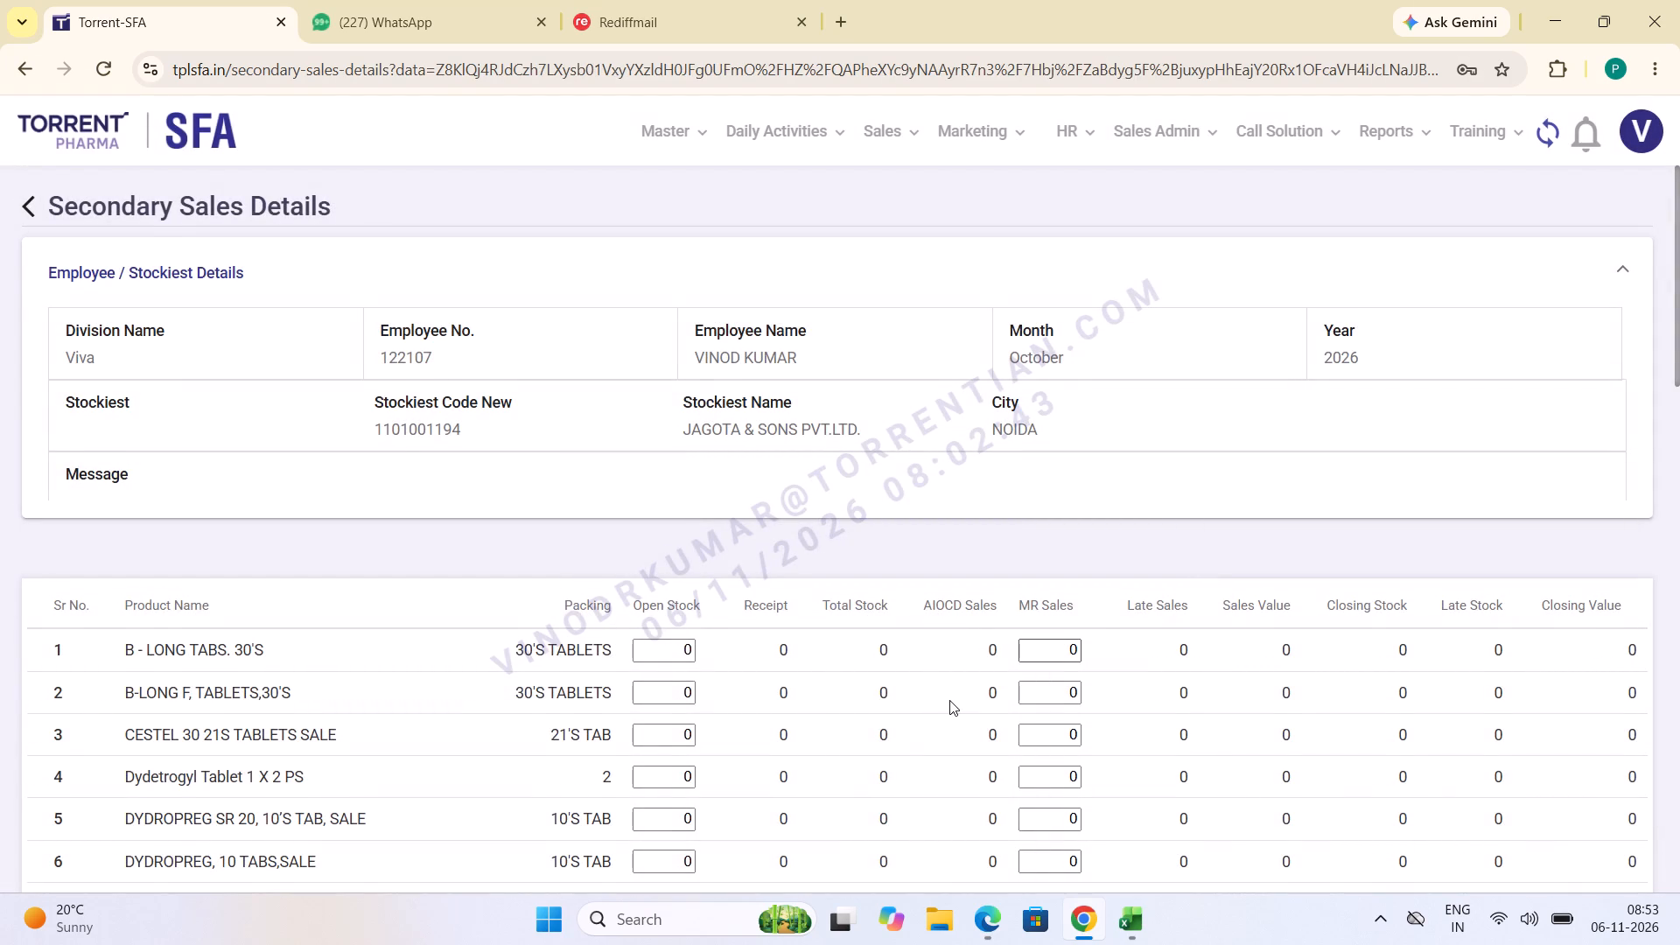
key(Down)
key(Down)
key(Down)
key(Down)
key(Down)
key(Down)
key(Down)
key(Down)
key(Down)
key(Down)
key(Down)
key(Down)
key(Down)
key(Down)
key(Down)
key(Down)
key(Down)
key(Down)
key(Down)
key(Down)
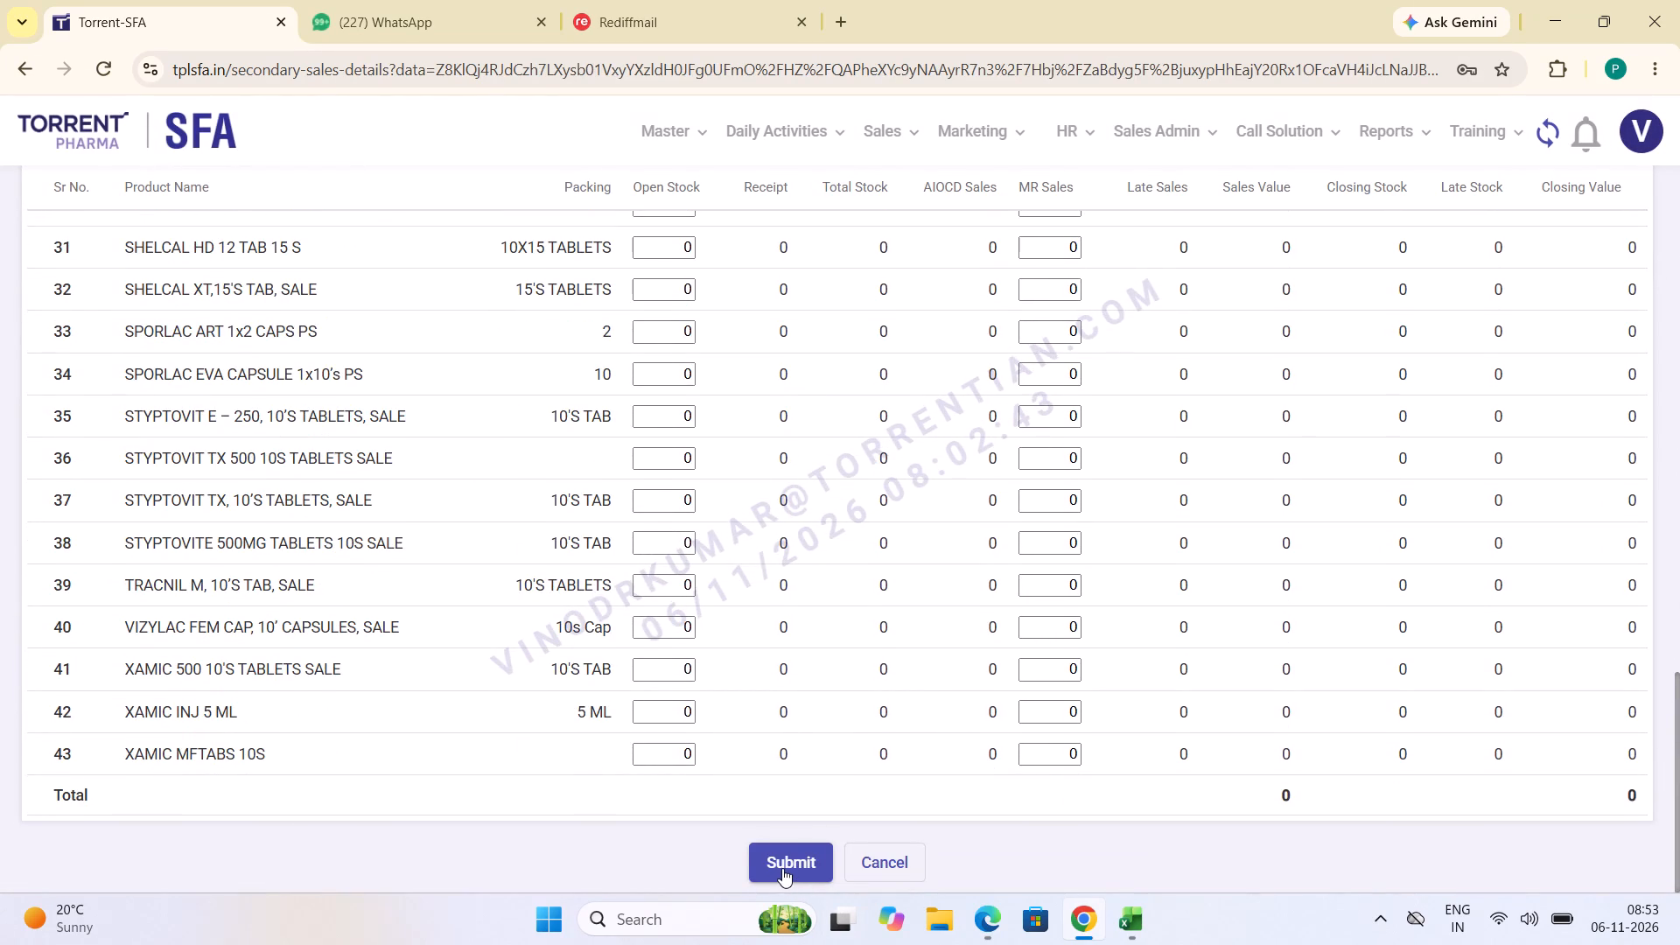
click(782, 868)
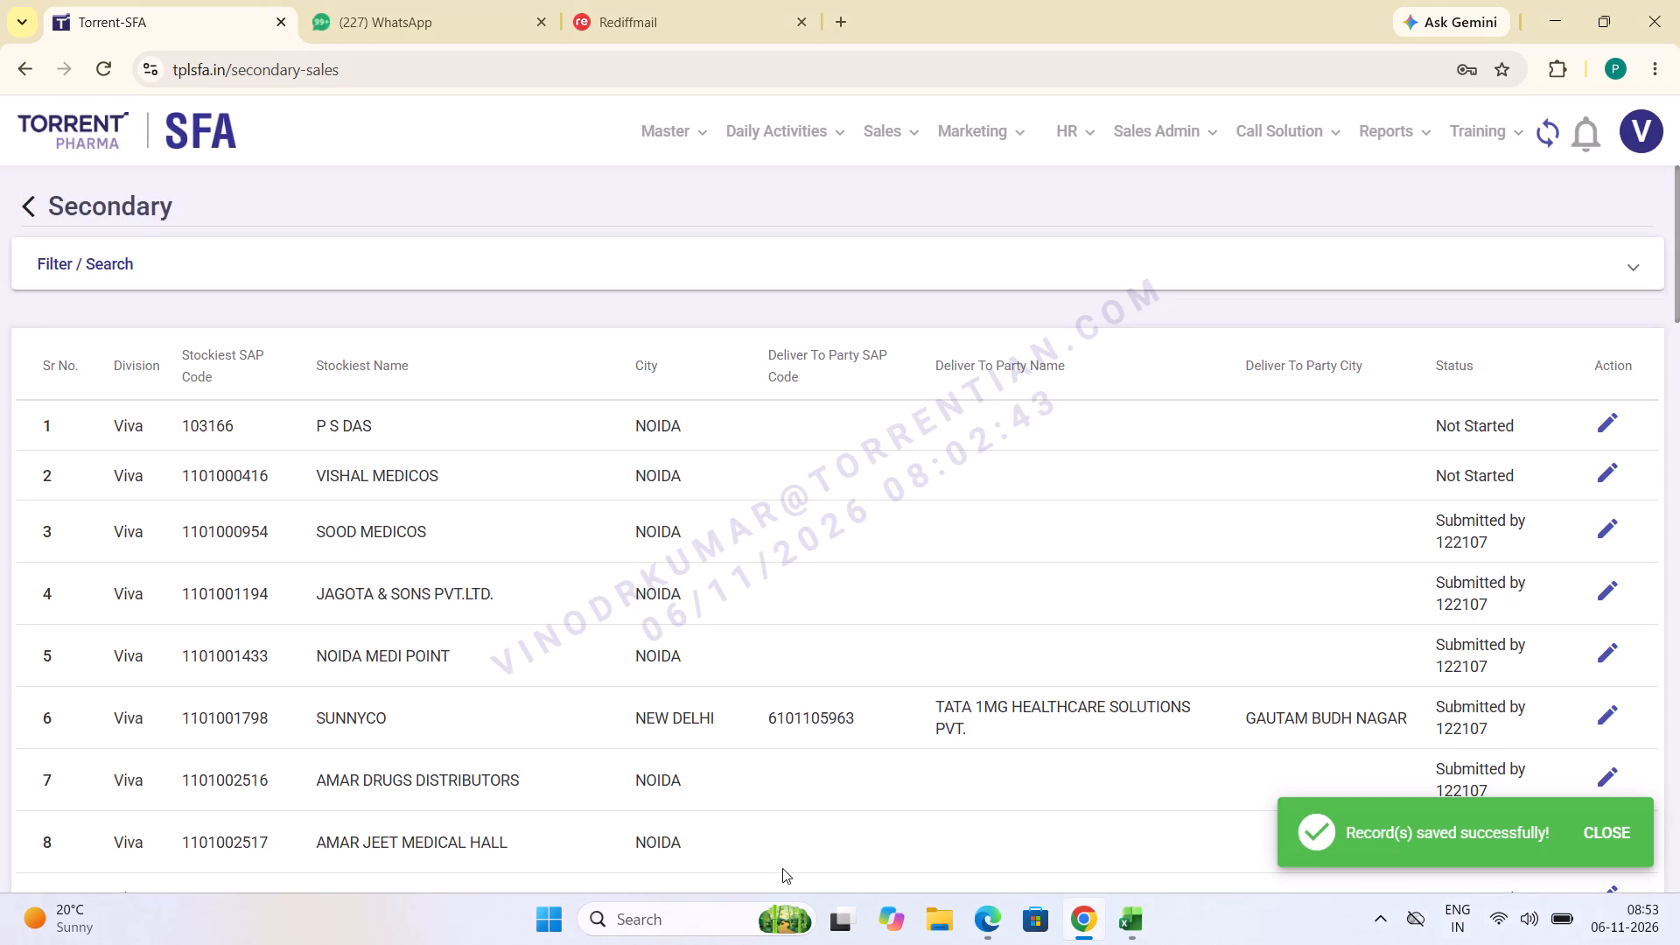
Examine the Status column of the Secondary list for stockists whose secondary sales form still needs submitting.
click(819, 603)
key(Down)
key(Down)
key(Down)
key(Down)
key(Down)
key(Down)
key(Down)
key(Down)
key(Down)
key(Down)
key(Down)
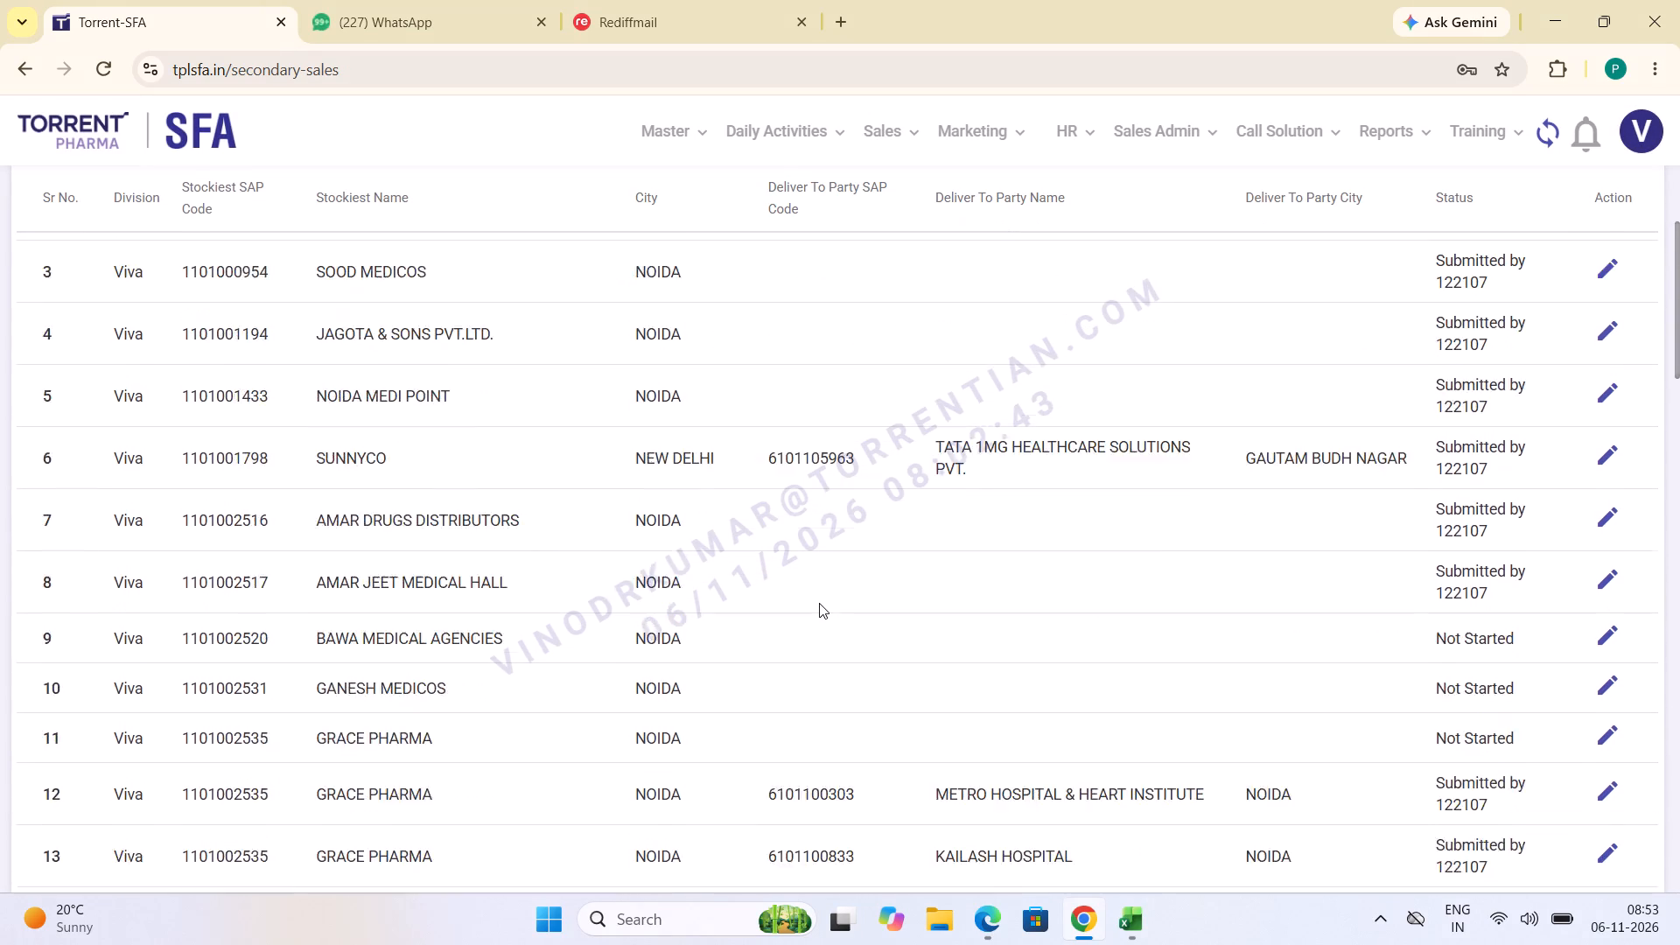
key(Down)
key(Down)
key(Down)
key(Down)
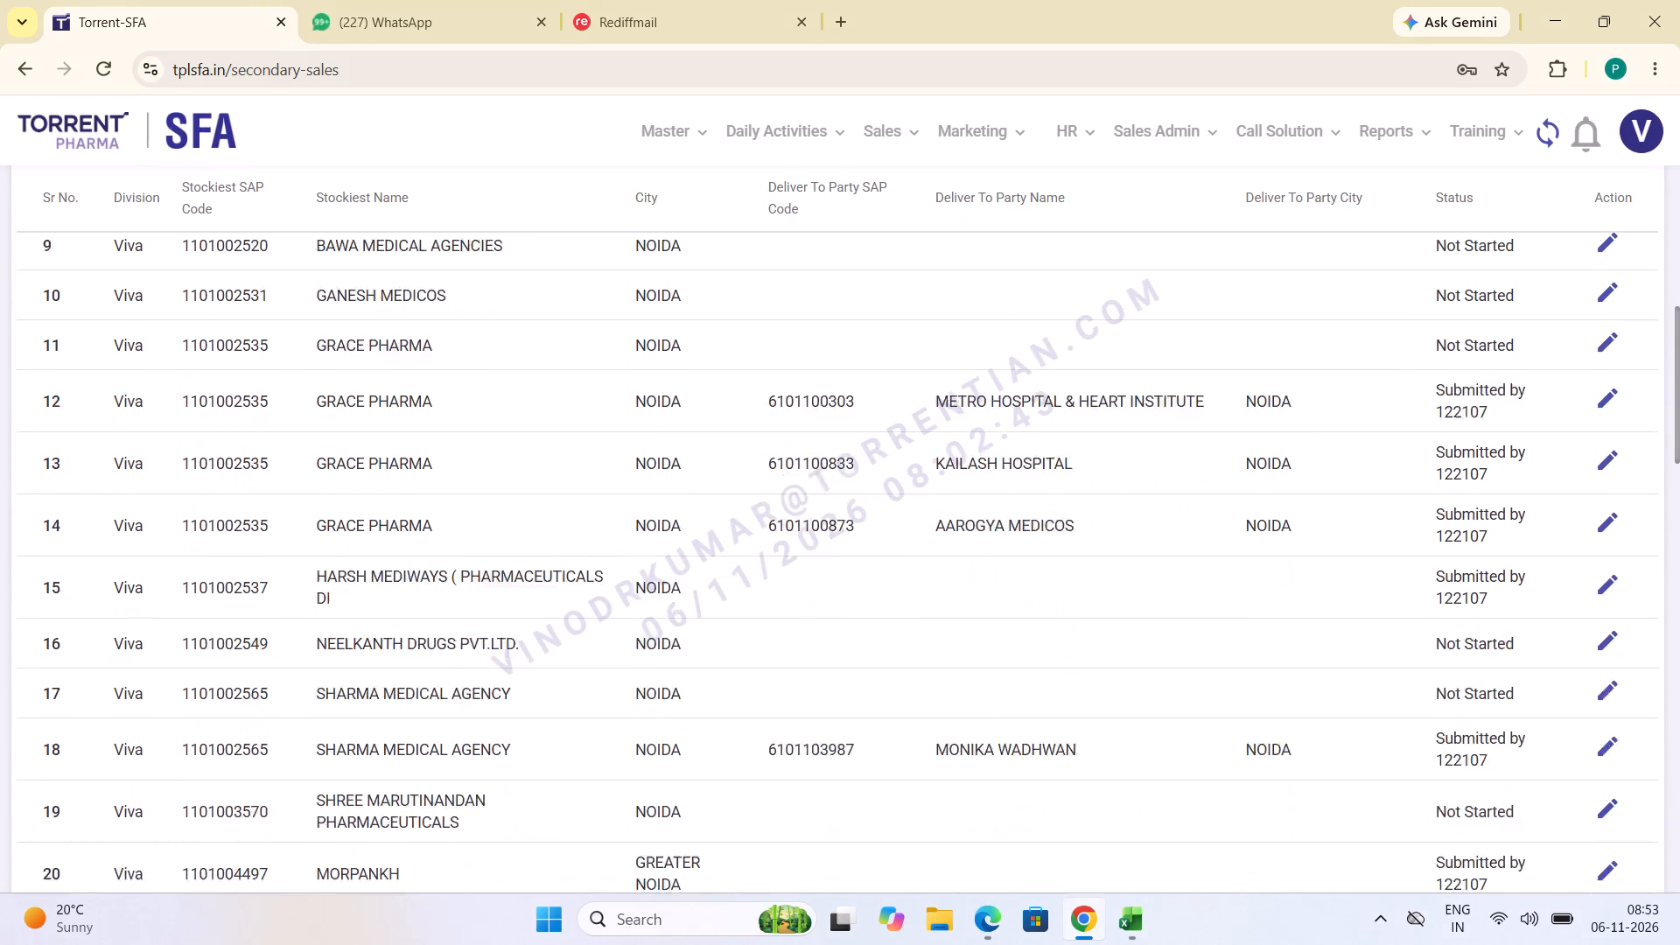
key(Down)
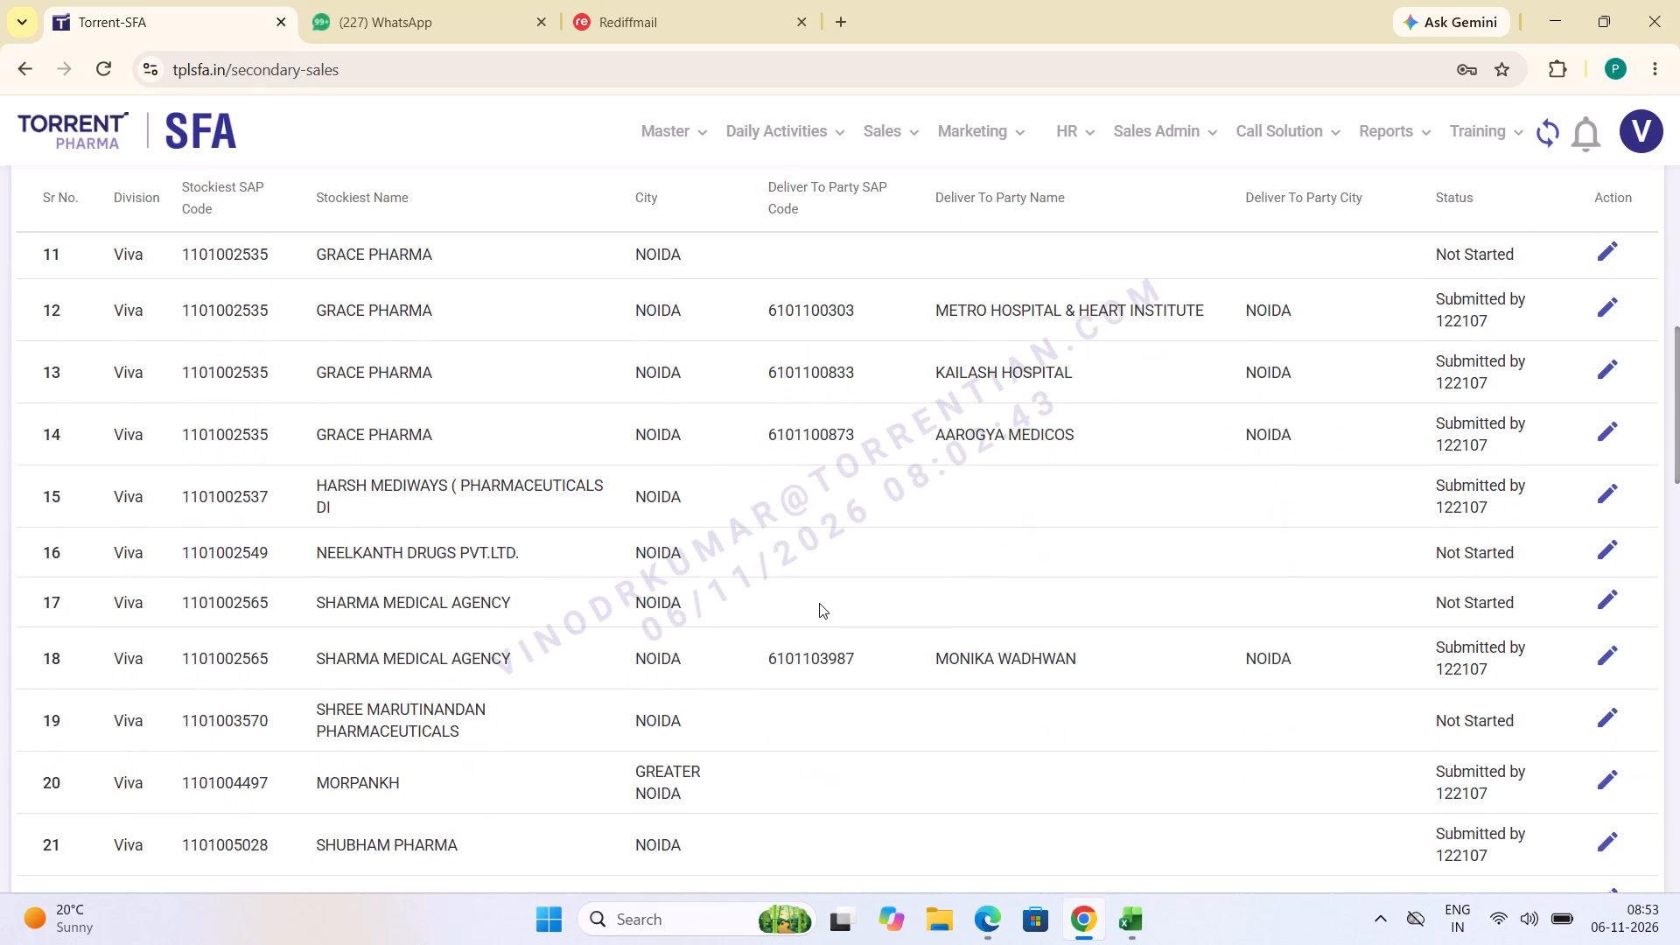
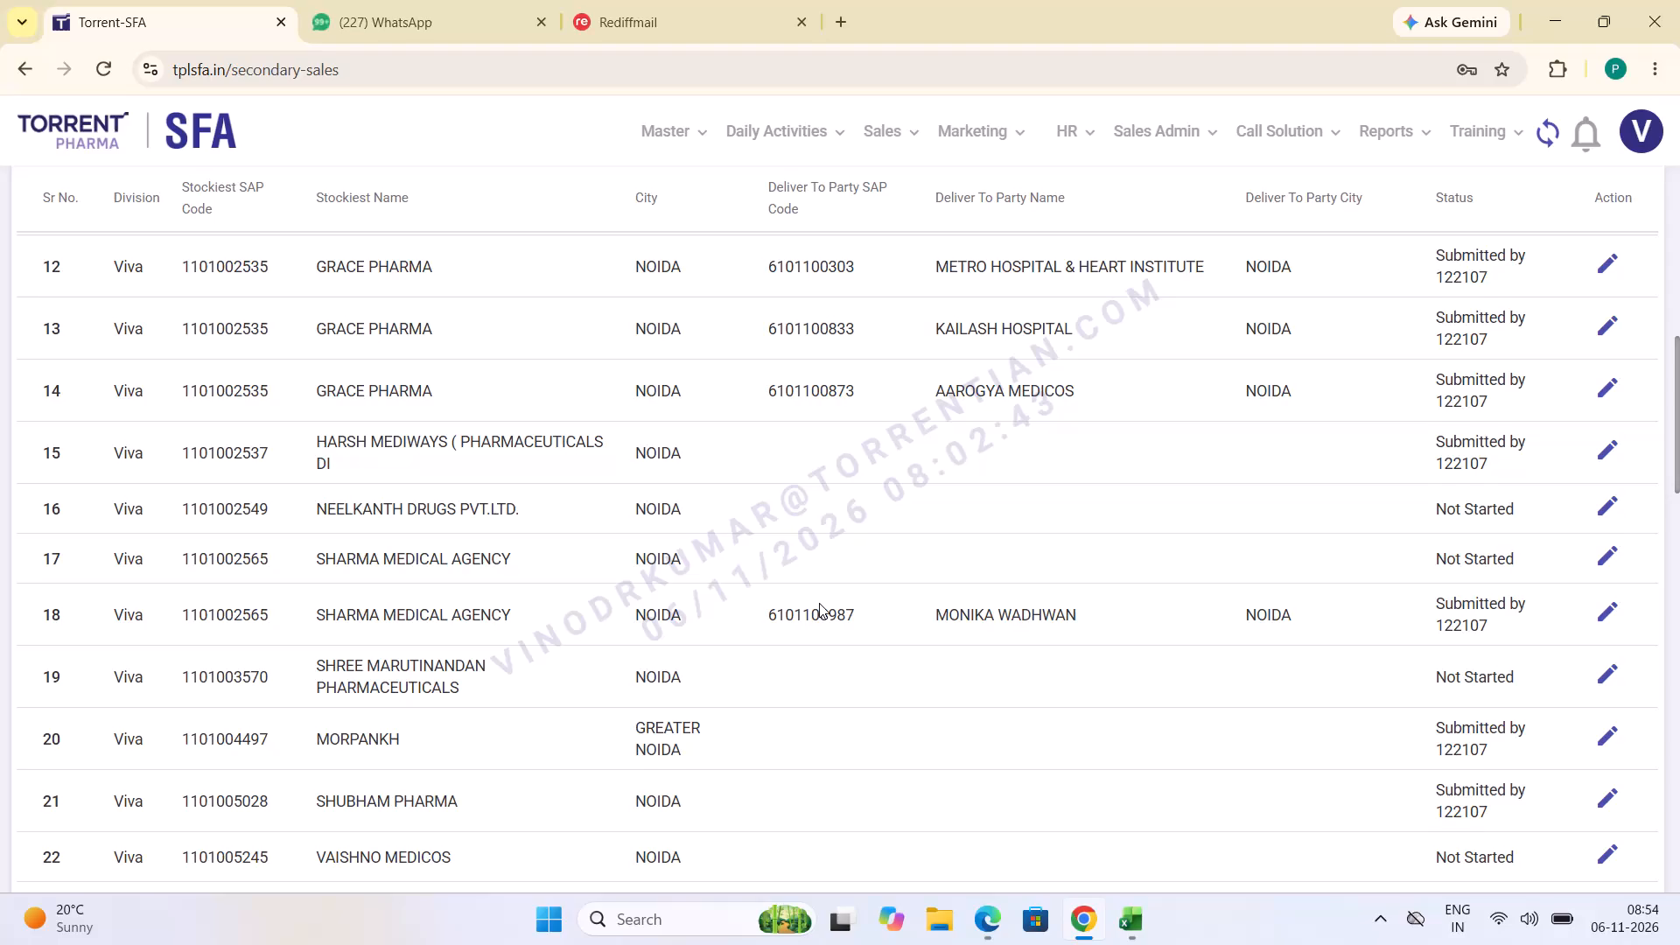
Examine the Status column of the Secondary list for the stockists from Grace Pharma down to Novacare Healthcare Solutions.
key(Down)
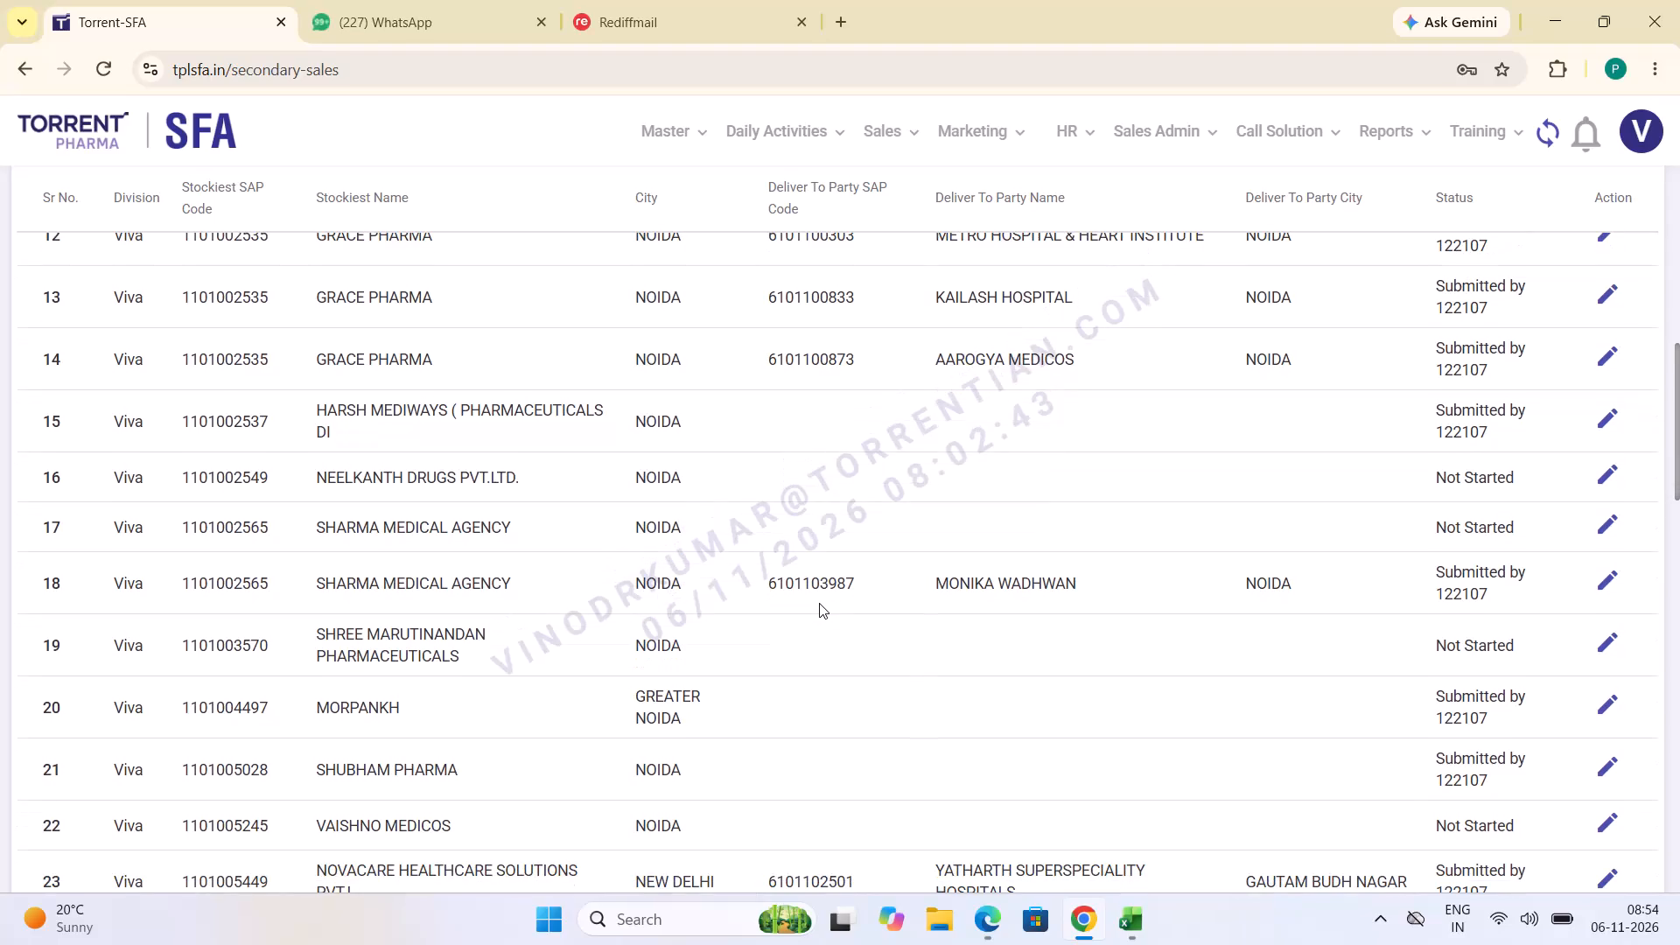
key(Down)
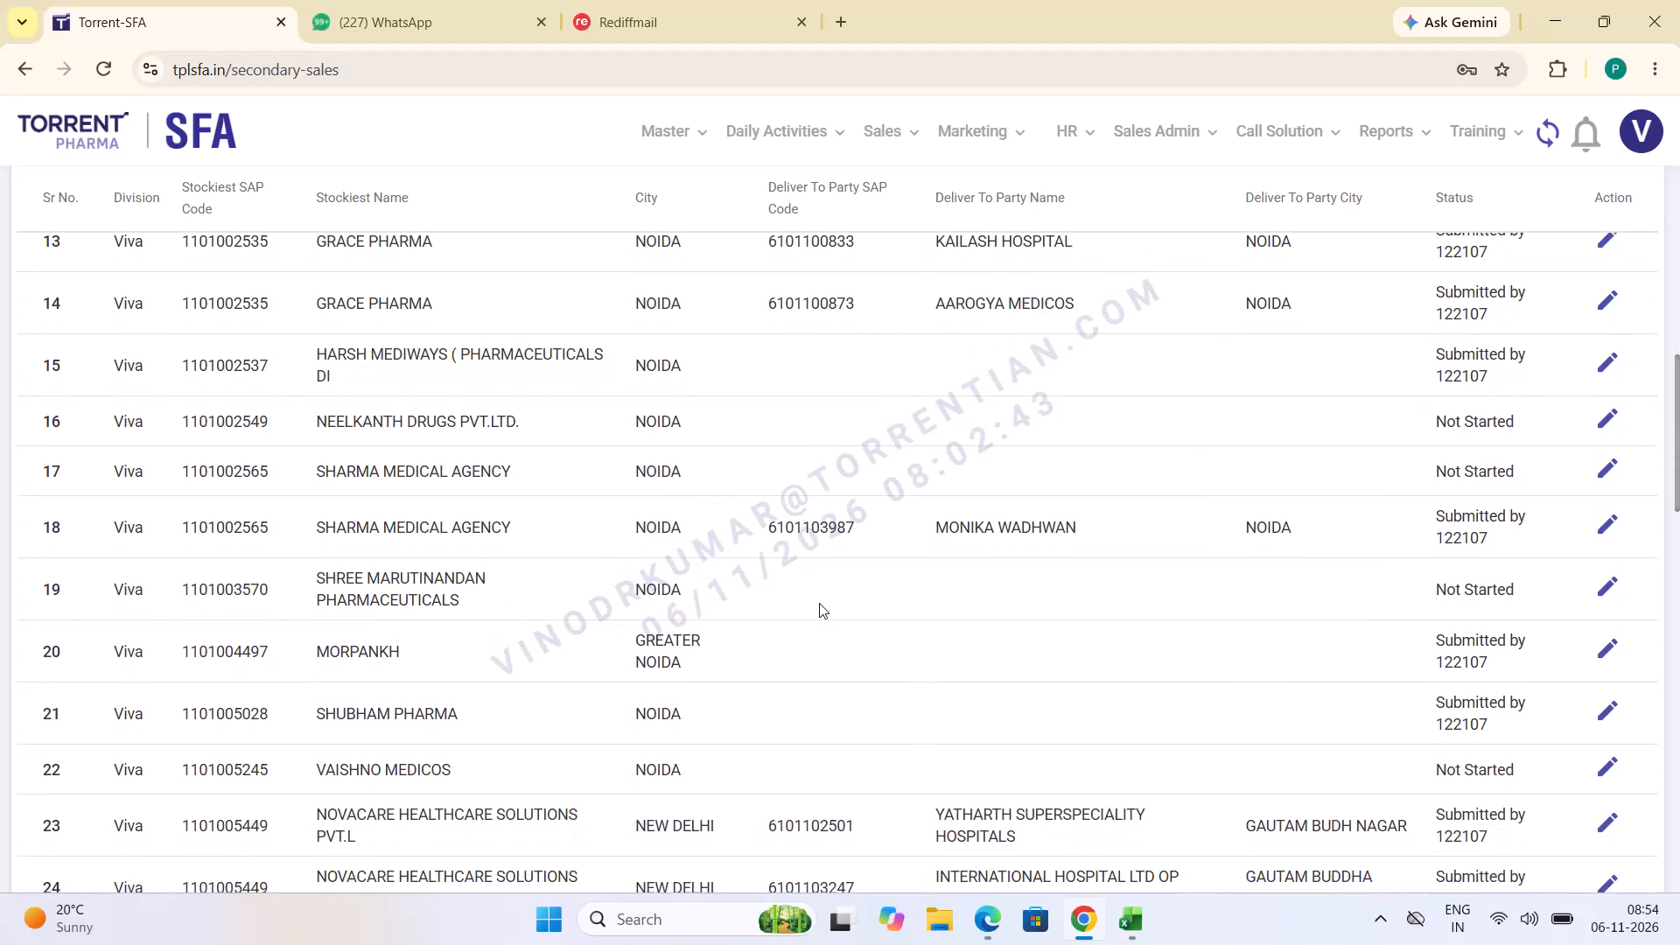
key(Down)
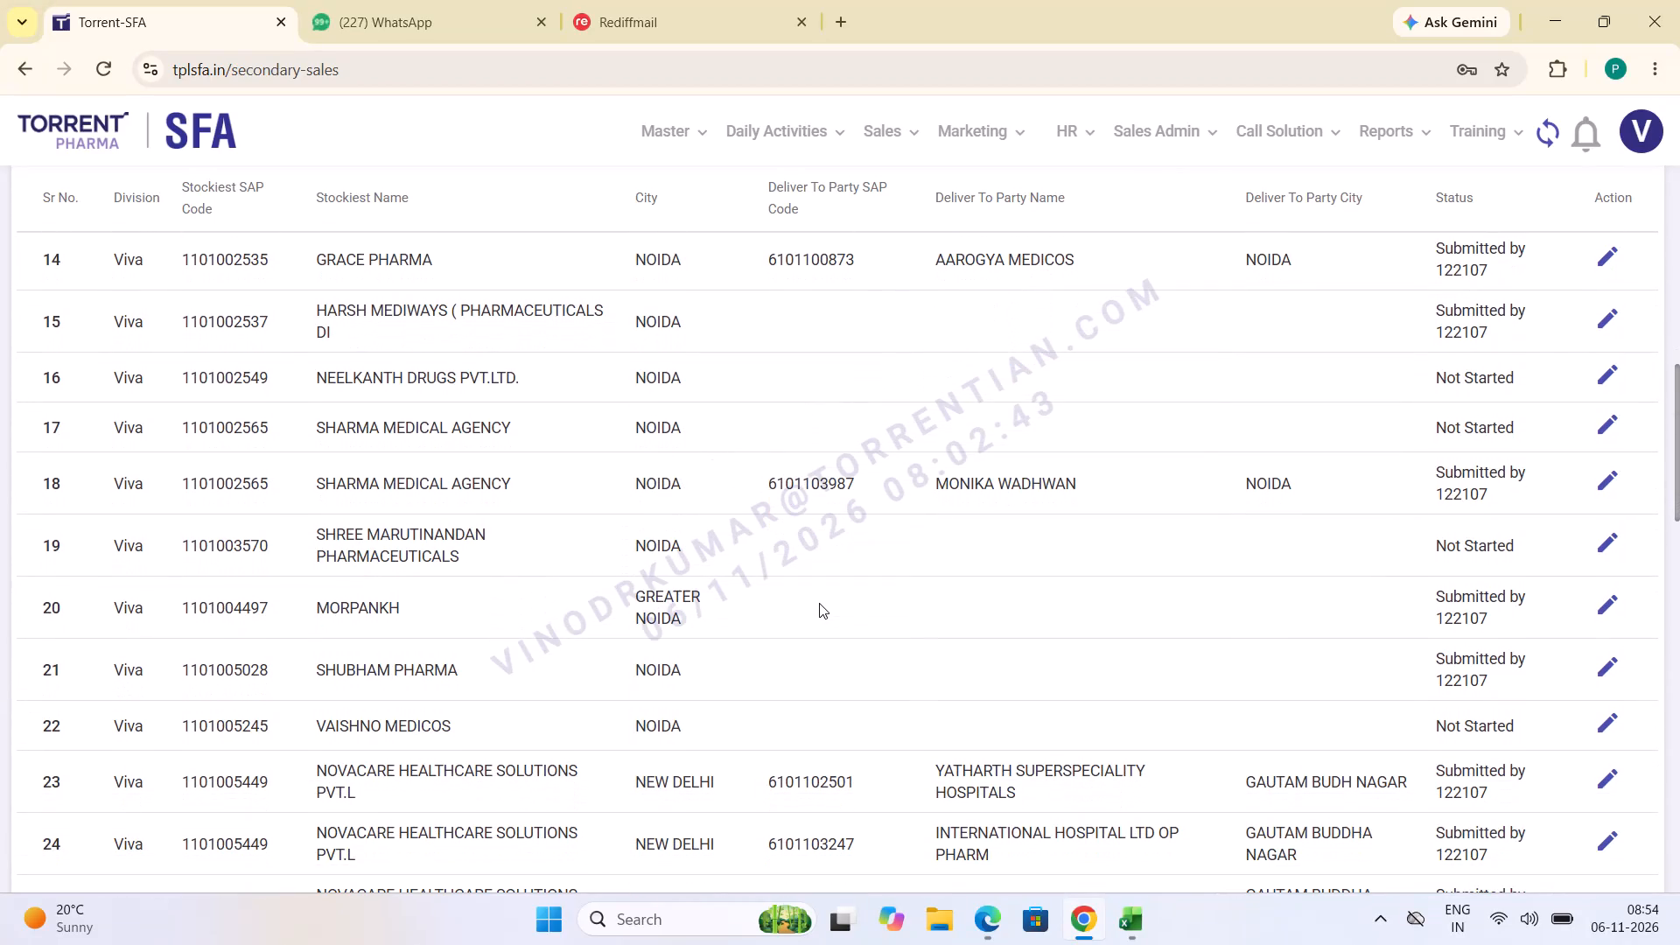
key(Down)
key(Down)
key(Down)
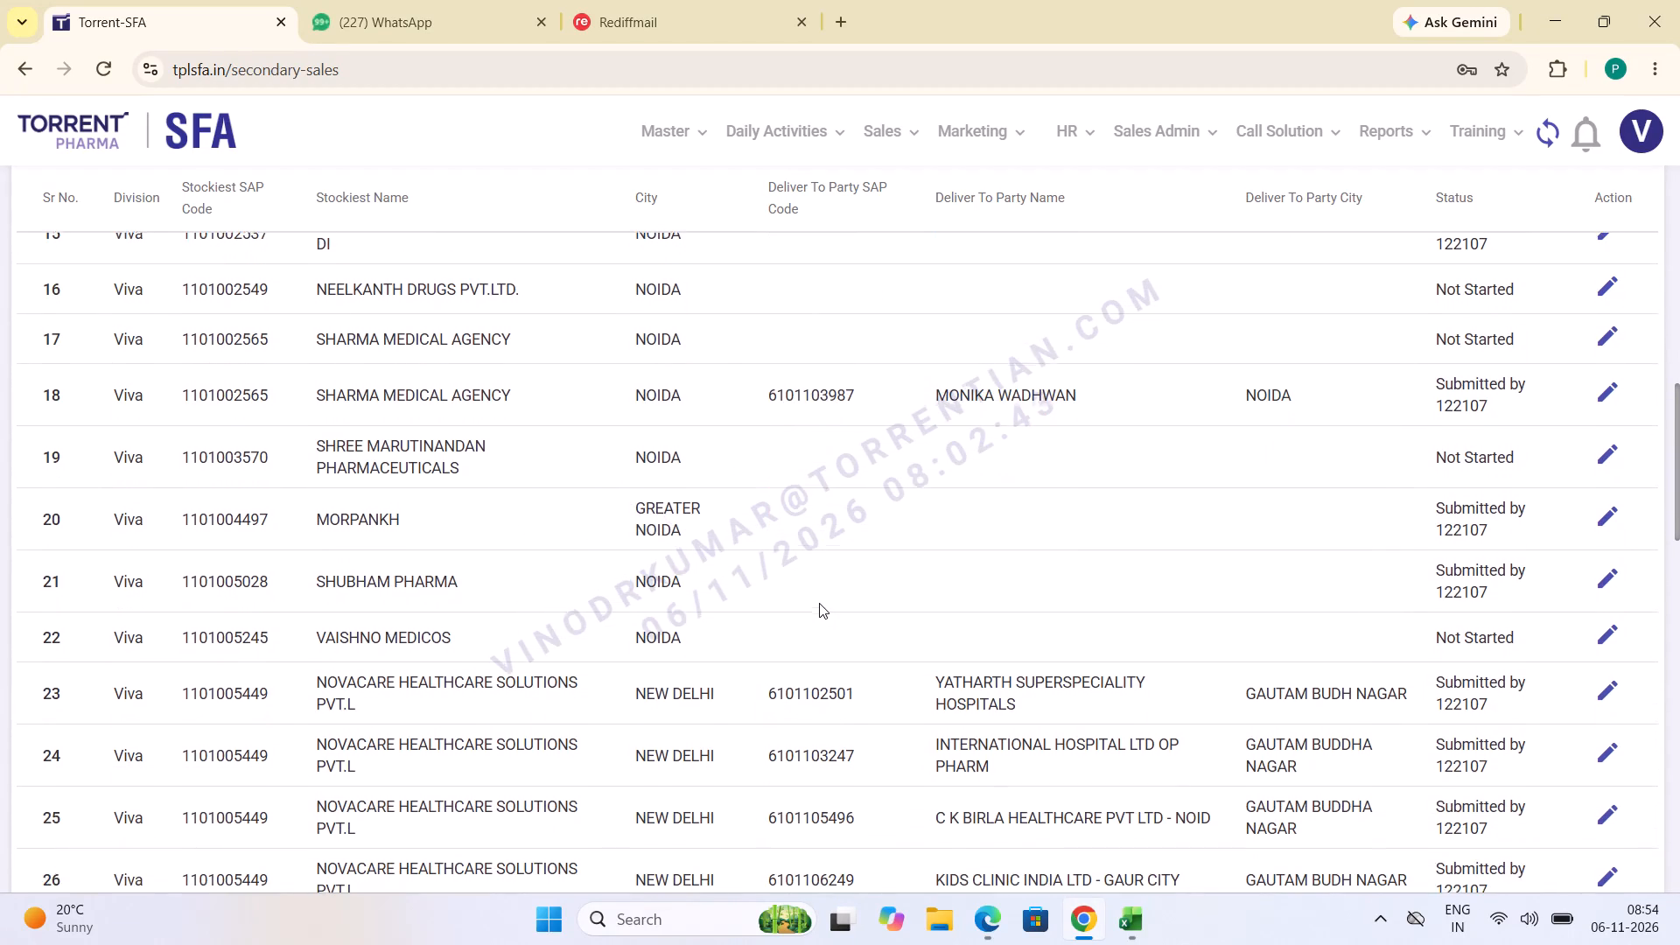
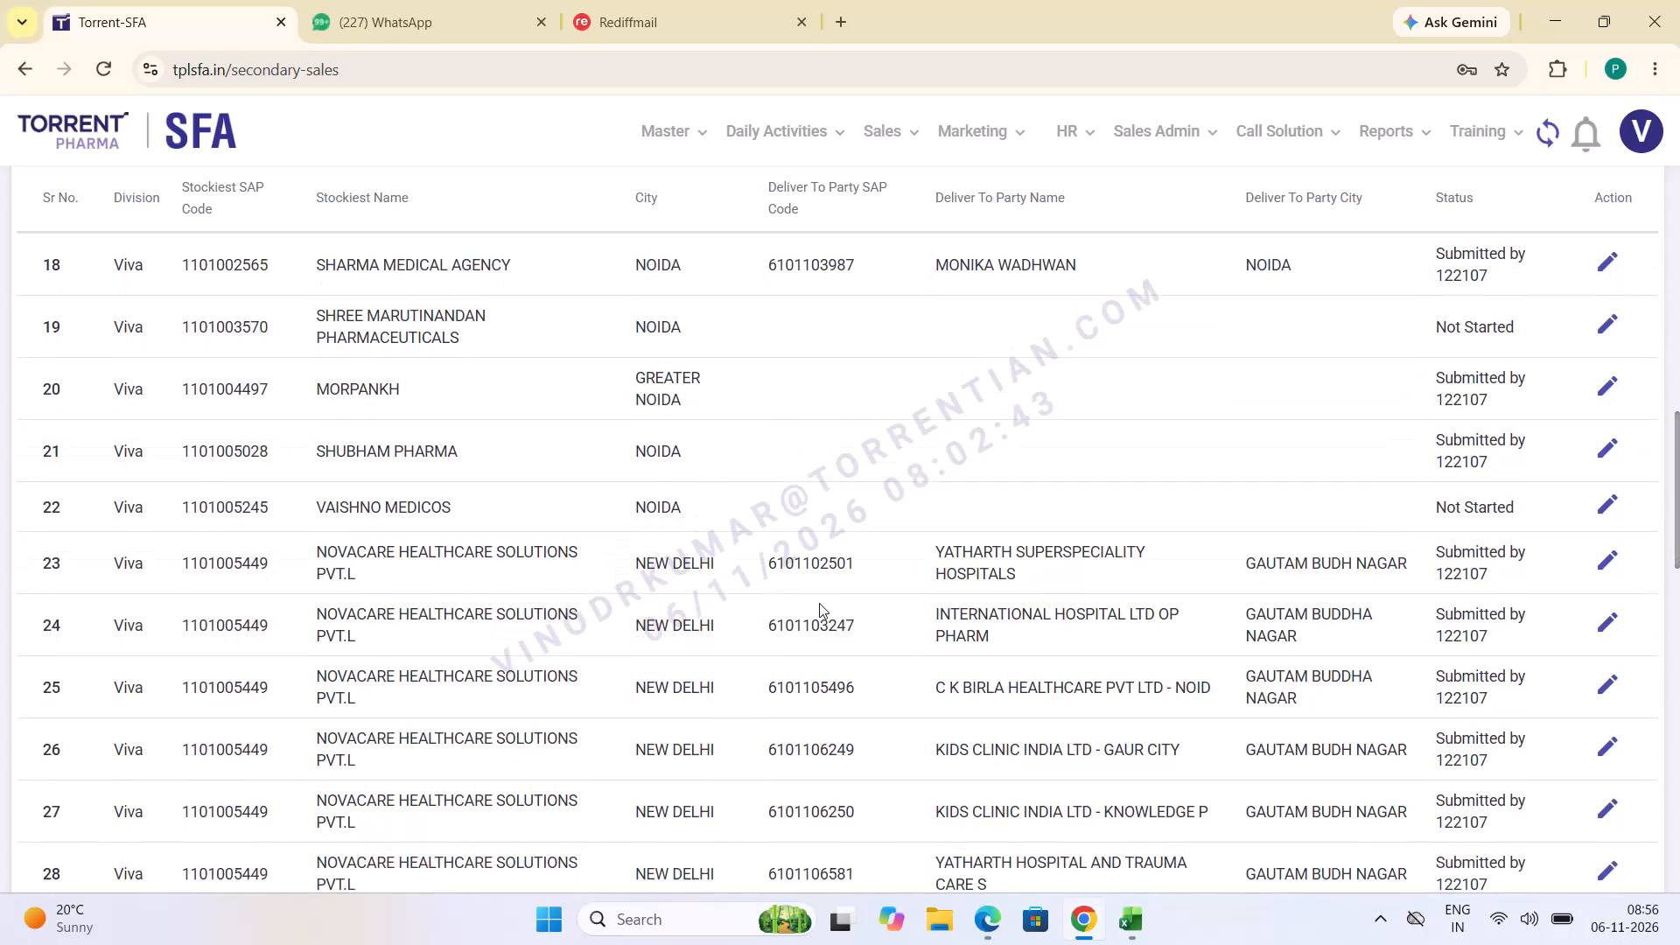
Open the secondary sales form for Shree Marutinandan Pharmaceuticals in Noida and submit it with zero quantities.
key(Down)
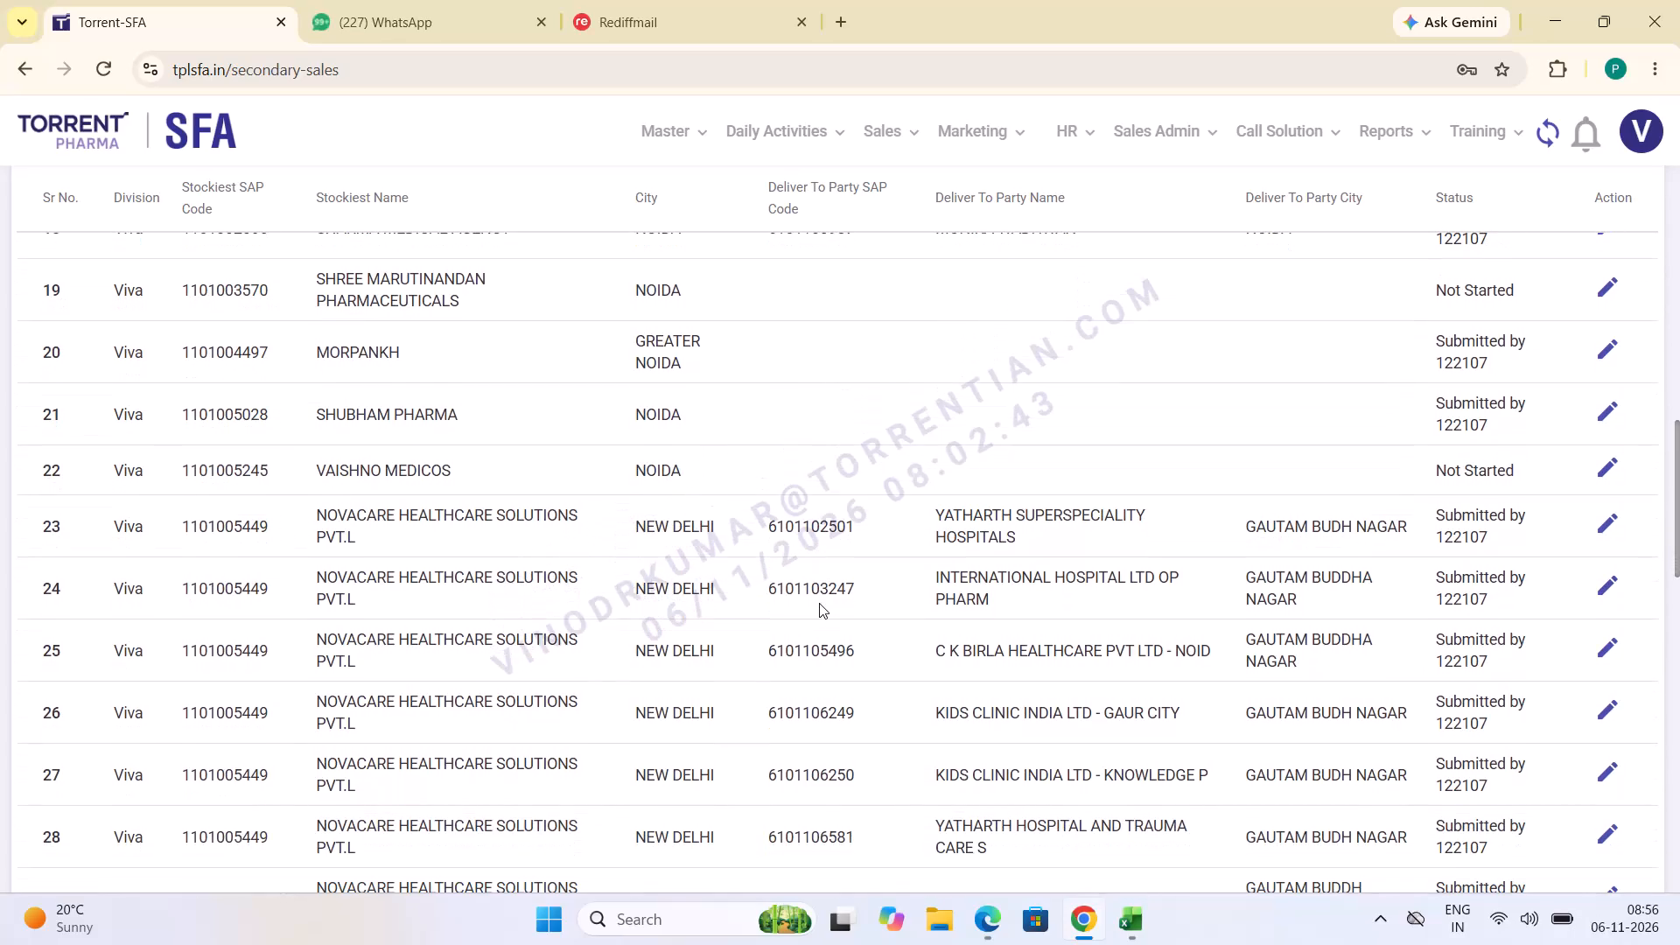
key(Down)
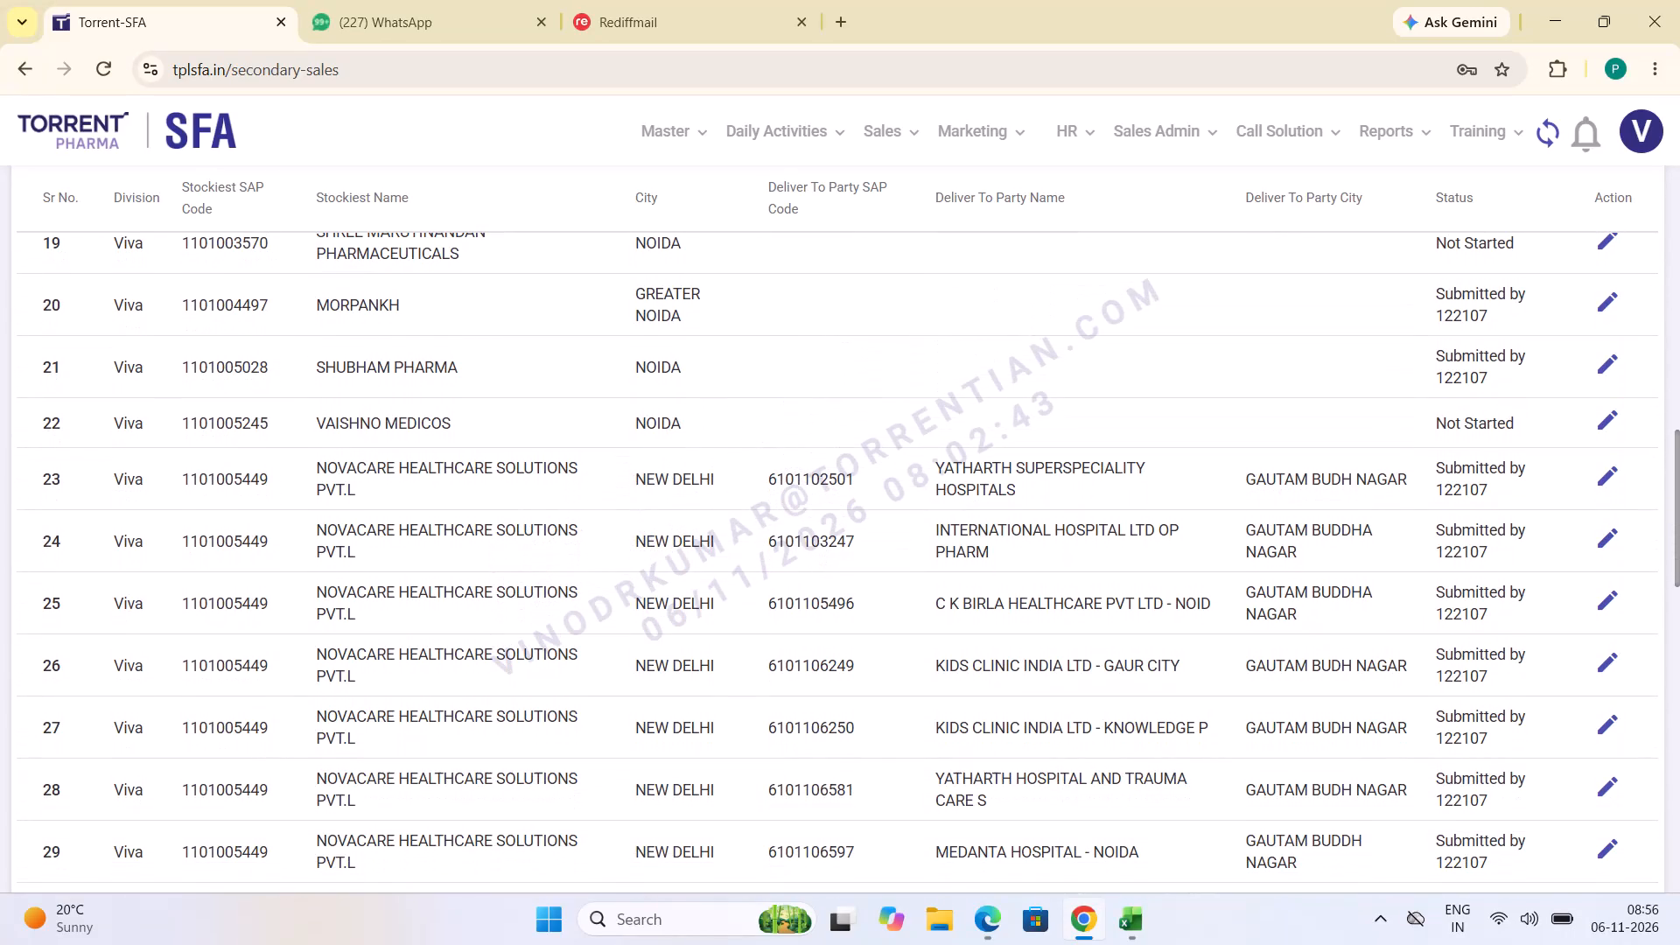
key(Up)
key(Down)
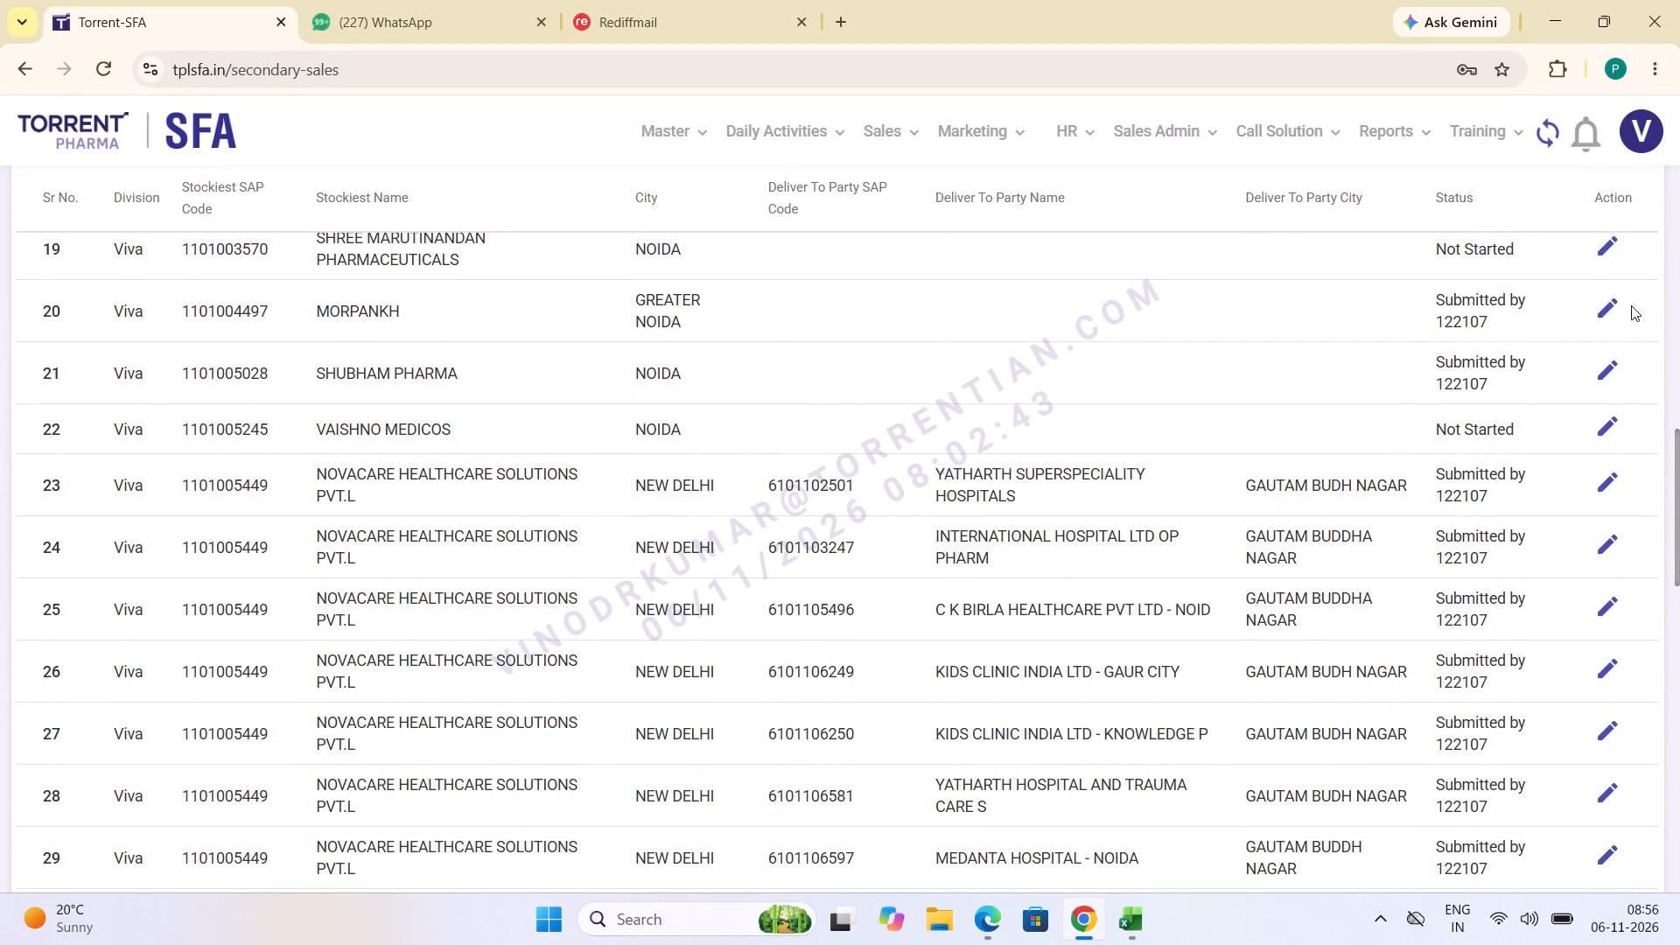
click(1606, 240)
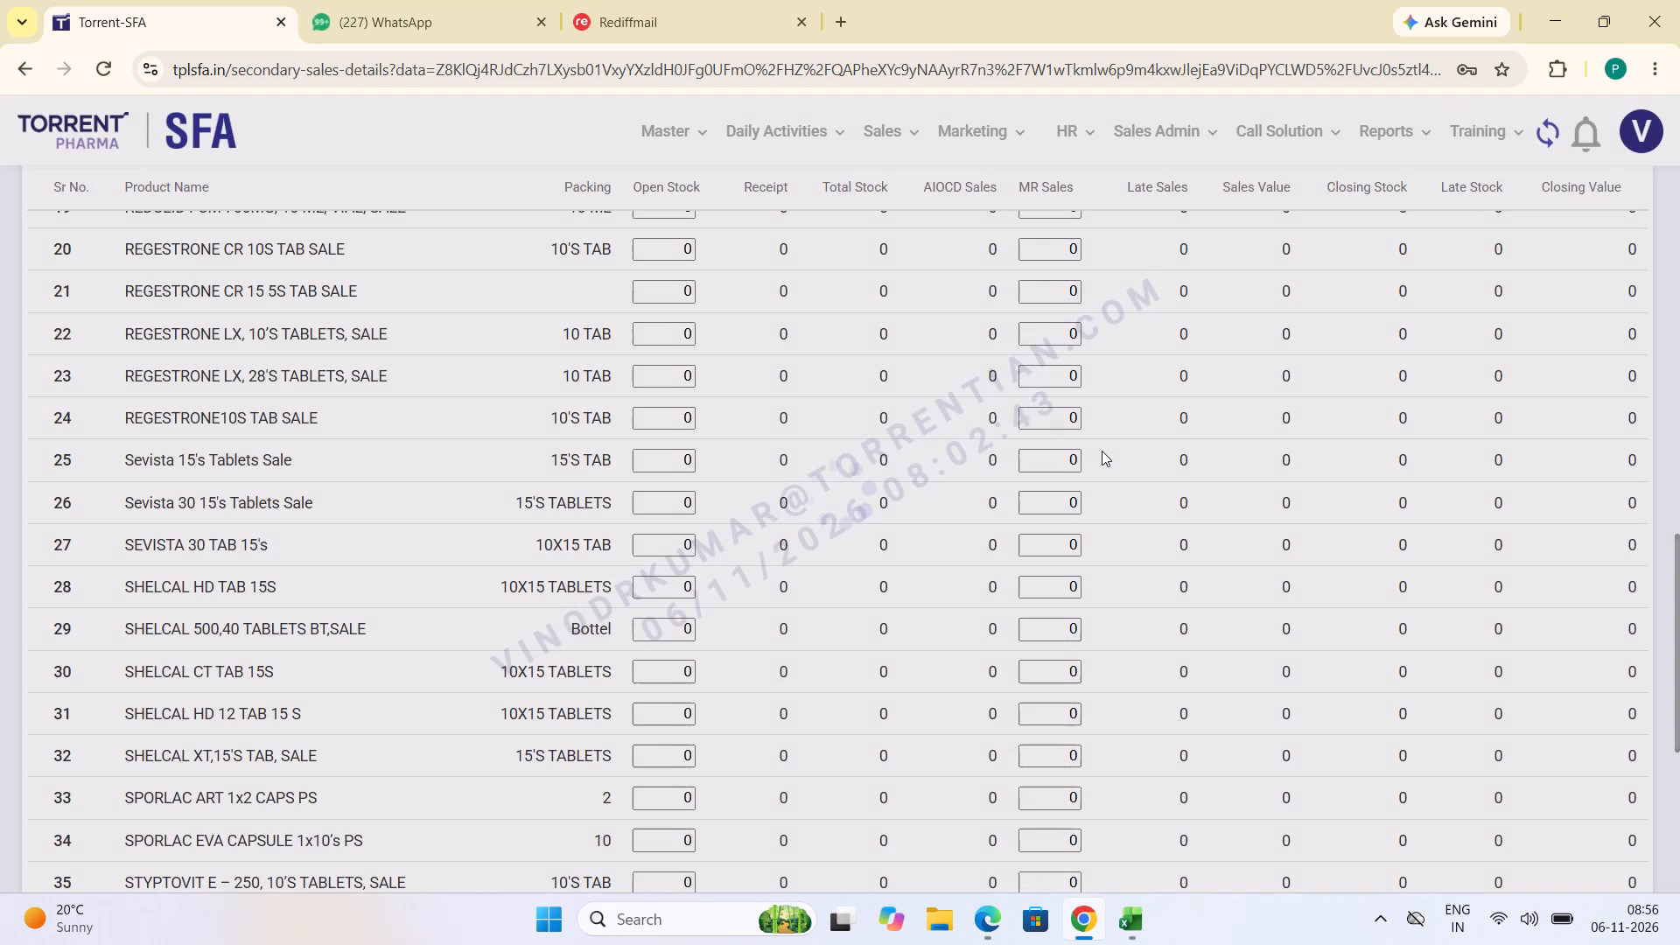
key(Down)
key(Down)
key(Down)
key(Down)
key(Down)
key(Down)
key(Down)
key(Down)
key(Down)
key(Down)
key(Down)
key(Down)
key(Down)
key(Down)
key(Down)
key(Down)
key(Down)
key(Down)
key(Down)
key(Down)
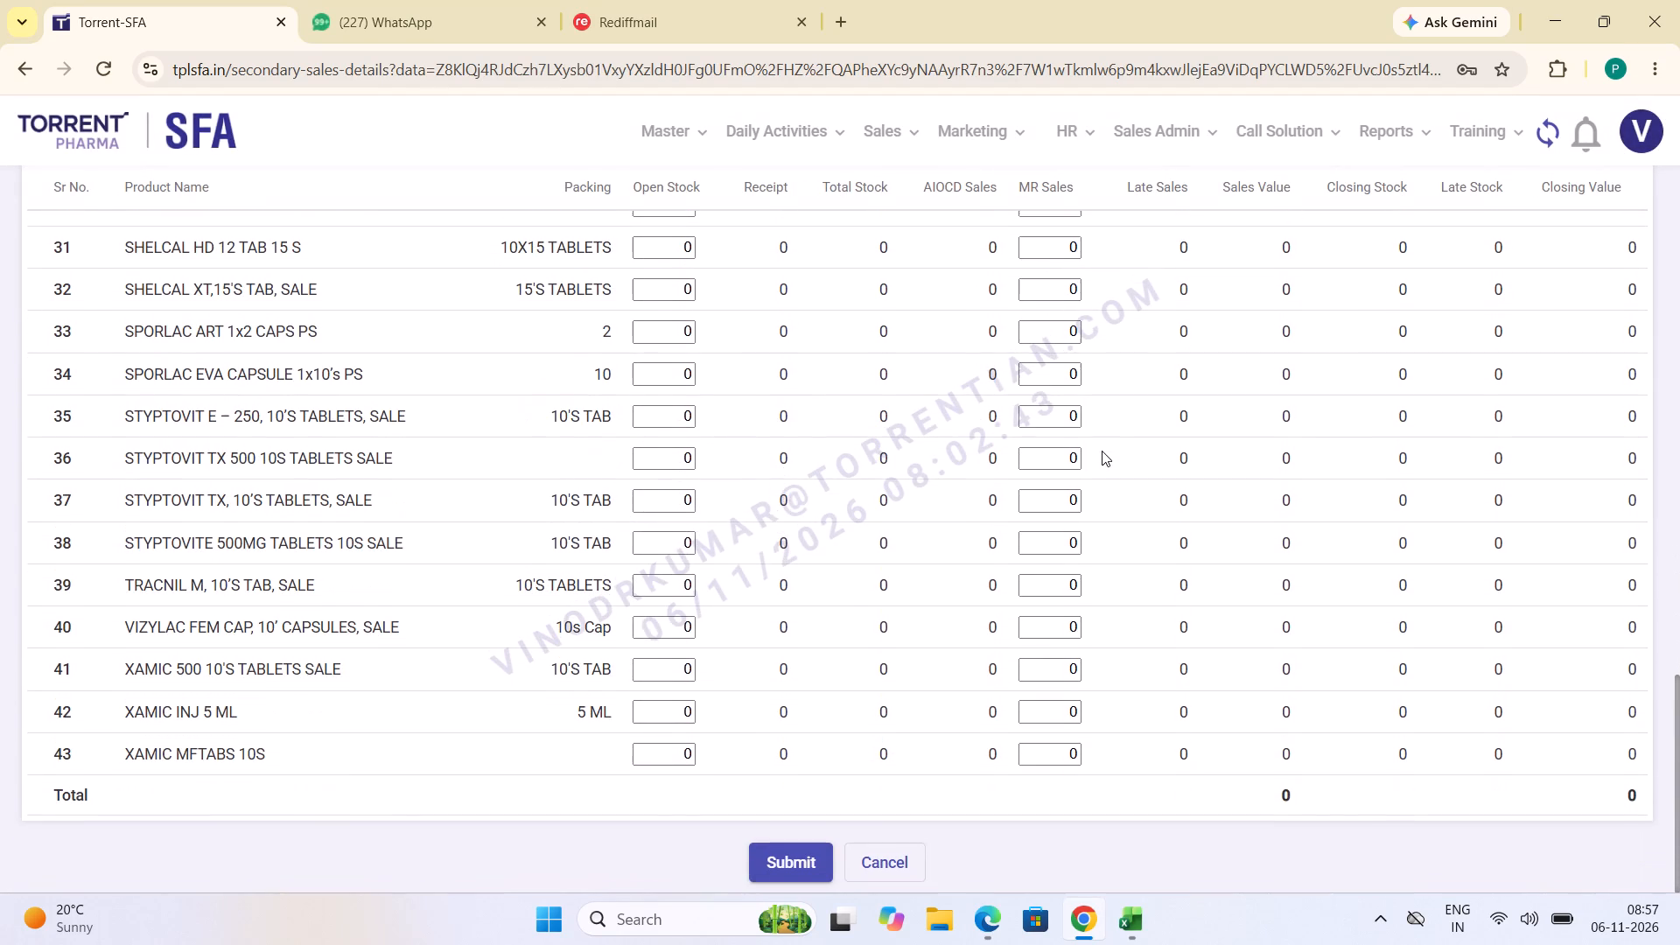
click(799, 858)
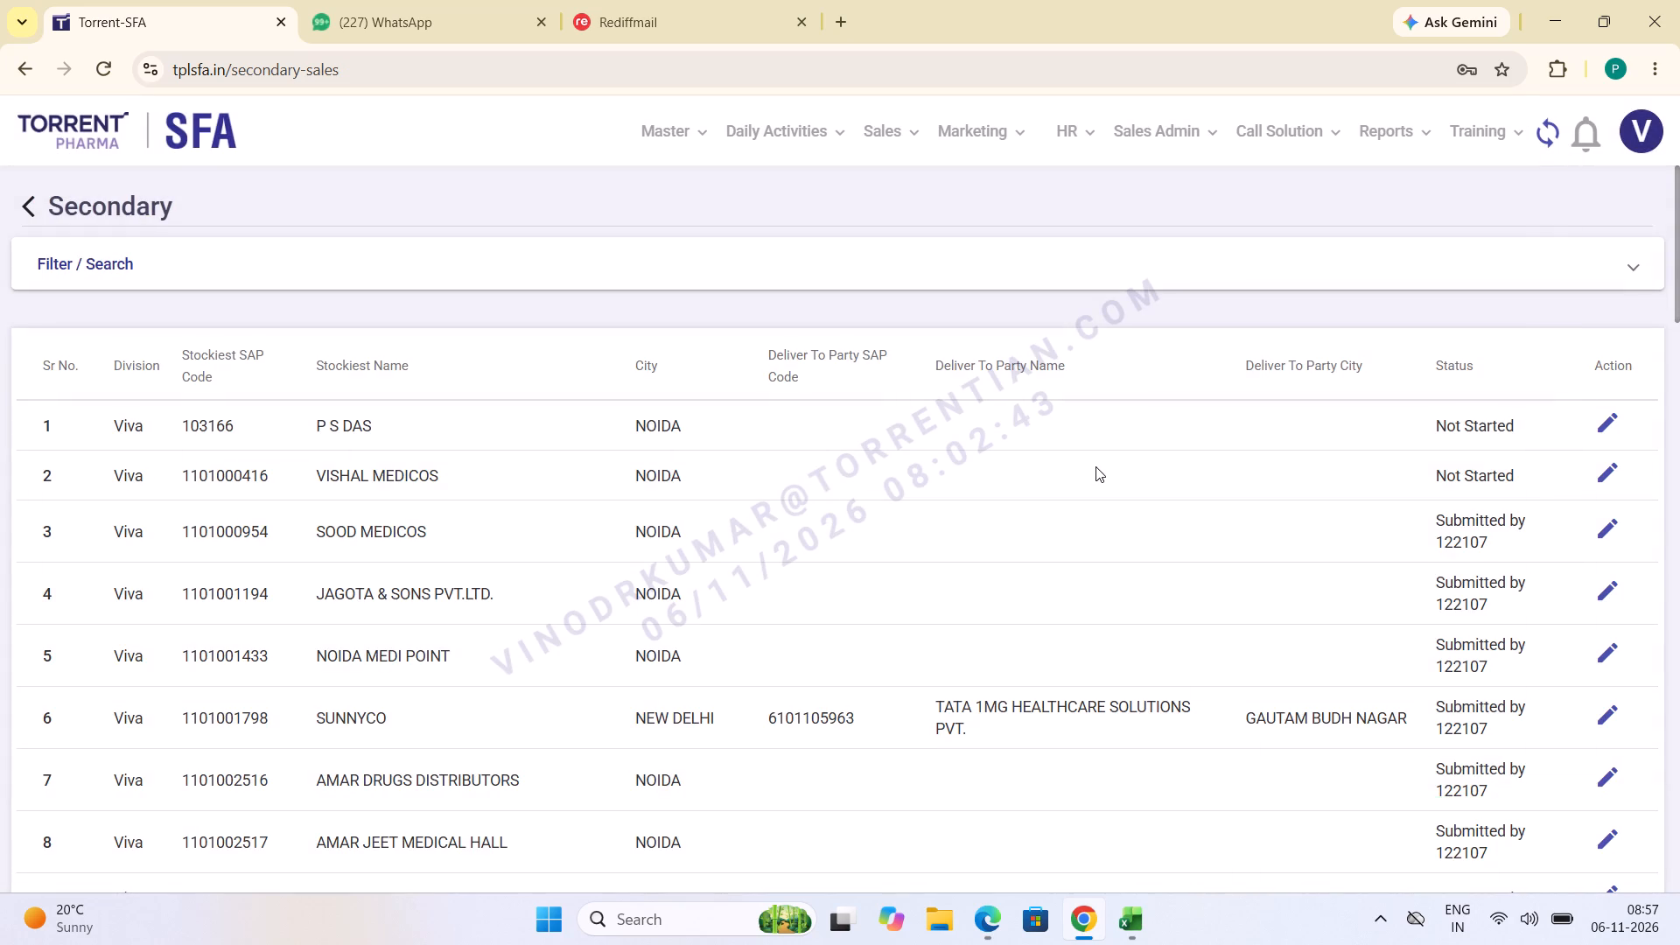
Open the secondary sales form for the Grace Pharma entry without a deliver-to party and submit it with zero quantities.
key(Down)
key(Down)
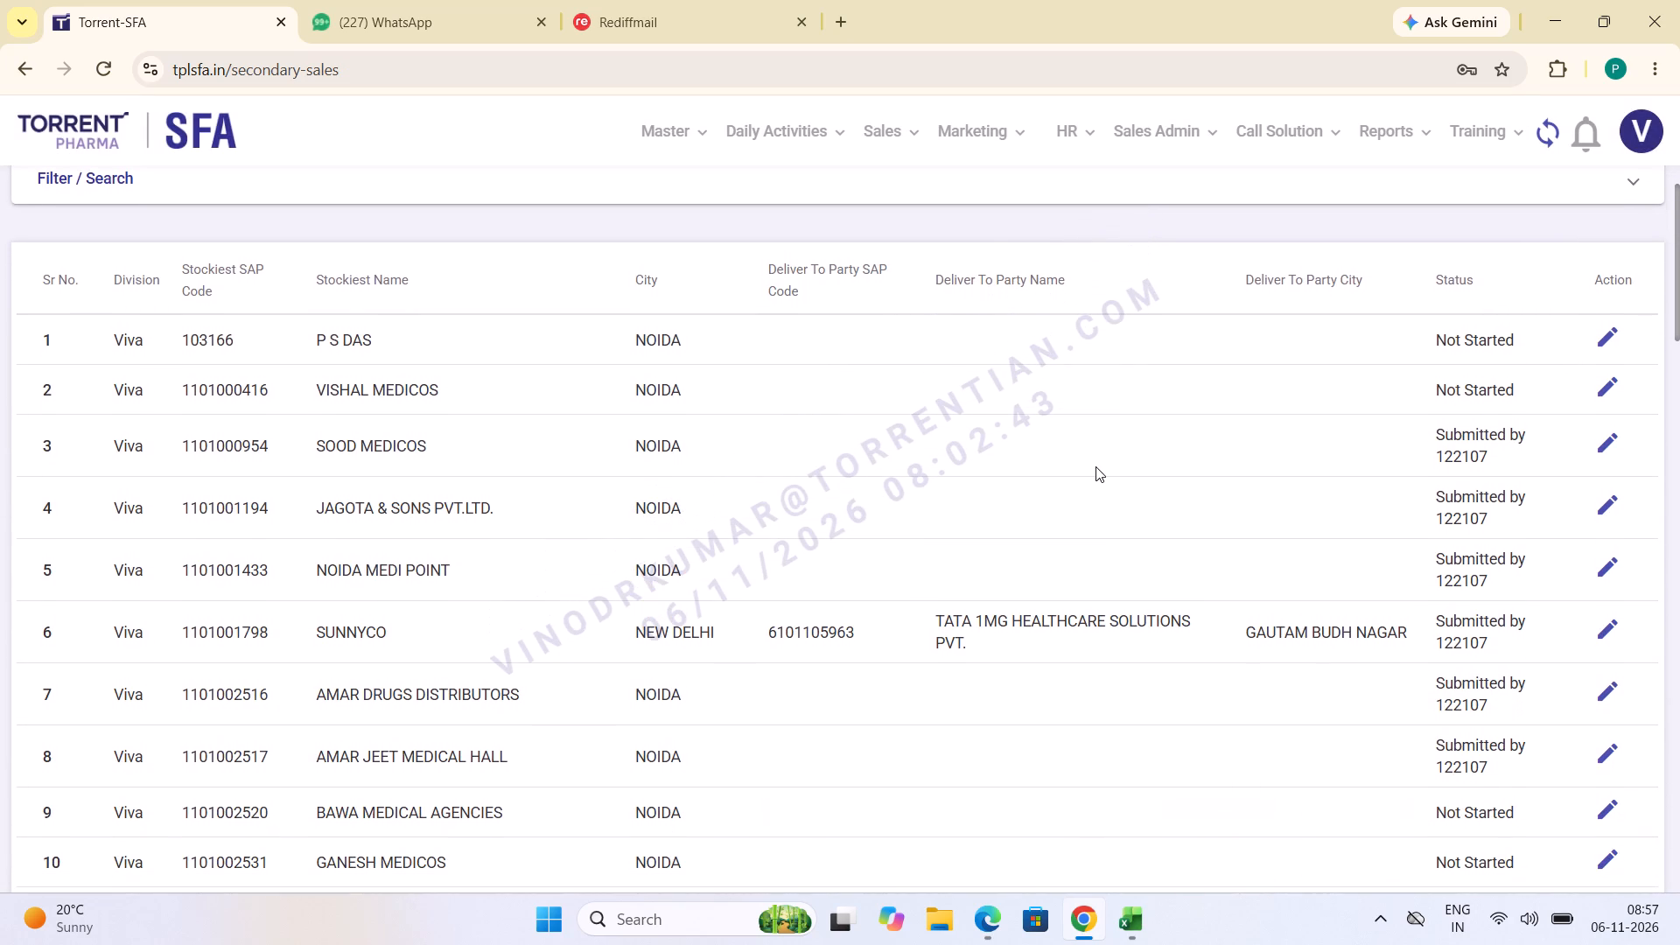
key(Down)
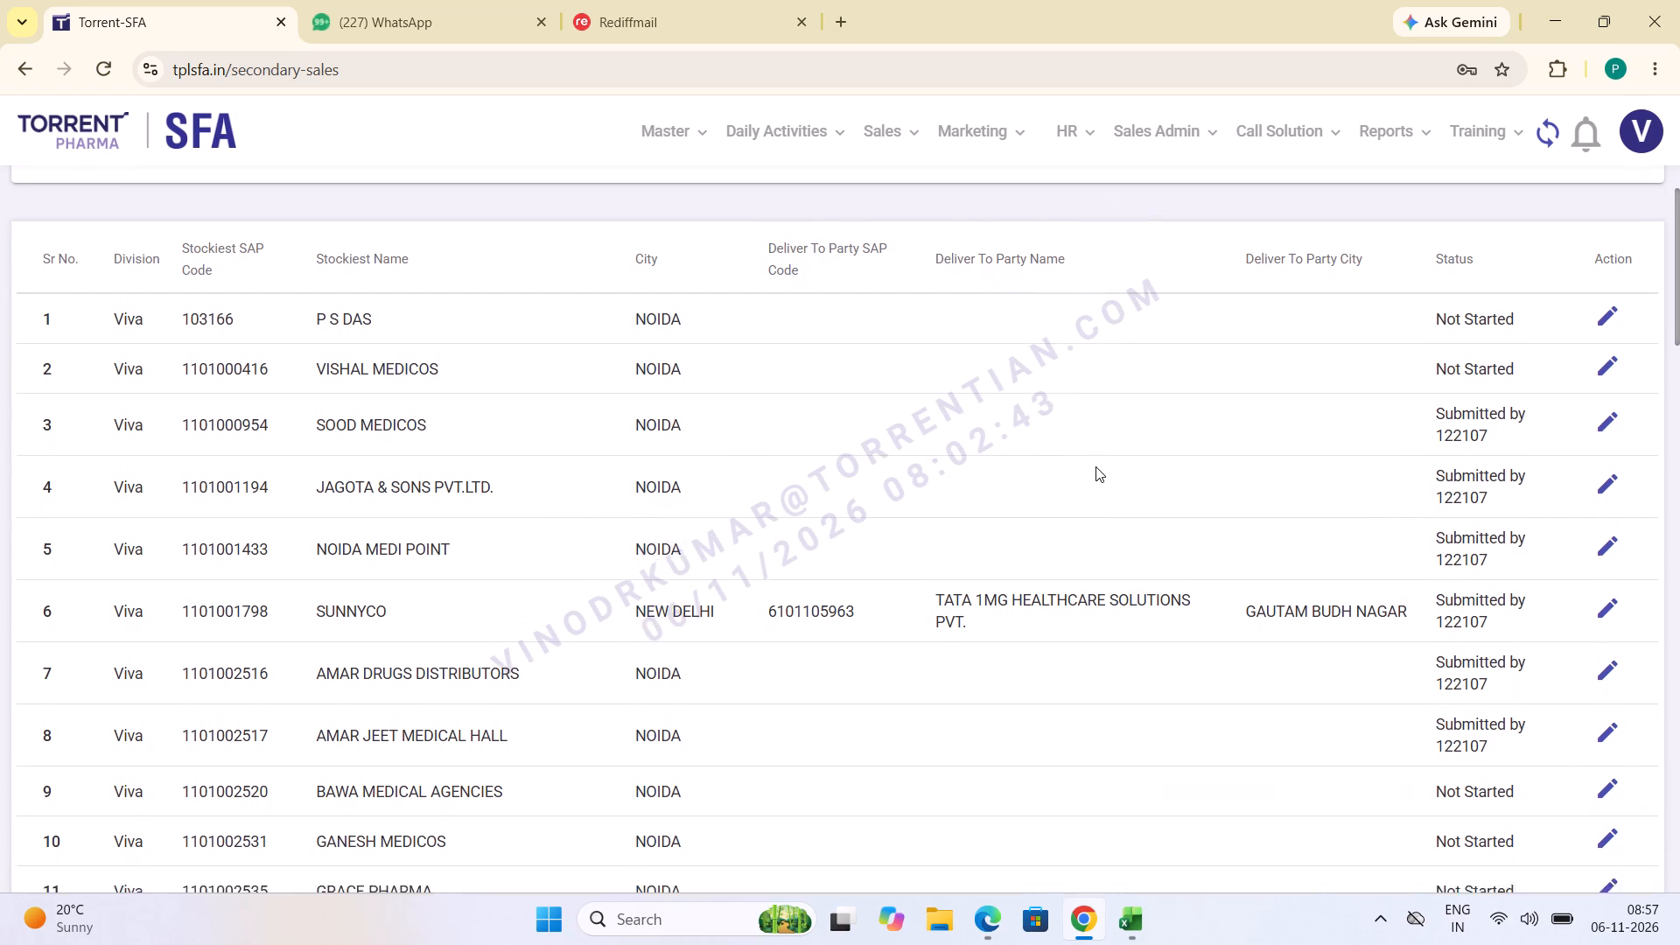
key(Down)
key(Down)
key(Down)
key(Down)
key(Down)
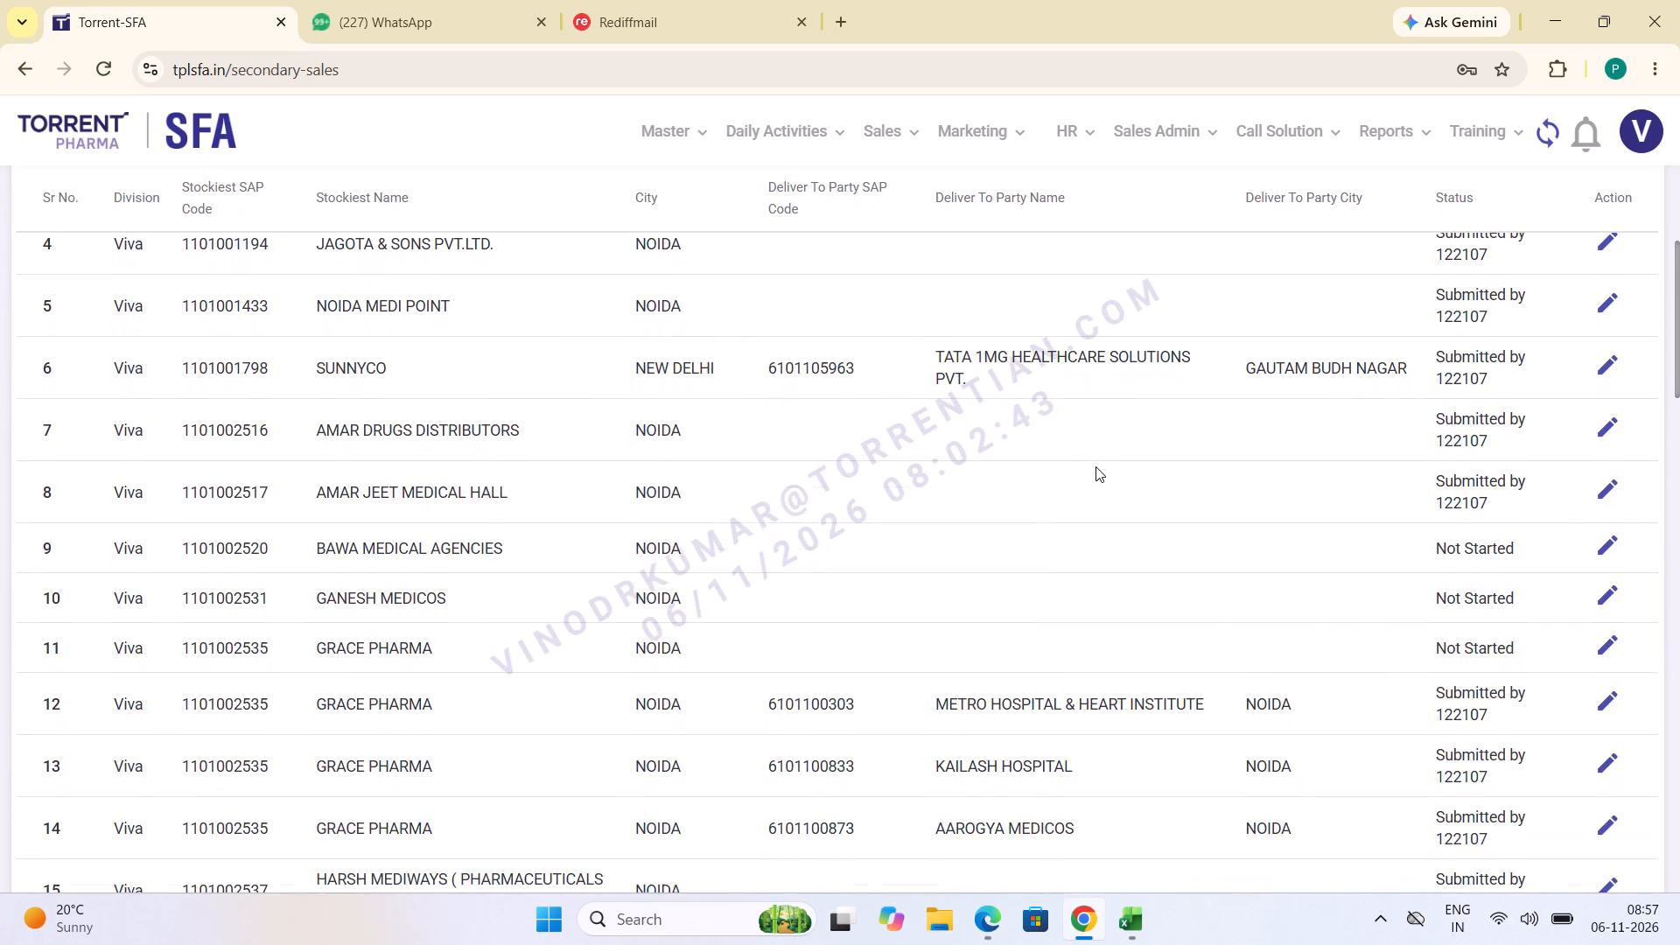
key(Down)
key(Down)
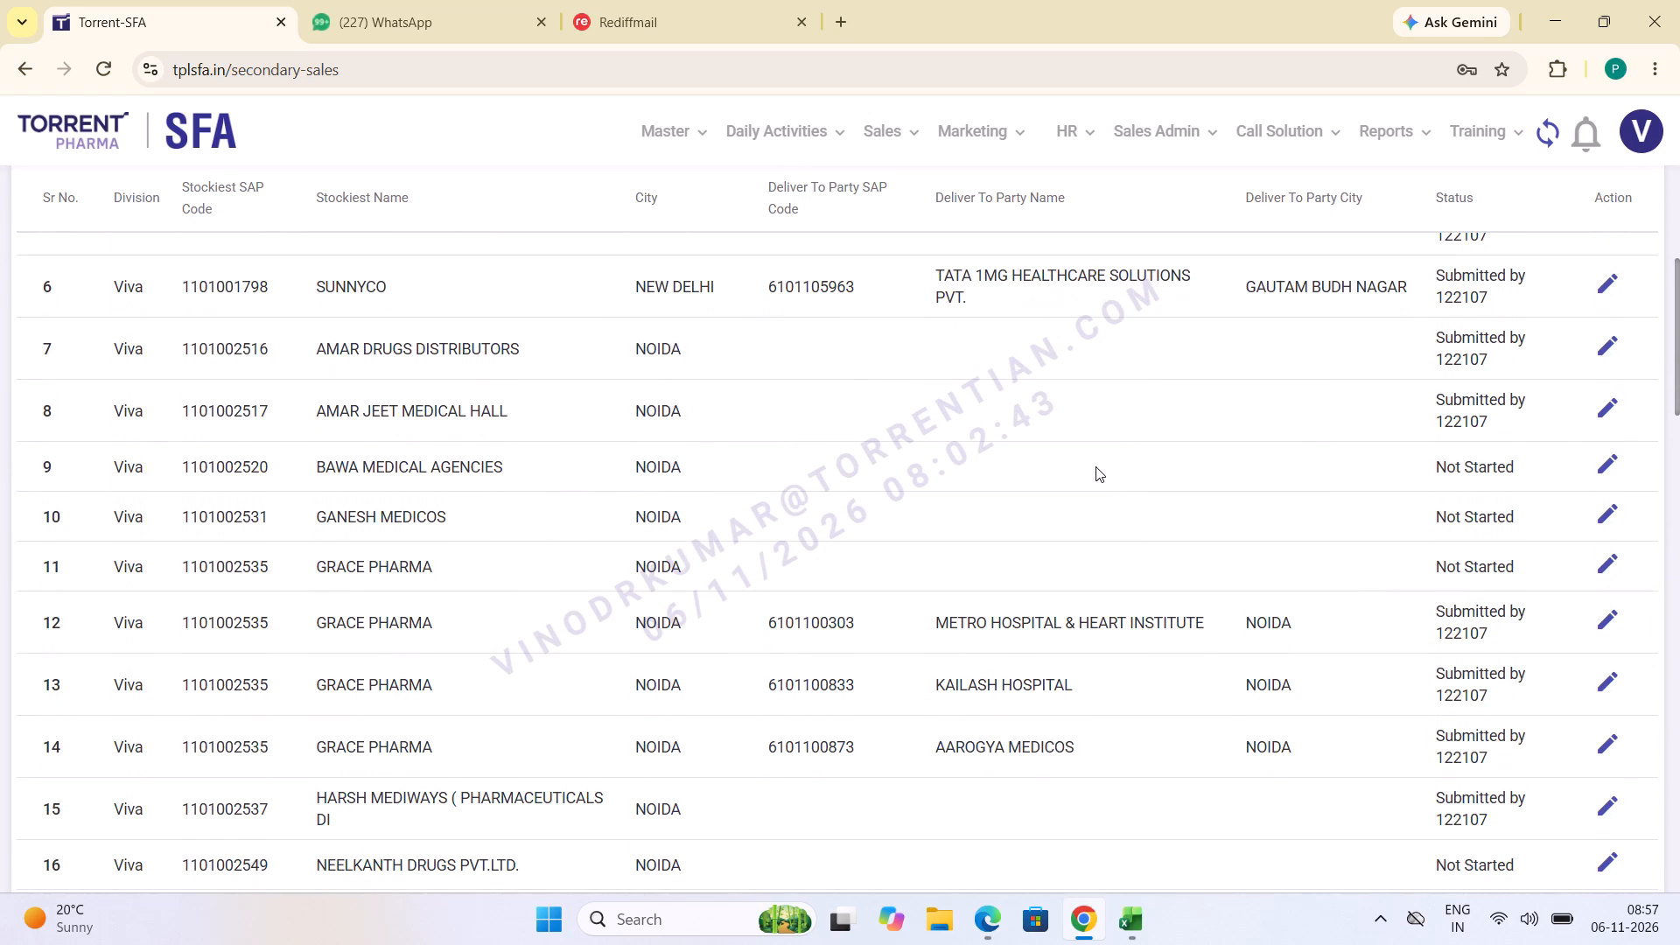
key(Down)
key(Down)
key(Down)
key(Down)
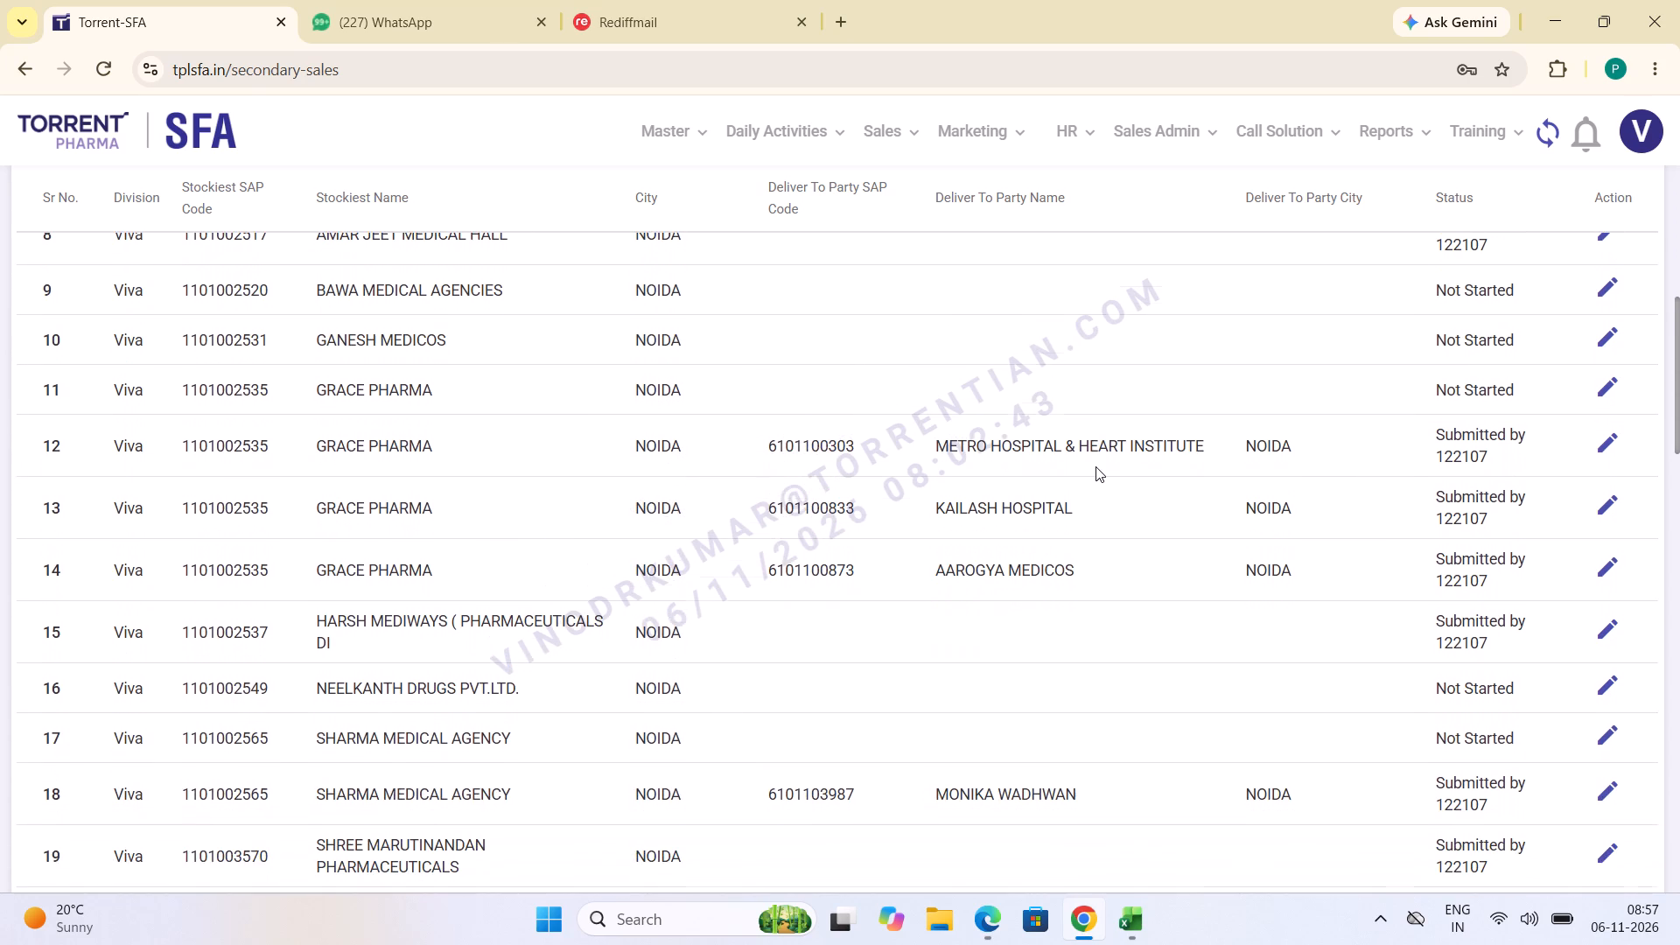
key(Down)
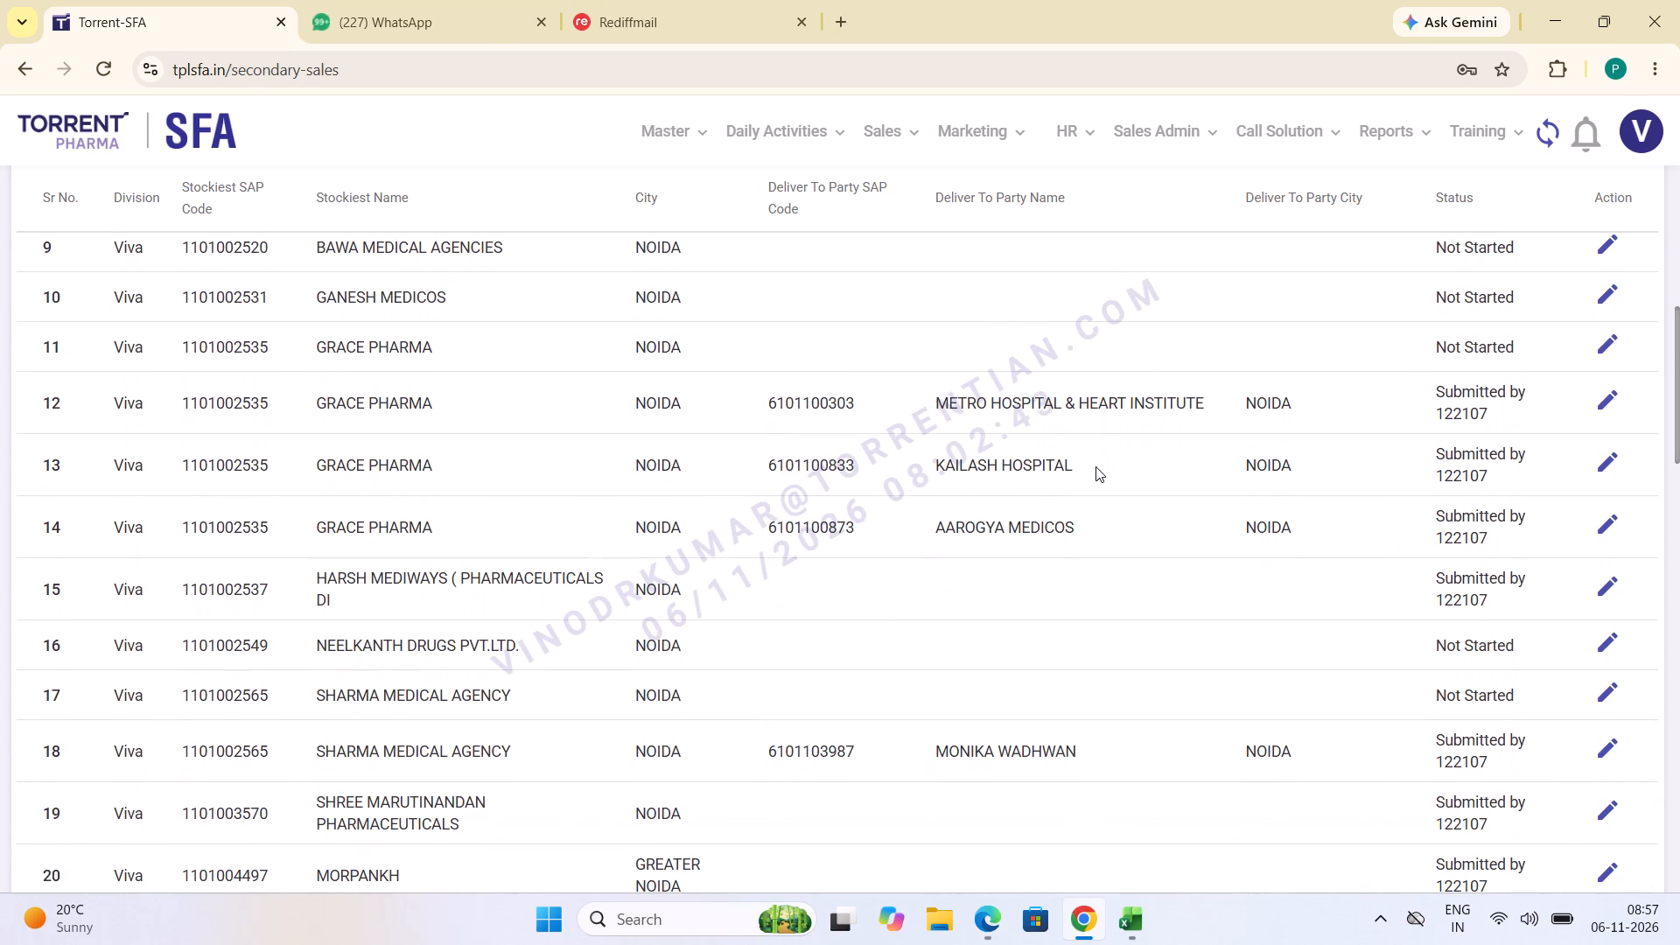
key(Up)
key(Up)
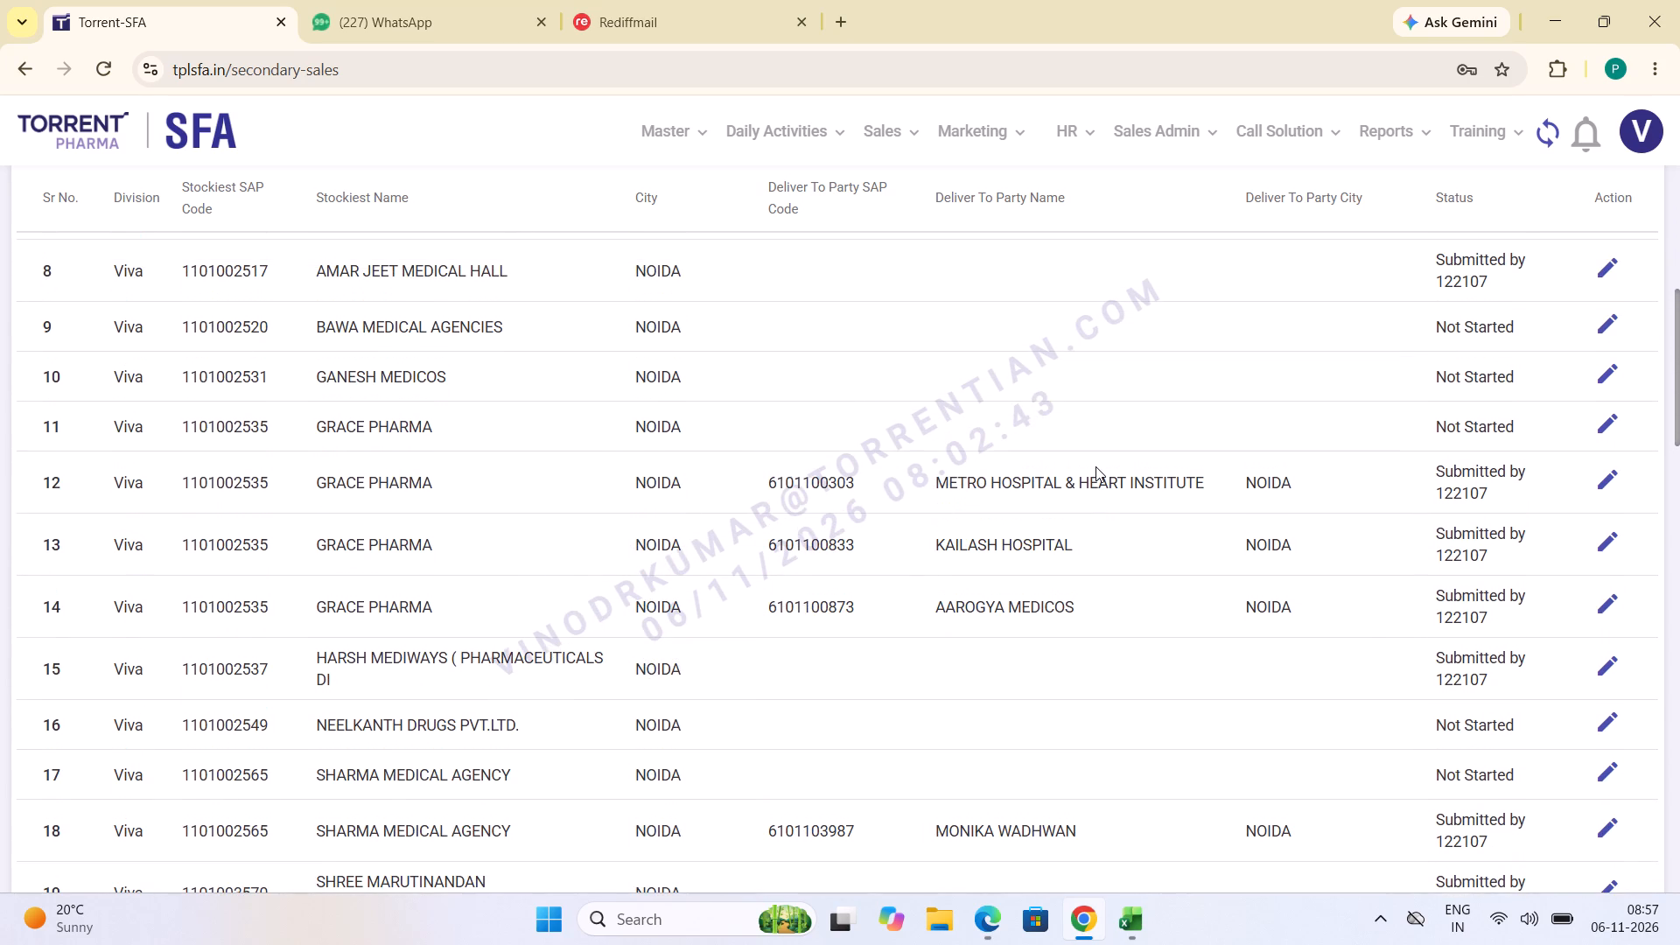
key(Up)
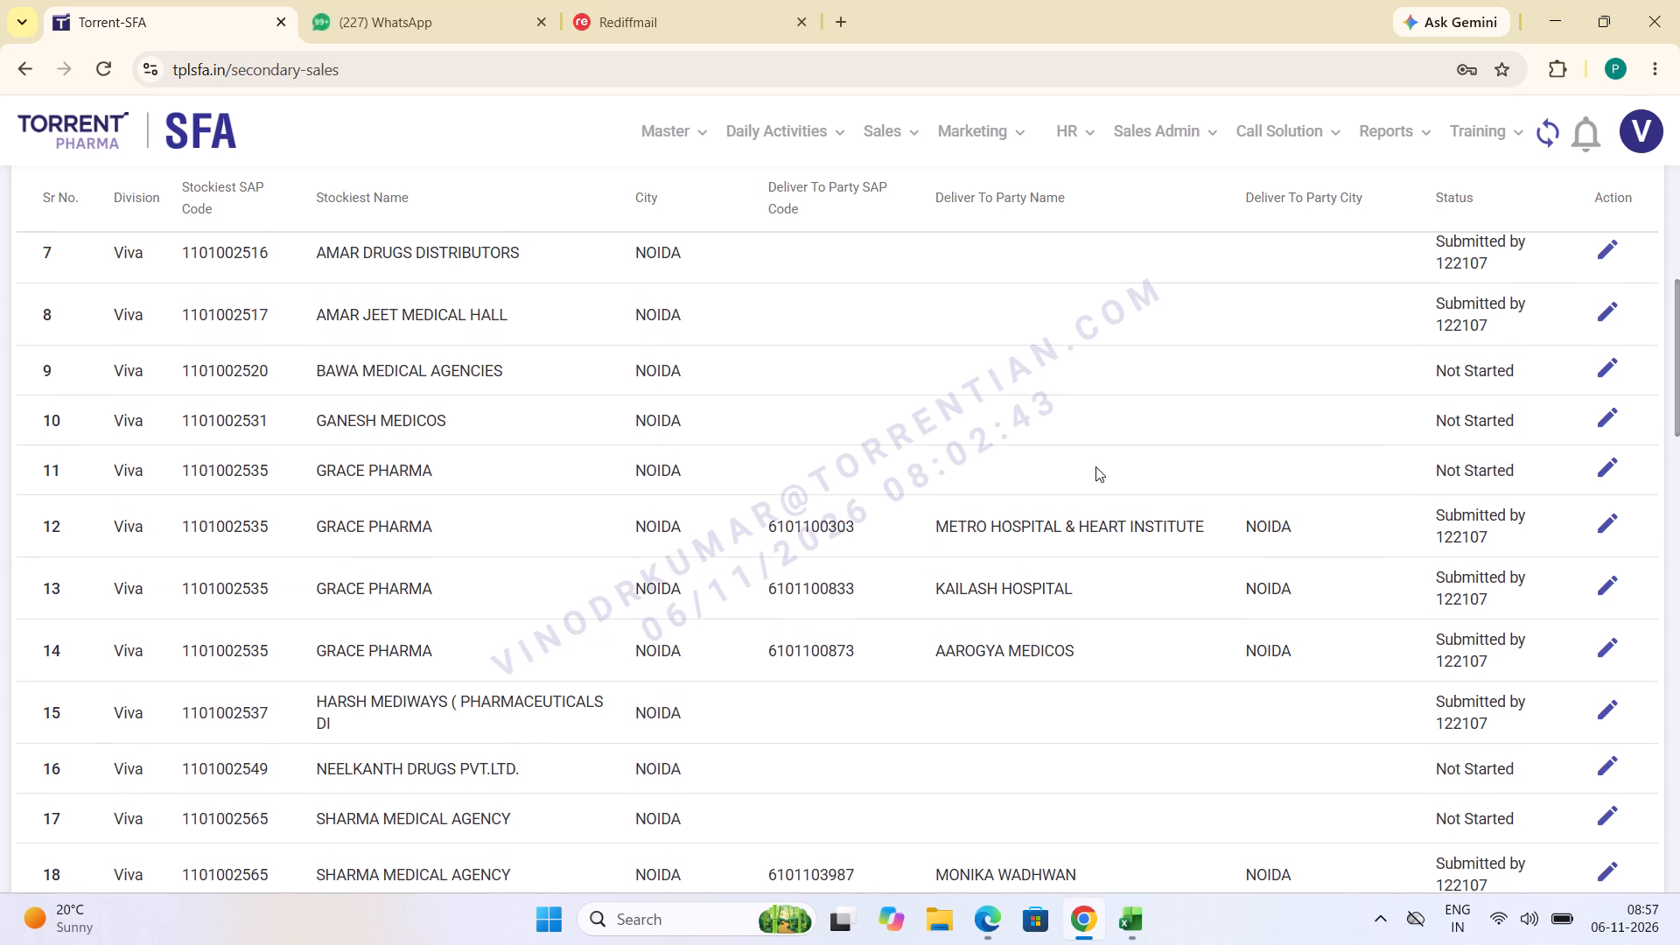
key(Down)
key(Down)
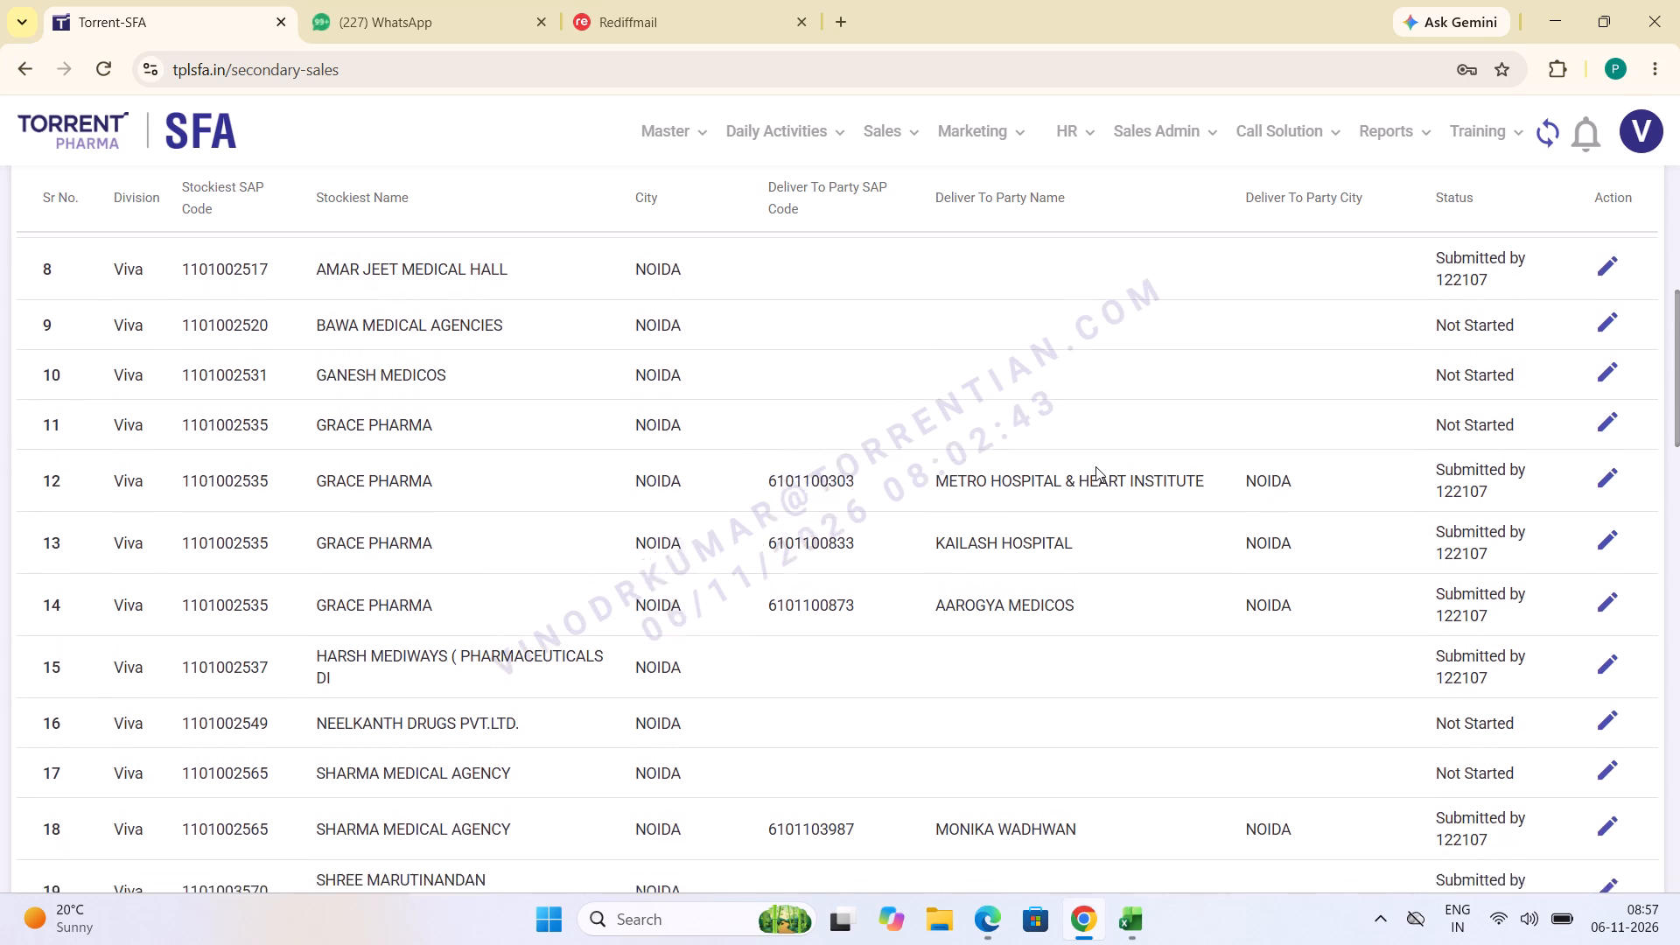
key(Down)
key(Down)
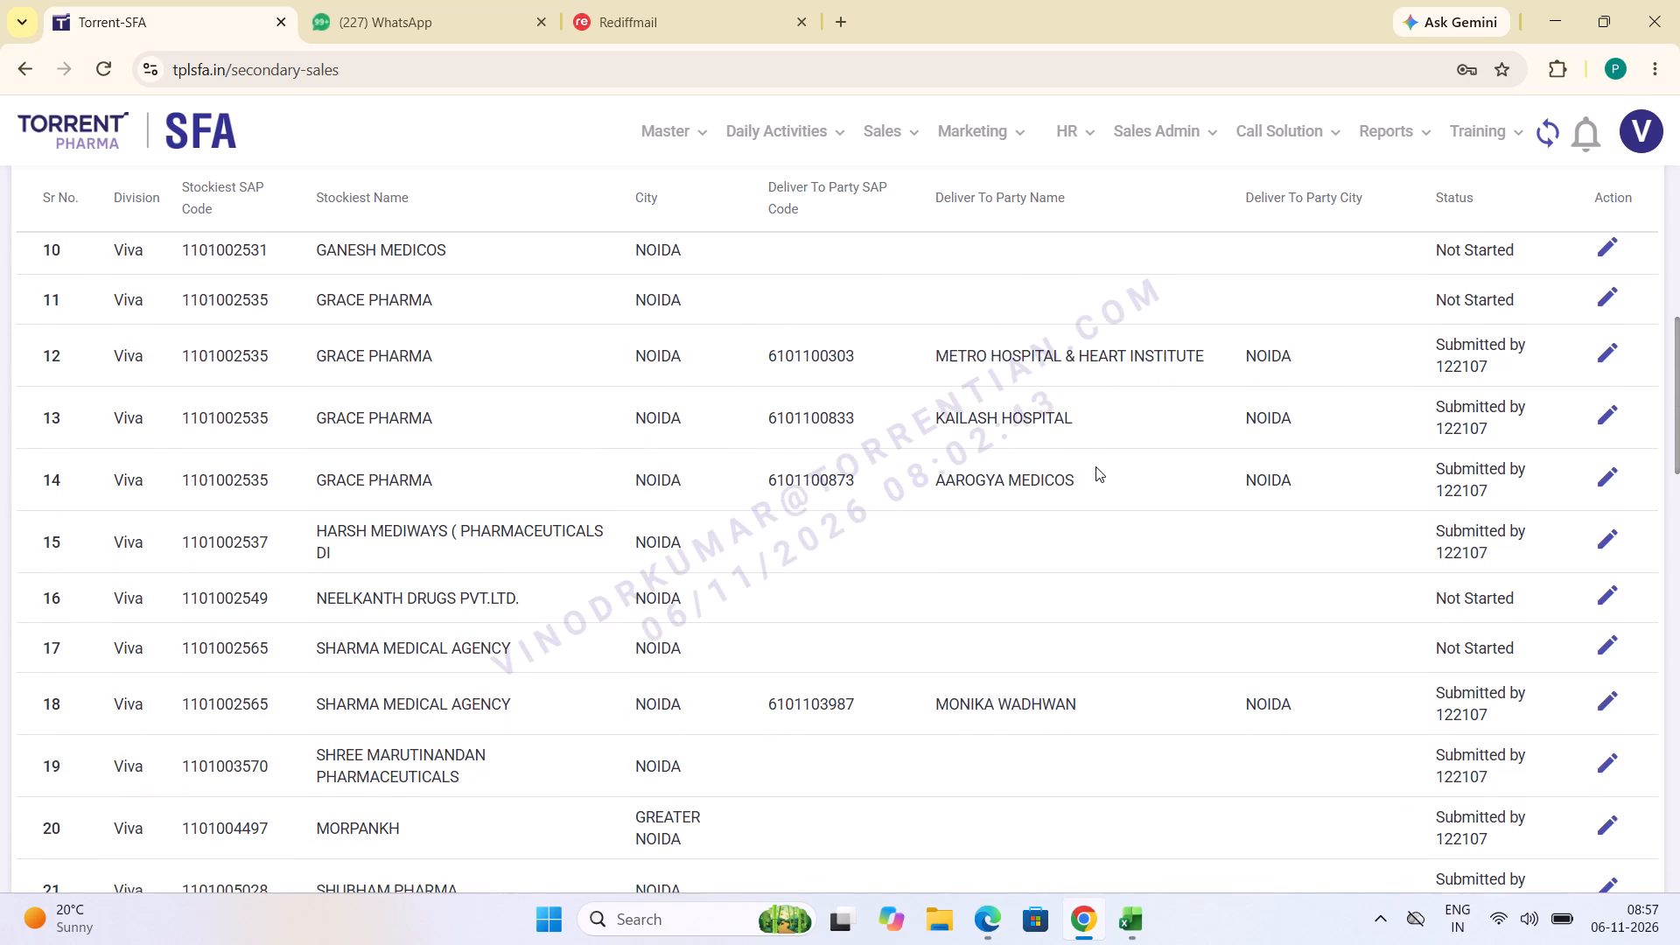
key(Down)
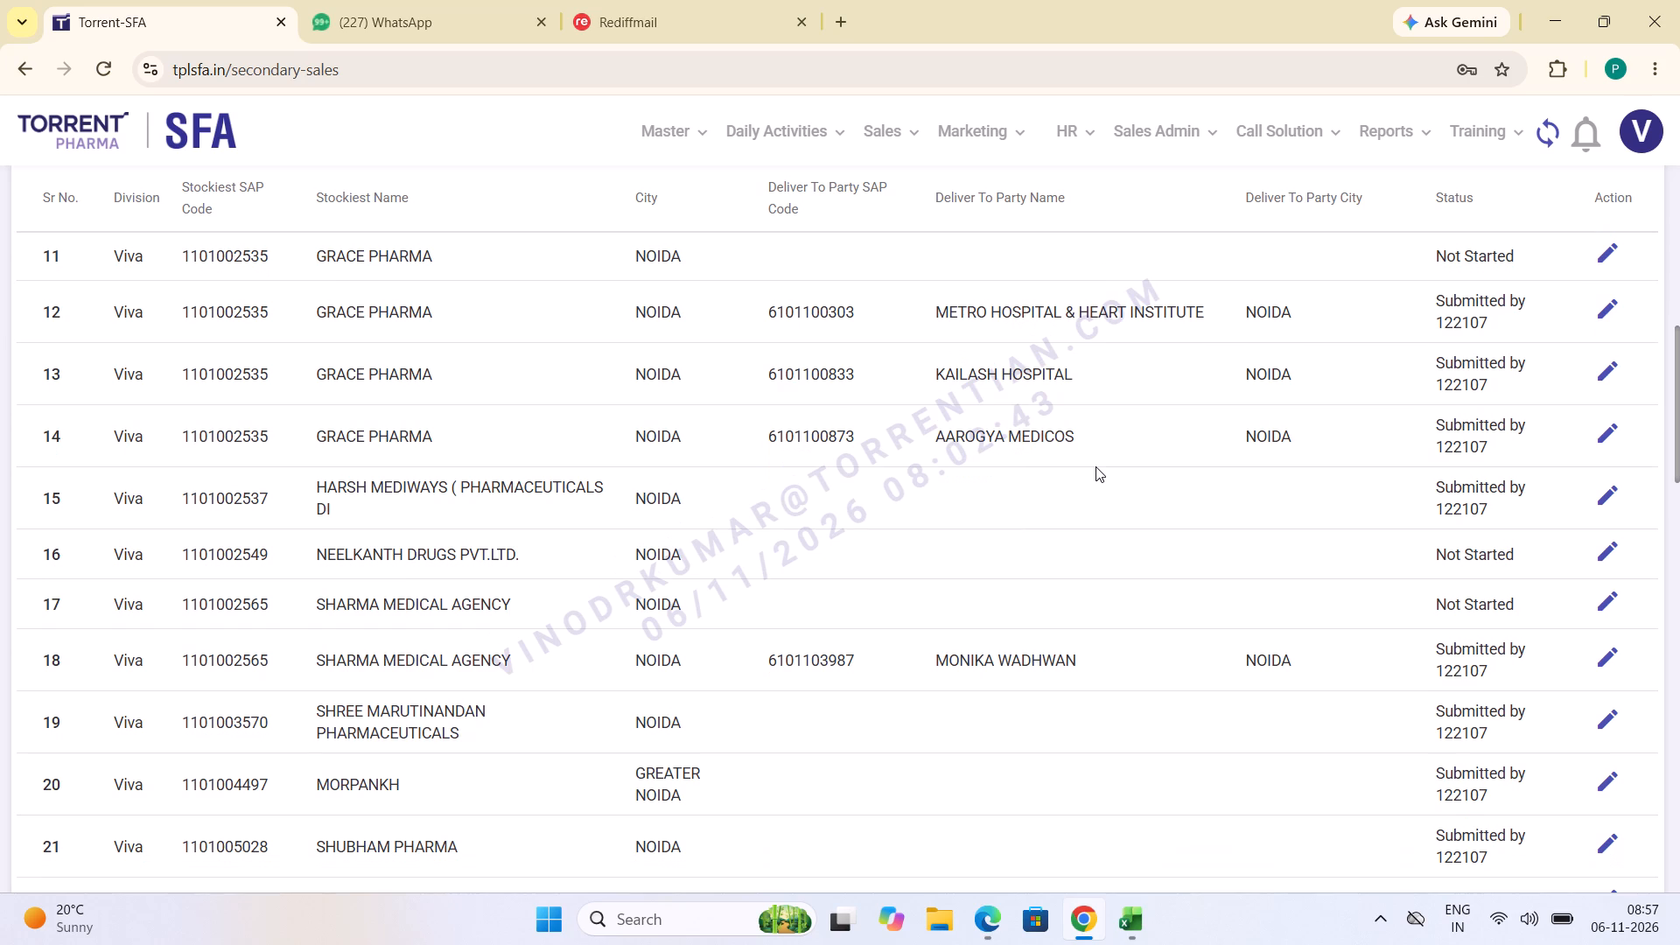
click(1597, 260)
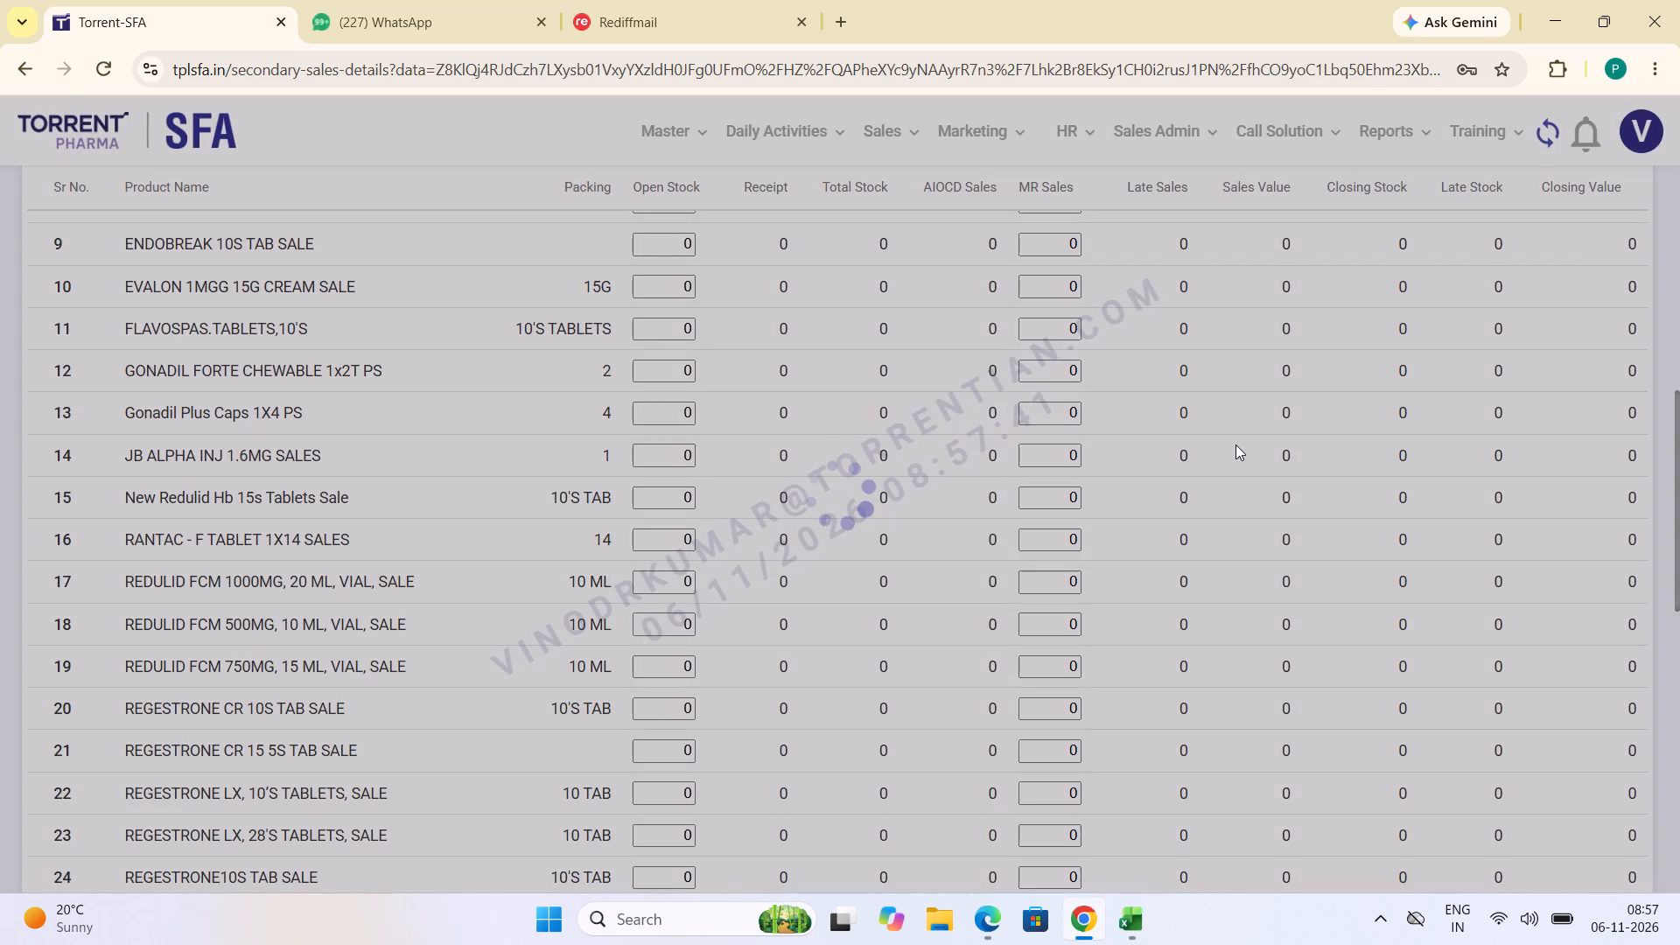
key(Down)
key(Down)
key(Down)
key(Down)
key(Down)
key(Down)
key(Down)
key(Down)
key(Down)
key(Down)
key(Down)
key(Down)
key(Down)
key(Down)
key(Down)
key(Down)
key(Down)
key(Down)
key(Down)
key(Down)
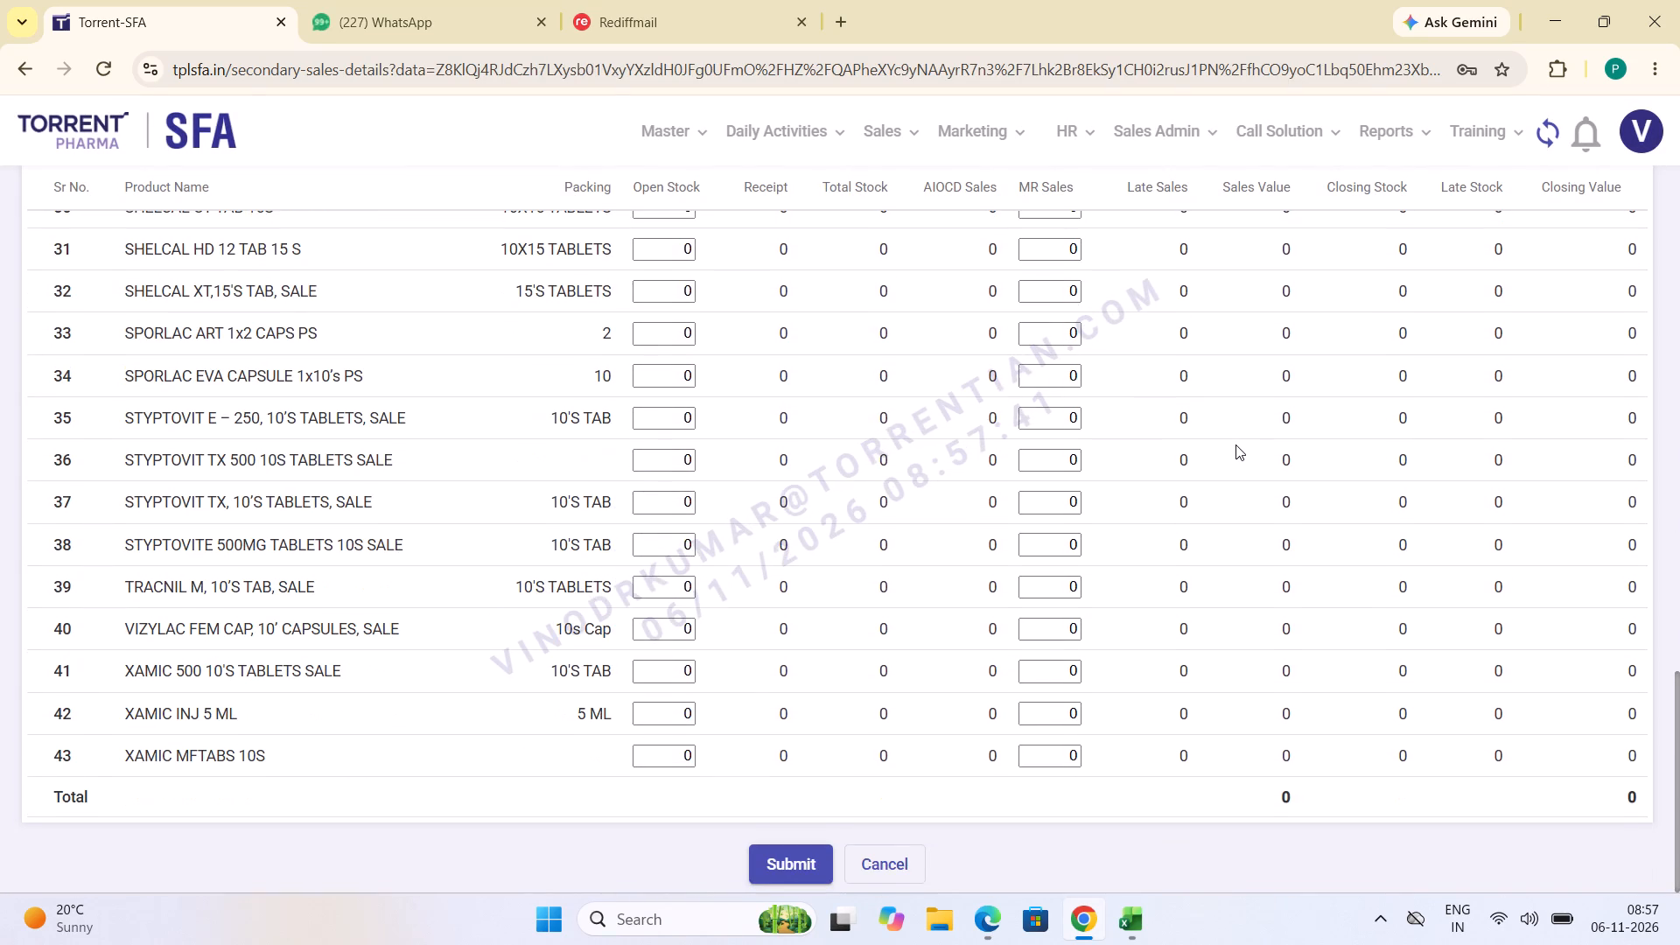
click(803, 854)
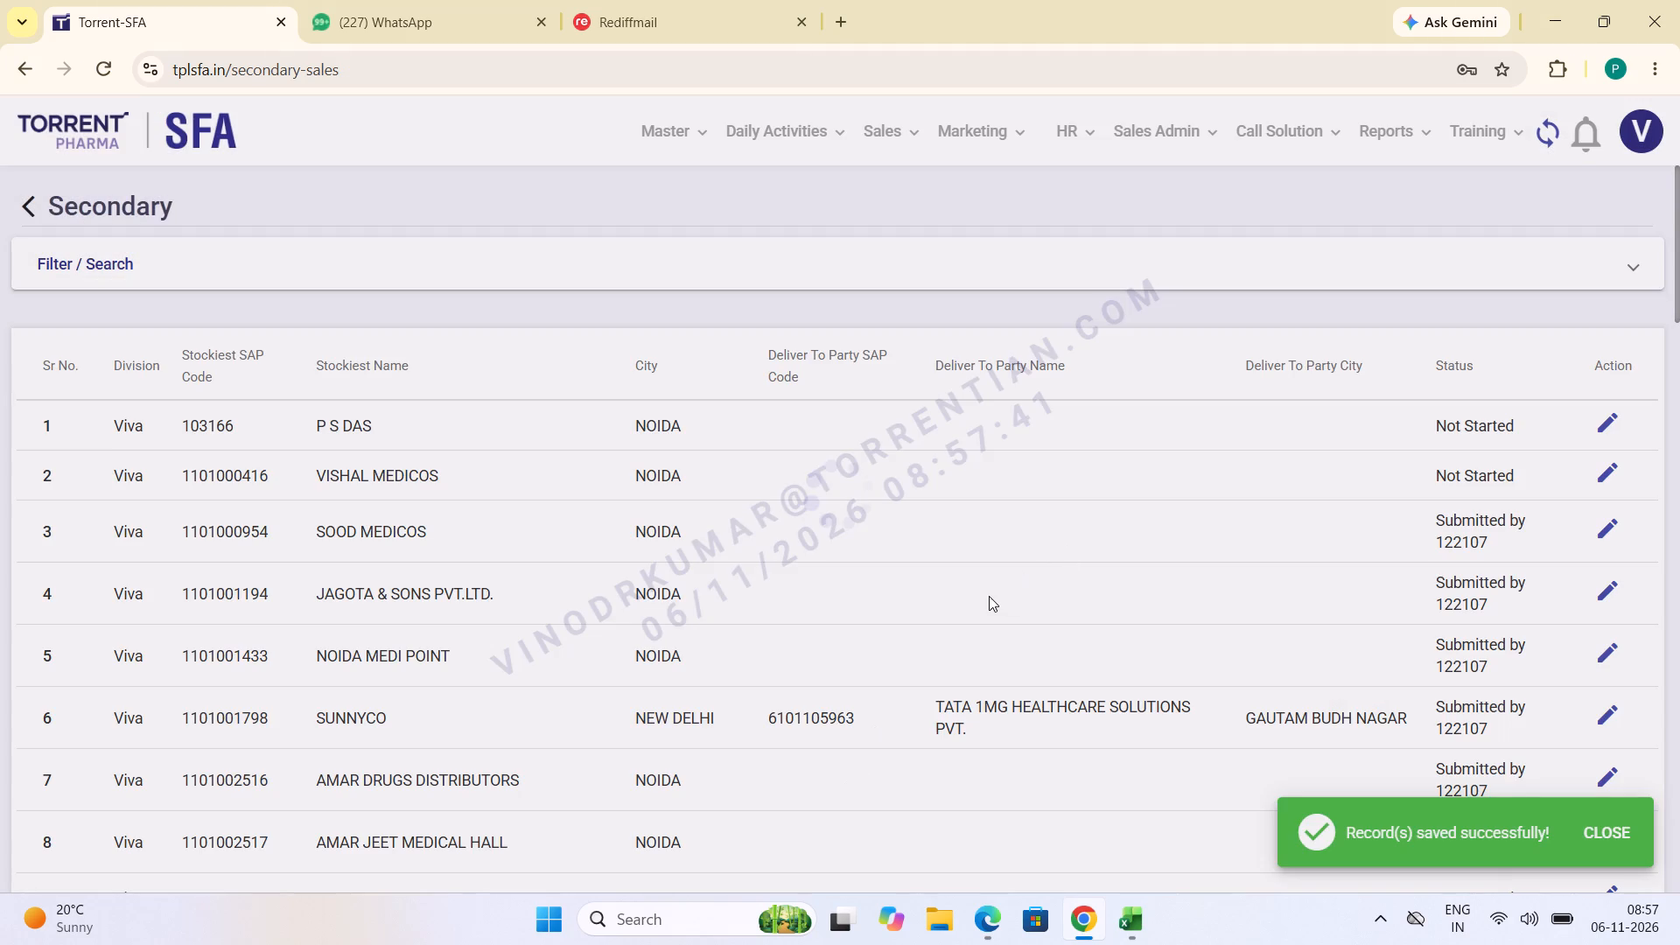
Examine the Status column of the Secondary list from the first stockist down to the Nicol Enterprises entries.
click(989, 596)
key(Down)
key(Down)
key(Down)
key(Down)
key(Down)
key(Down)
key(Down)
key(Down)
key(Down)
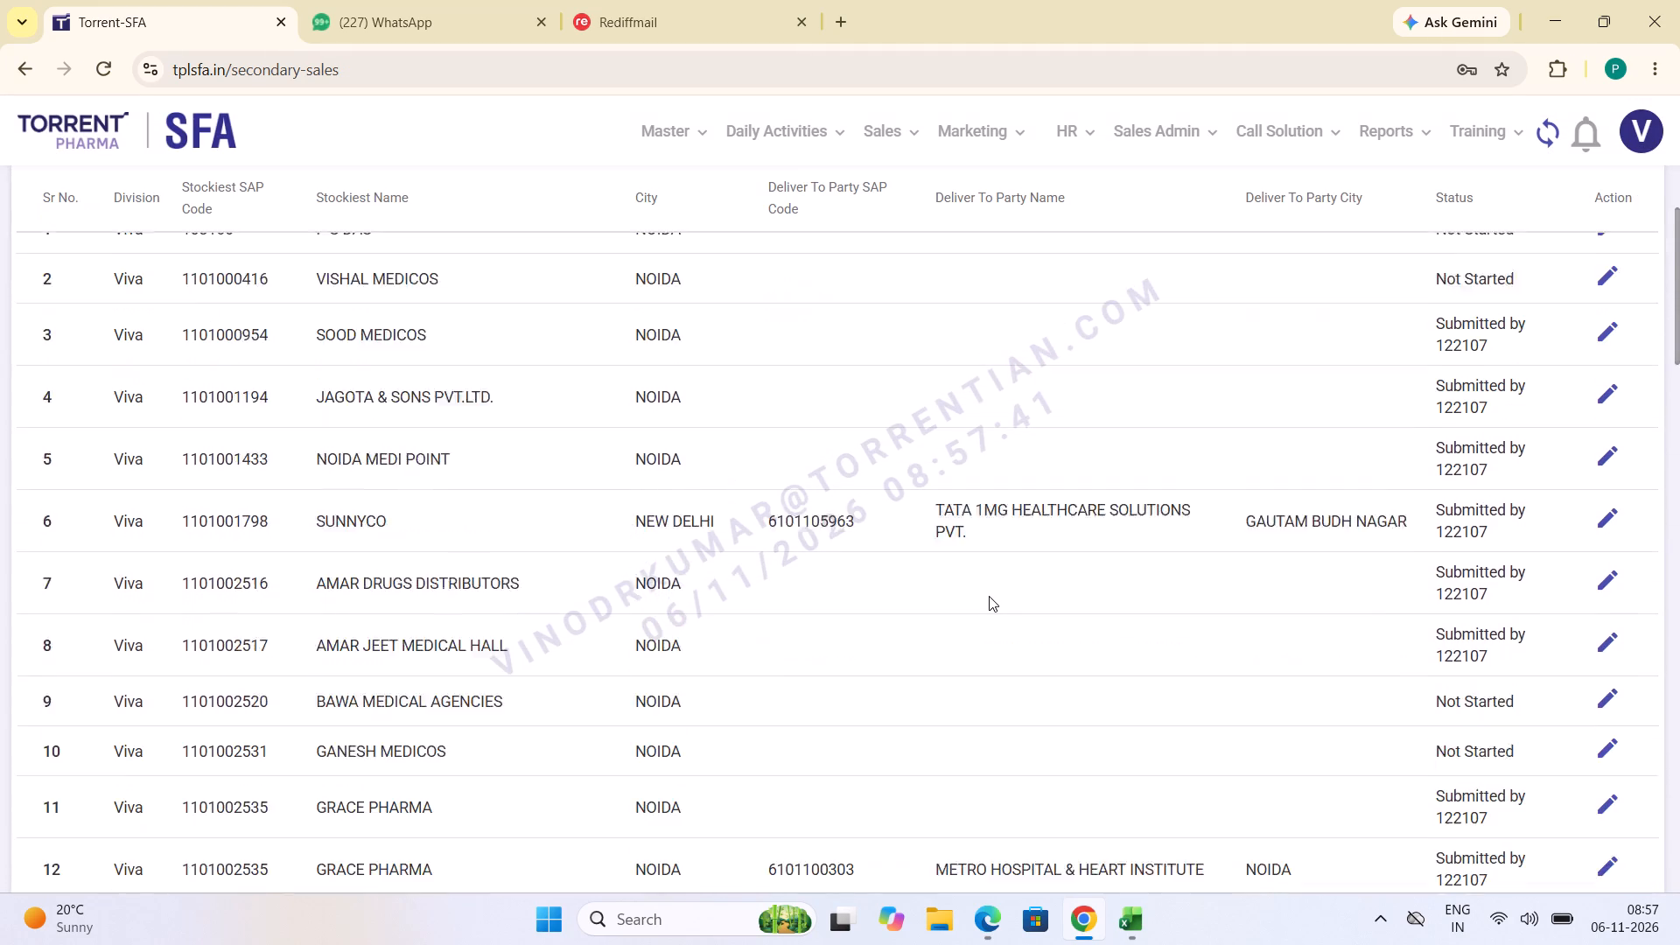
key(Down)
key(Down)
key(Down)
key(Down)
key(Down)
key(Down)
key(Down)
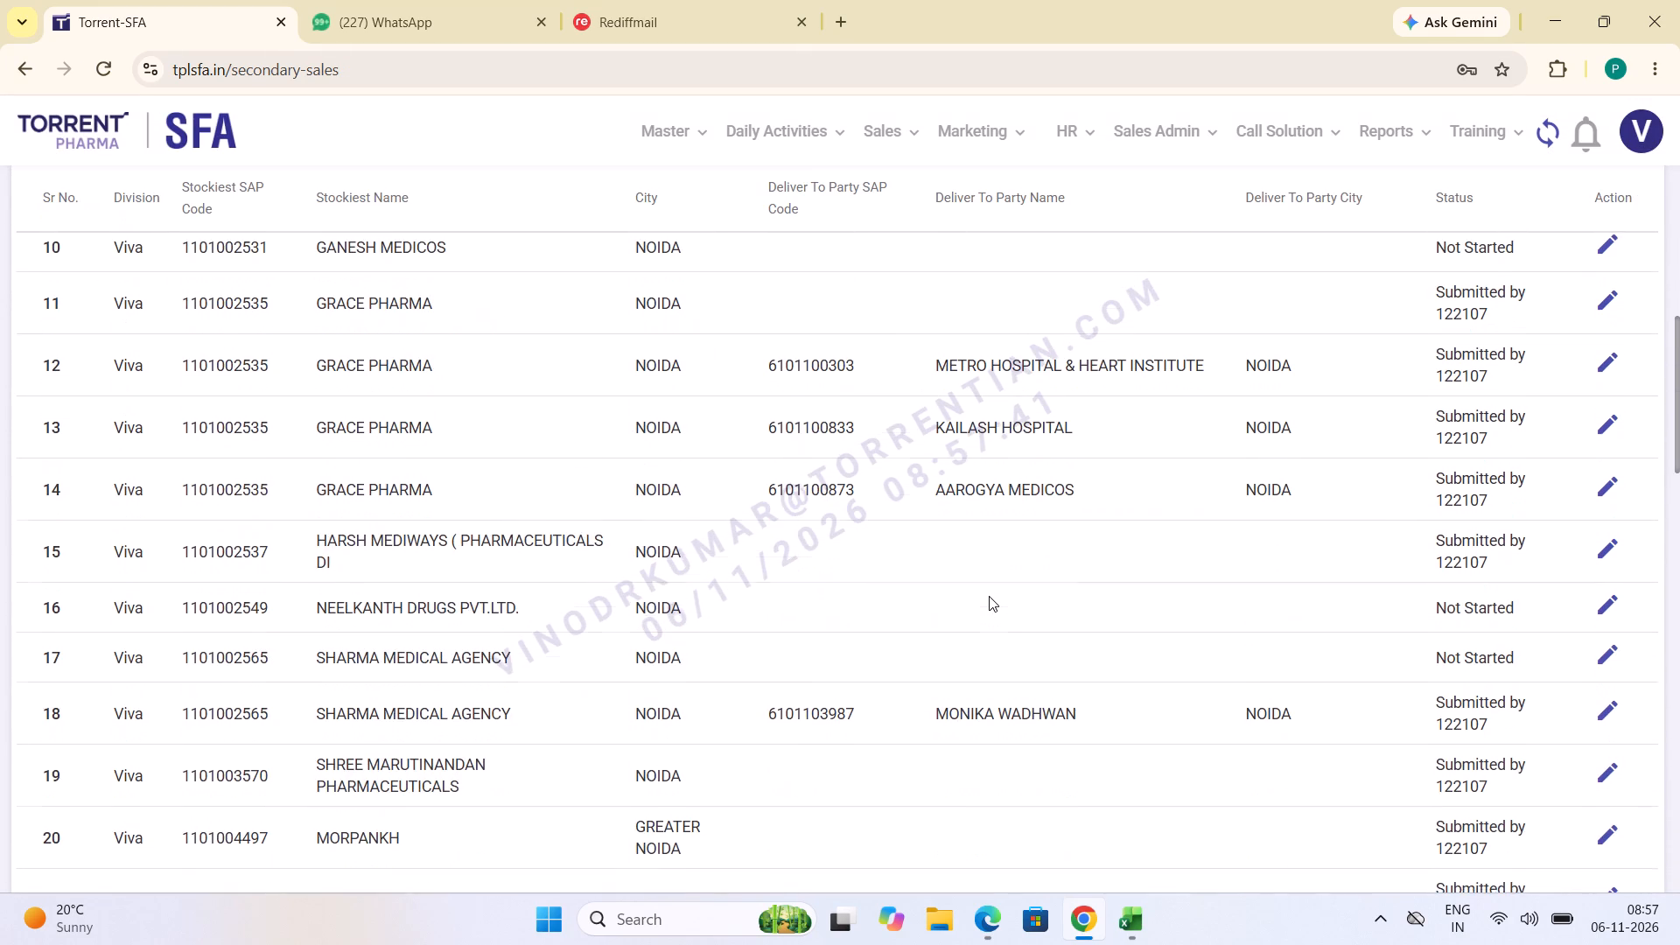
key(Down)
key(Down)
key(Down)
key(Down)
key(Down)
key(Down)
key(Down)
key(Down)
key(Down)
key(Down)
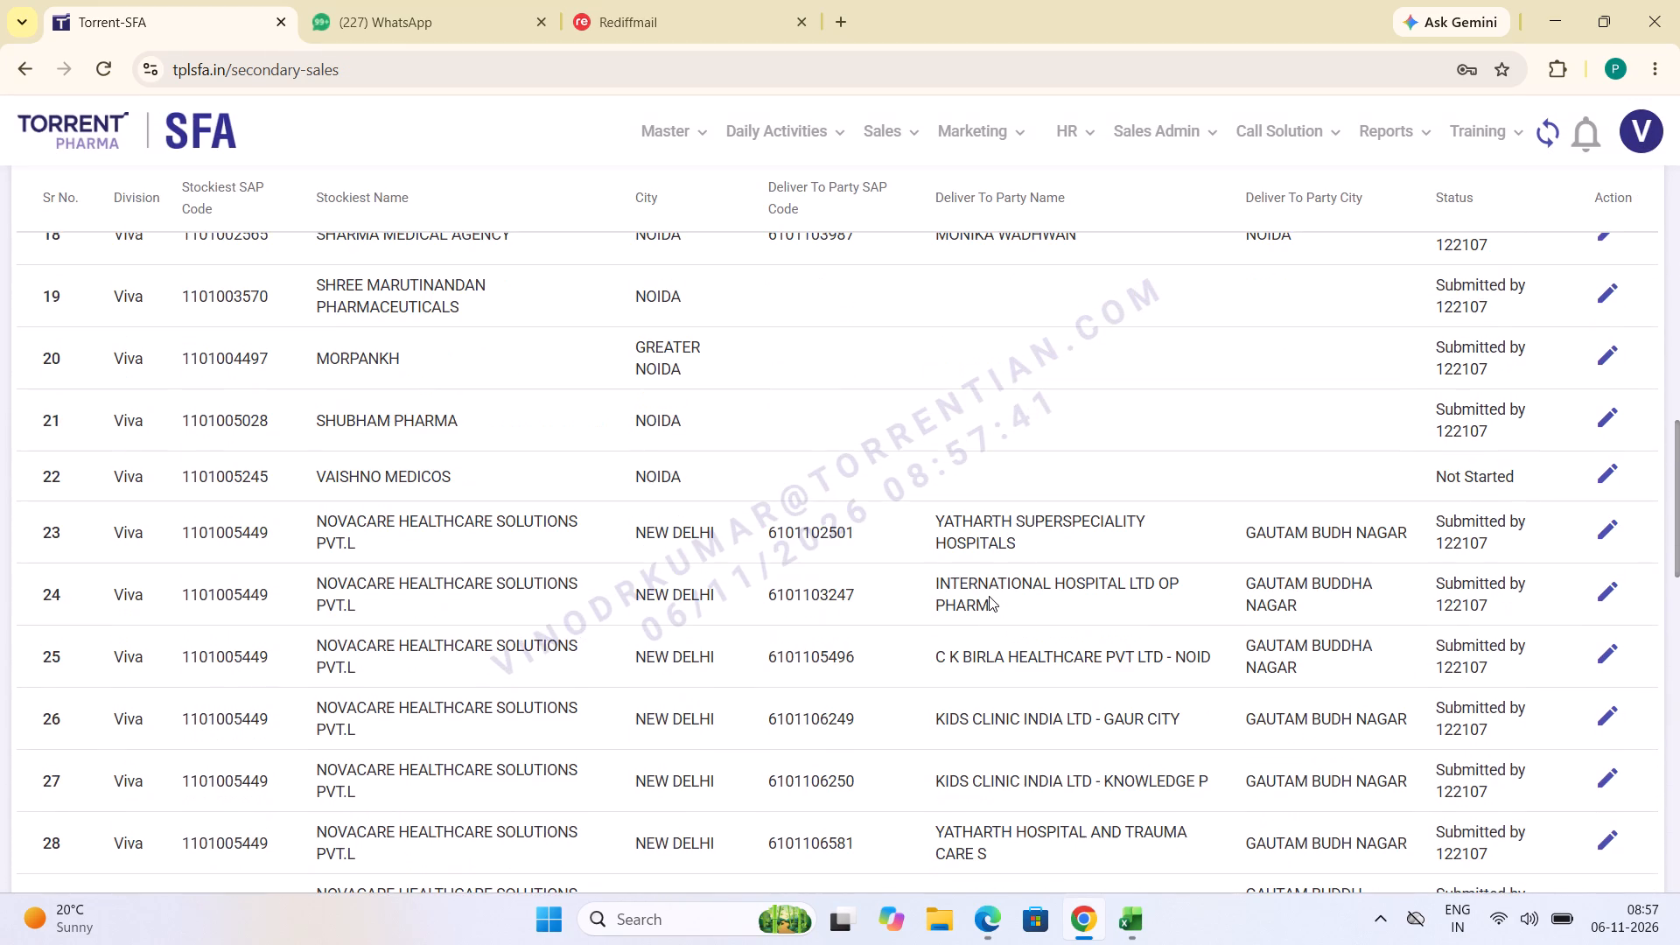
key(Down)
key(Down)
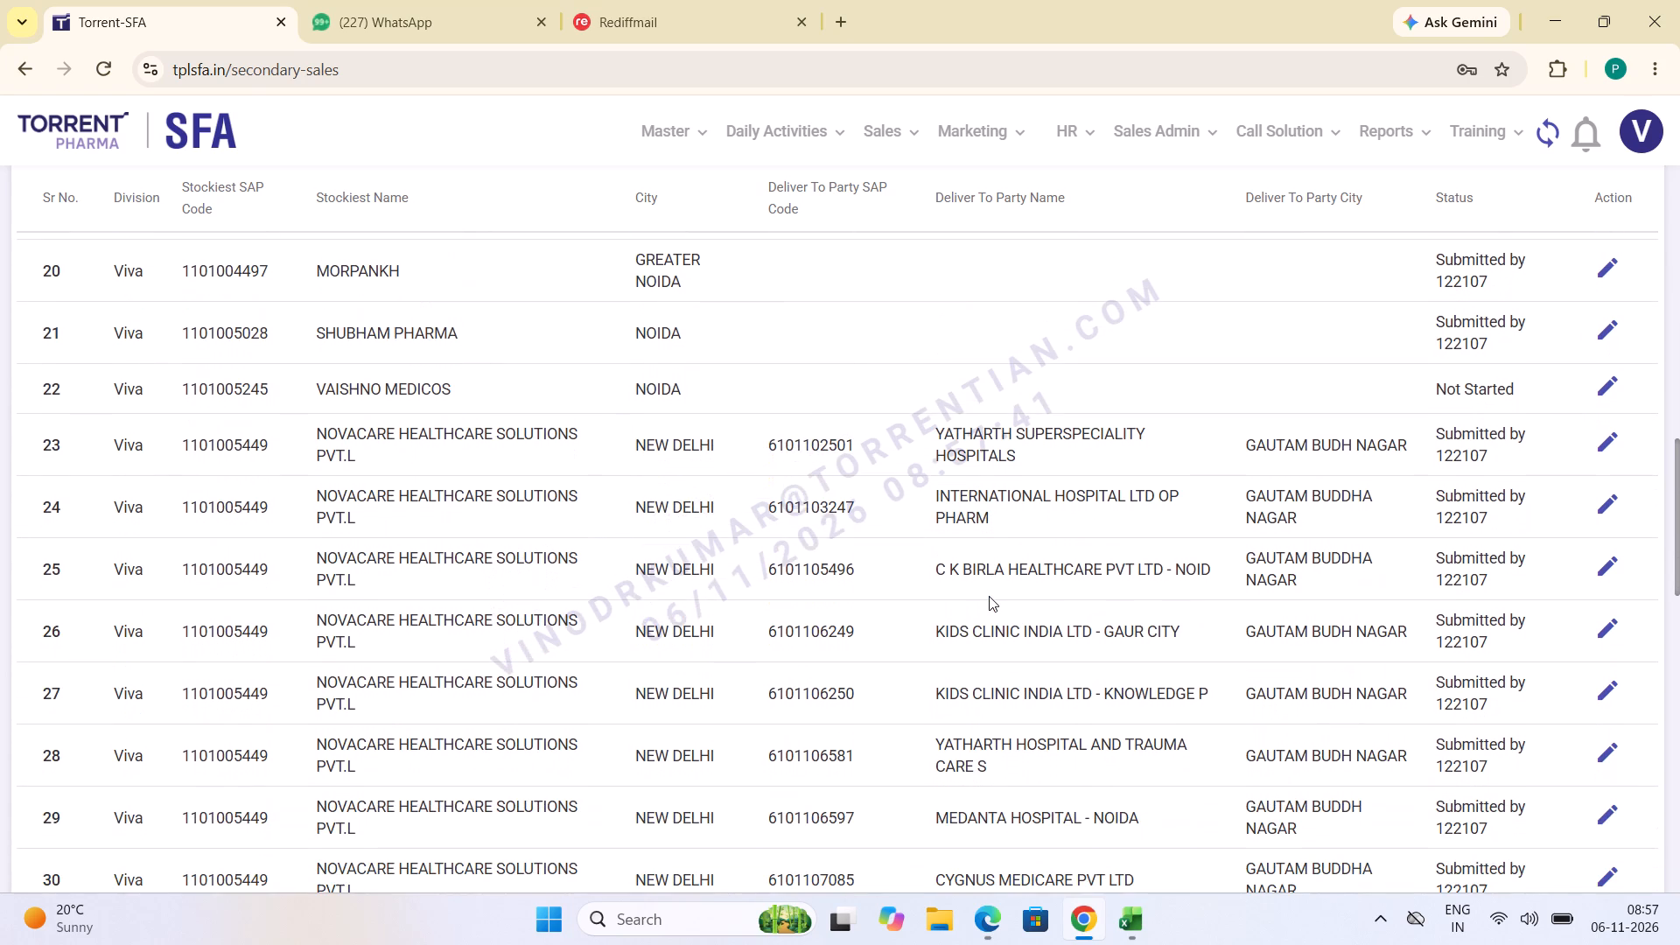
key(Down)
key(Down)
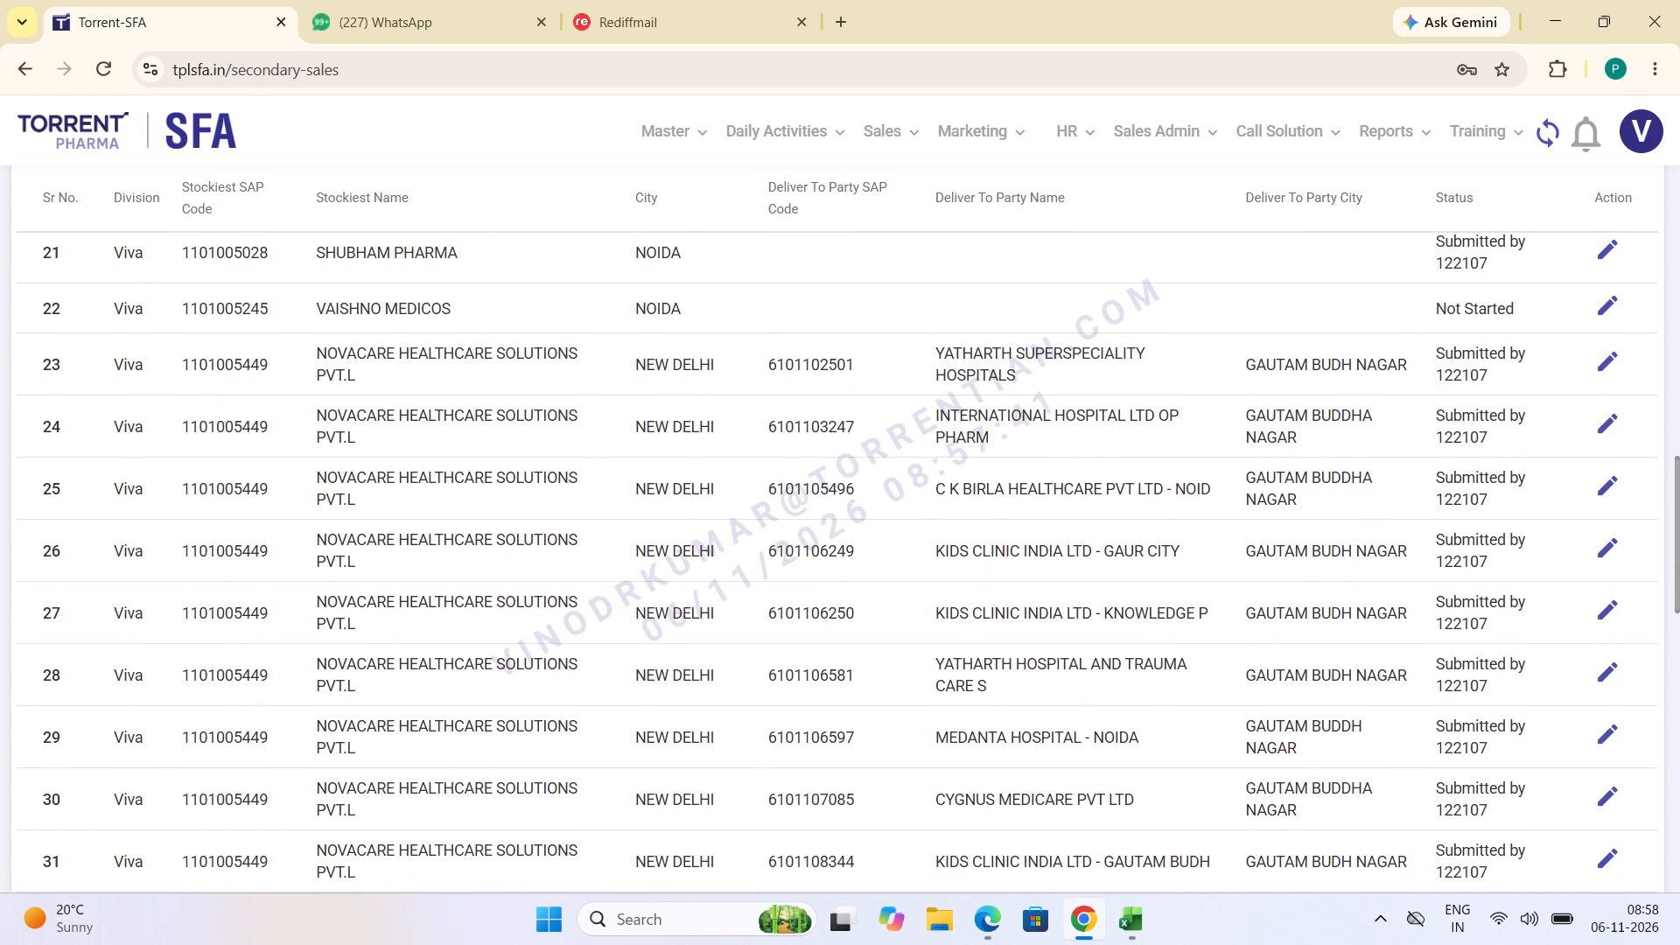
key(Down)
key(Down)
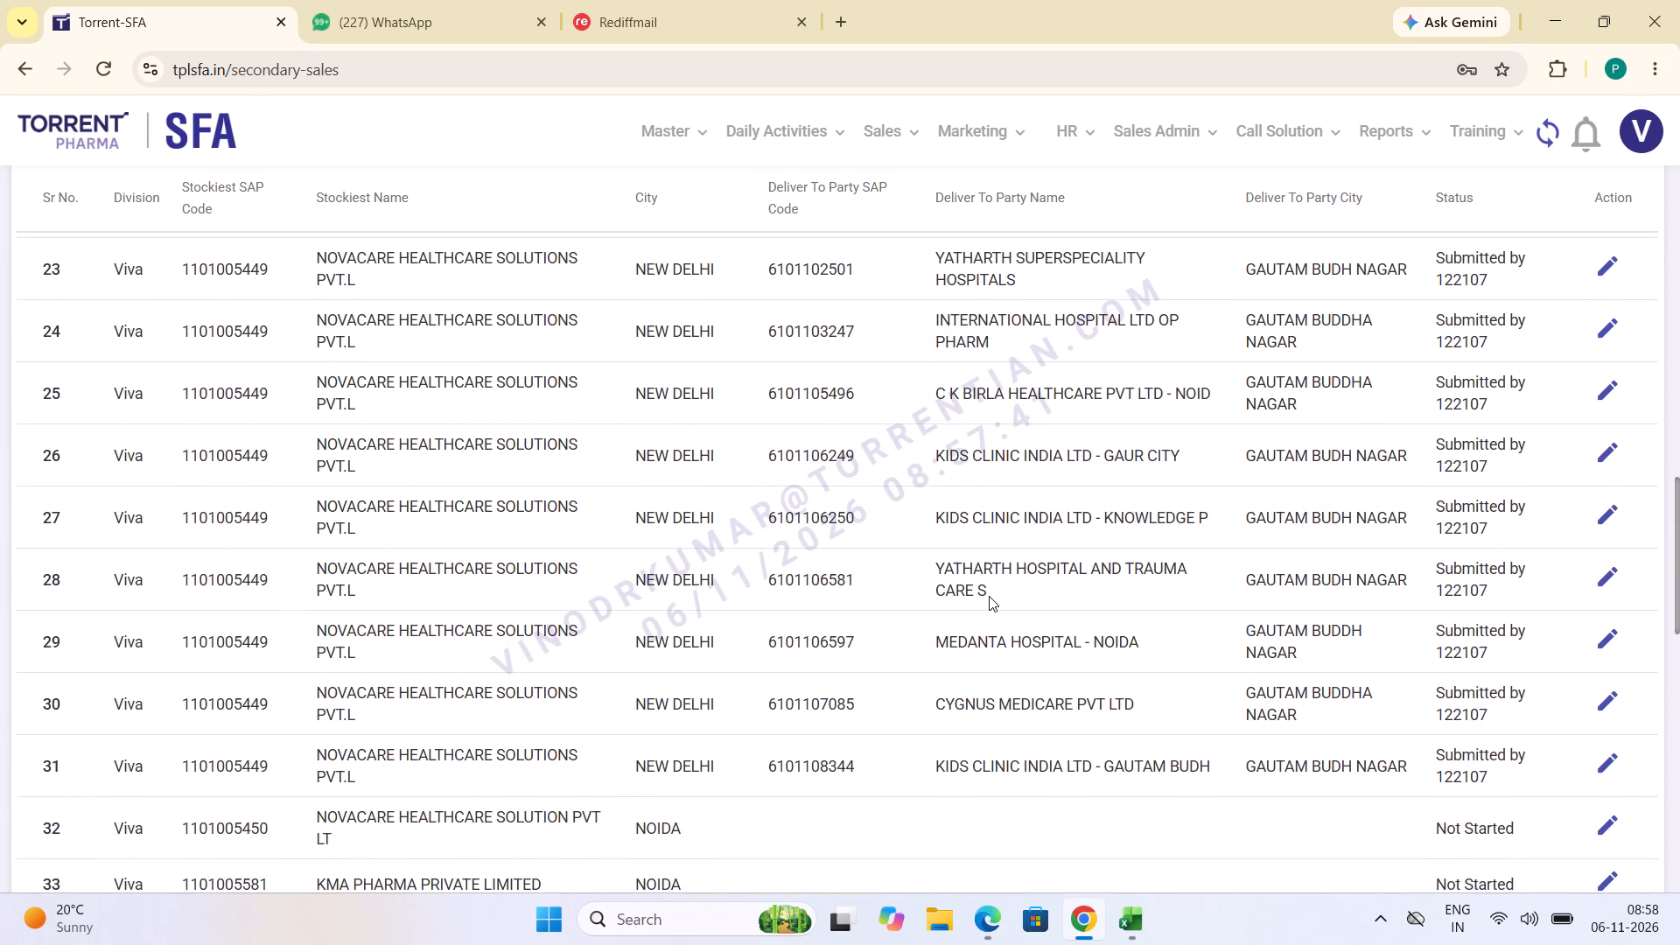
key(Down)
key(Down)
key(Down)
key(Down)
key(Down)
key(Down)
key(Down)
key(Down)
key(Down)
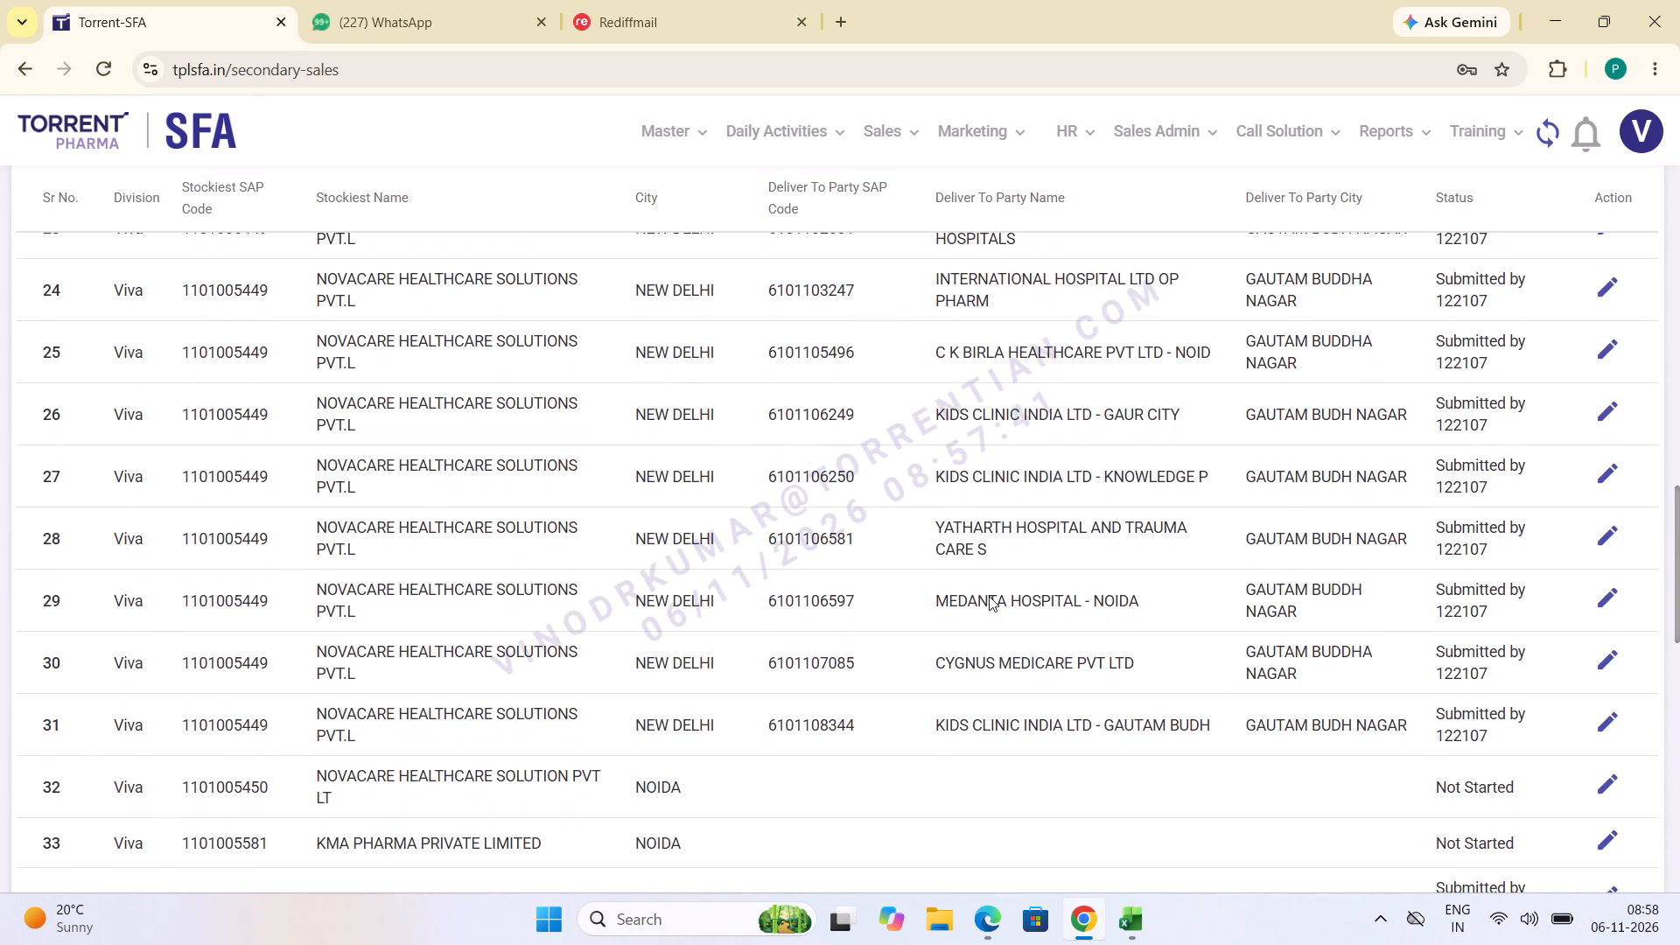
key(Down)
key(Down)
key(Down)
key(Down)
key(Down)
key(Down)
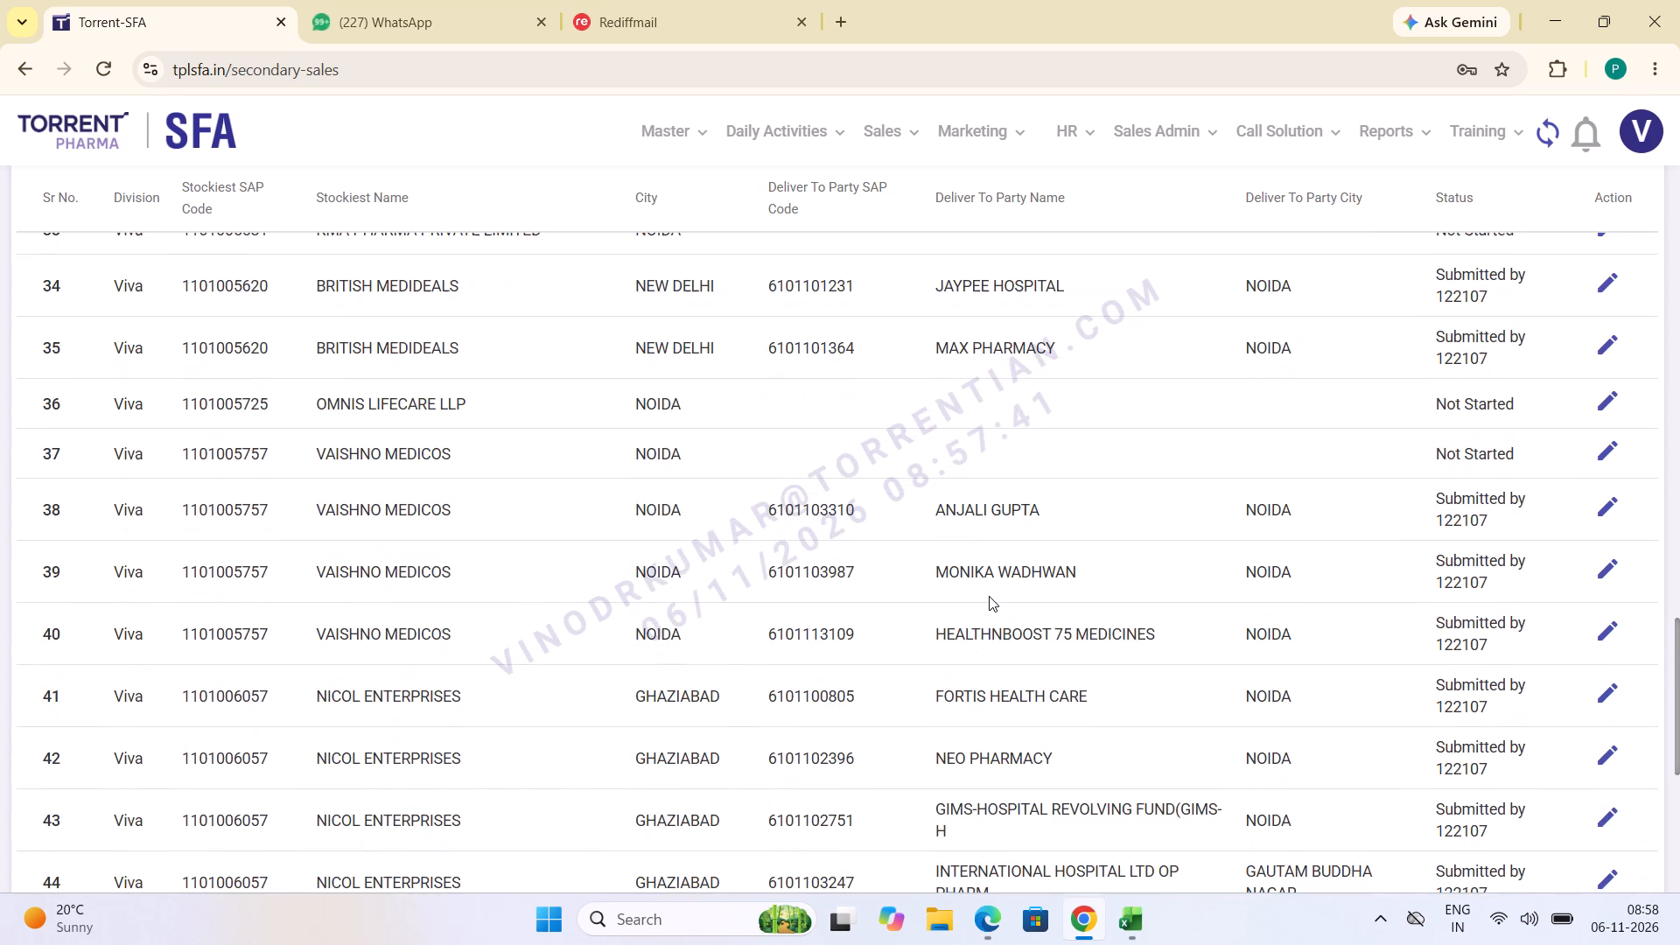
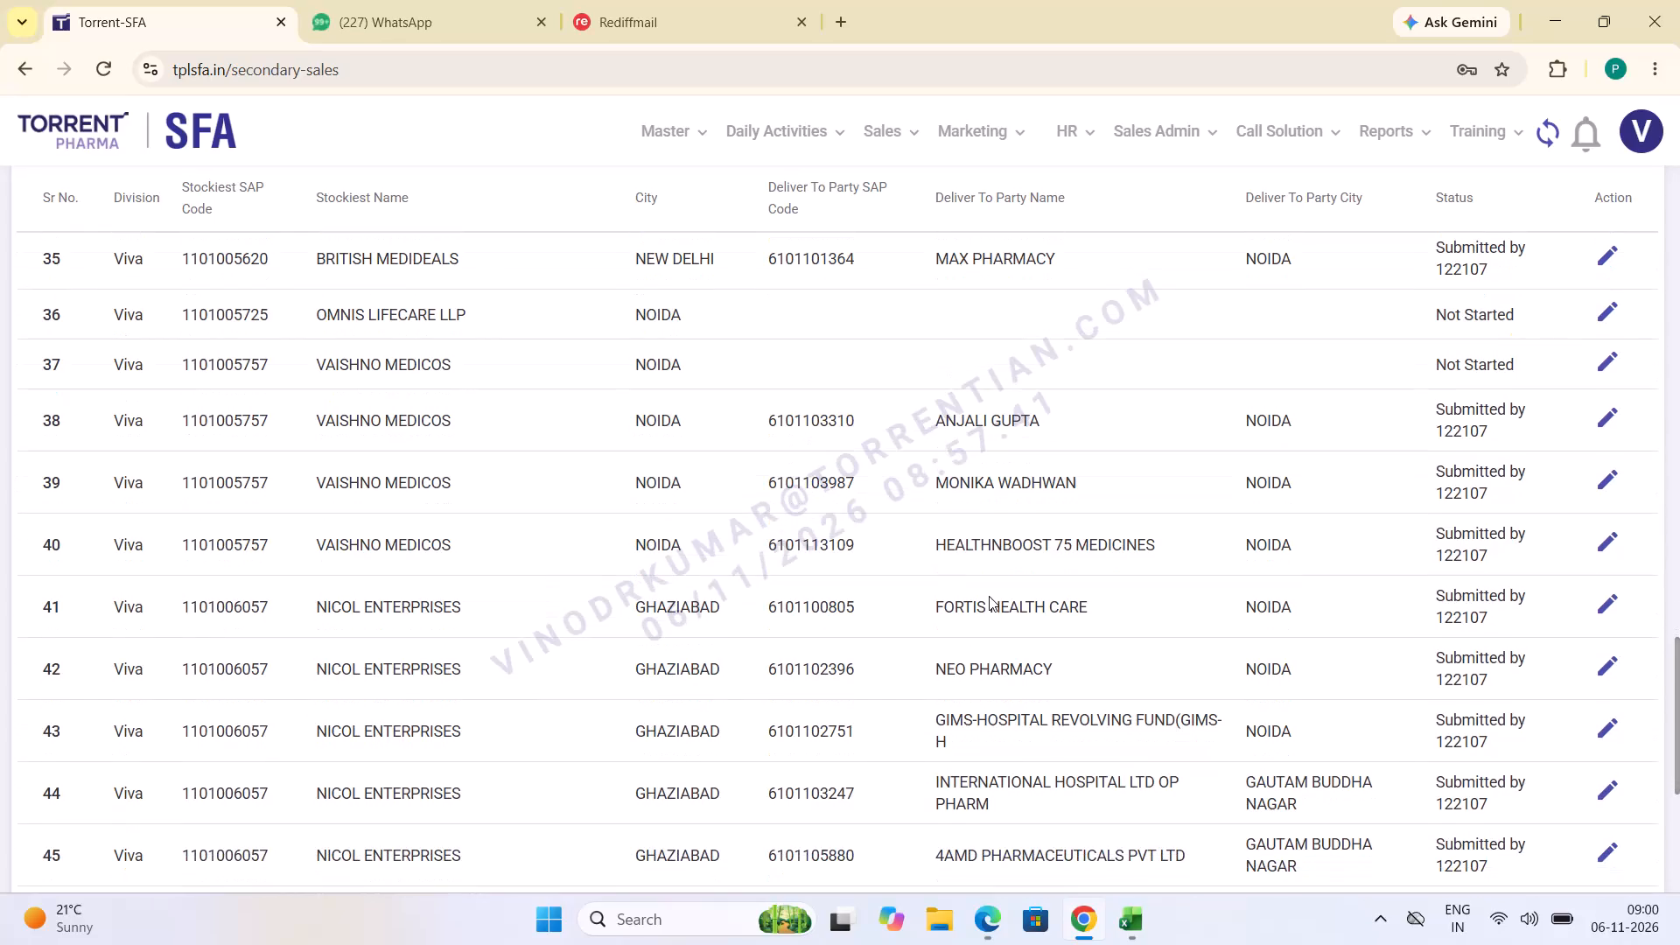
Examine the Status column of the Secondary list from the Nicol Enterprises entries down to the last stockist.
key(Down)
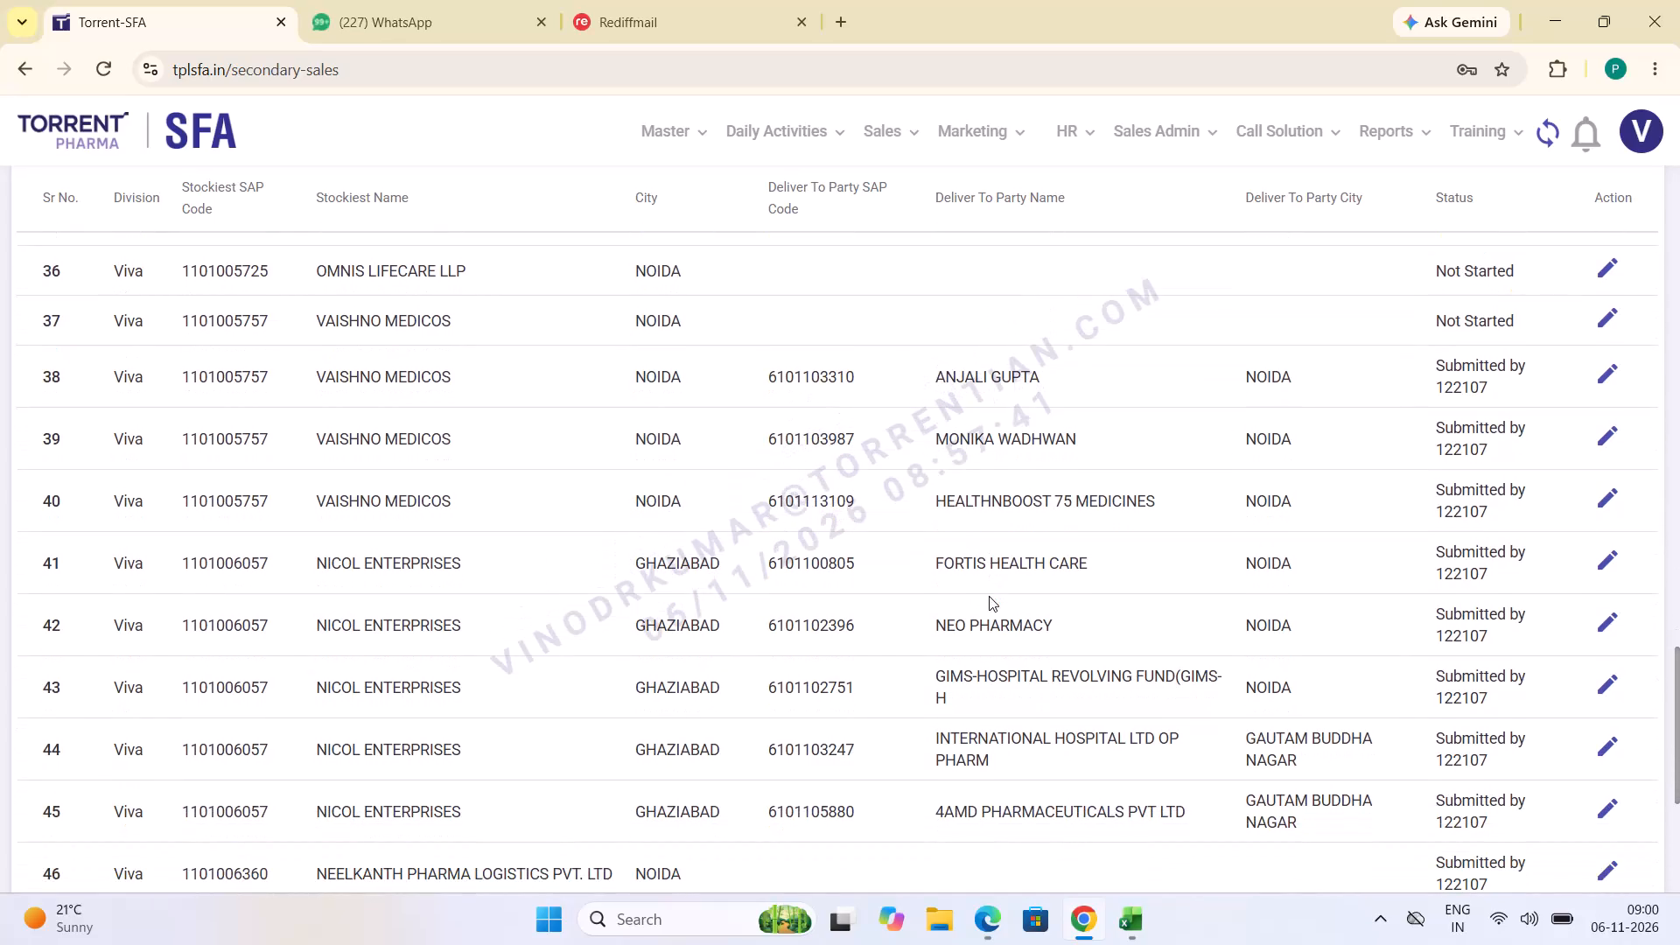
key(Down)
key(Down)
key(Down)
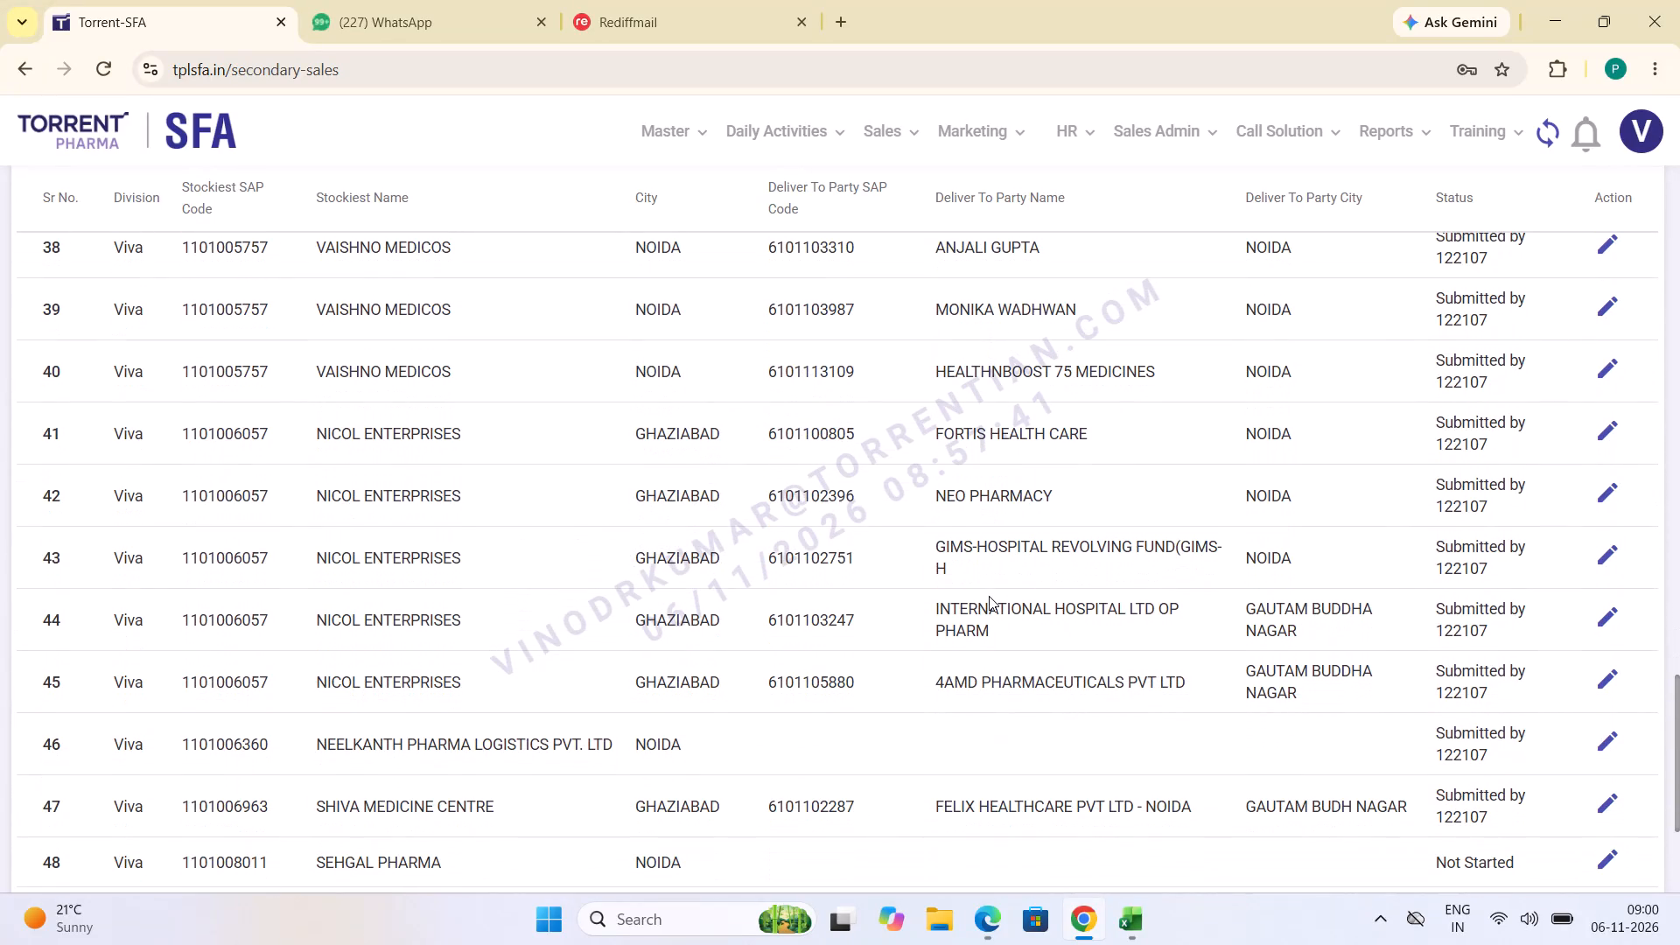
key(Down)
key(Down)
key(Down)
key(Down)
key(Down)
key(Down)
key(Down)
key(Down)
key(Down)
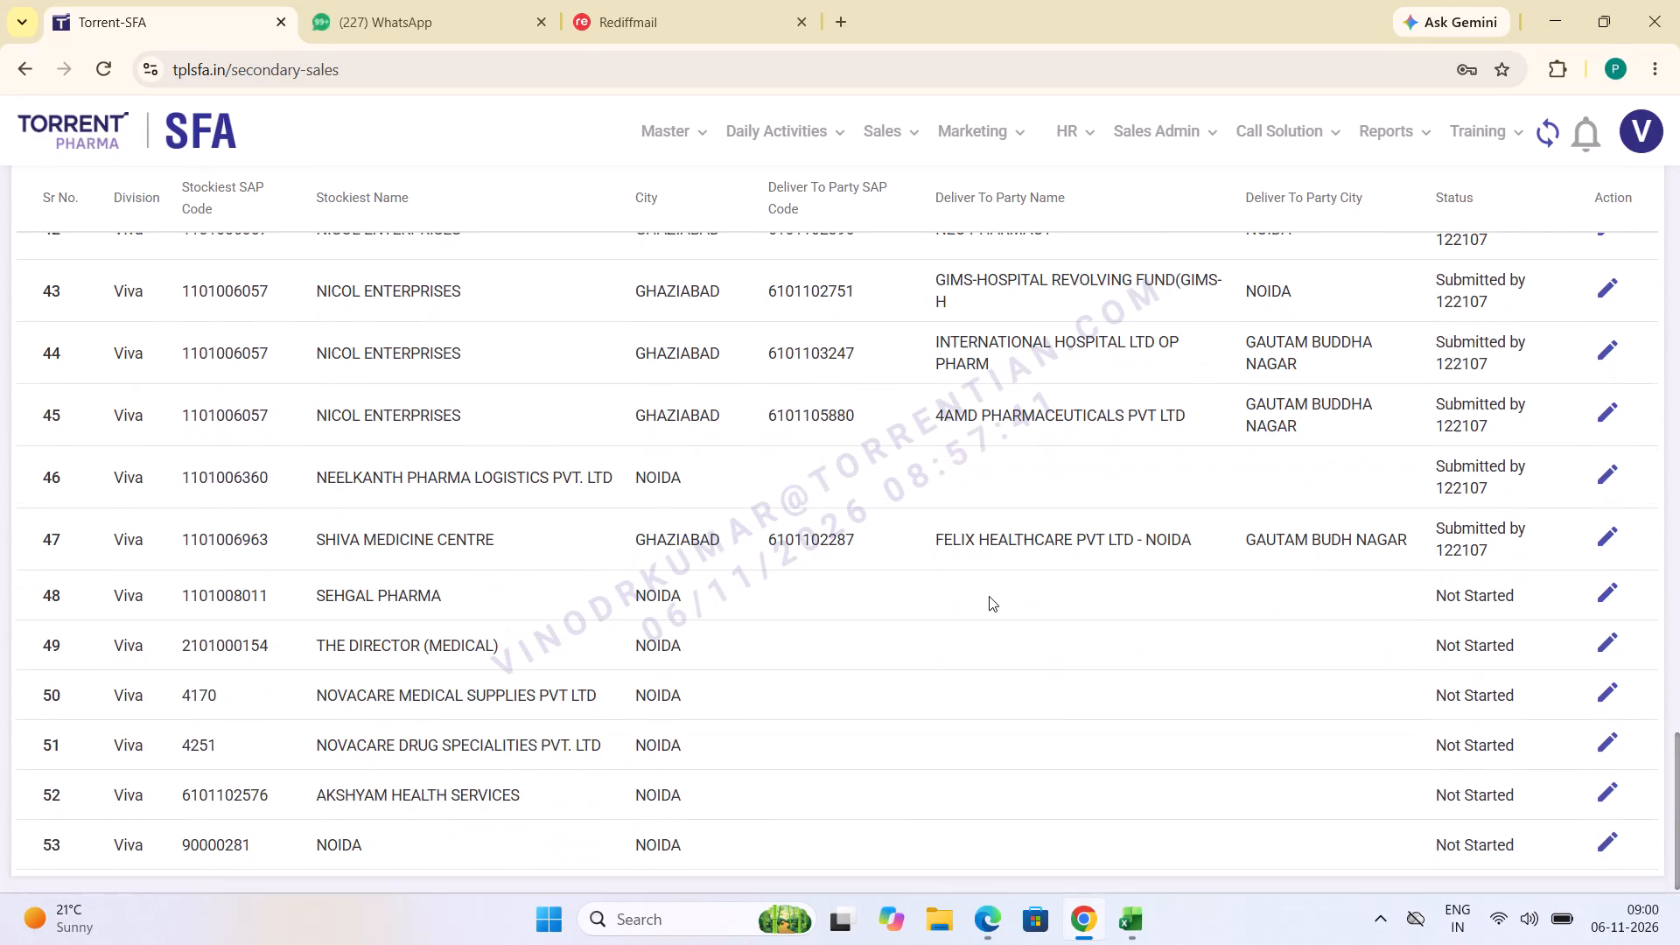
key(Down)
key(Down)
key(Down)
key(Down)
key(Down)
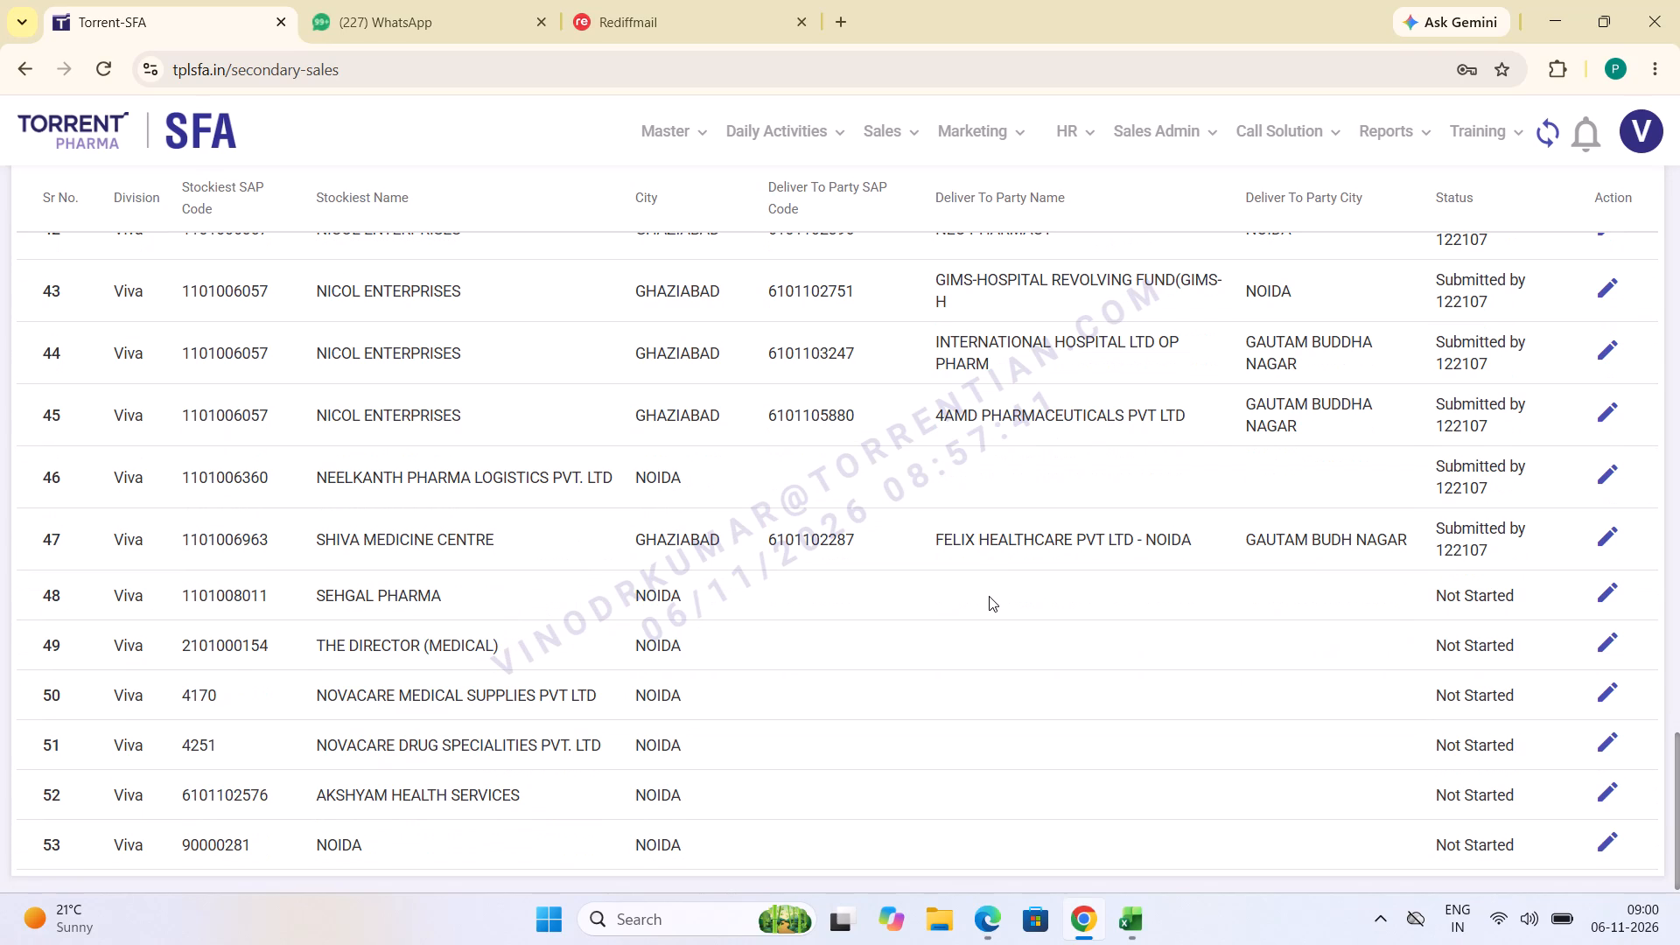
Open the secondary sales form for the stockist Sehgal Pharma in Noida.
click(1602, 581)
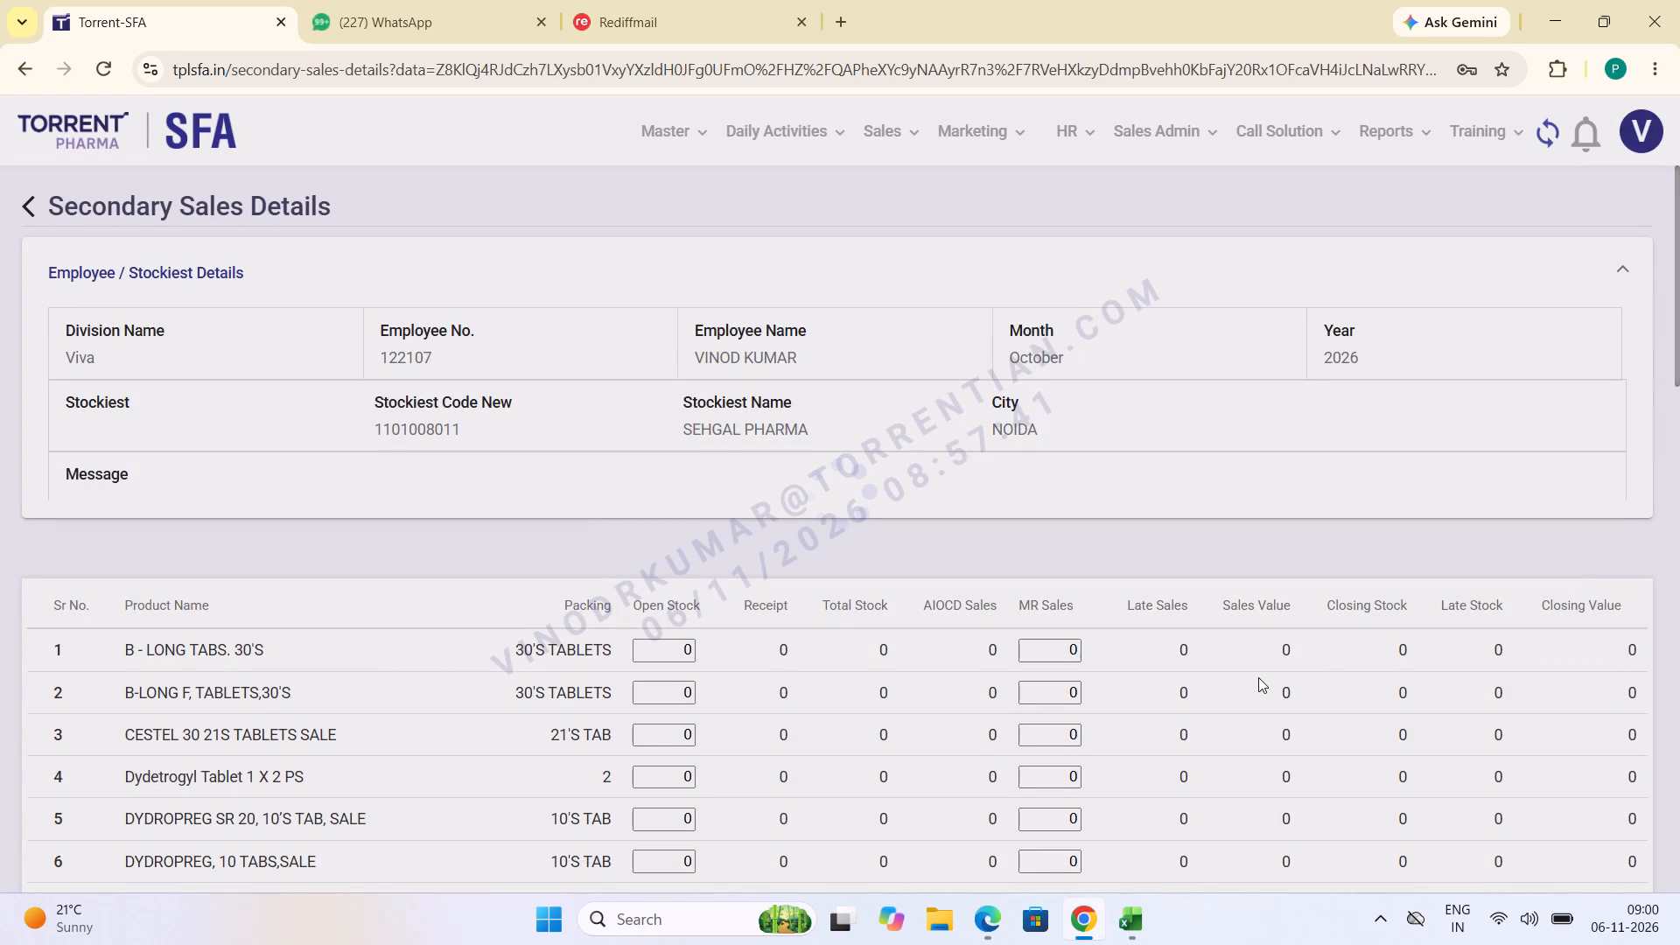
Submit the October 2026 secondary sales form for Sehgal Pharma in Noida with all product quantities left at zero.
key(Down)
key(Down)
key(Down)
key(Down)
key(Down)
key(Down)
key(Down)
key(Down)
key(Down)
key(Down)
key(Down)
key(Down)
key(Down)
key(Down)
key(Down)
key(Down)
key(Down)
key(Down)
key(Down)
key(Down)
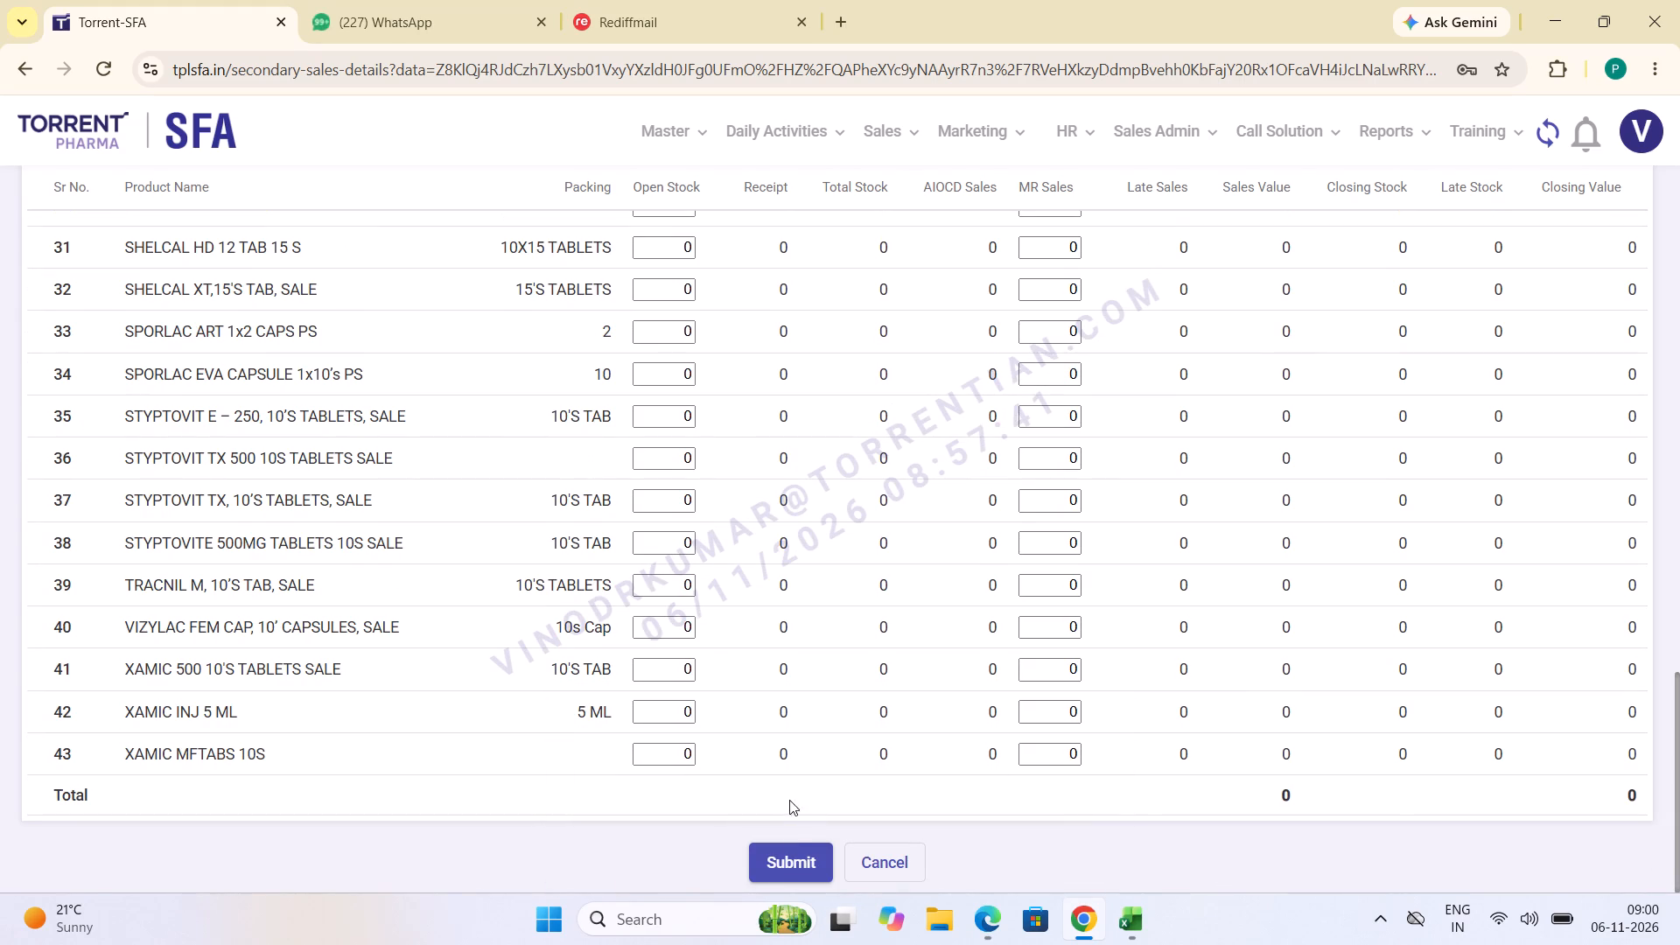
click(791, 857)
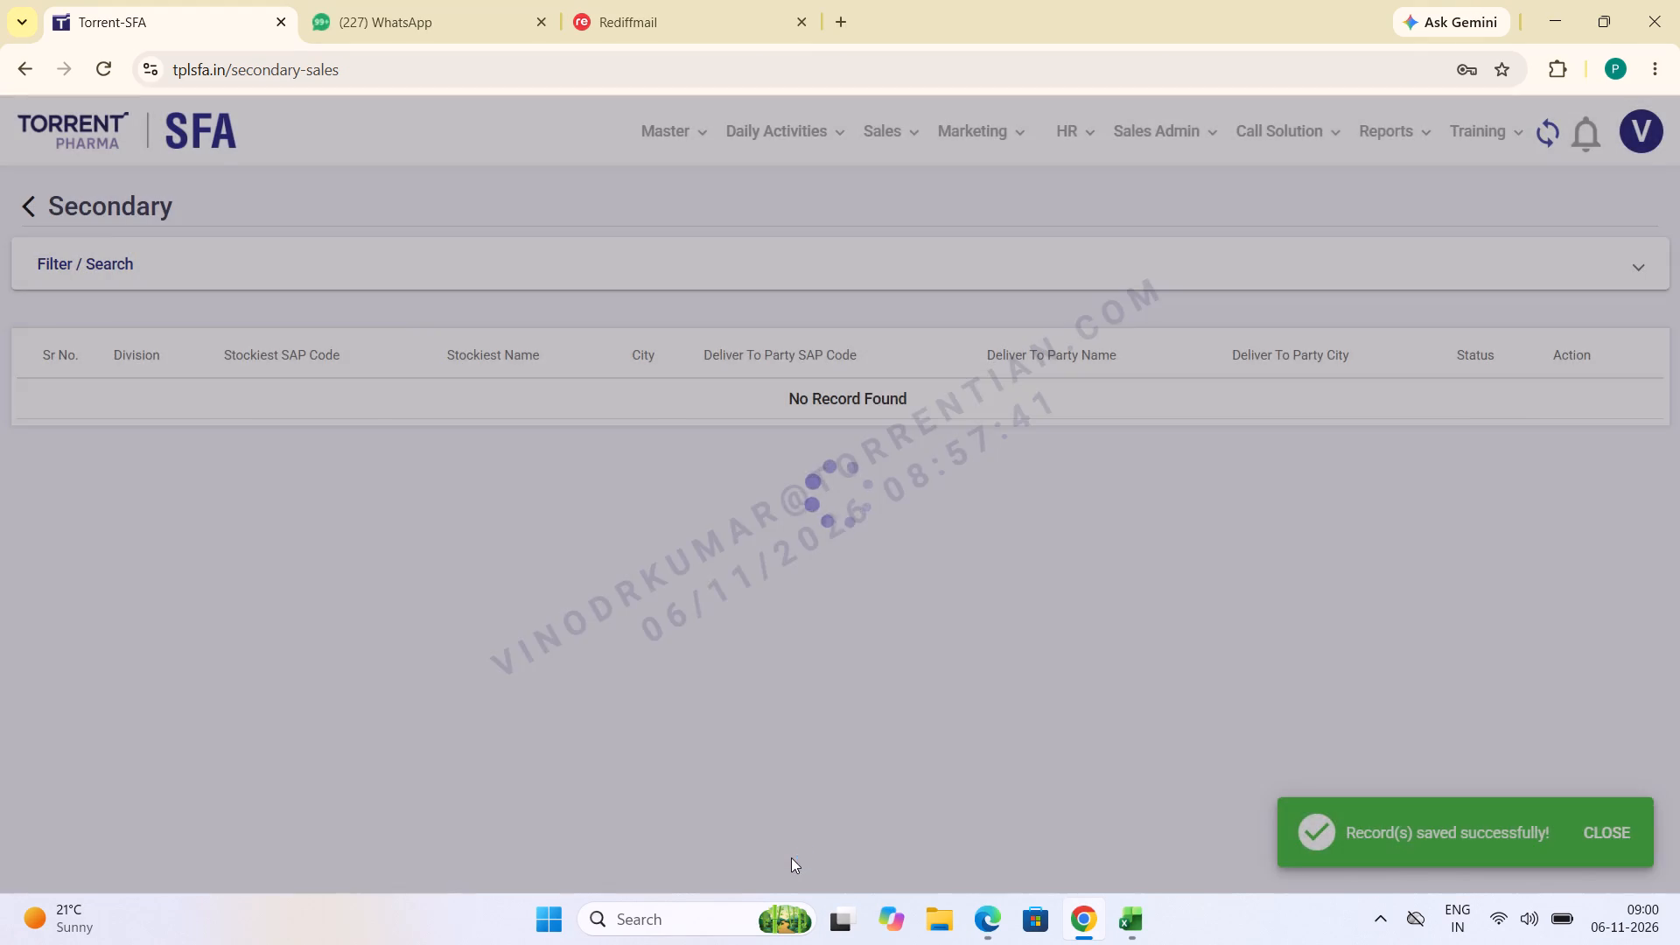